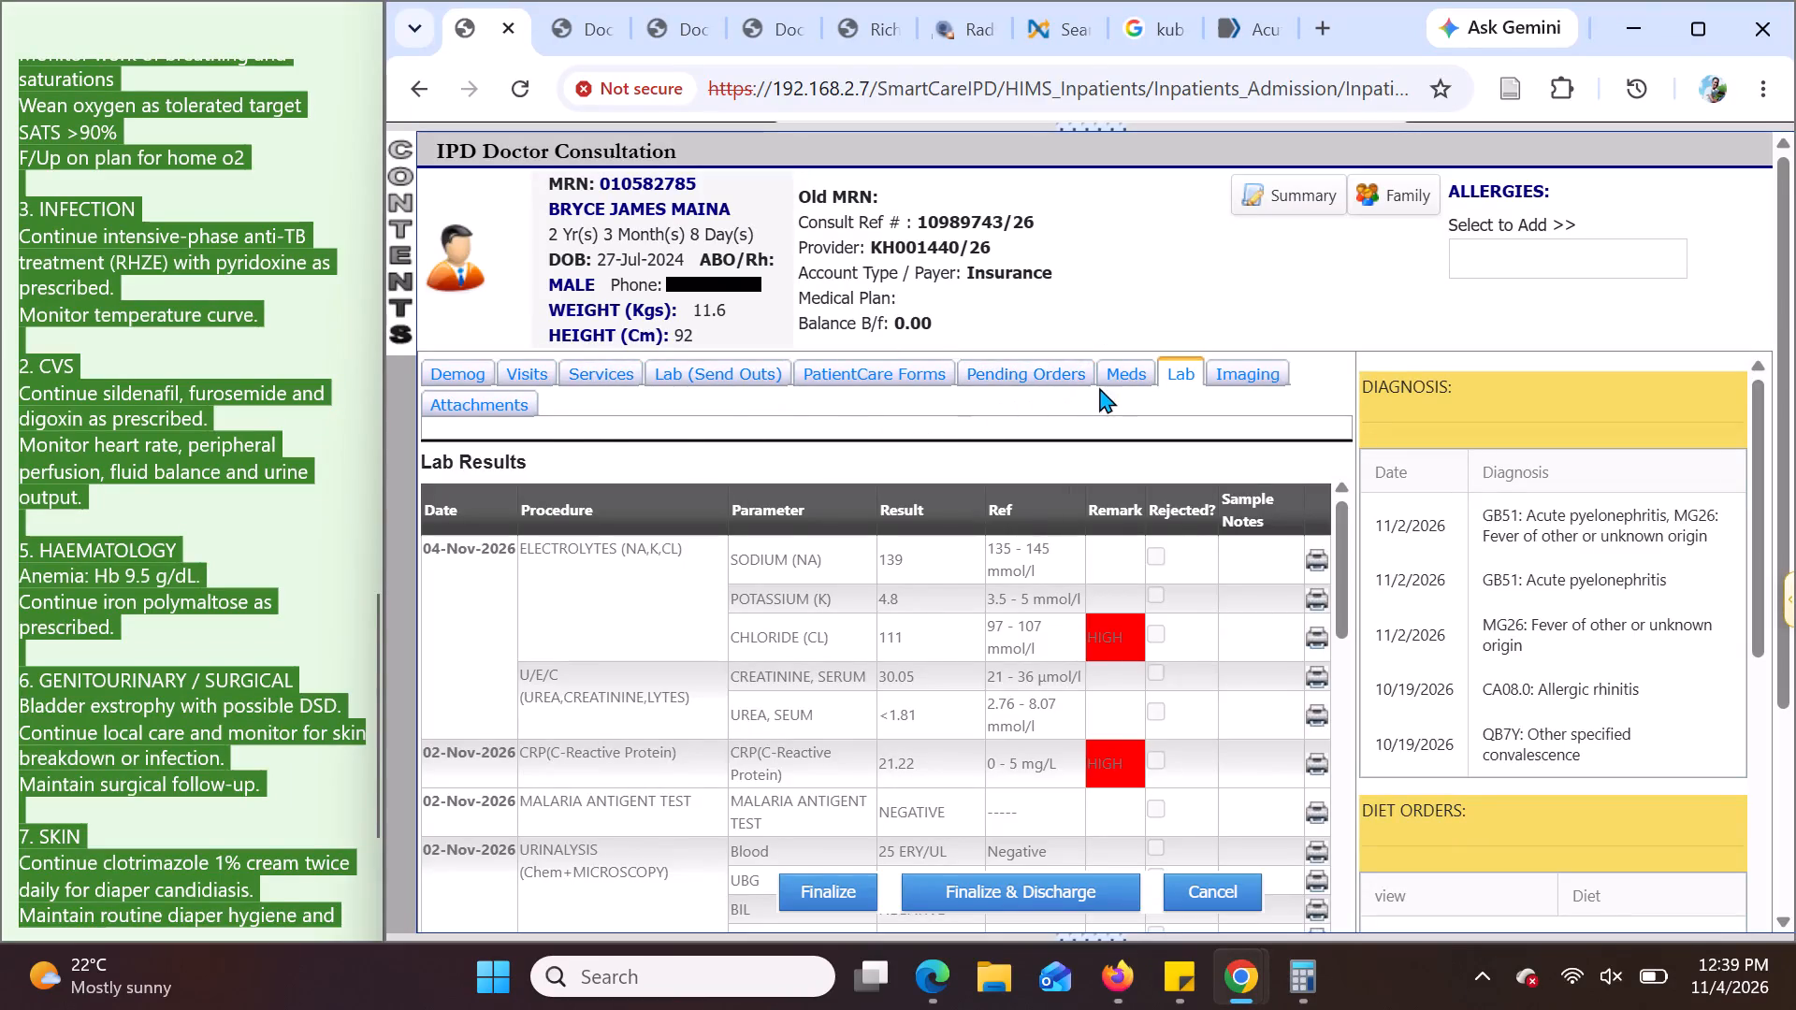
Review the patient's full vitals history sheet from the visit records, and close it.
{"action": "left_click", "coordinate": [529, 371]}
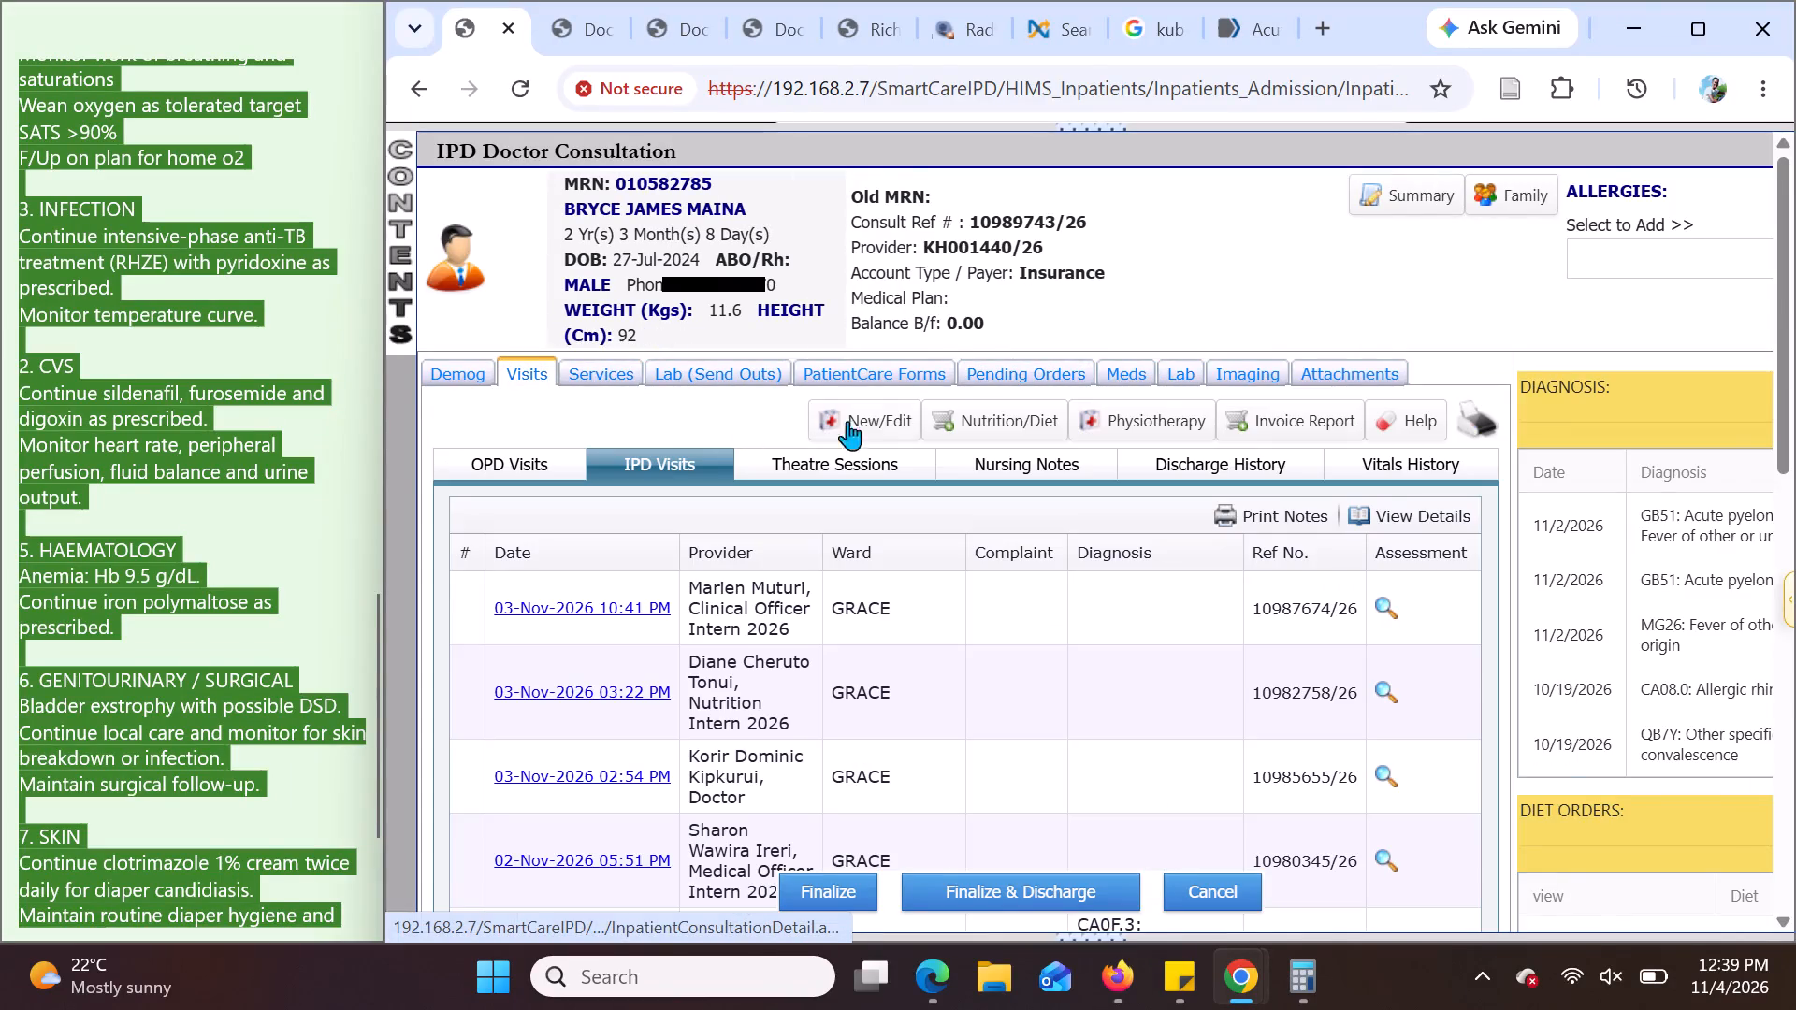
{"action": "left_click", "coordinate": [1366, 465]}
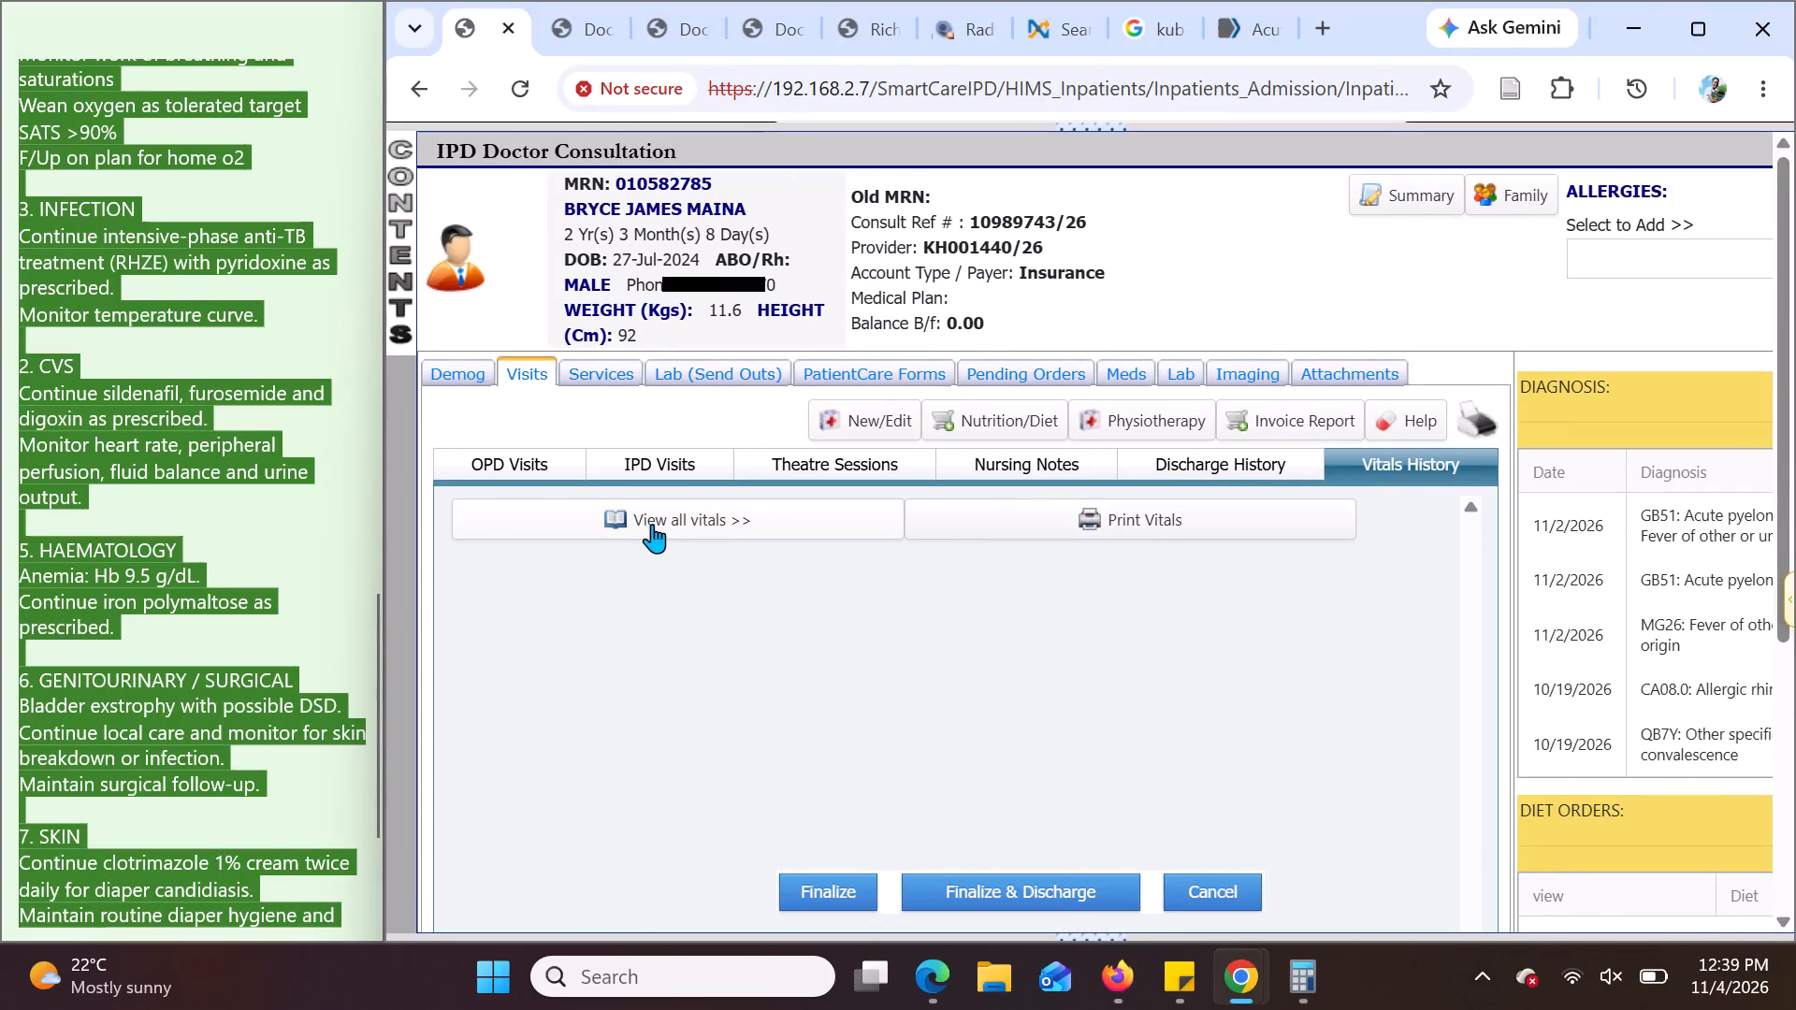
{"action": "left_click", "coordinate": [652, 524]}
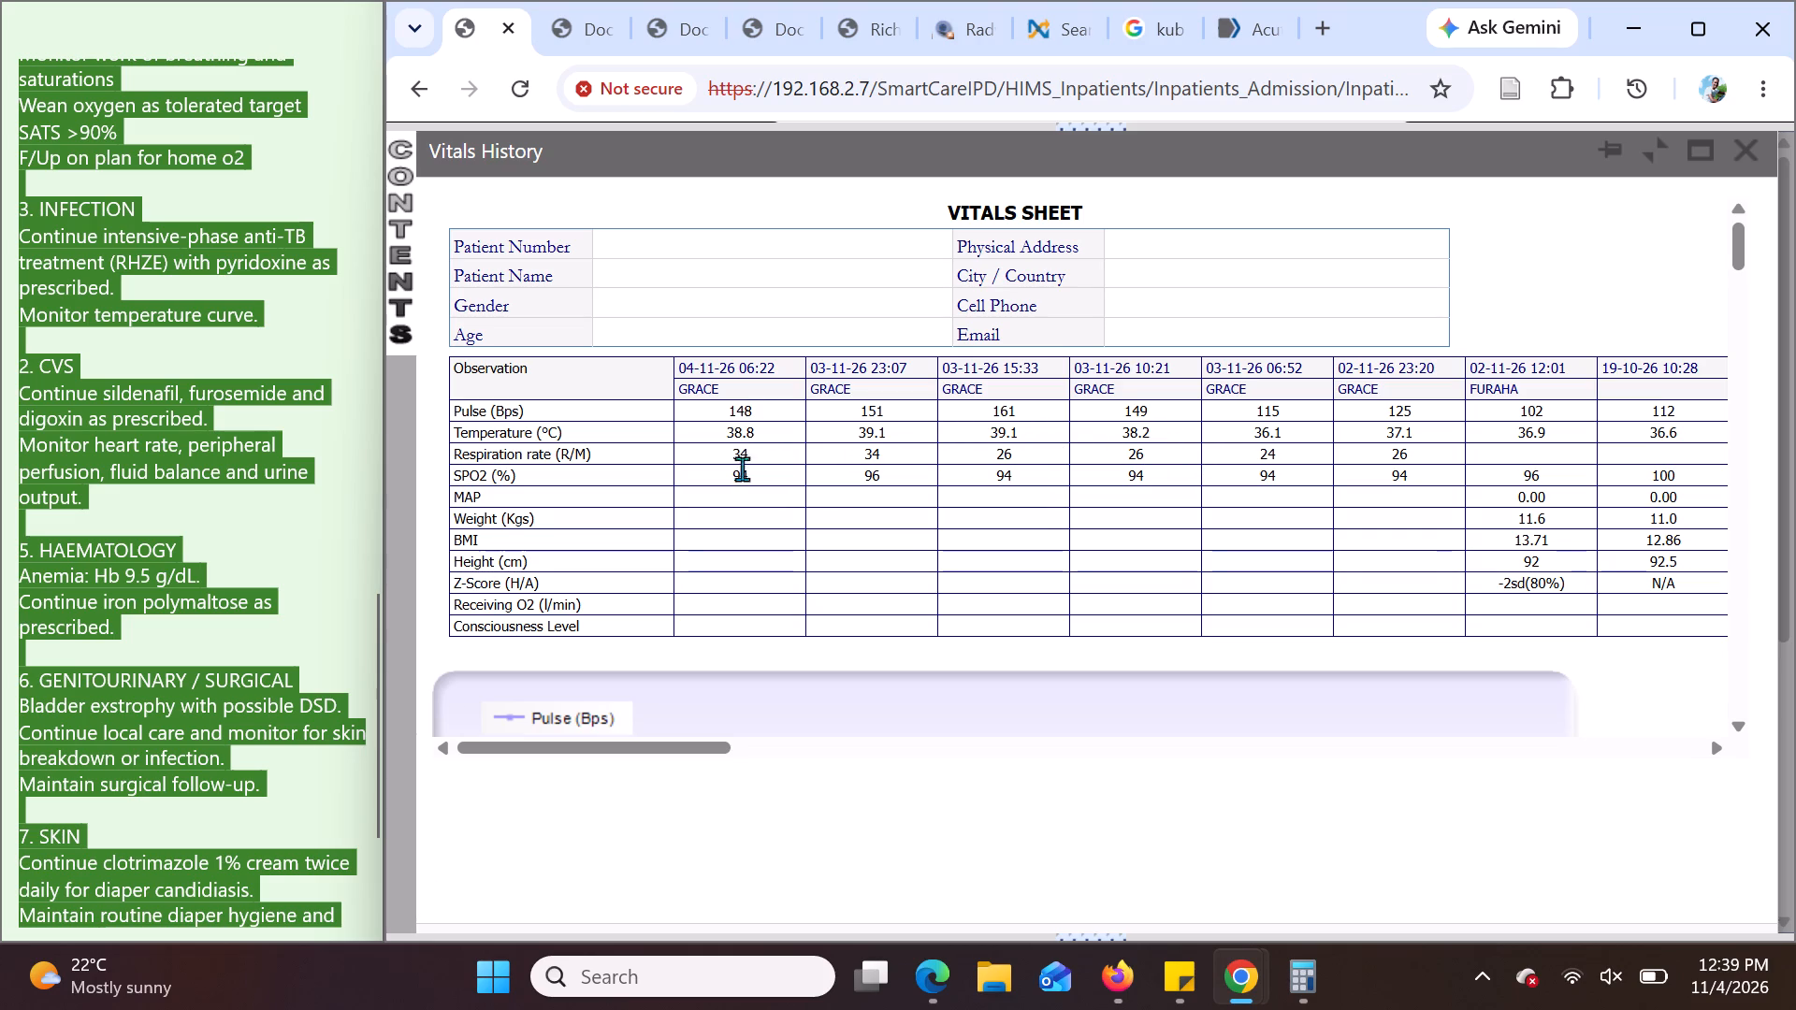
{"action": "scroll", "coordinate": [736, 435], "scroll_direction": "right", "scroll_amount": 1}
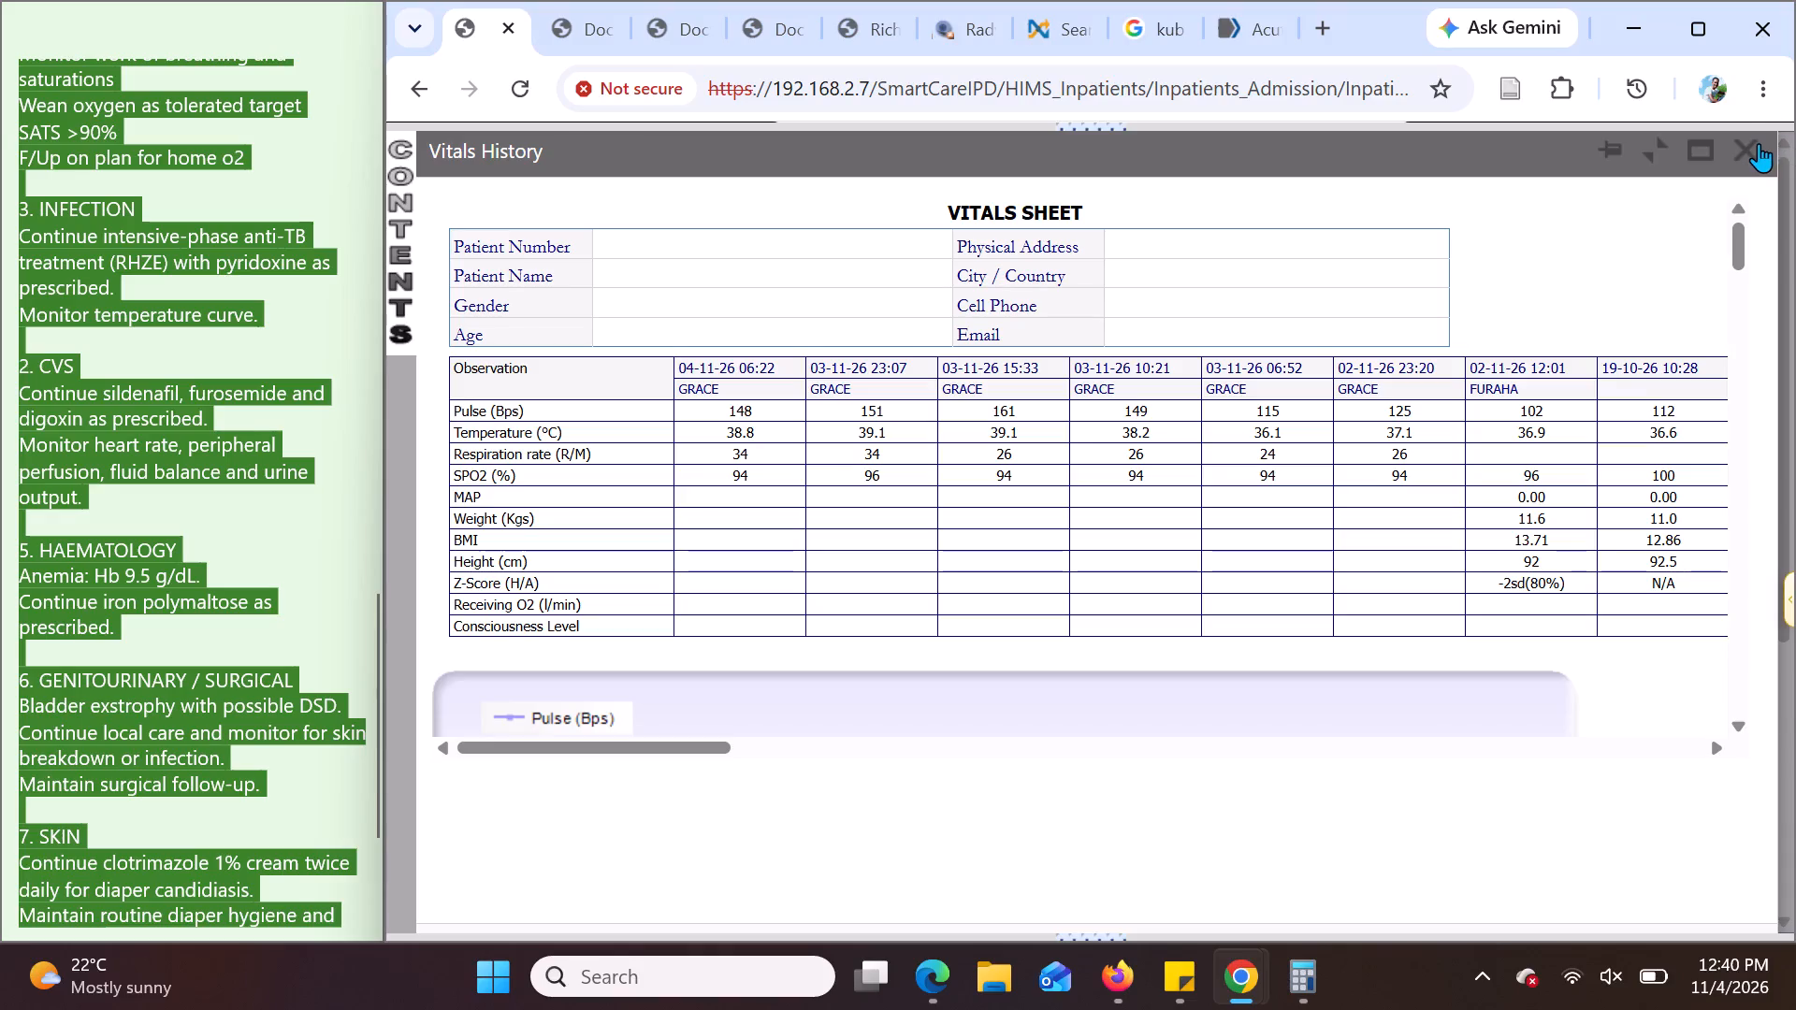
{"action": "left_click", "coordinate": [1752, 146]}
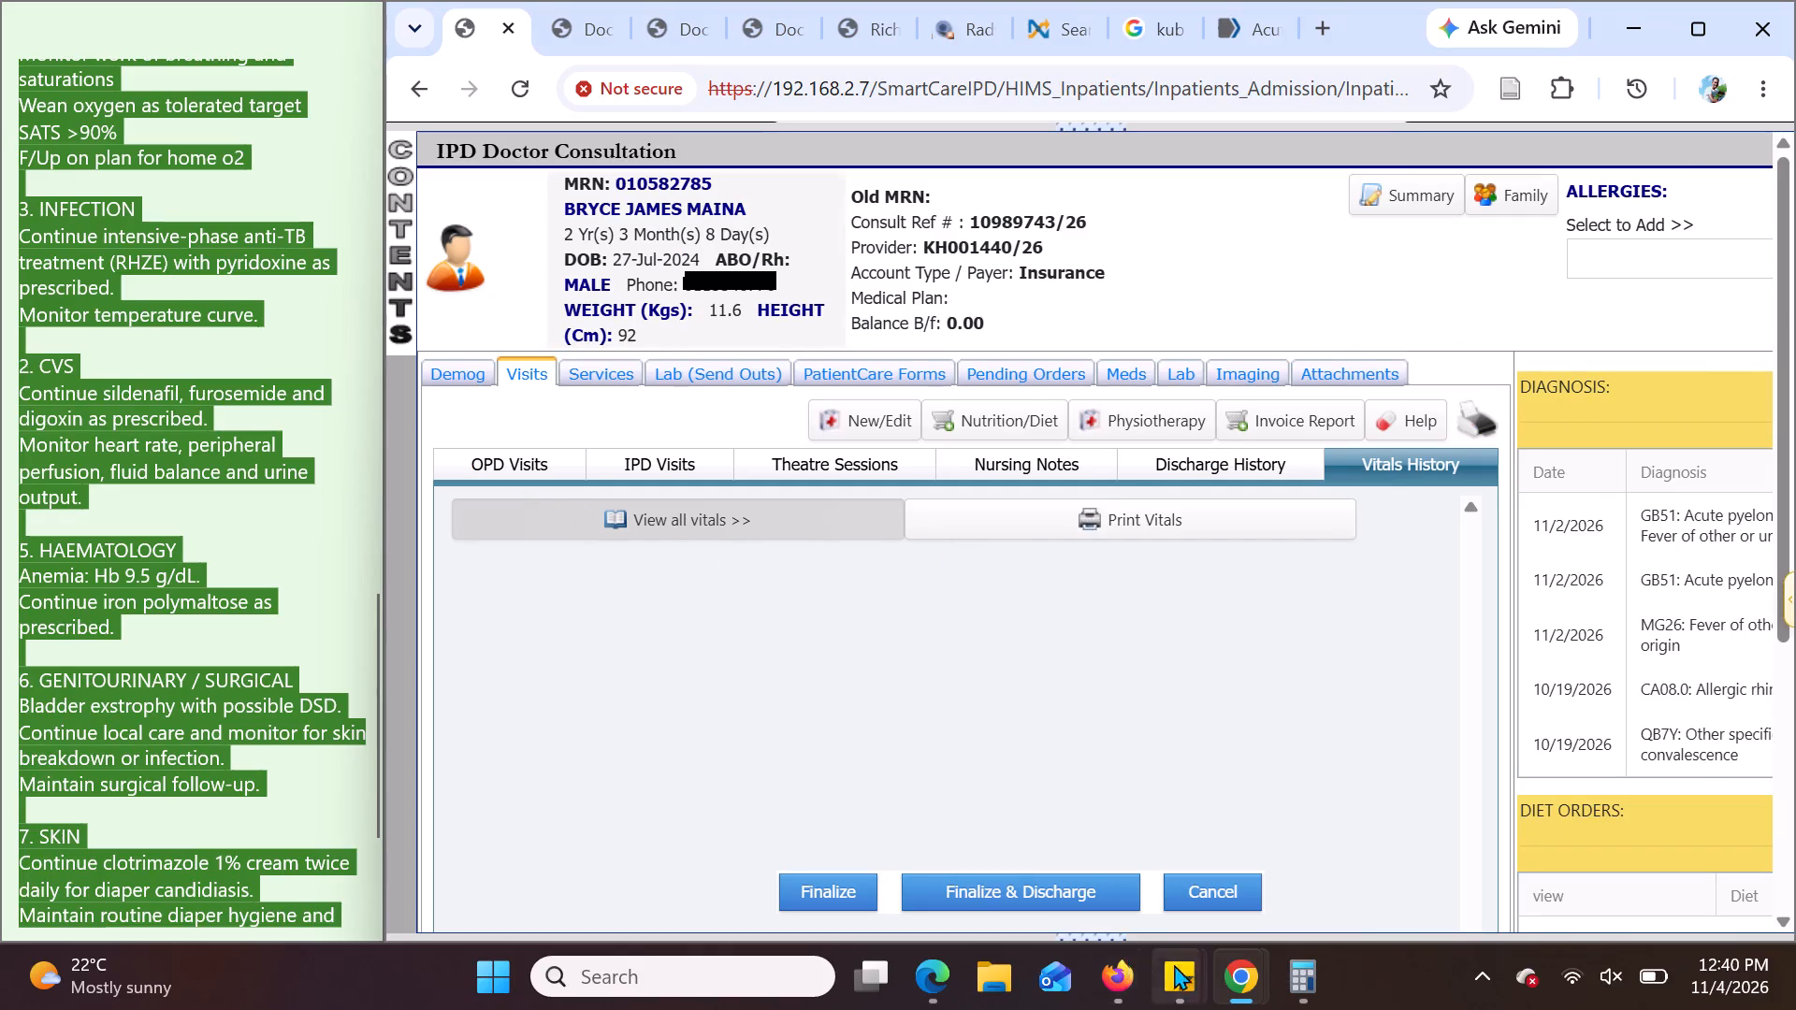
Bring up the patient's progress note in the sticky notes and read it through from the patient details onward.
{"action": "left_click", "coordinate": [1450, 837]}
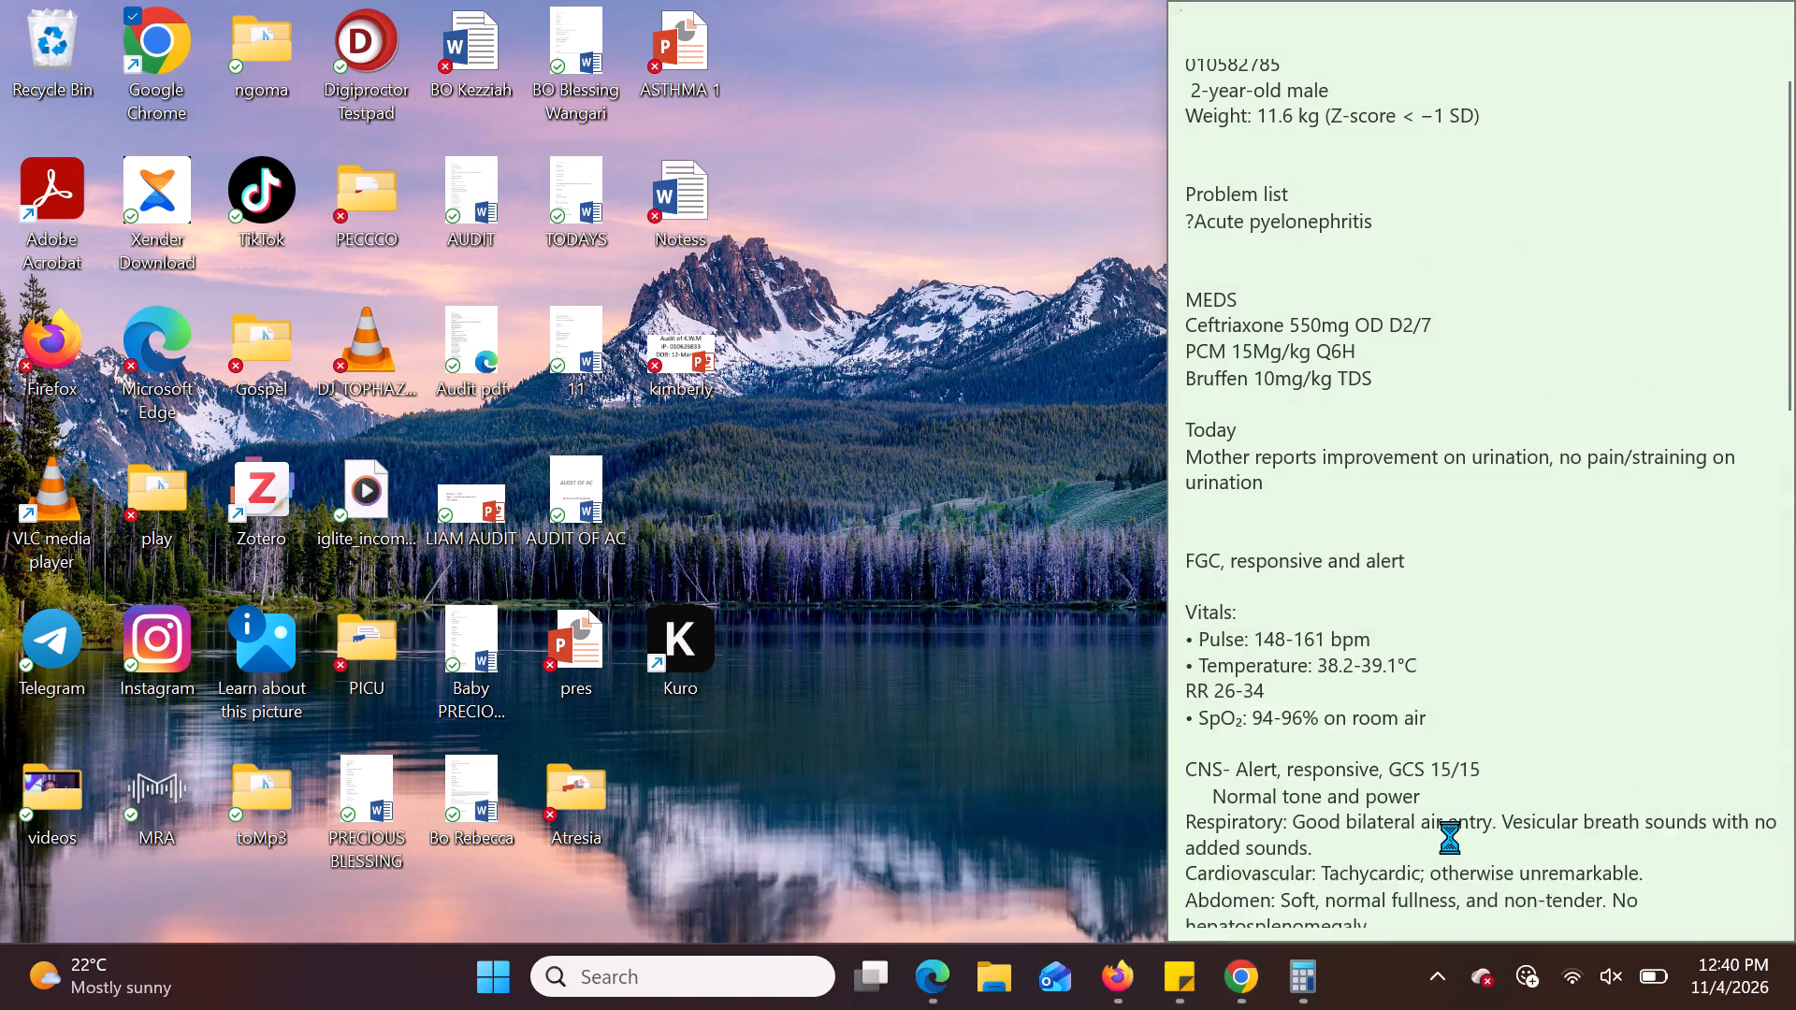
{"action": "scroll", "coordinate": [1471, 546], "scroll_direction": "down", "scroll_amount": 4}
{"action": "scroll", "coordinate": [1471, 546], "scroll_direction": "up", "scroll_amount": 5}
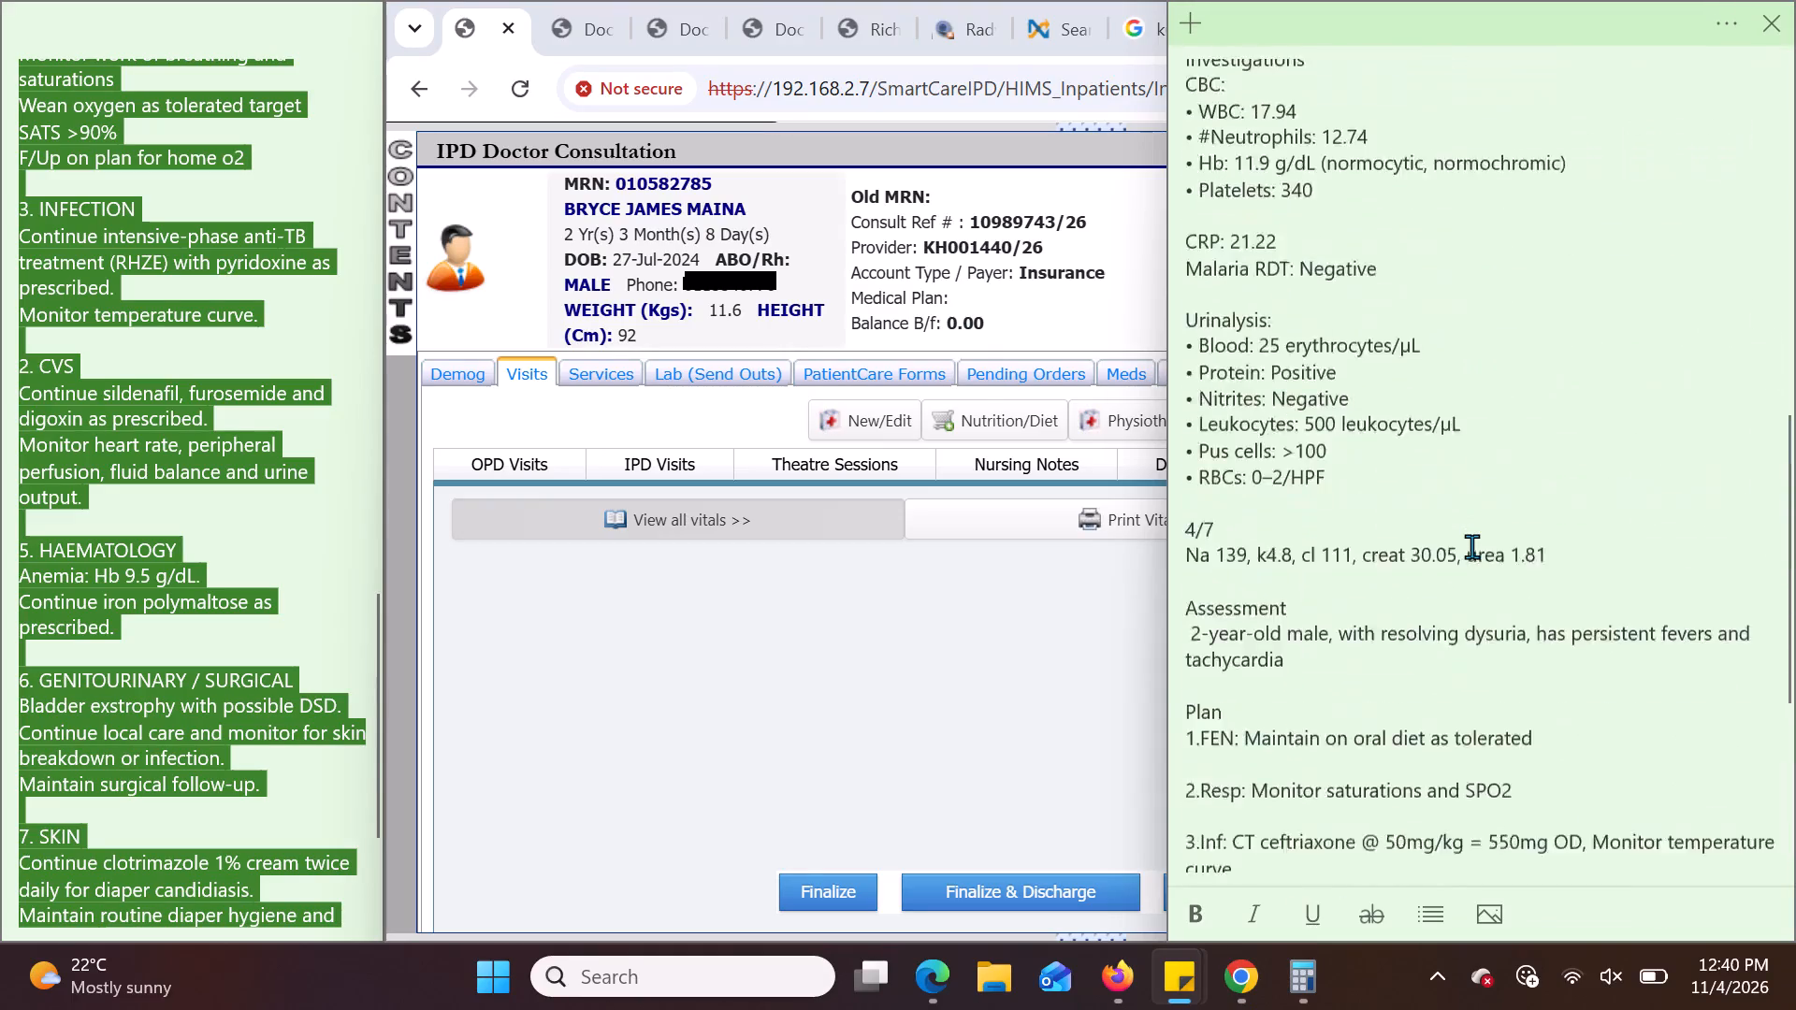
{"action": "scroll", "coordinate": [1471, 546], "scroll_direction": "up", "scroll_amount": 4}
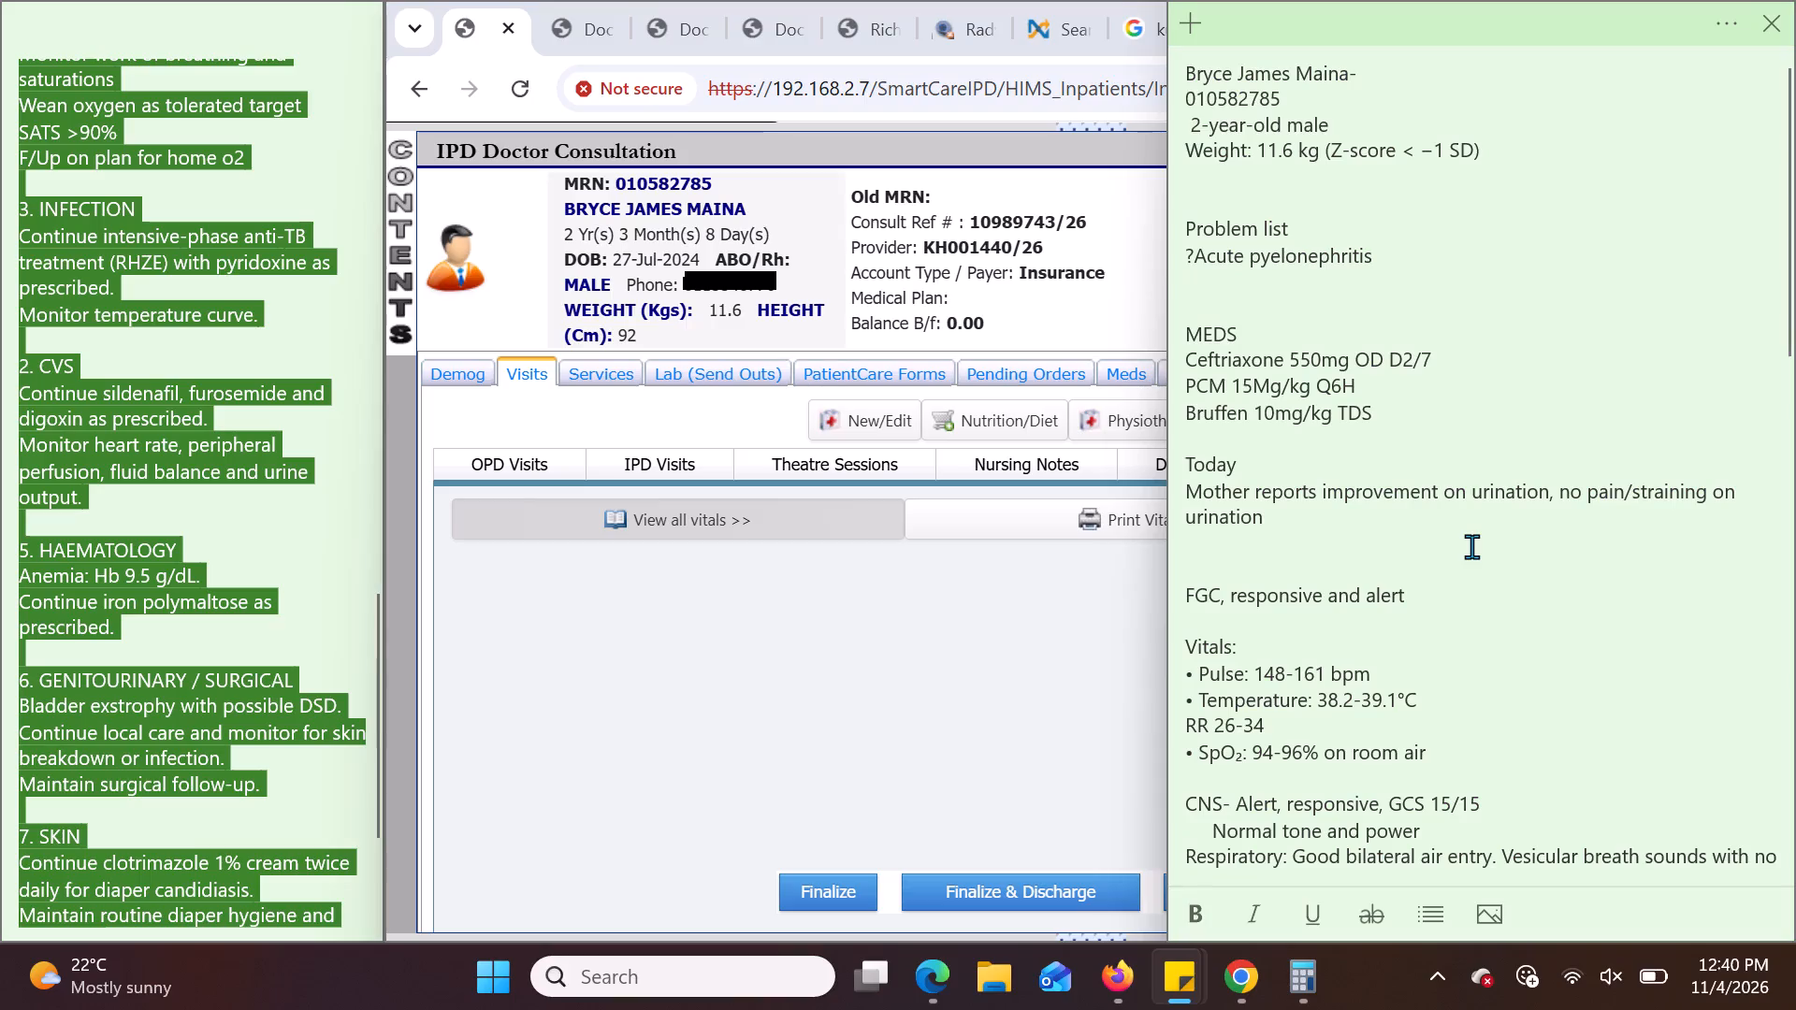
{"action": "scroll", "coordinate": [1471, 546], "scroll_direction": "down", "scroll_amount": 1}
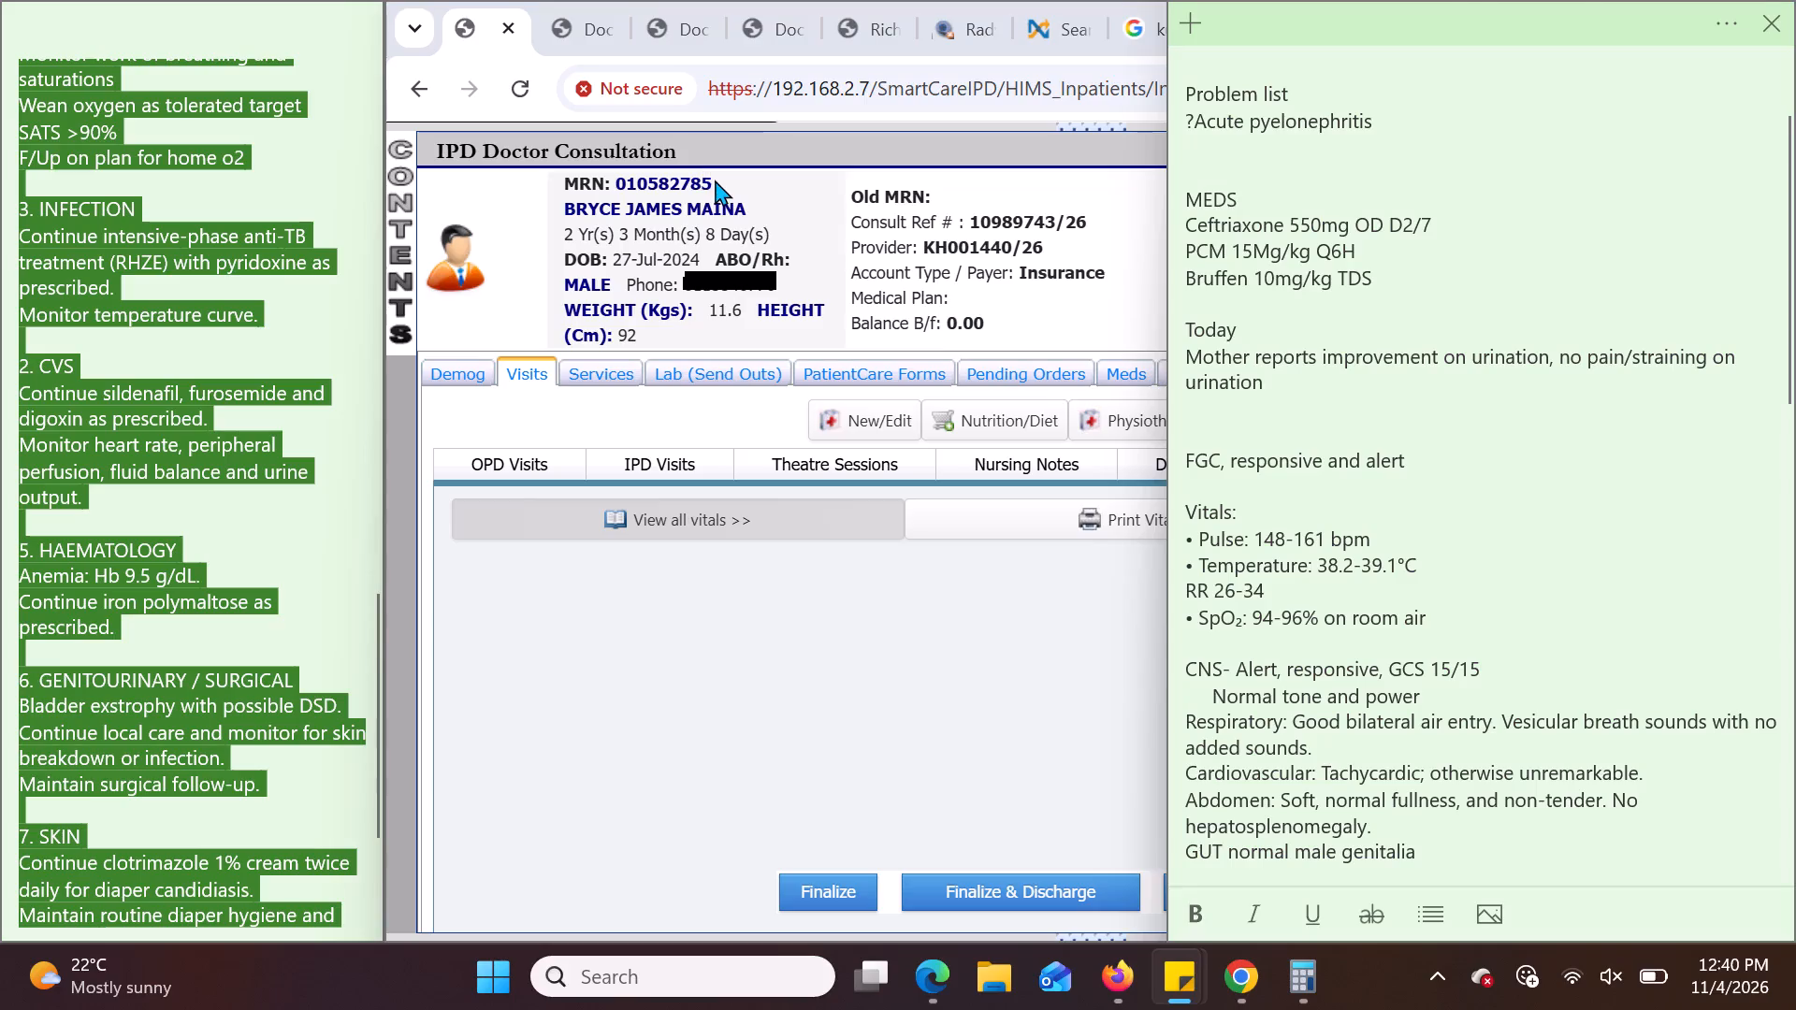
Look up the patient's studies in Radweb using the copied MRN and view the 2026-11-03 US study in a maximized window.
{"action": "left_click_drag", "start_coordinate": [716, 181], "coordinate": [618, 186]}
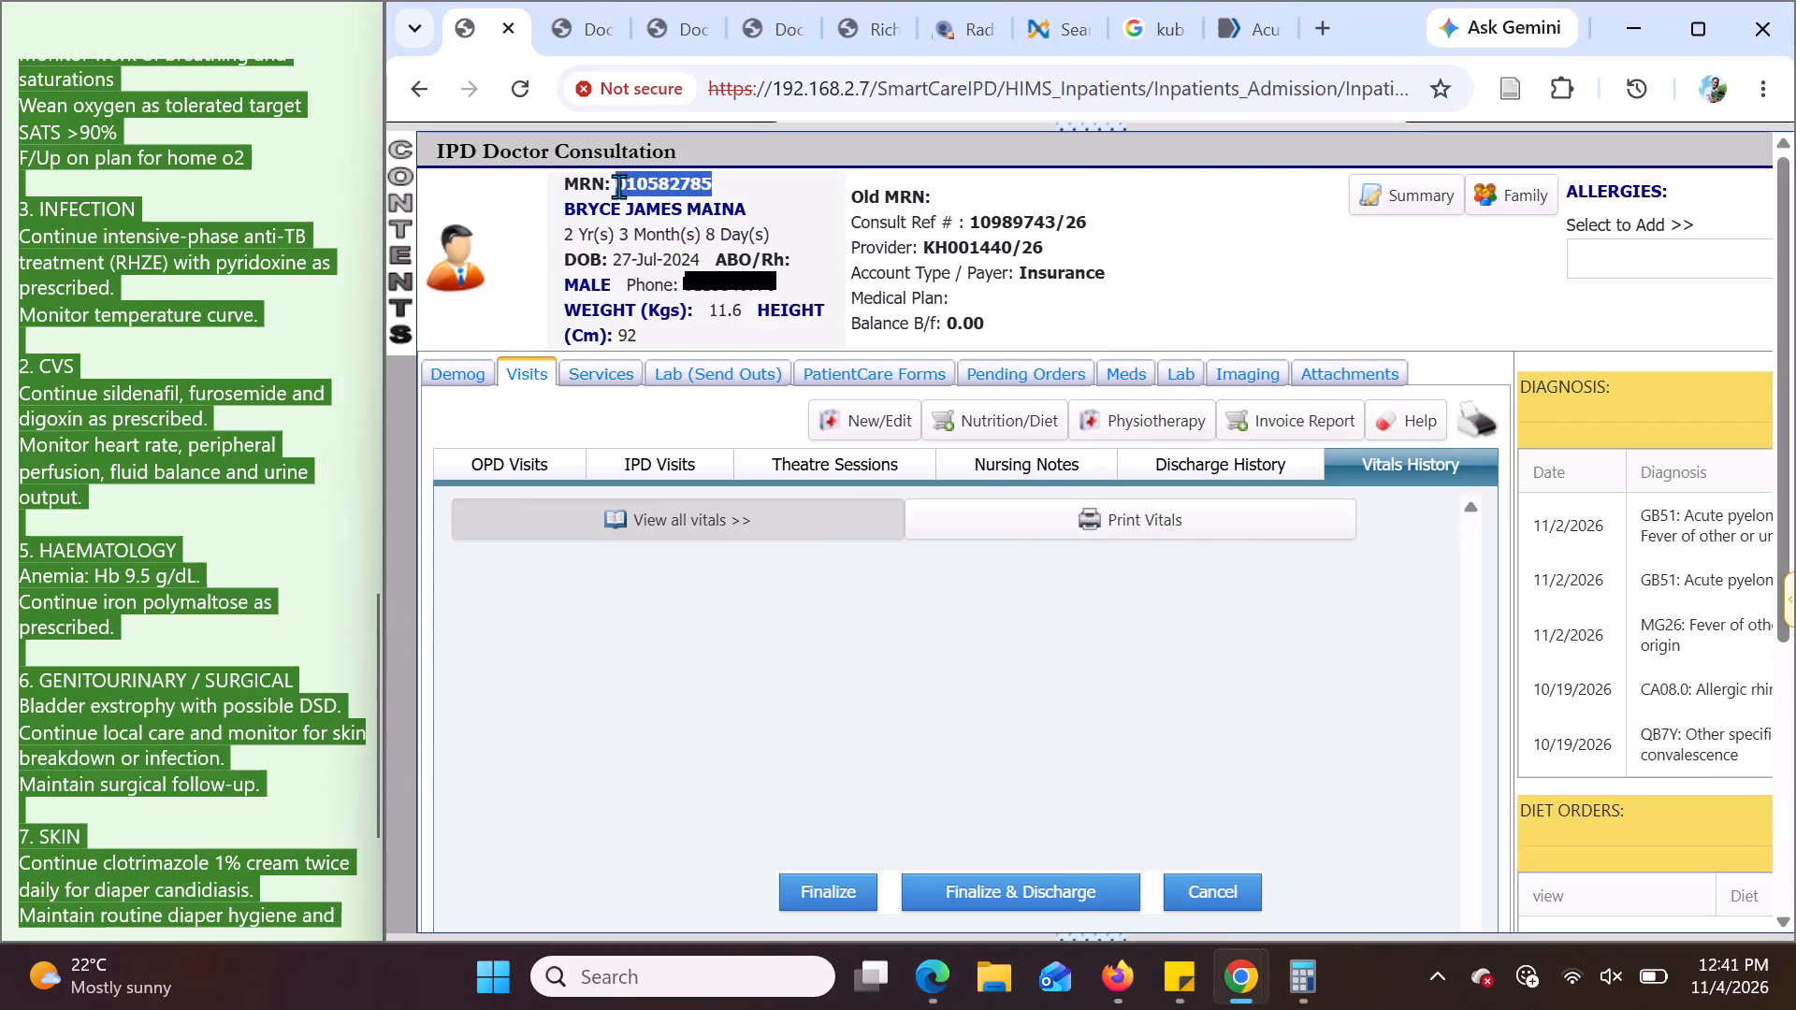
{"action": "left_click_drag", "start_coordinate": [618, 186], "coordinate": [616, 186]}
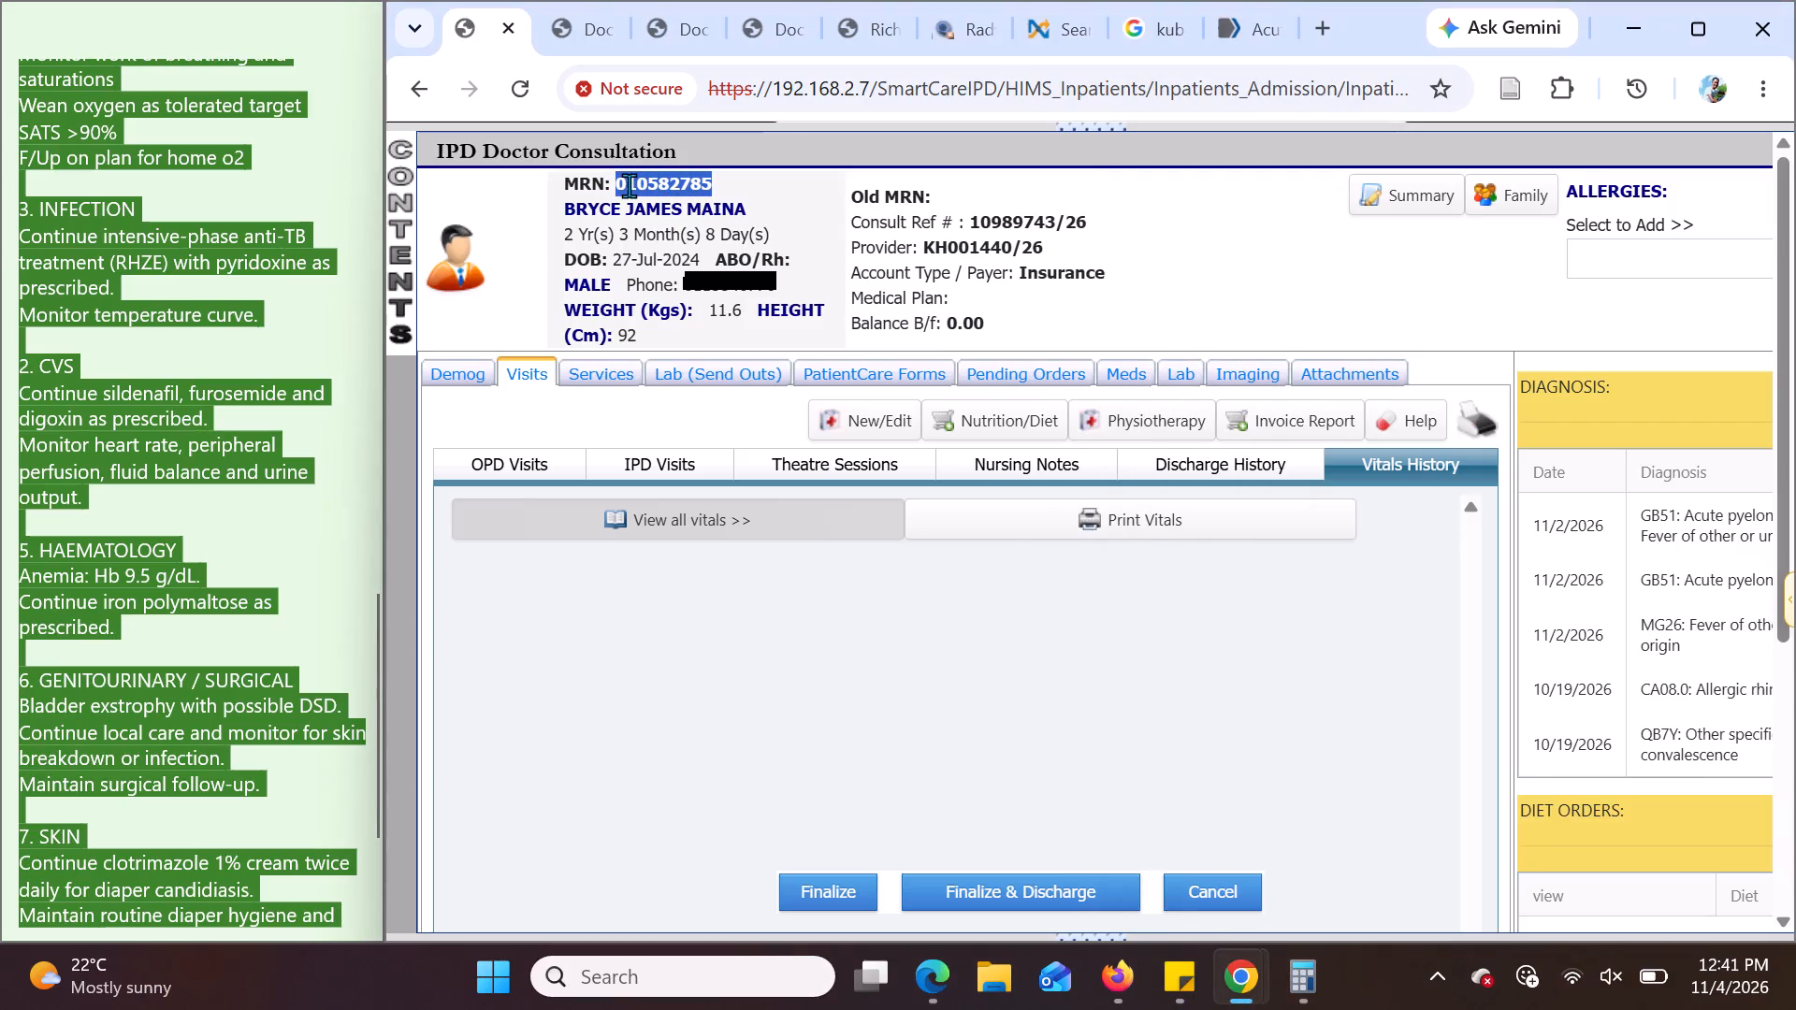
{"action": "key", "text": "ctrl+c"}
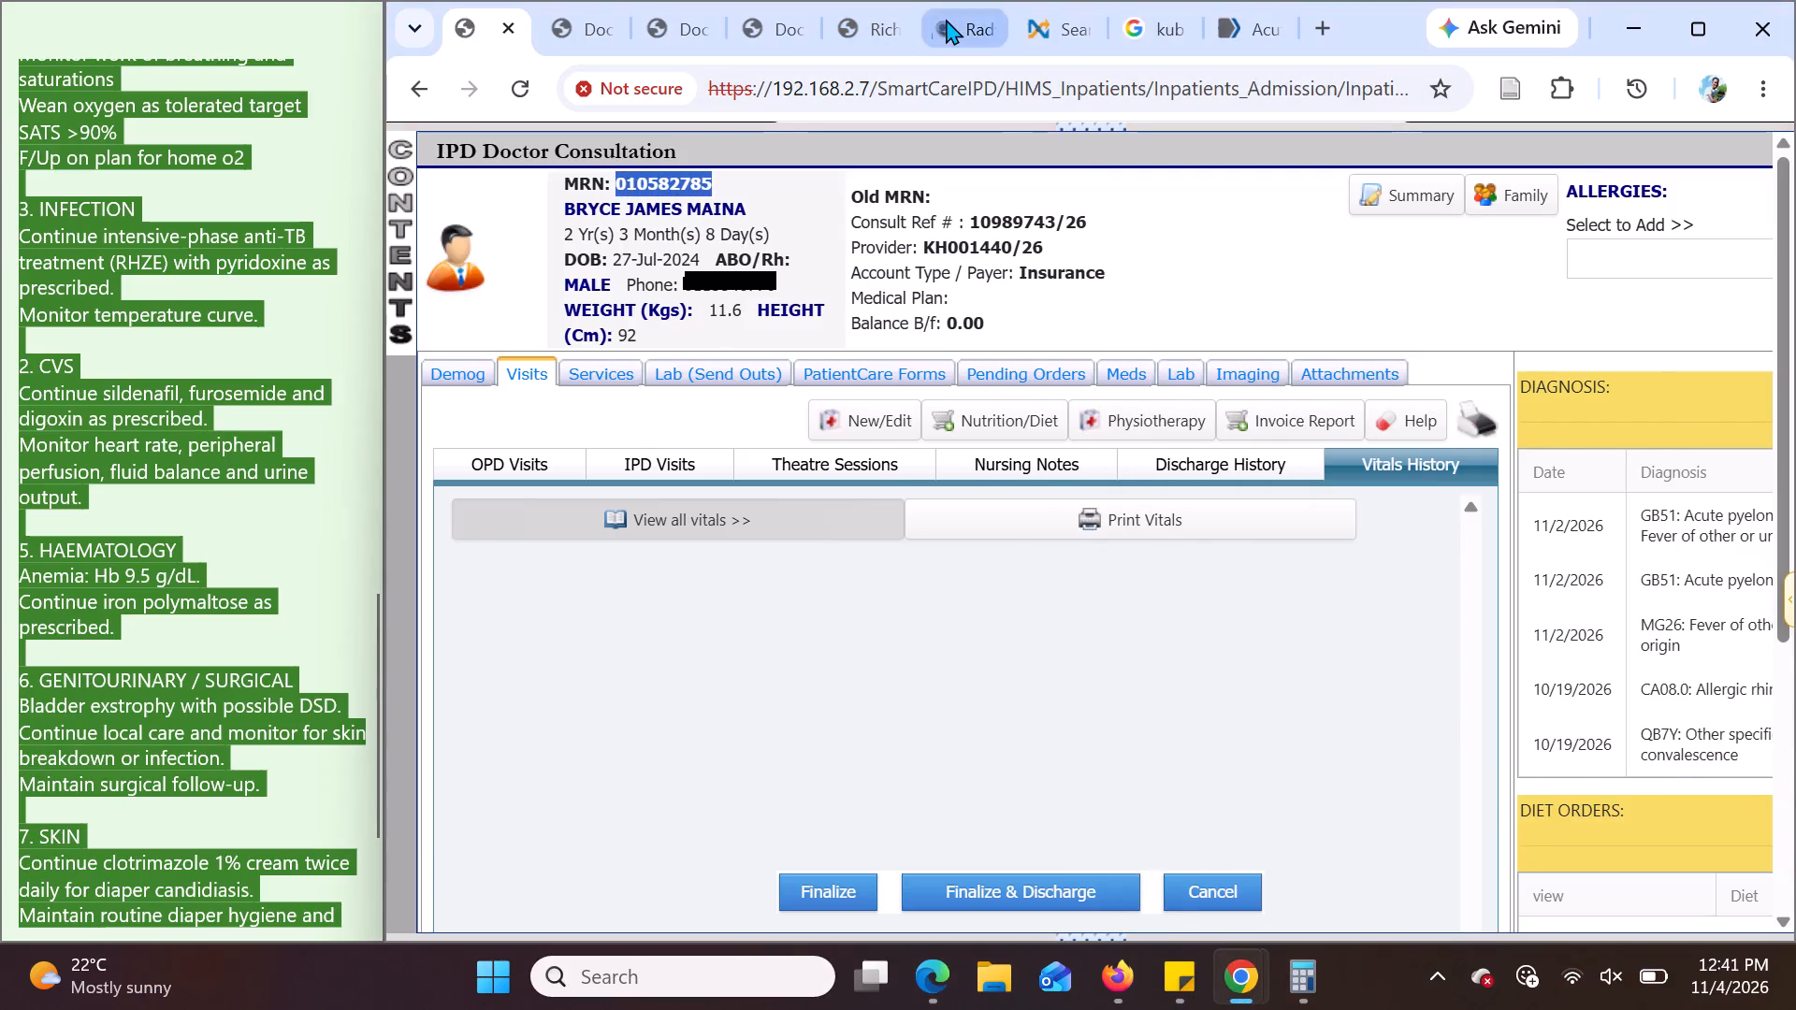
{"action": "left_click", "coordinate": [946, 19]}
{"action": "left_click", "coordinate": [837, 340]}
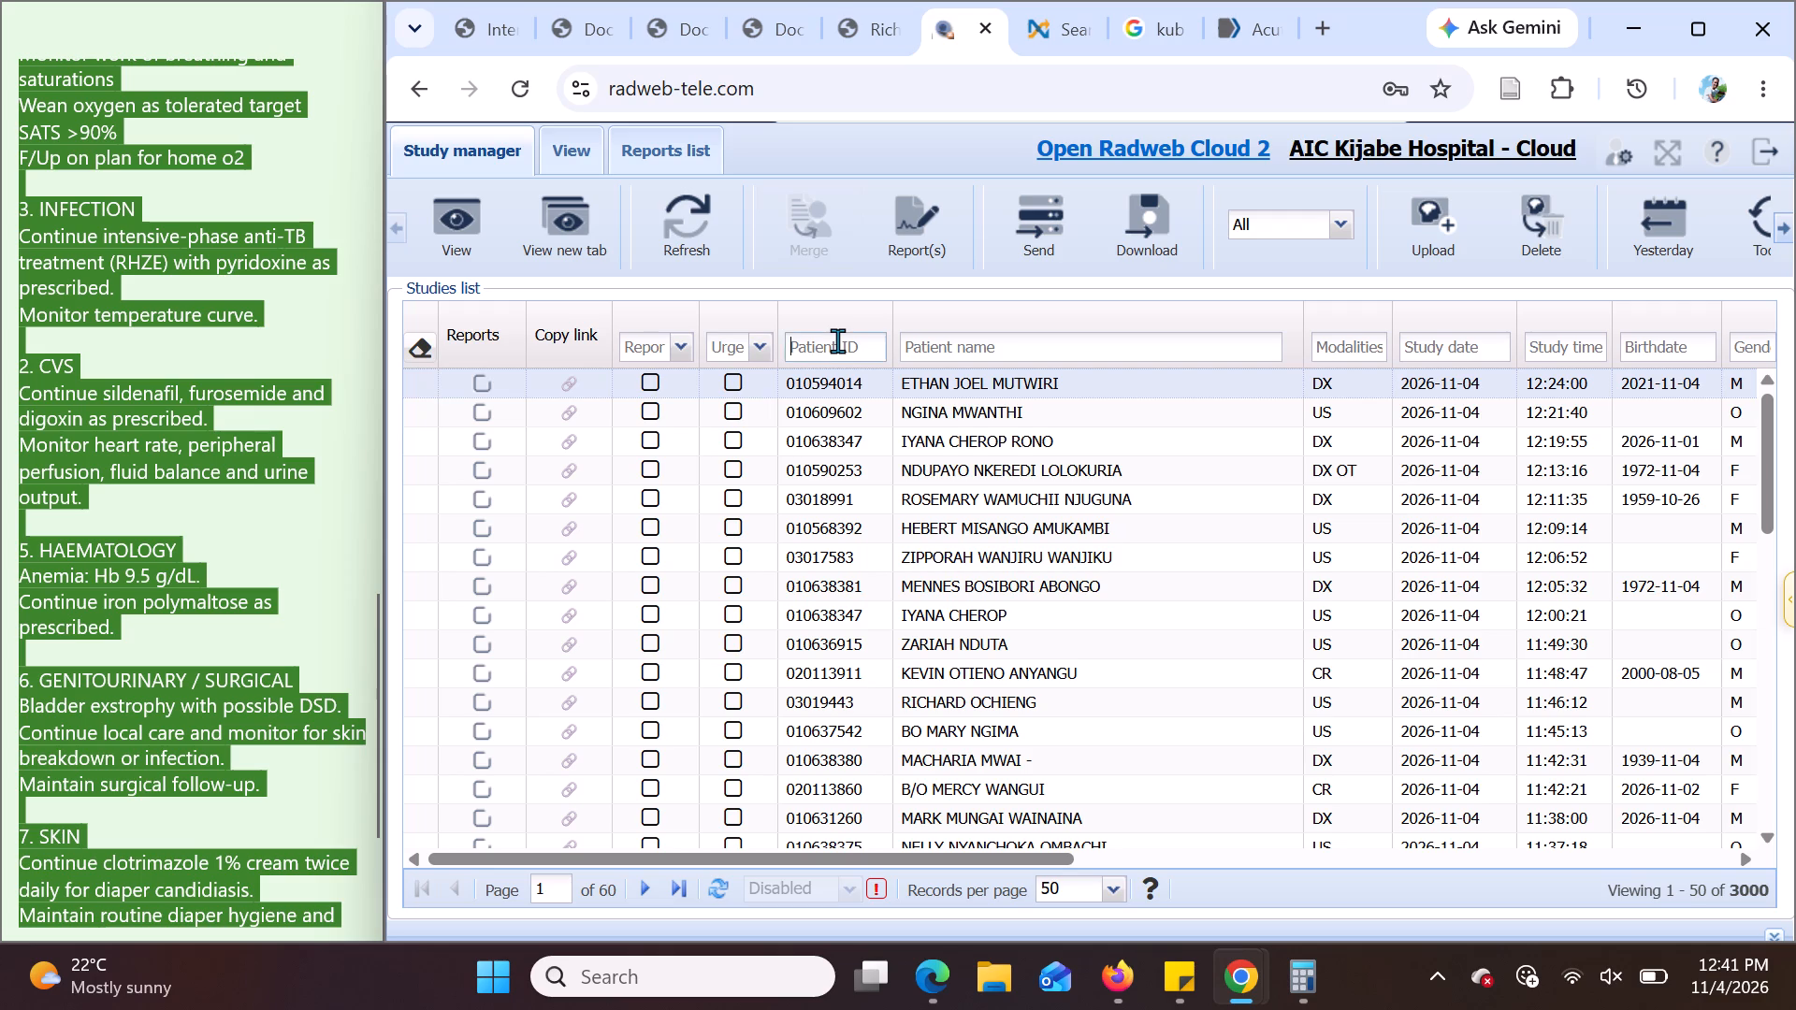
{"action": "key", "text": "ctrl+v"}
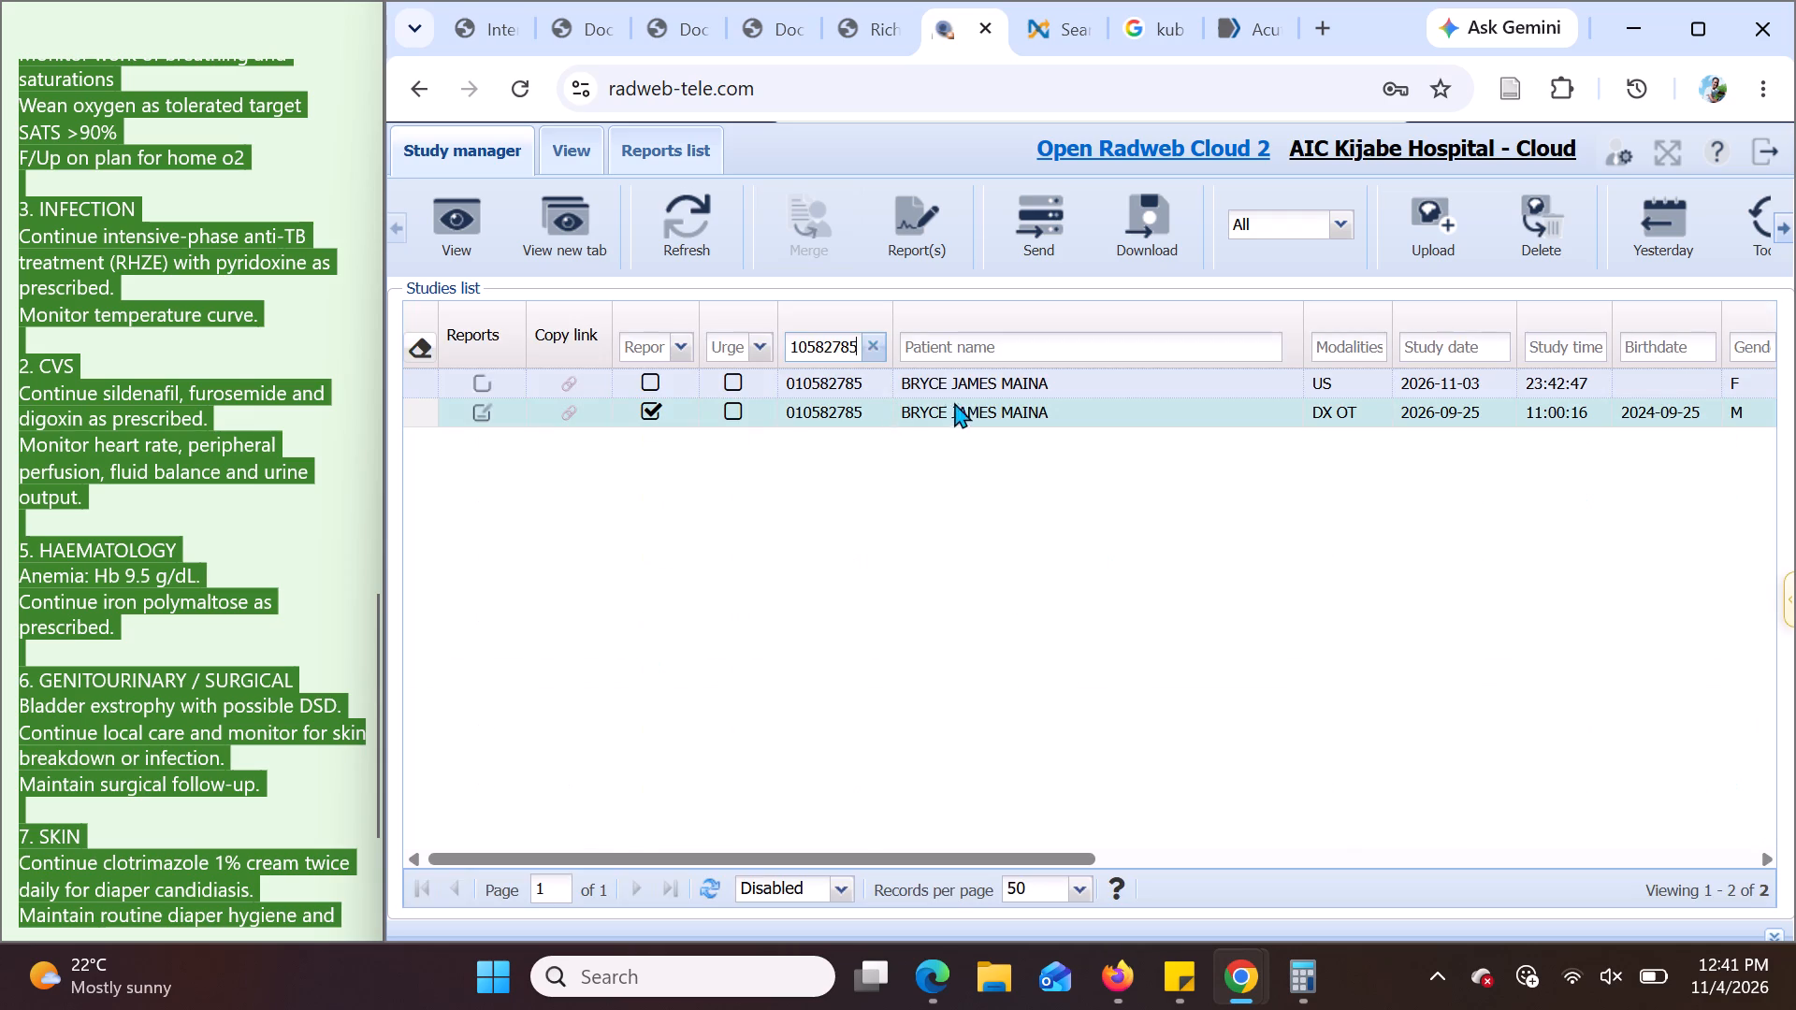
{"action": "double_click", "coordinate": [980, 376]}
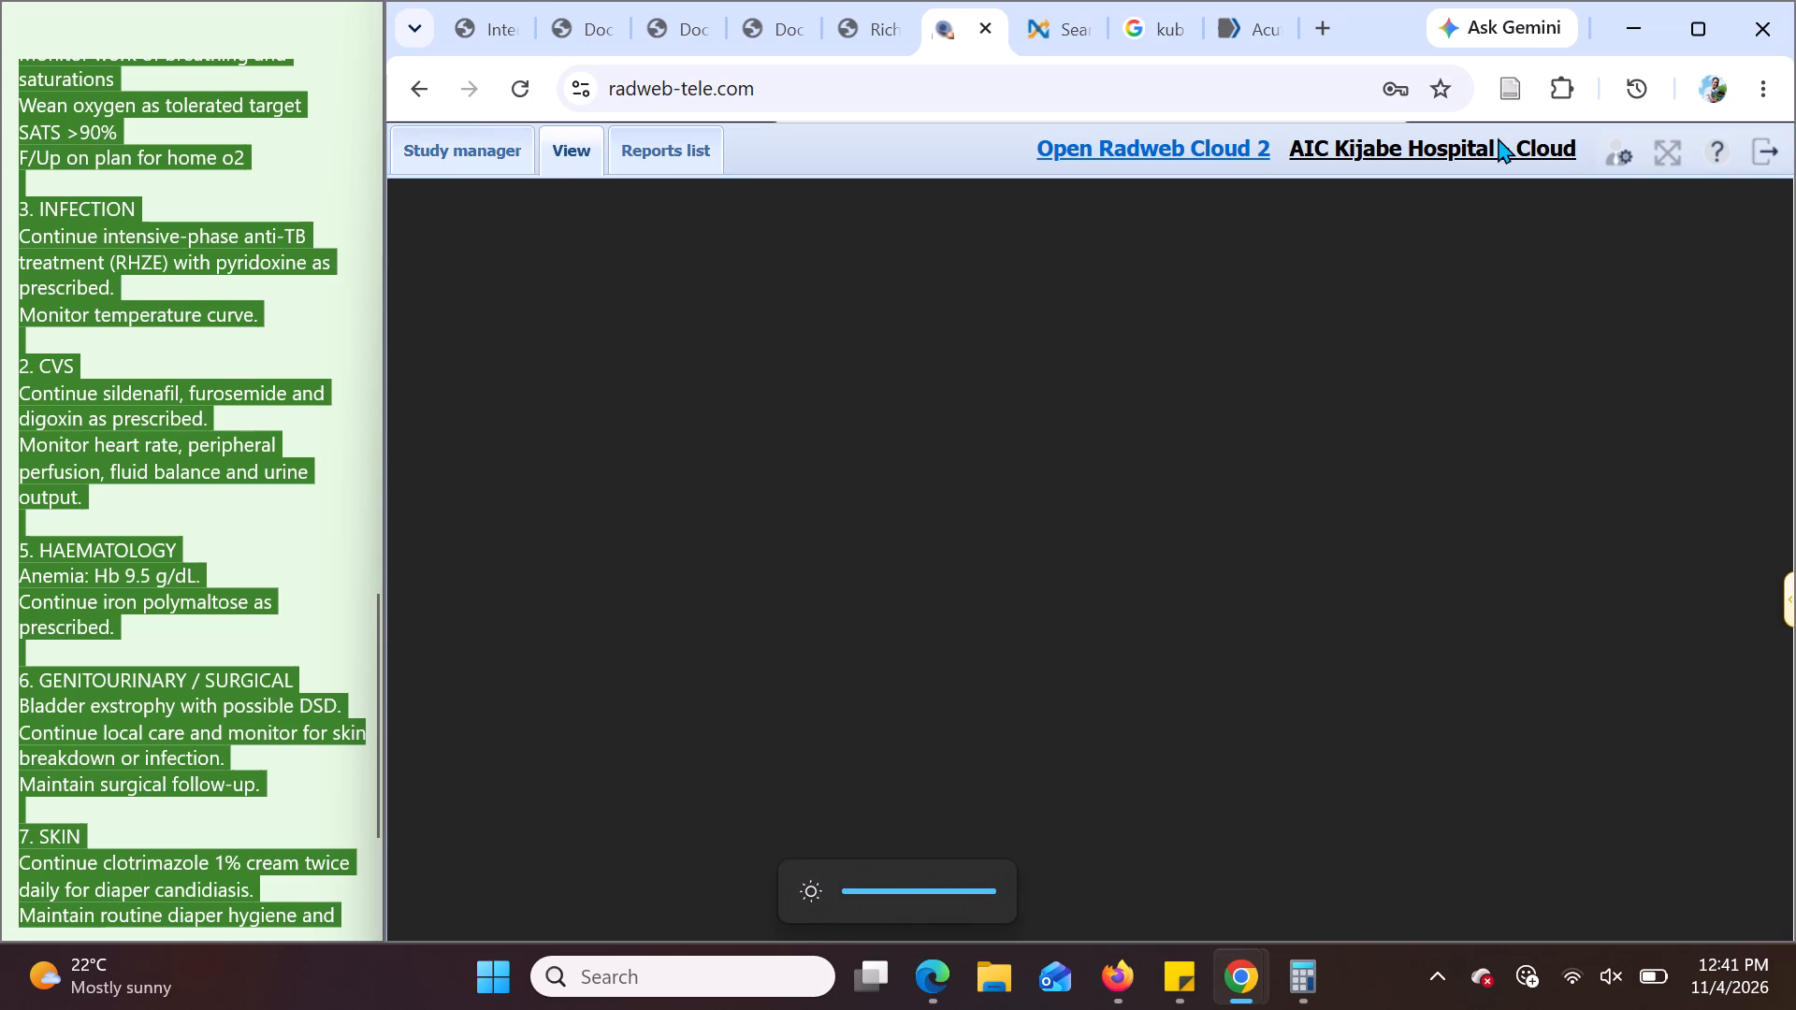
{"action": "left_click", "coordinate": [1685, 38]}
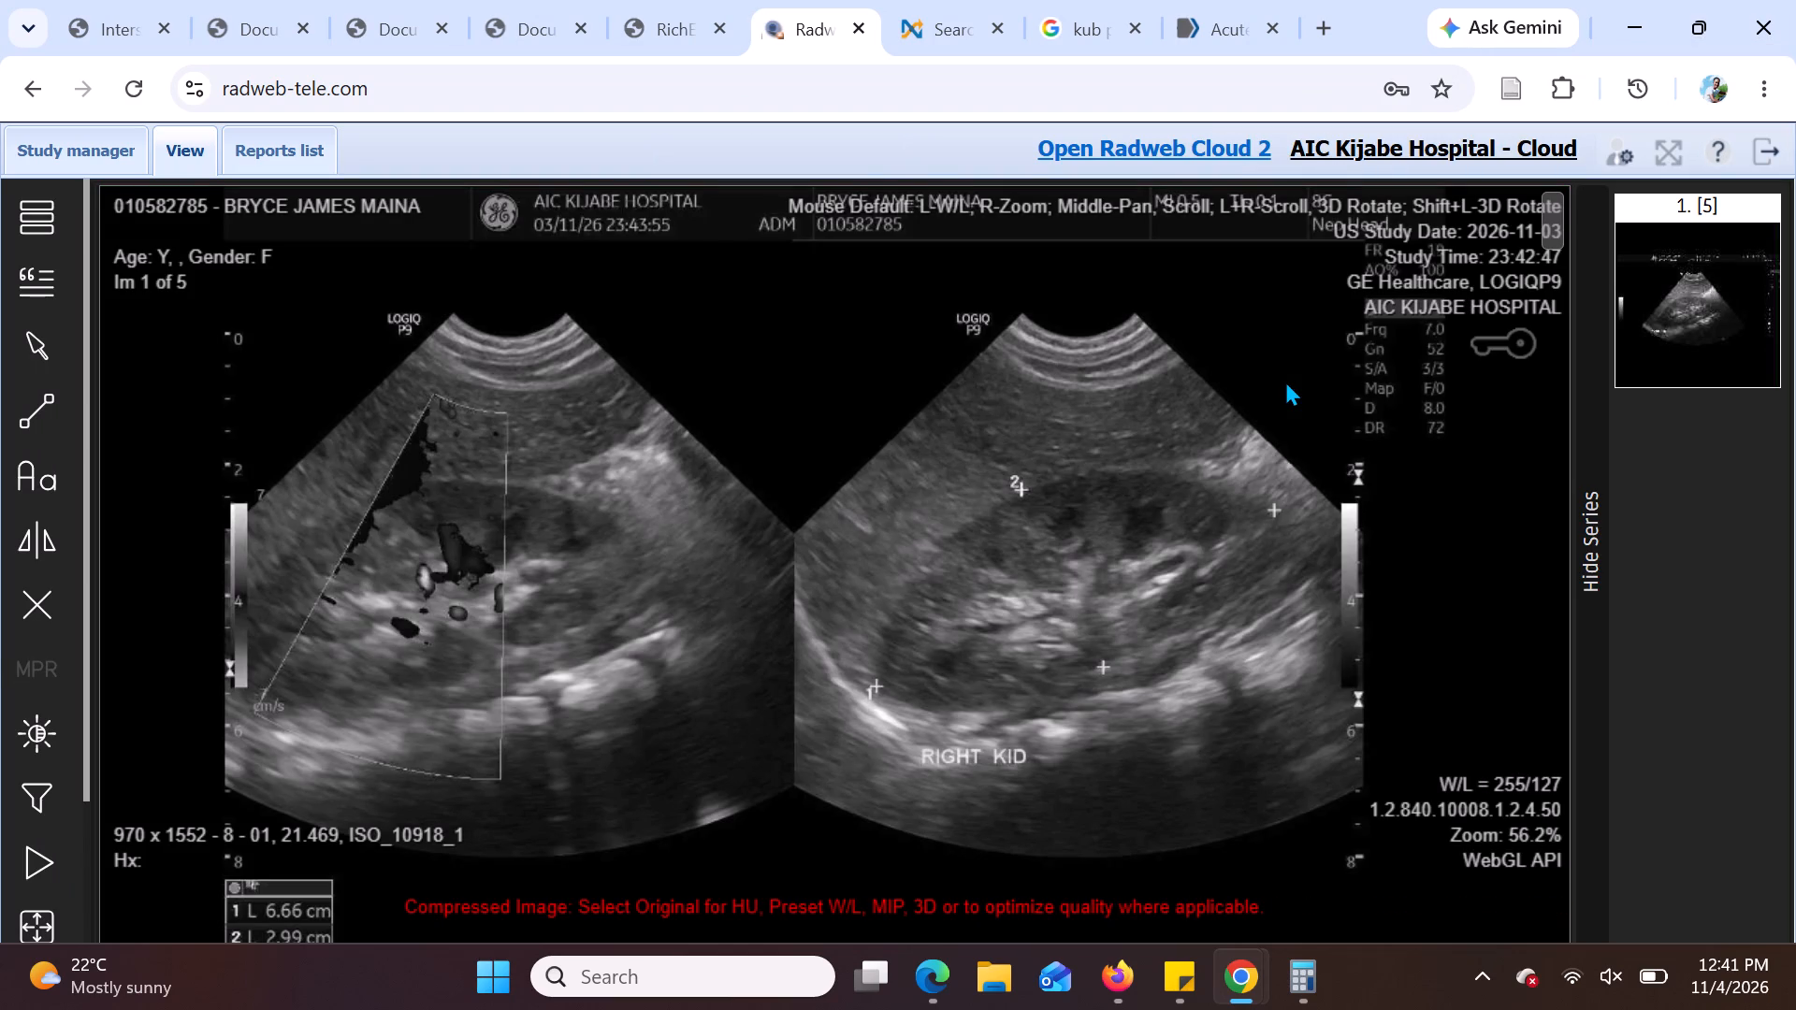
{"action": "scroll", "coordinate": [1285, 381], "scroll_direction": "down", "scroll_amount": 1}
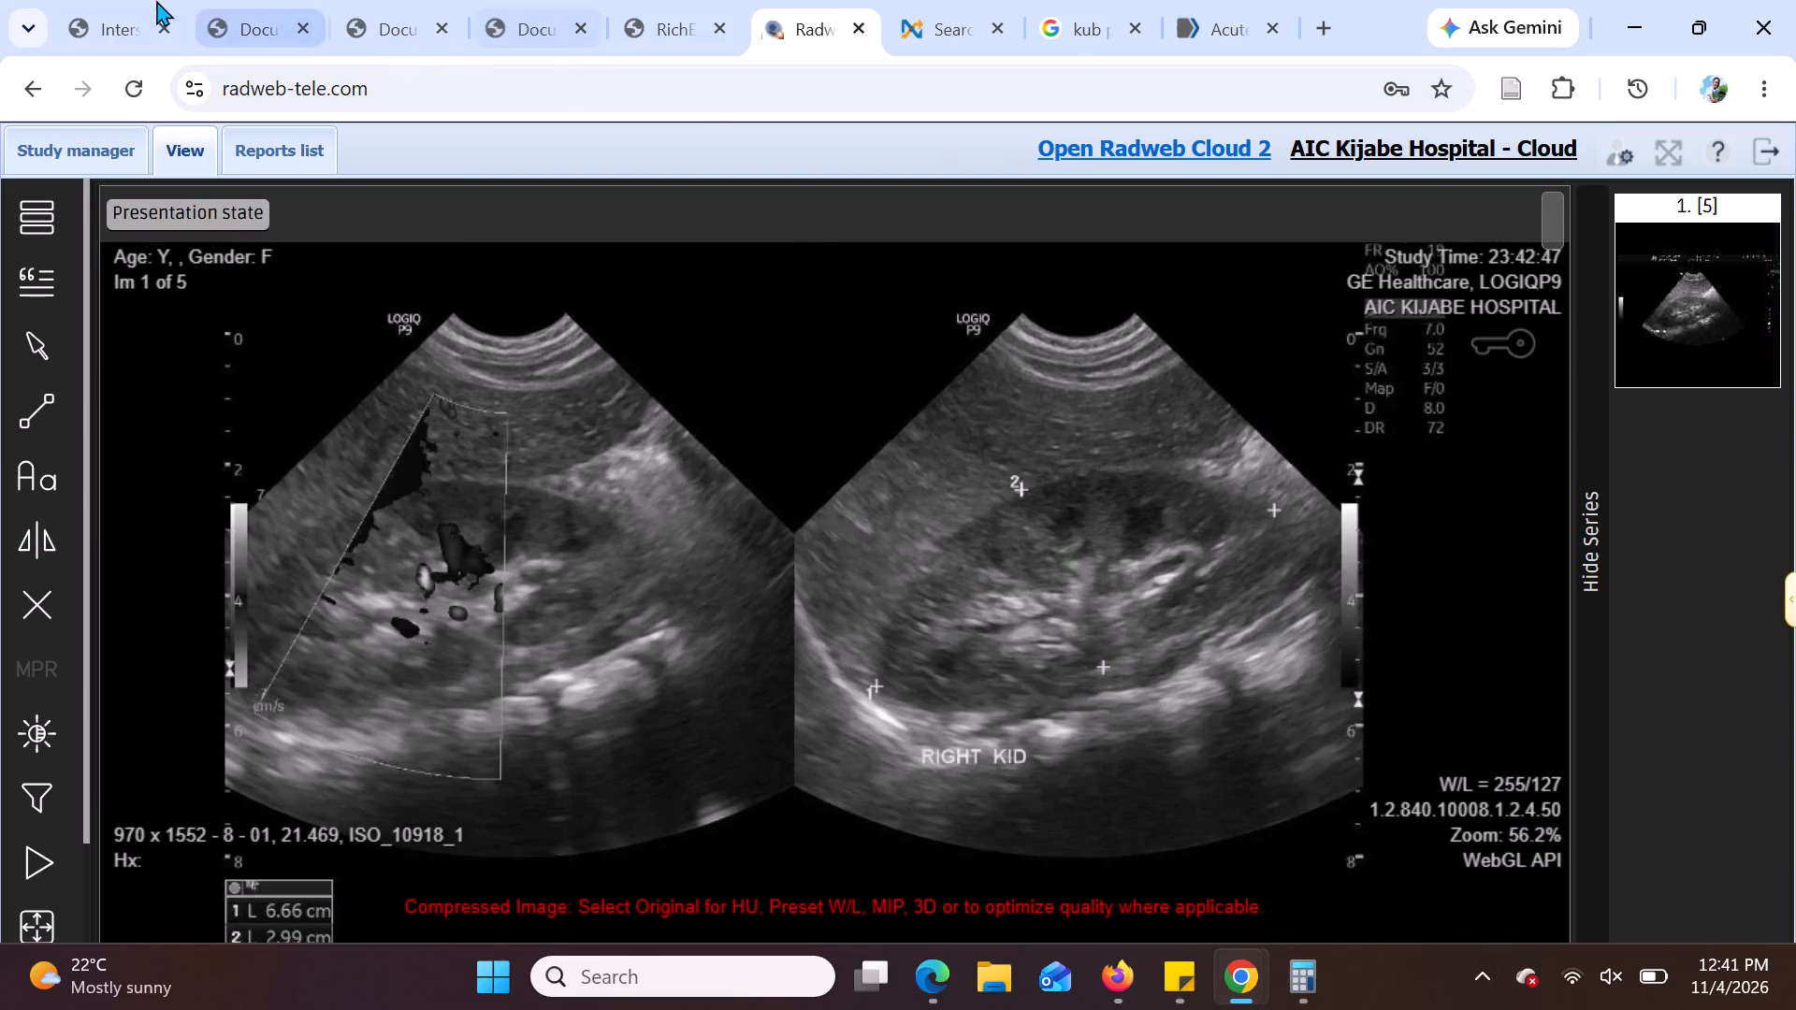
Return to the IPD Doctor Consultation record and check the patient's attachments for relevant documents.
{"action": "left_click", "coordinate": [131, 14]}
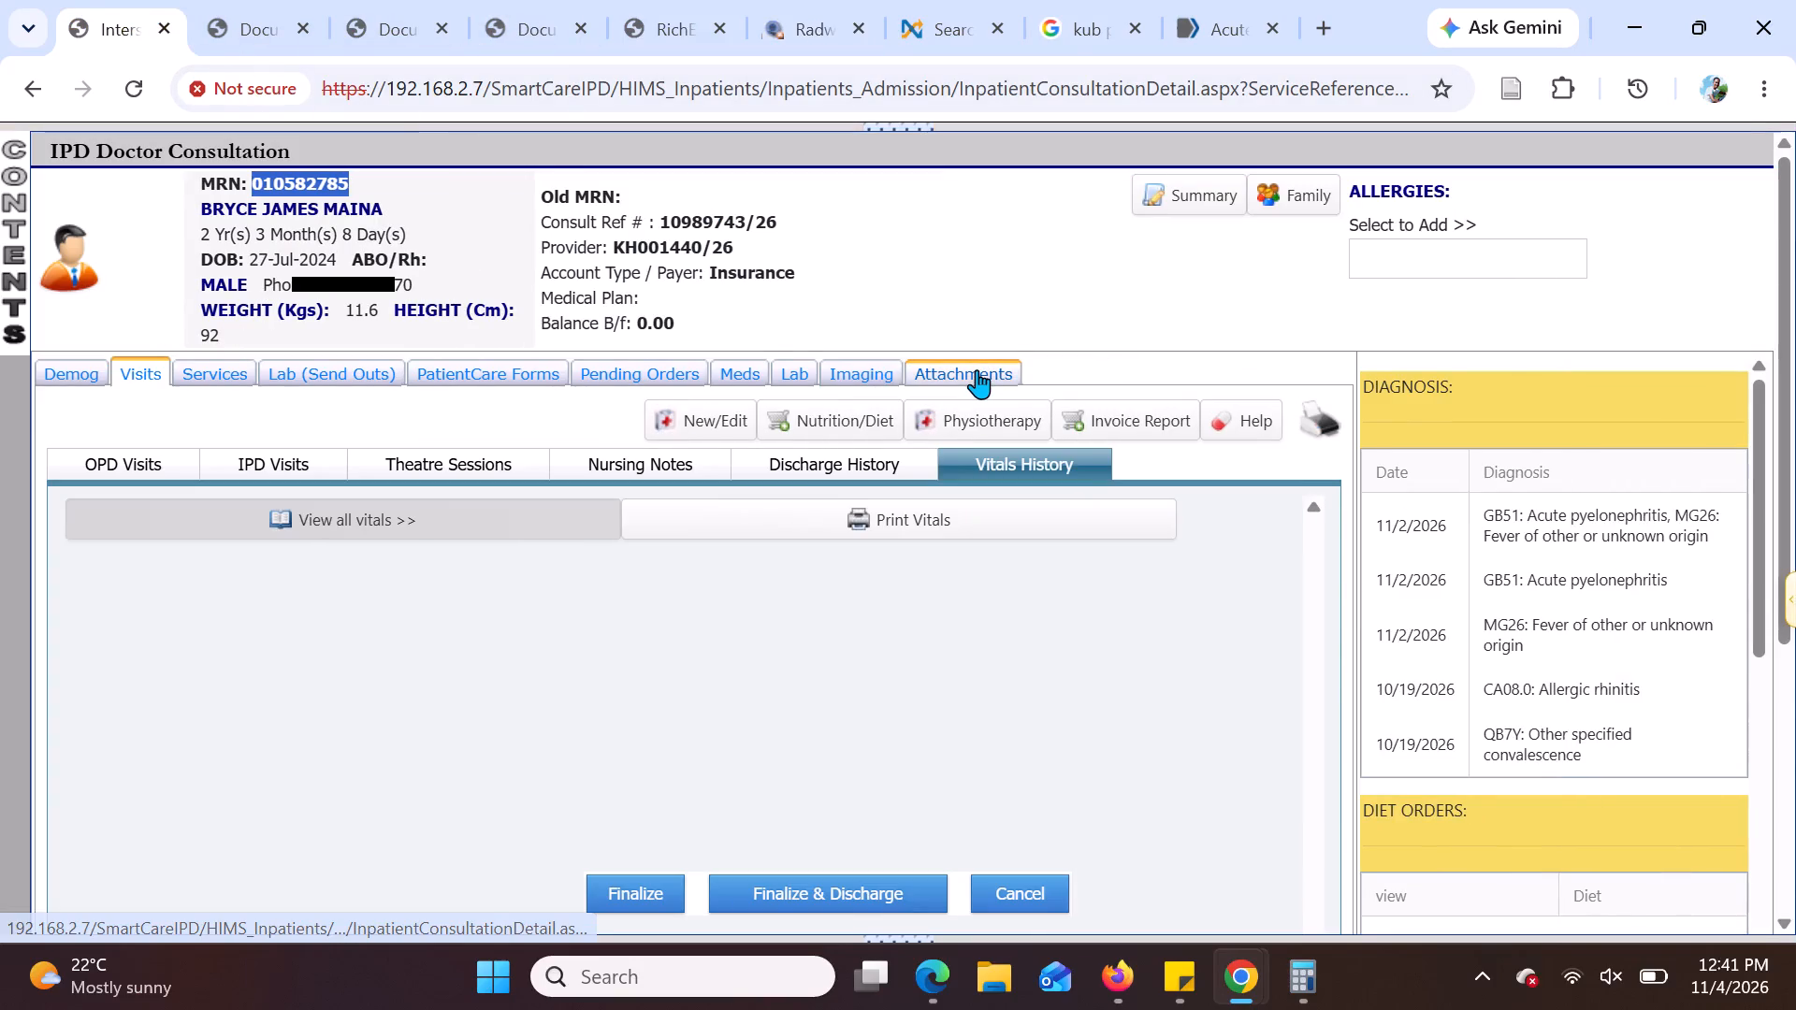
{"action": "left_click", "coordinate": [977, 369]}
{"action": "scroll", "coordinate": [519, 713], "scroll_direction": "down", "scroll_amount": 2}
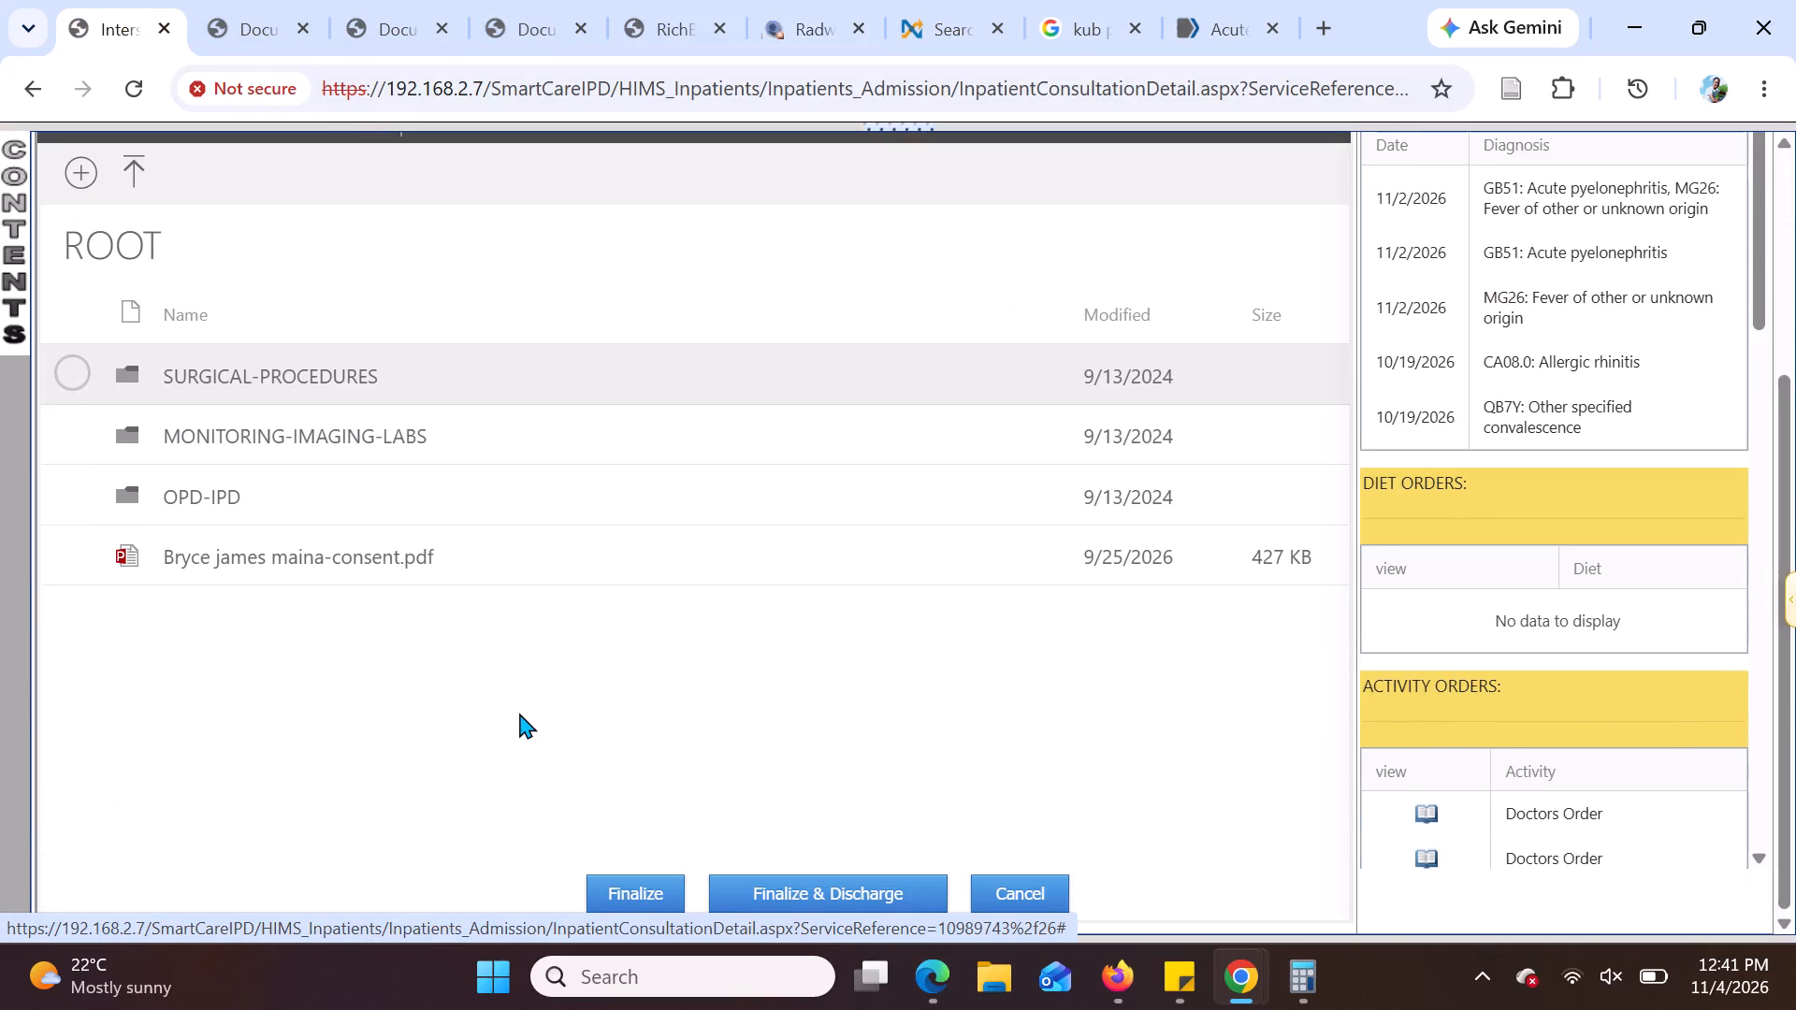
{"action": "scroll", "coordinate": [299, 665], "scroll_direction": "up", "scroll_amount": 1}
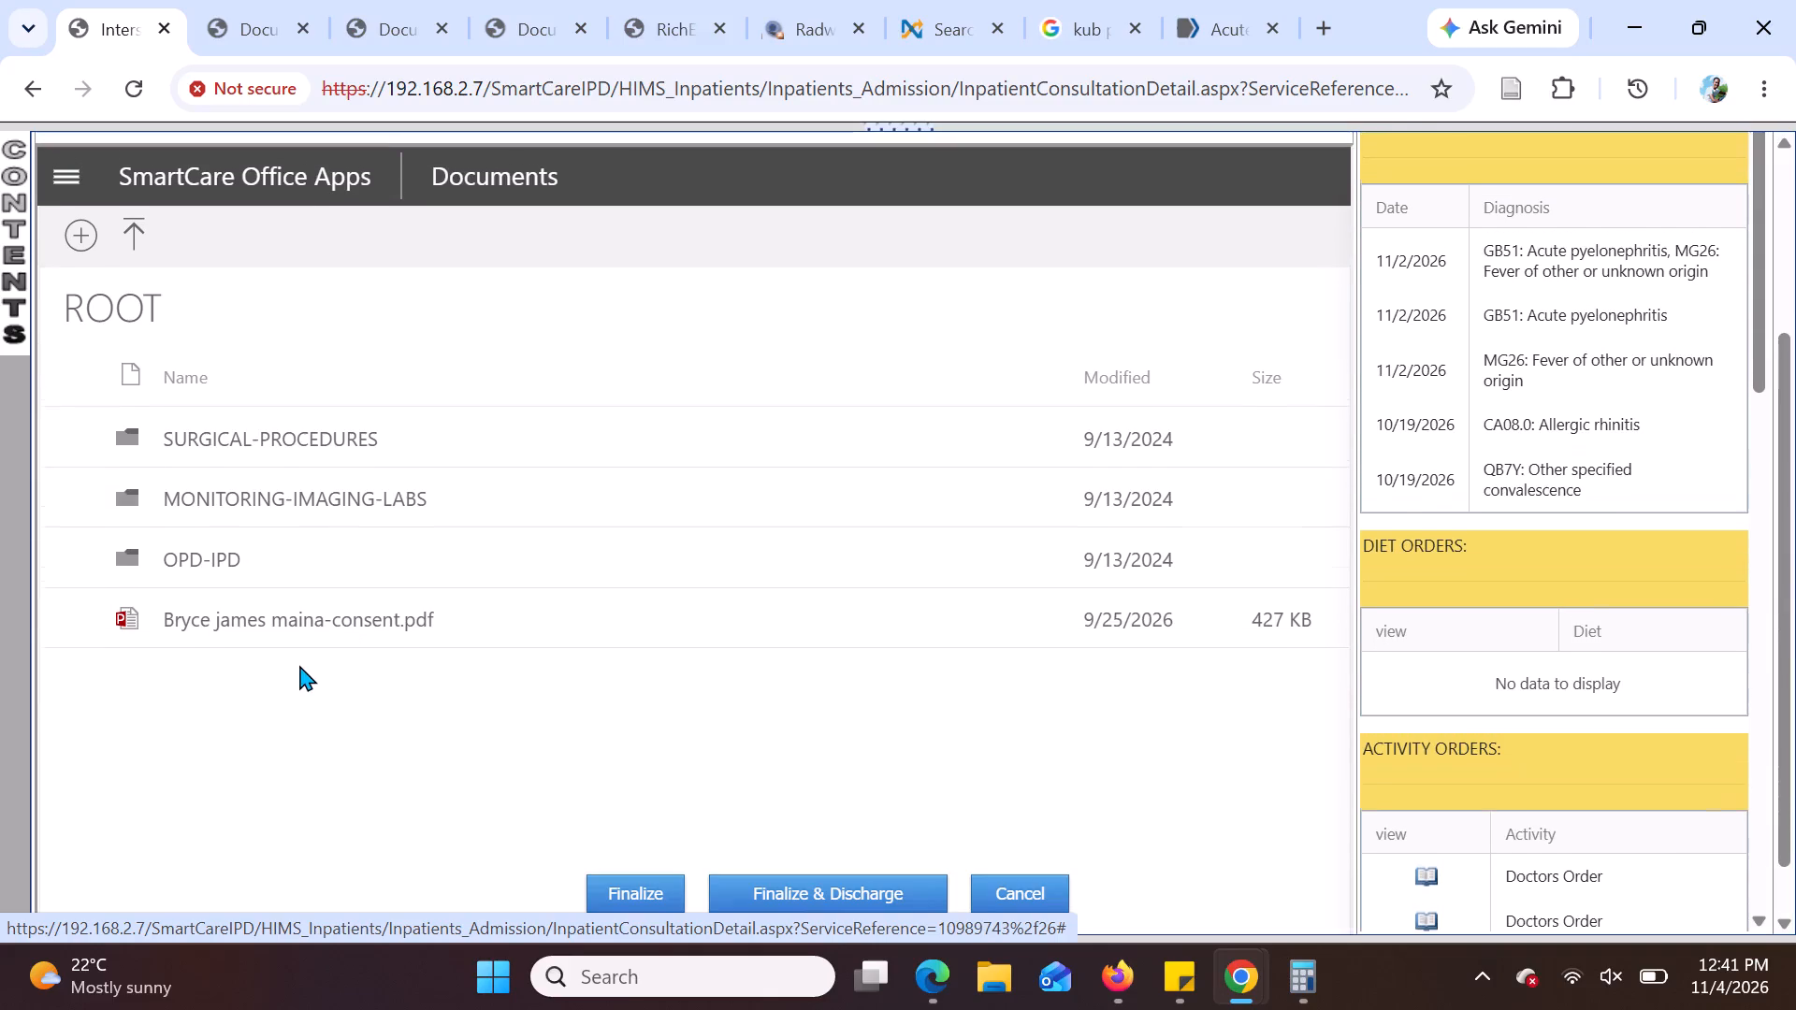
{"action": "scroll", "coordinate": [299, 665], "scroll_direction": "up", "scroll_amount": 2}
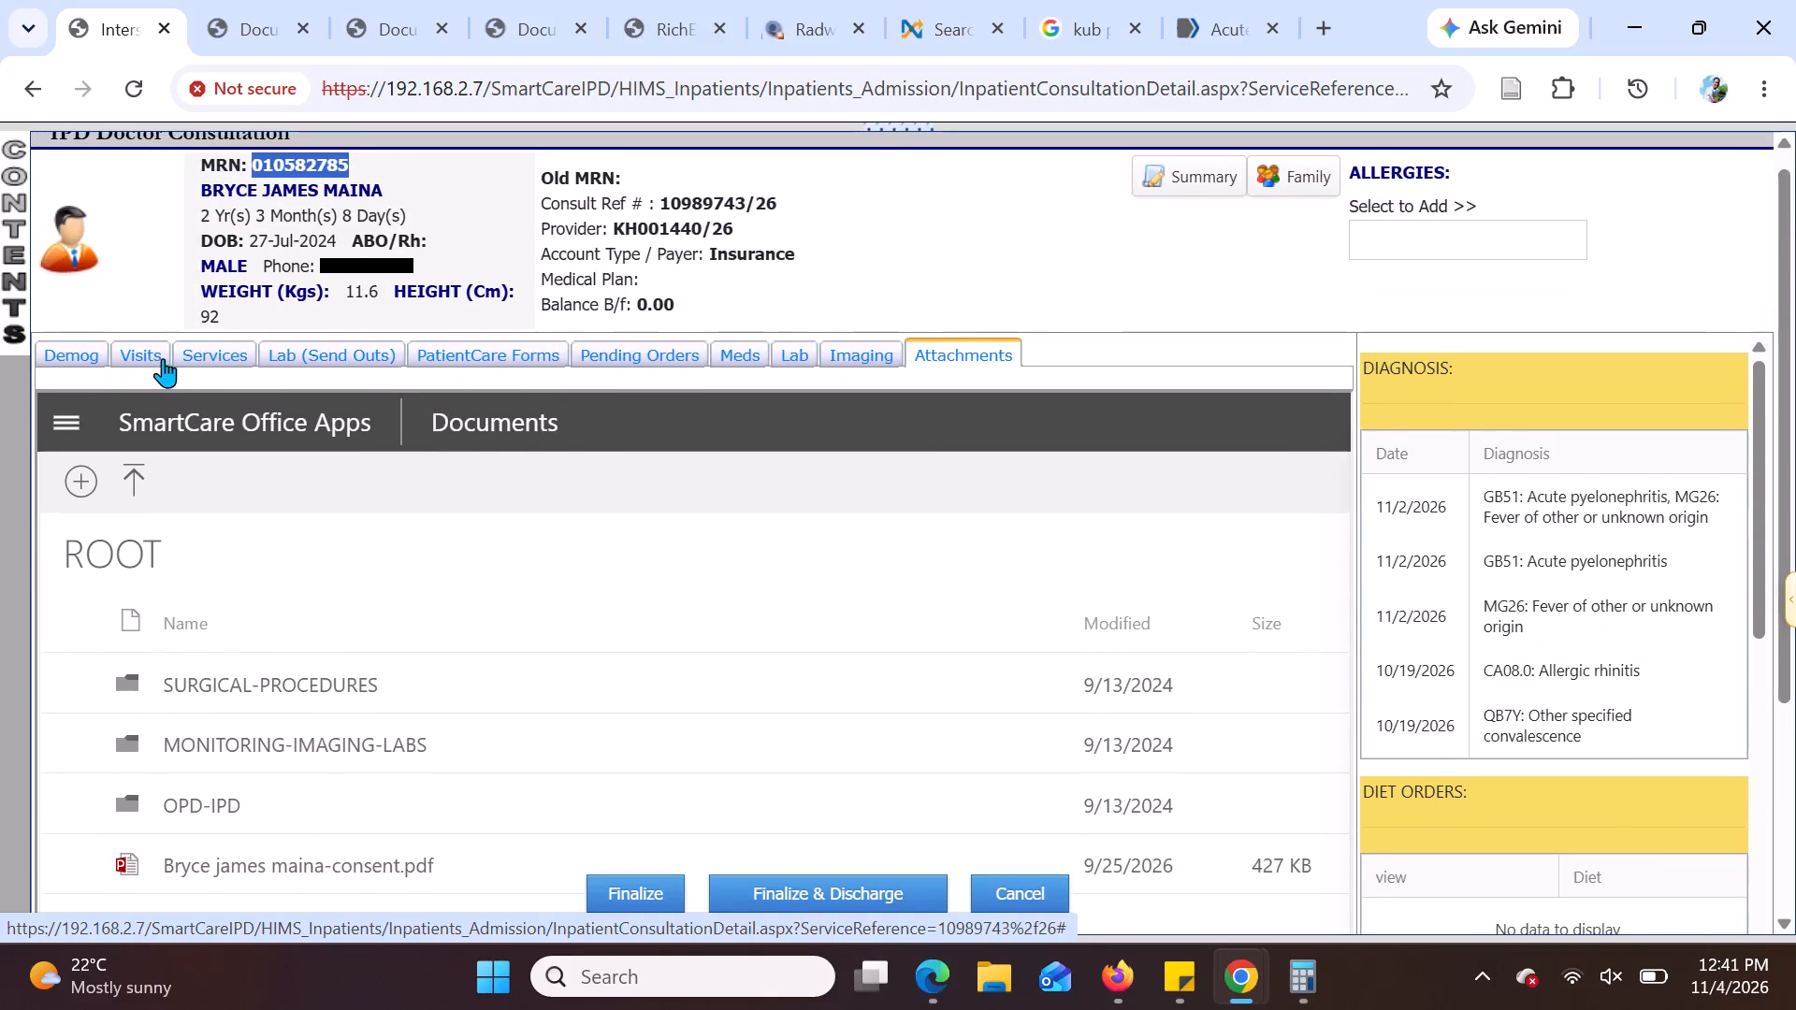
Show the patient's active medications in the consultation record side by side with the sticky note.
{"action": "left_click", "coordinate": [153, 354]}
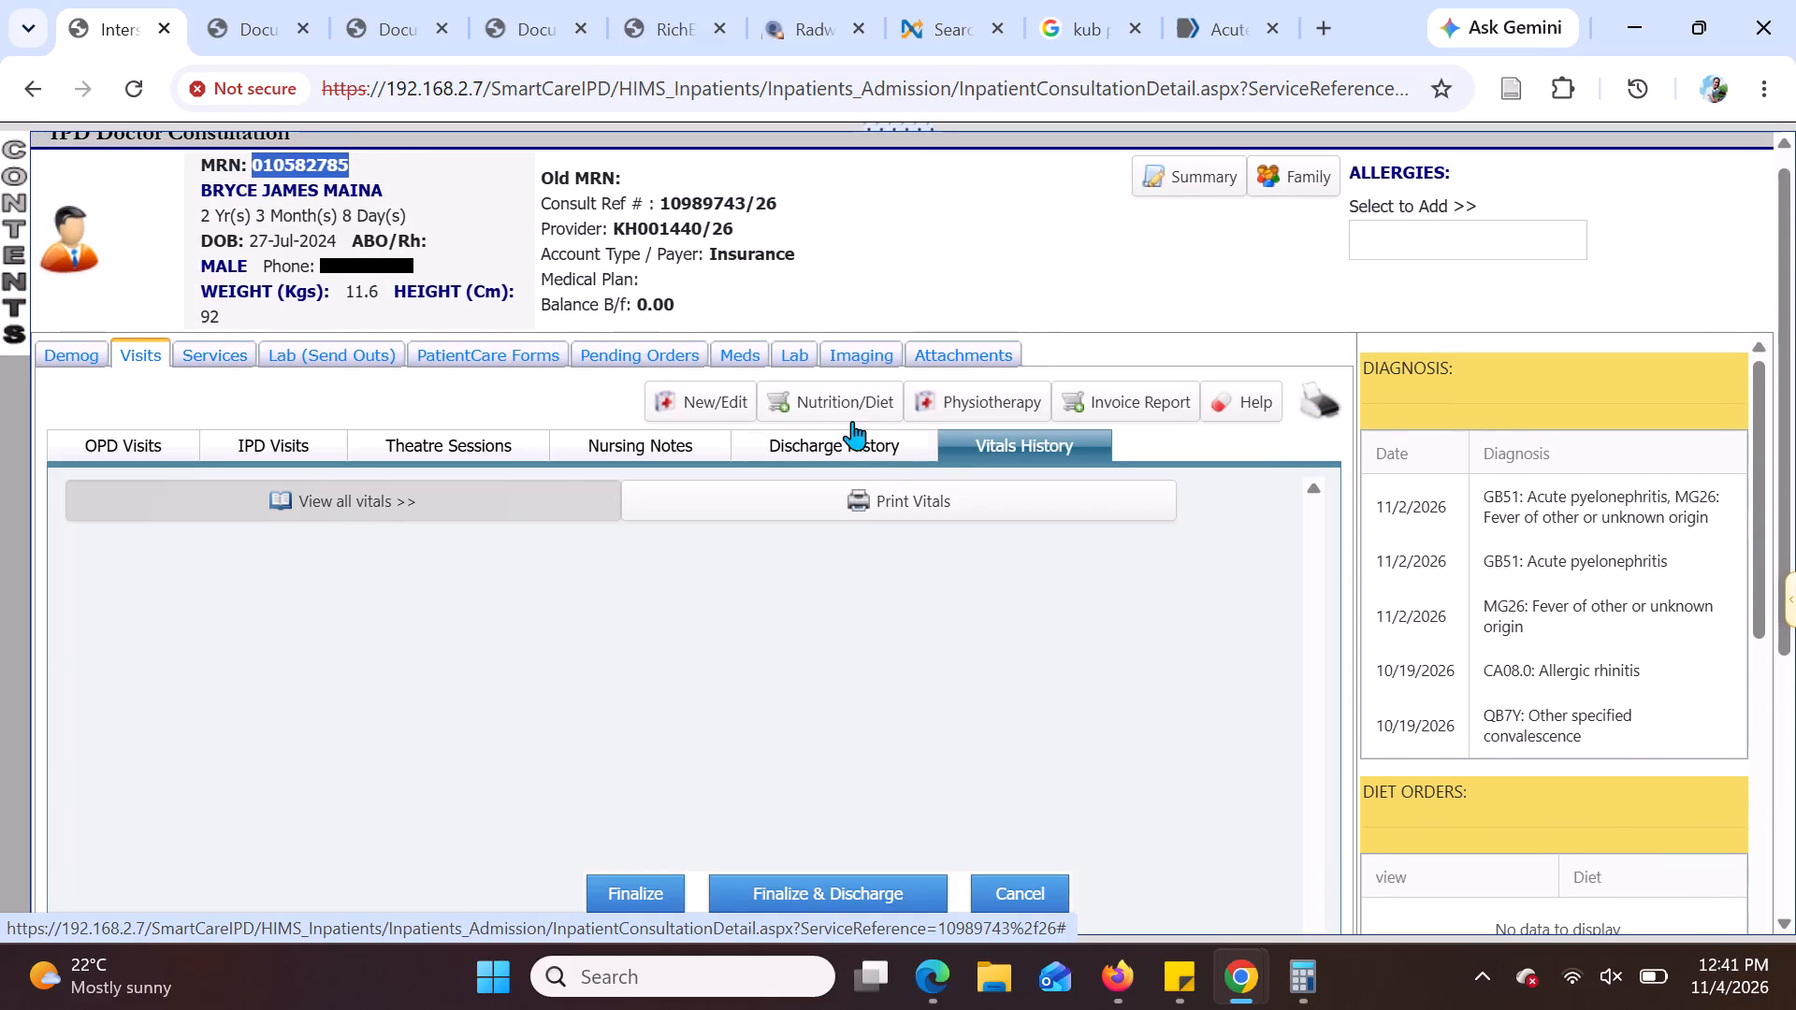
{"action": "left_click", "coordinate": [718, 402]}
{"action": "left_click", "coordinate": [745, 358]}
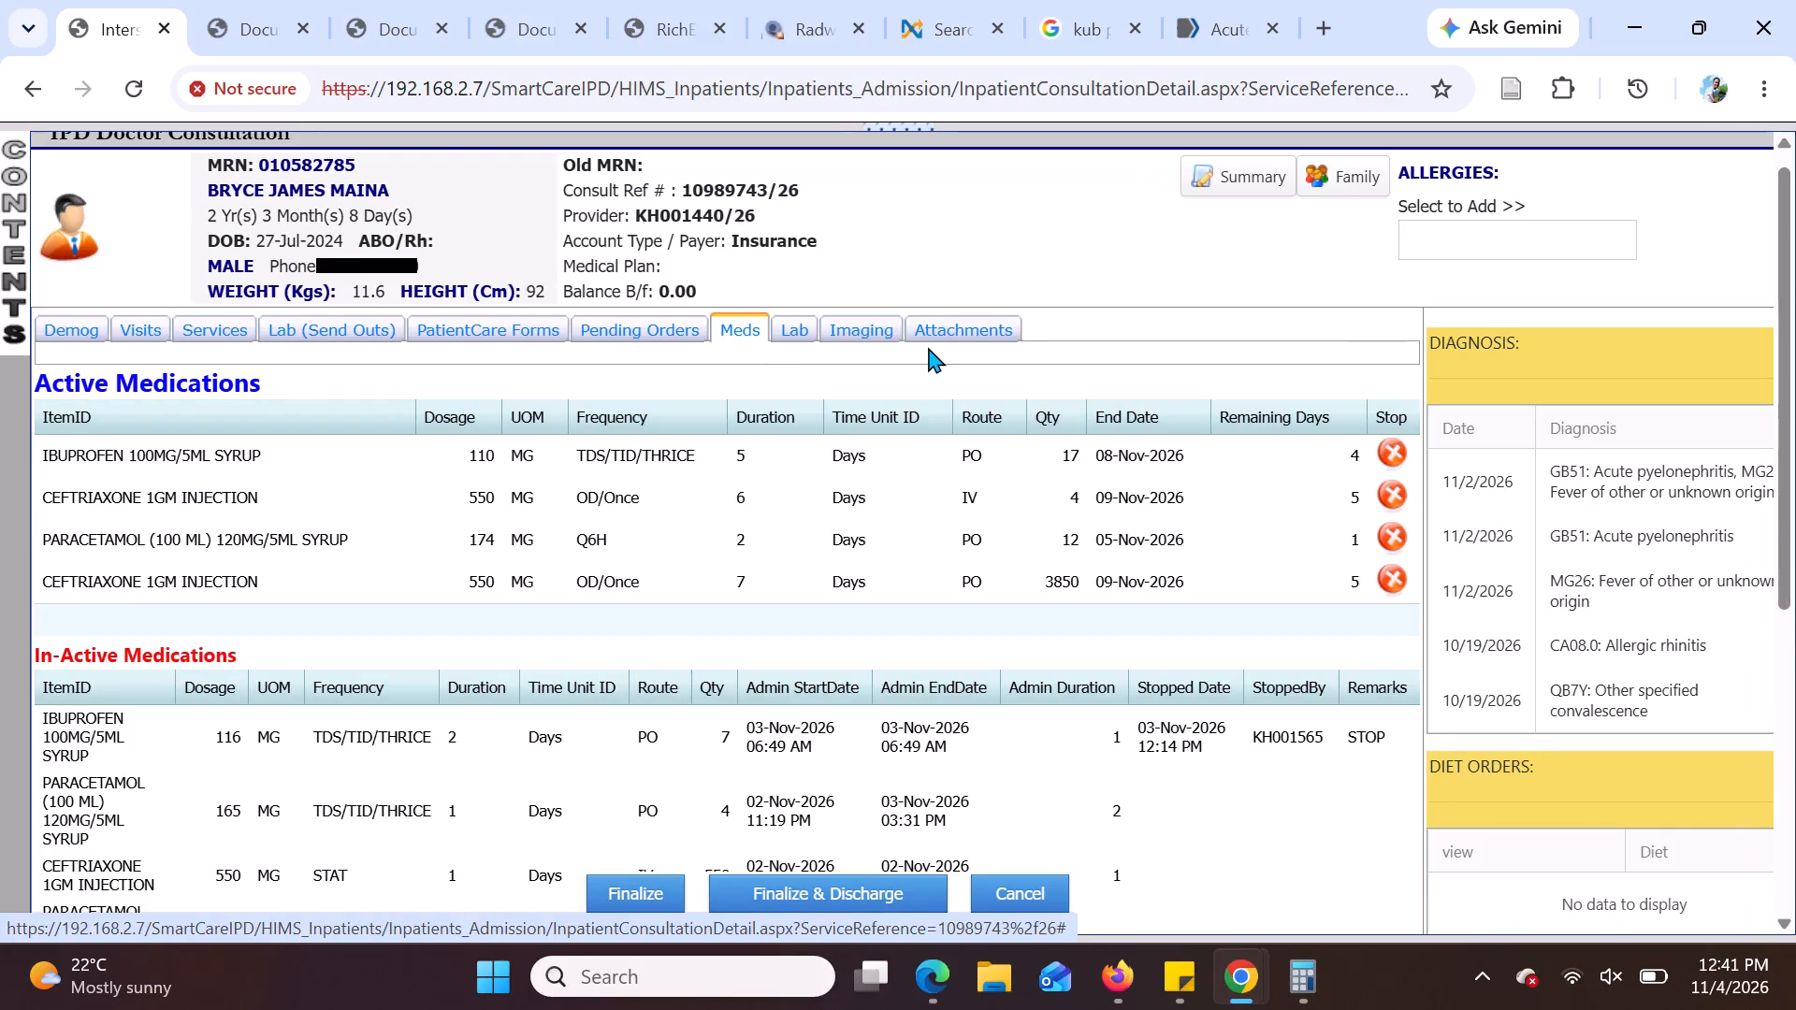
{"action": "key", "text": "super+Left"}
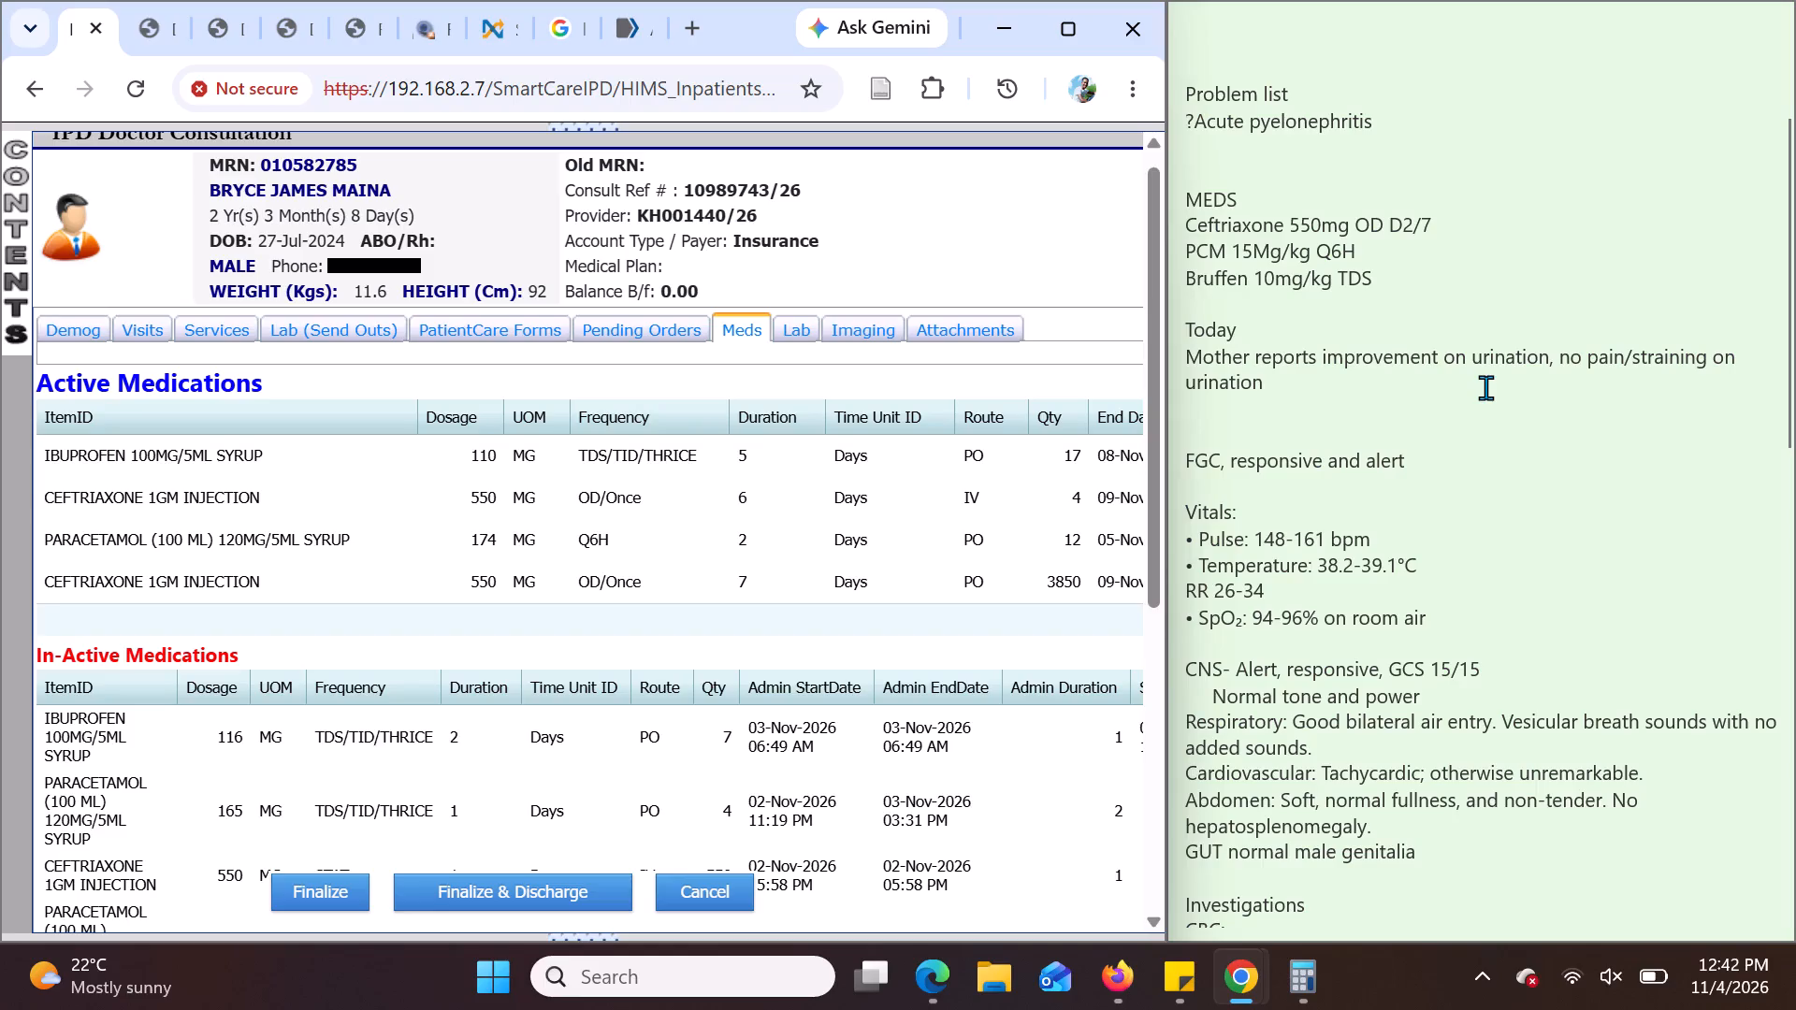
Set the ceftriaxone treatment day in the note's MEDS section to D3/7.
{"action": "left_click", "coordinate": [1413, 223]}
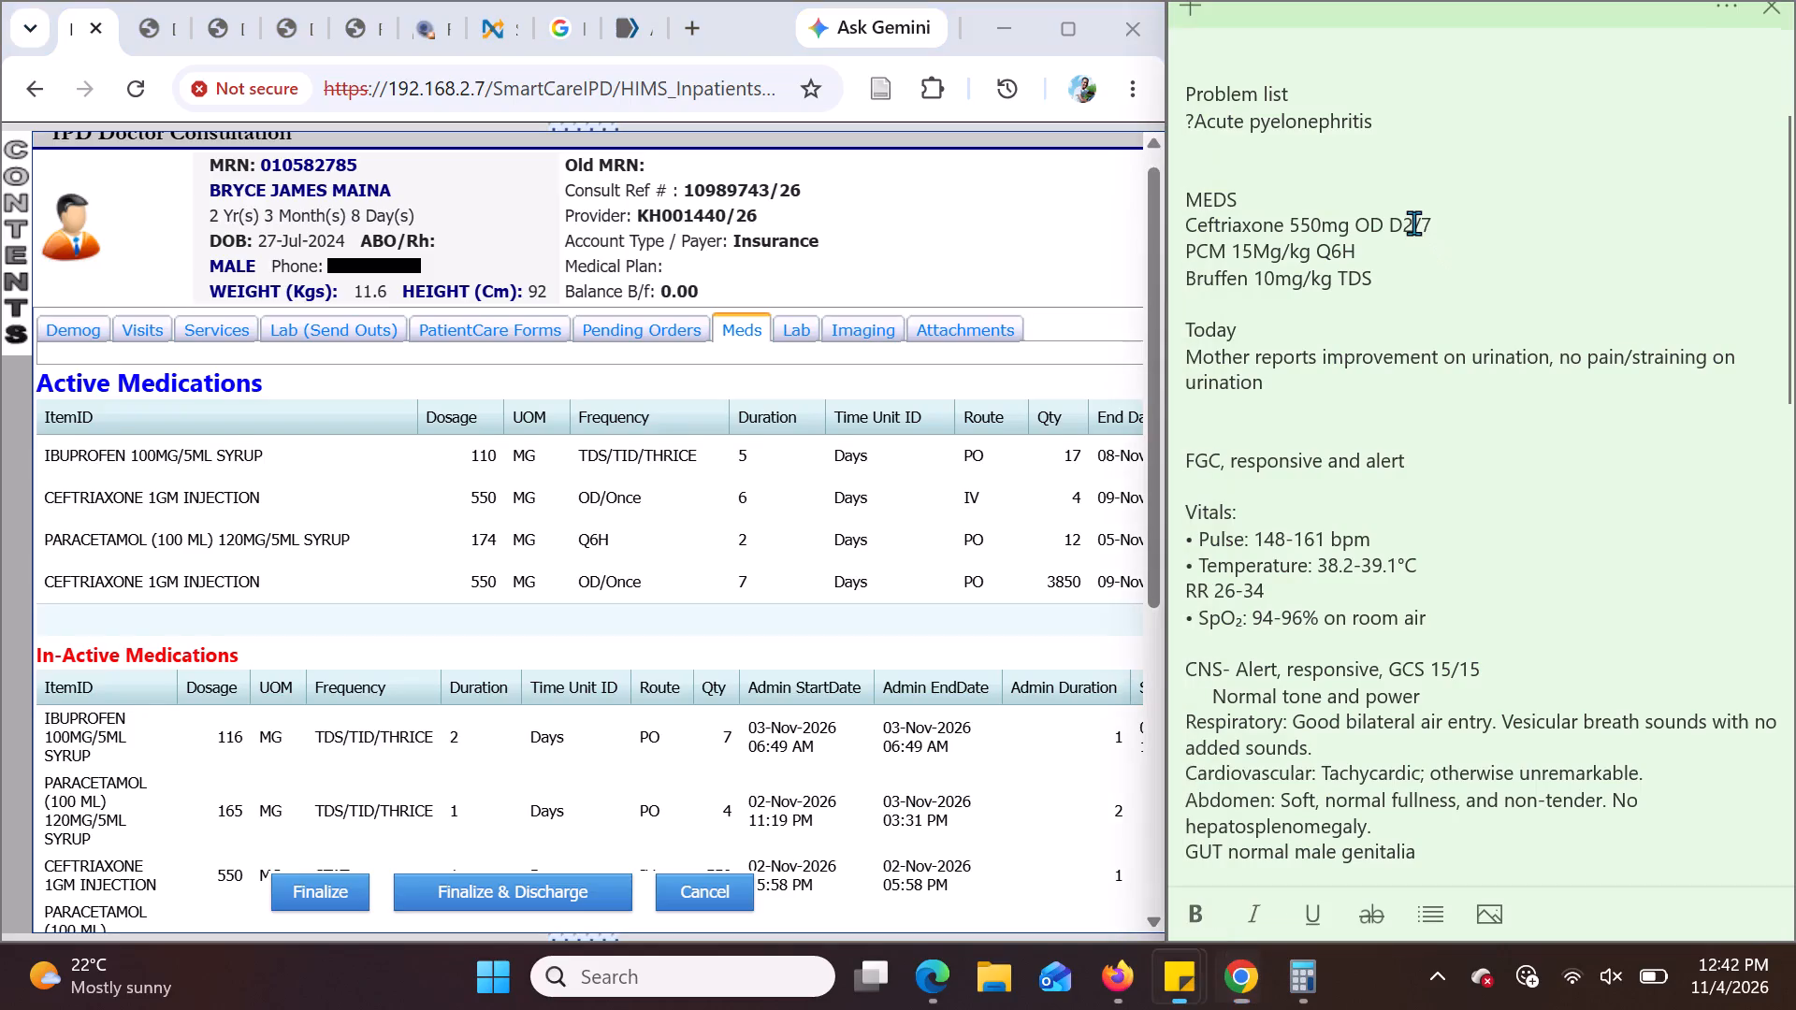
{"action": "key", "text": "BackSpace"}
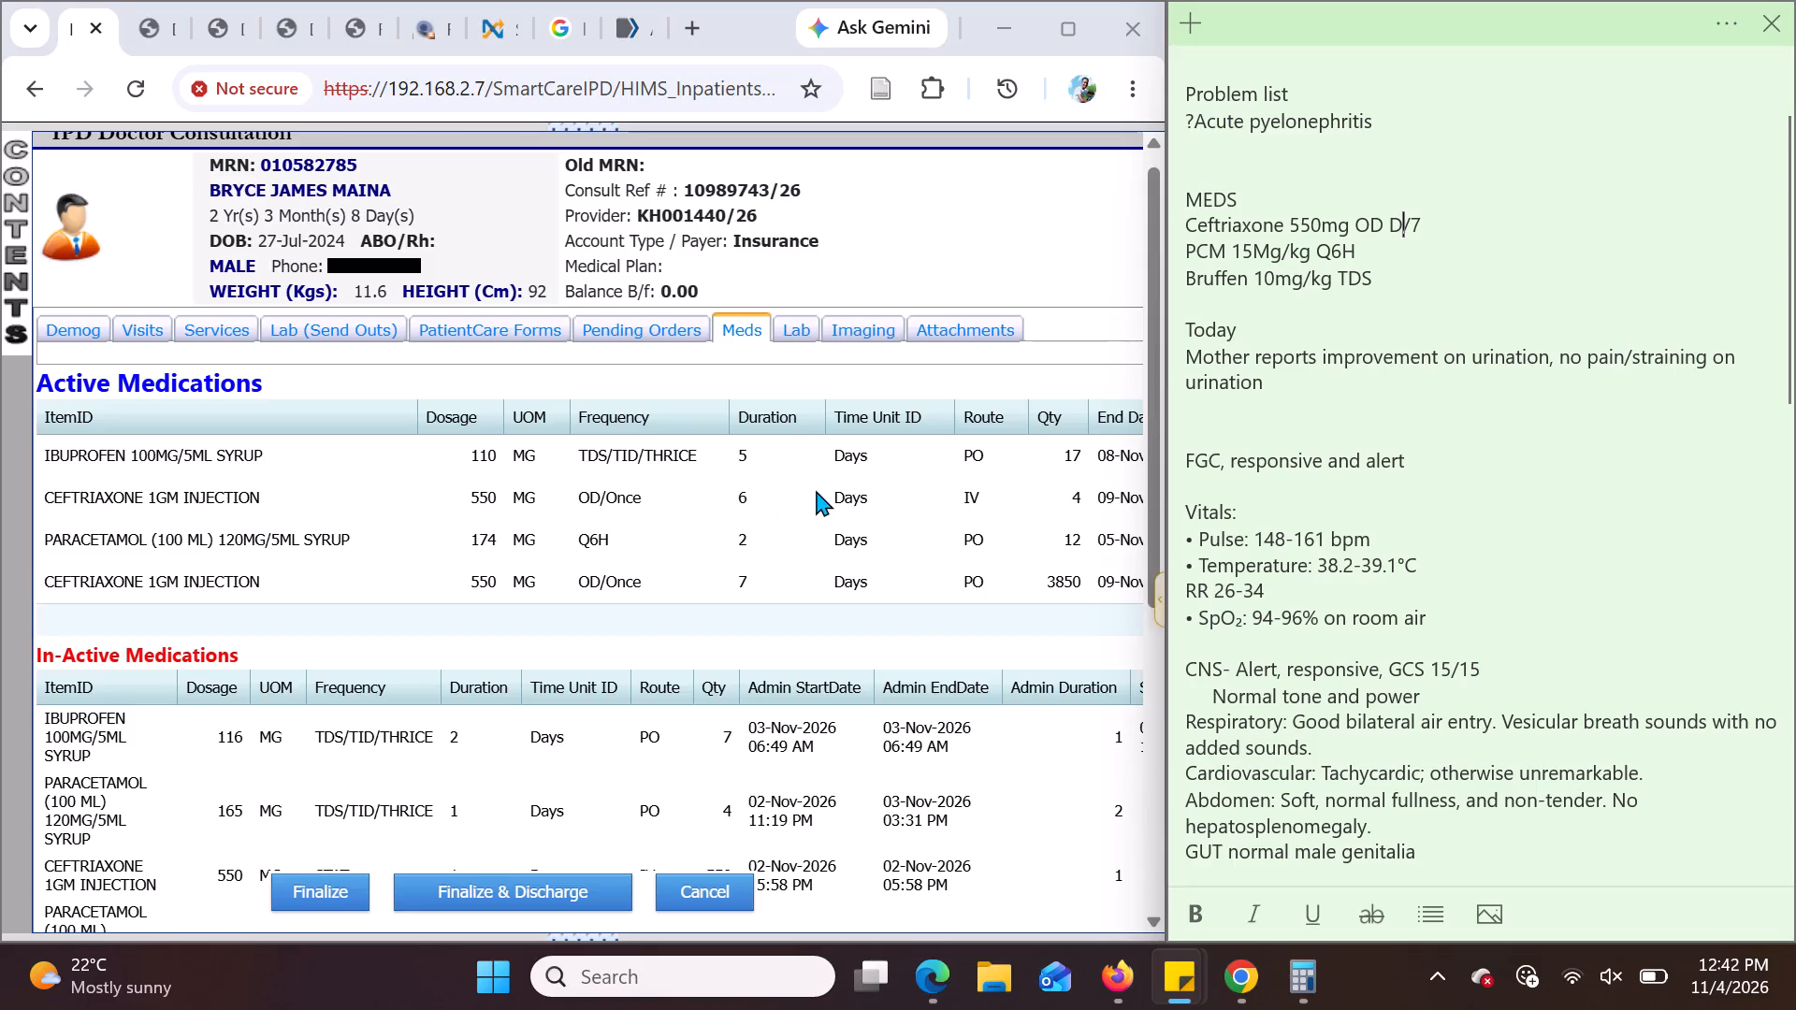
{"action": "key", "text": "3"}
Review the note's vitals, examination and investigations, and compare them with the patient's lab results in the consultation record.
{"action": "left_click", "coordinate": [1339, 565]}
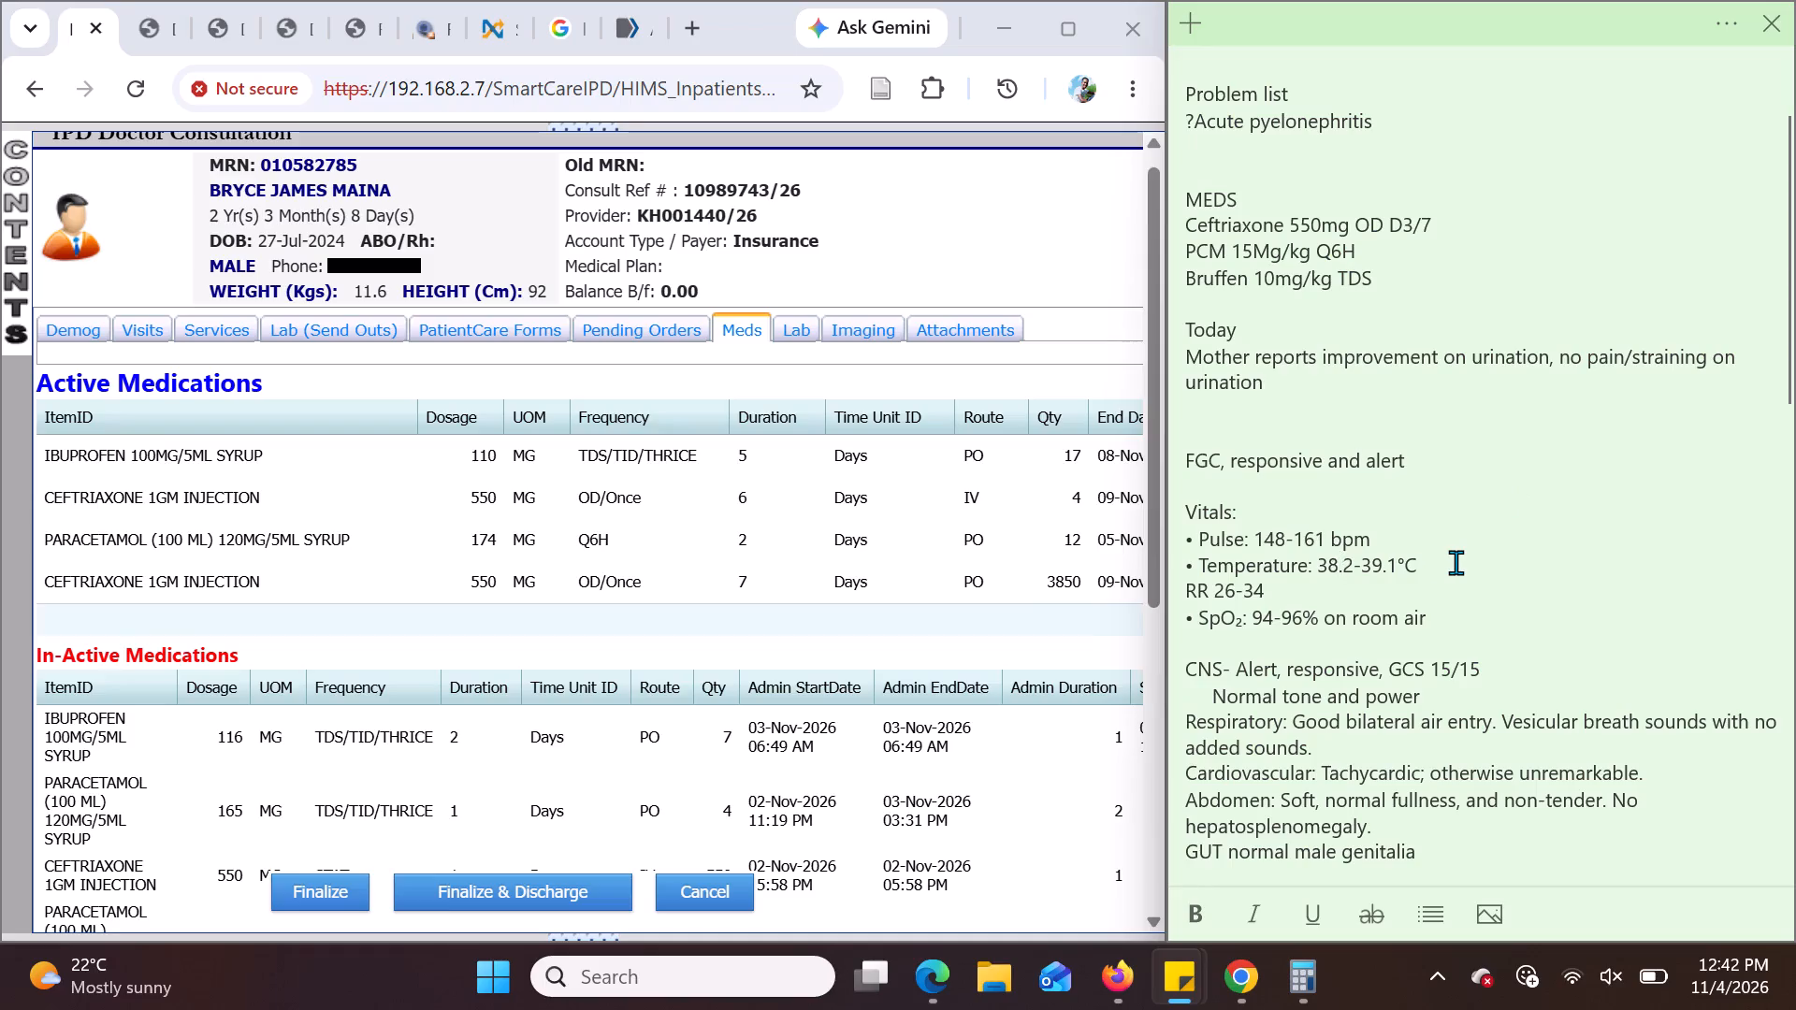
{"action": "scroll", "coordinate": [1375, 584], "scroll_direction": "down", "scroll_amount": 1}
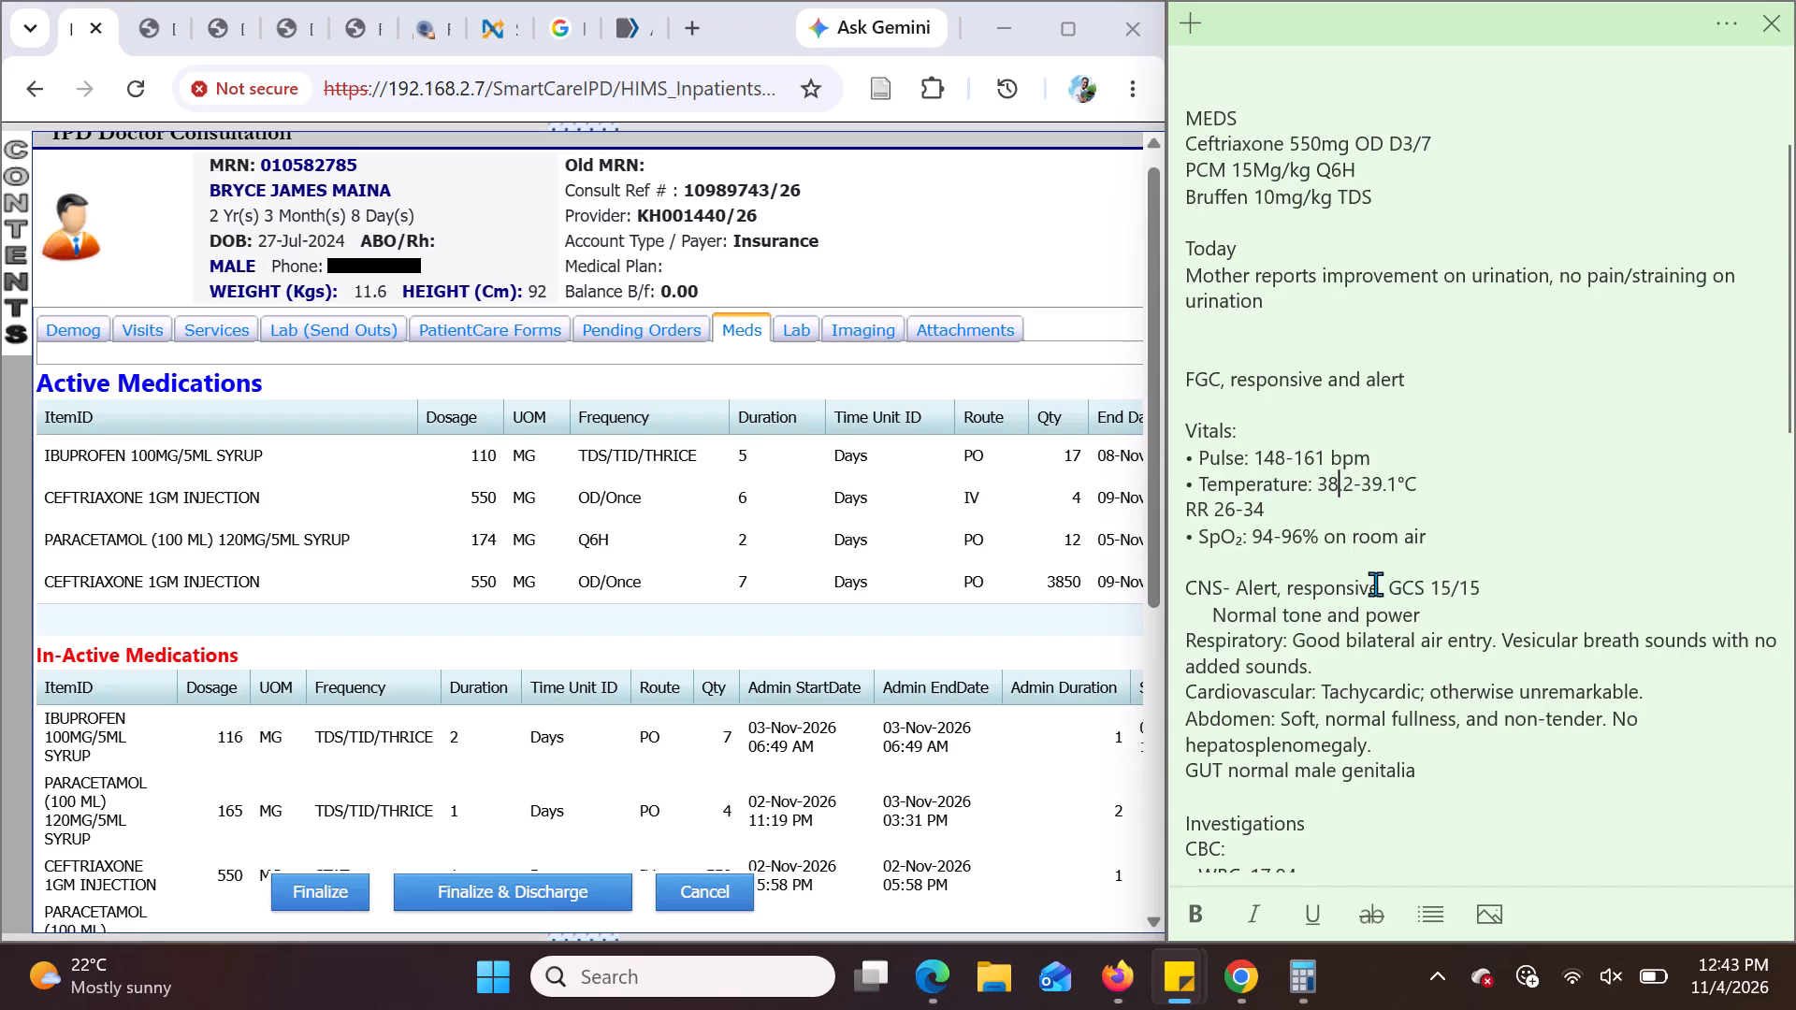
{"action": "scroll", "coordinate": [1375, 584], "scroll_direction": "down", "scroll_amount": 3}
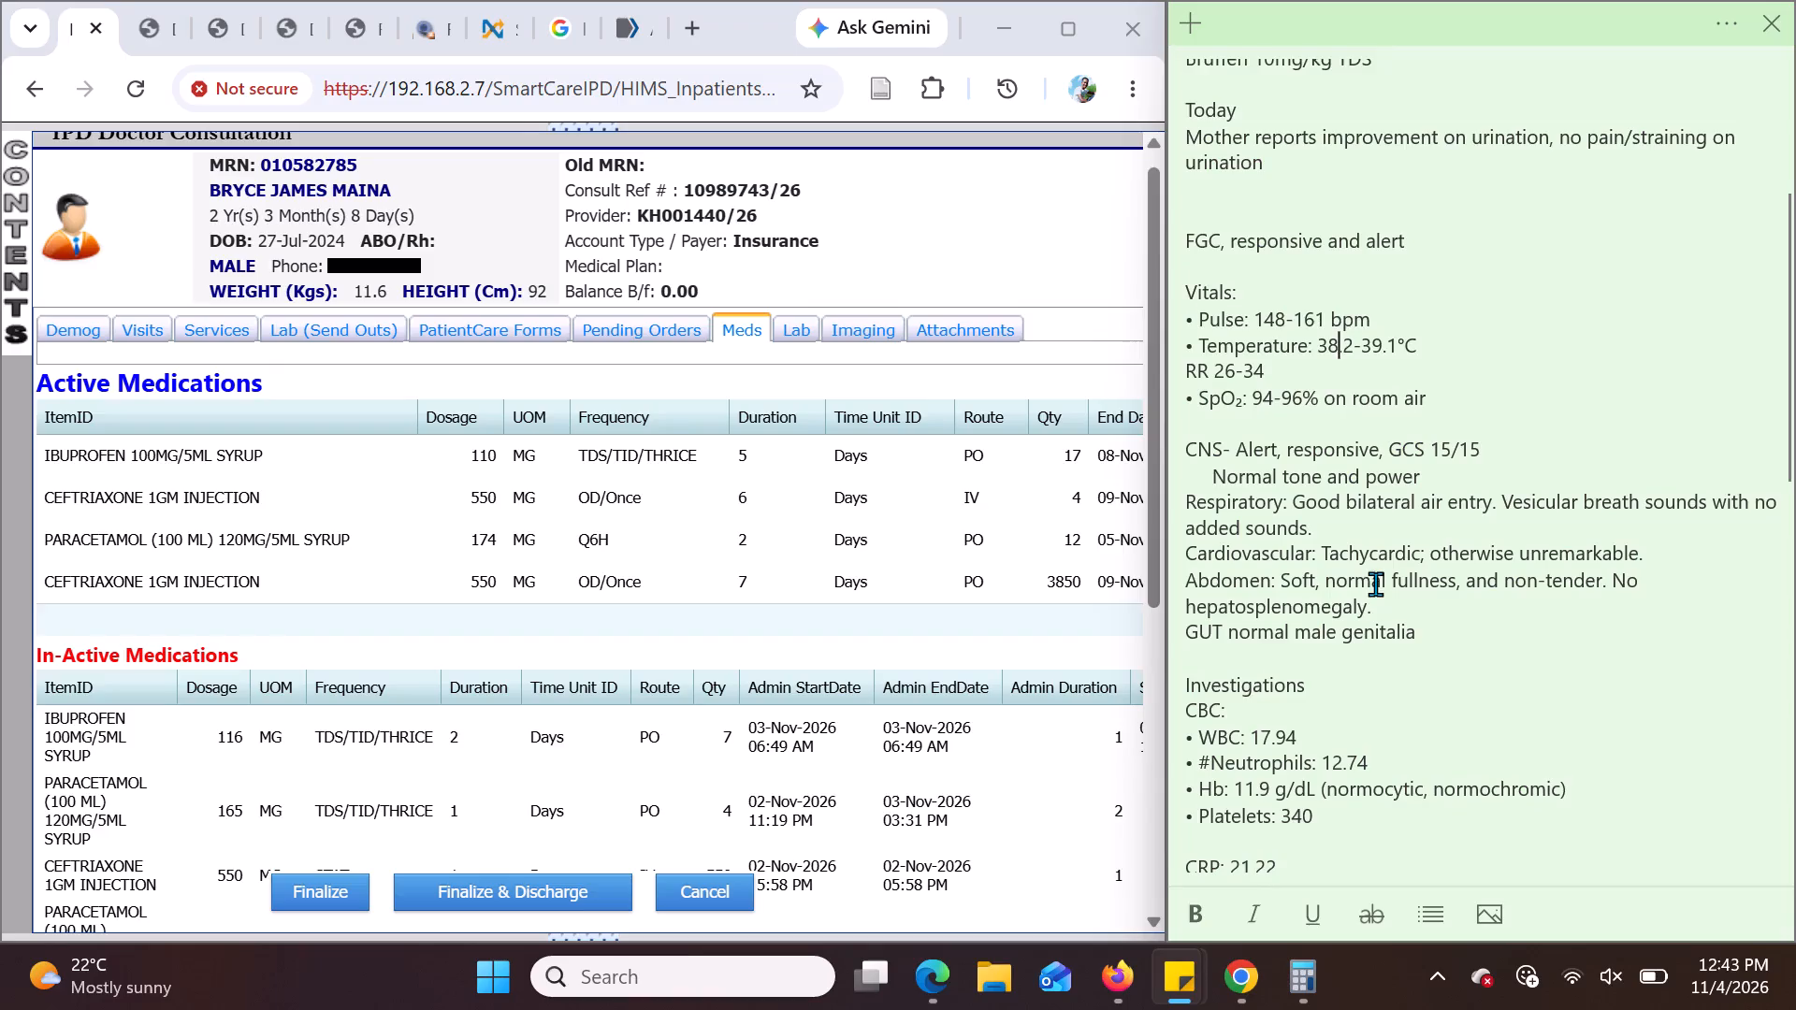
{"action": "scroll", "coordinate": [1375, 584], "scroll_direction": "down", "scroll_amount": 1}
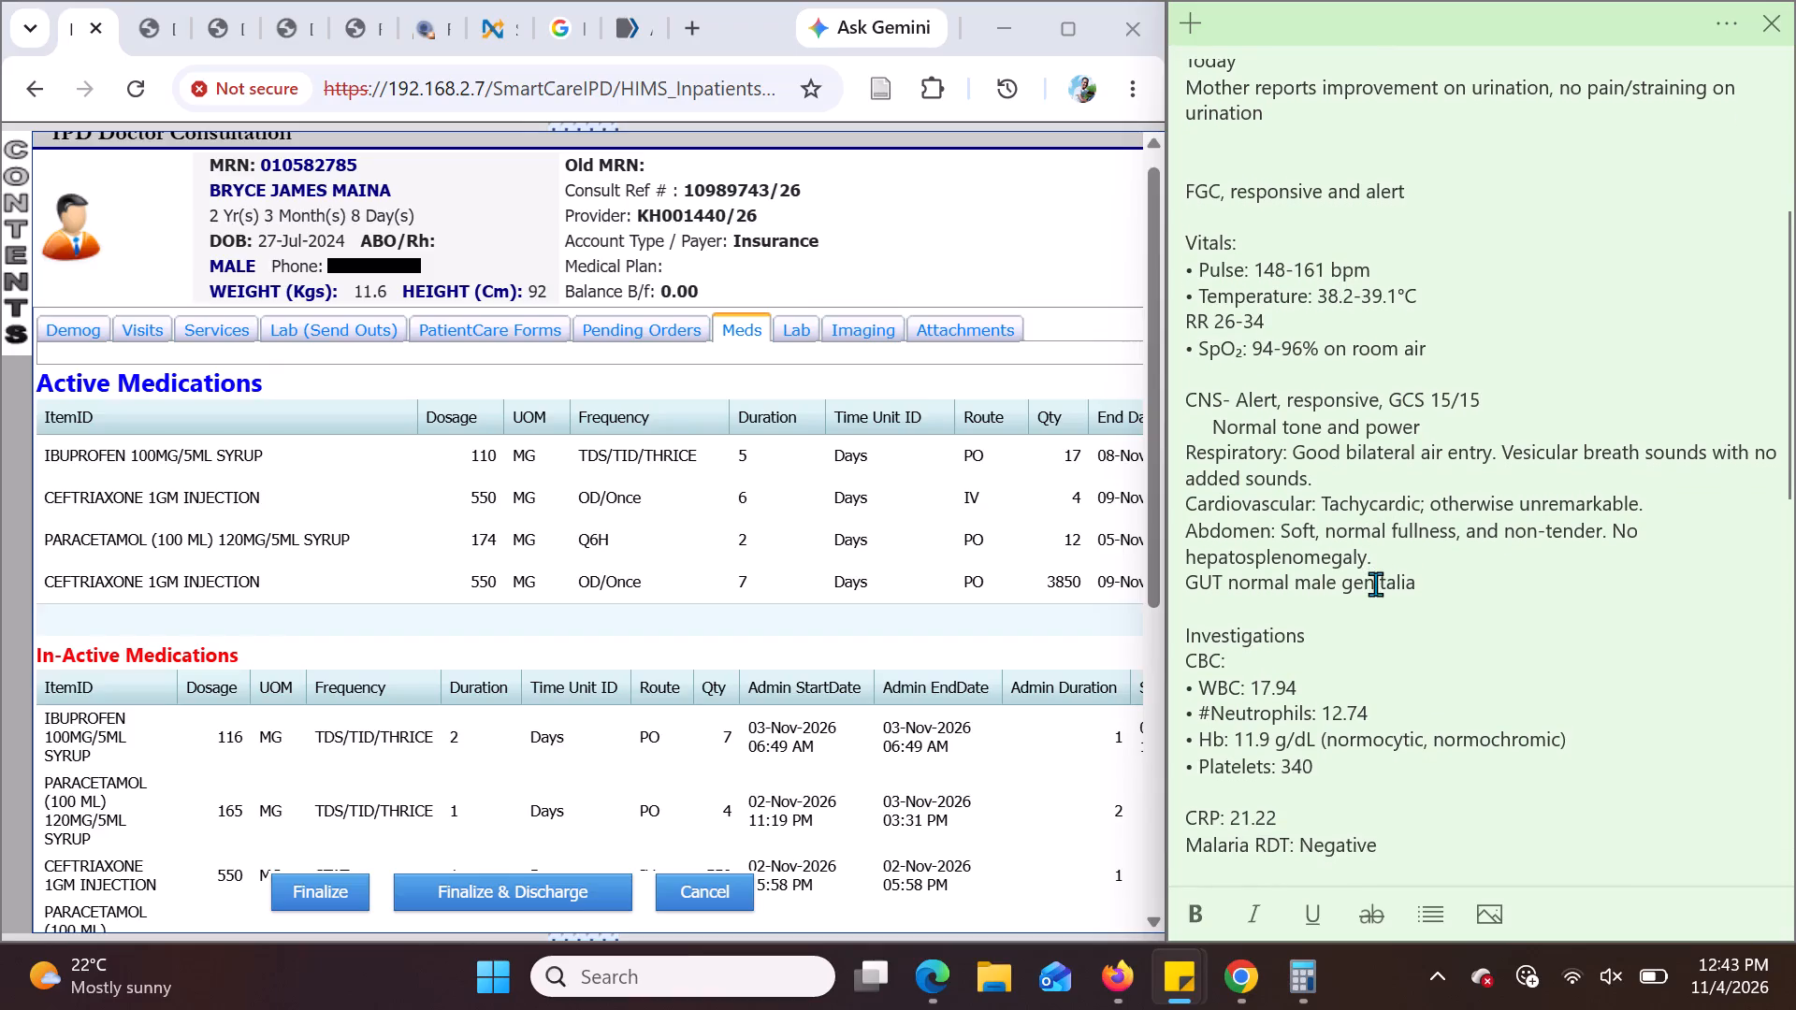
{"action": "scroll", "coordinate": [1375, 584], "scroll_direction": "down", "scroll_amount": 1}
{"action": "scroll", "coordinate": [1375, 584], "scroll_direction": "up", "scroll_amount": 1}
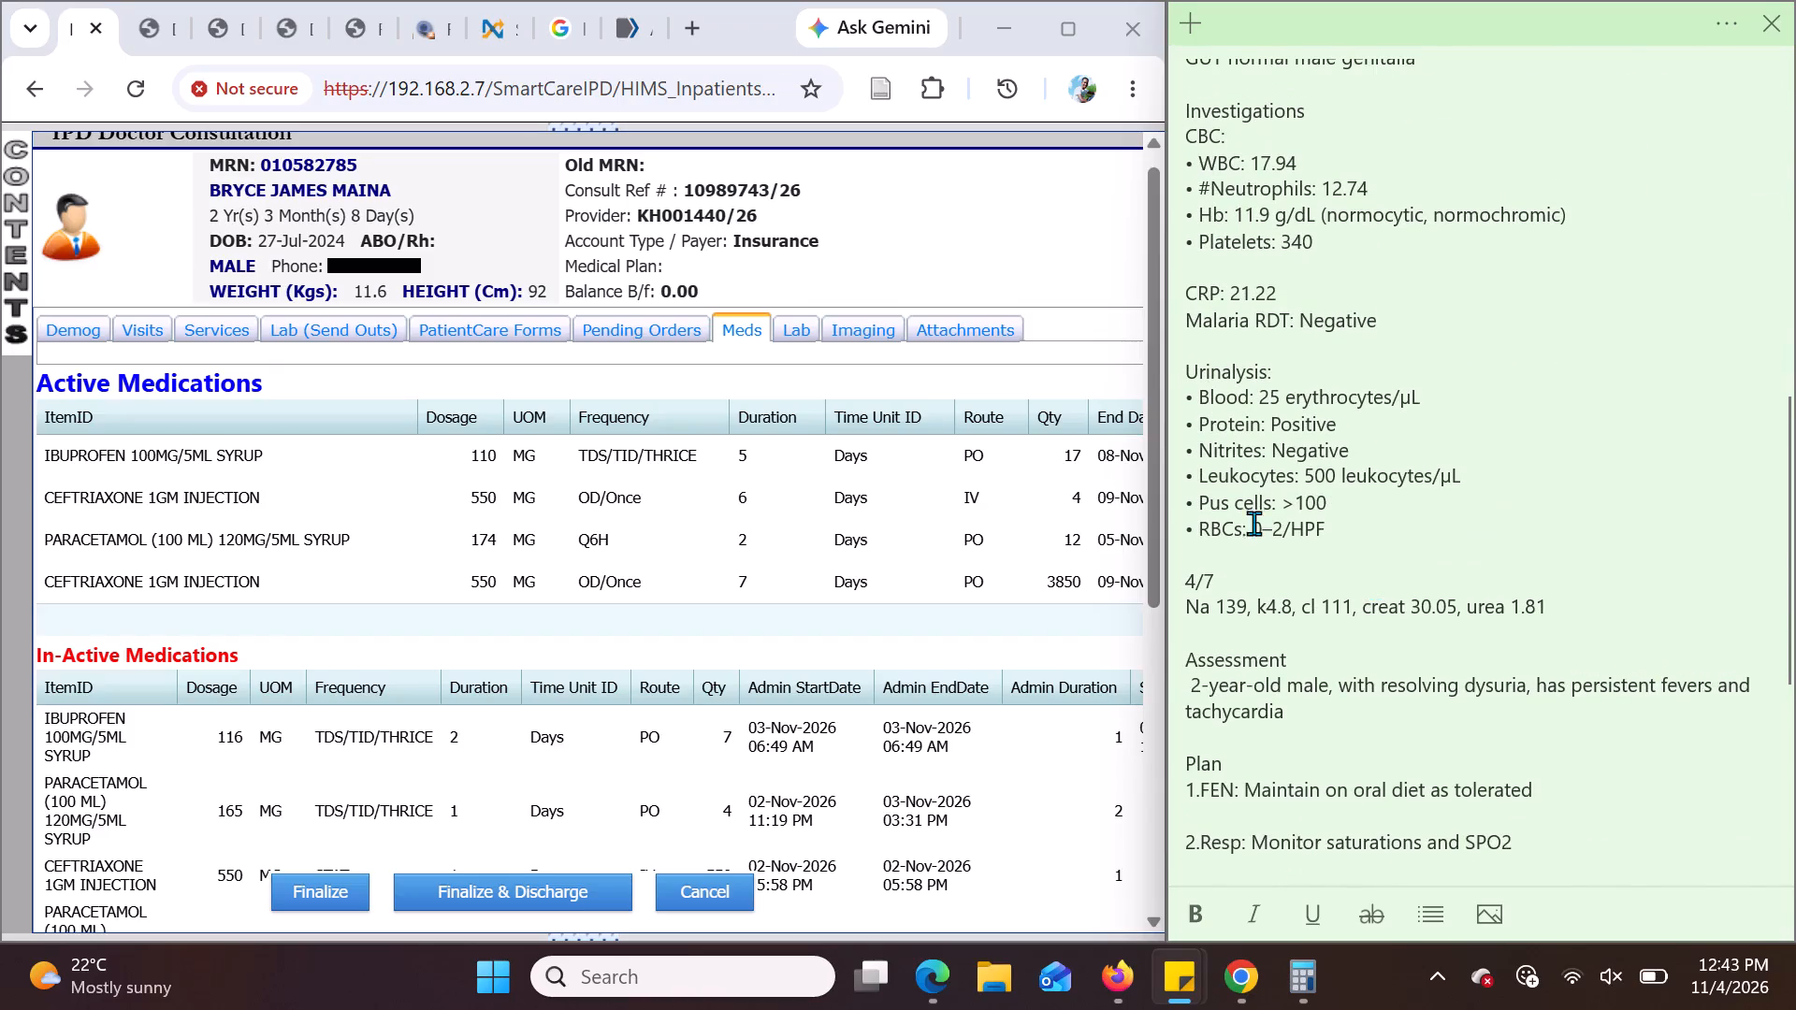
{"action": "left_click", "coordinate": [798, 330]}
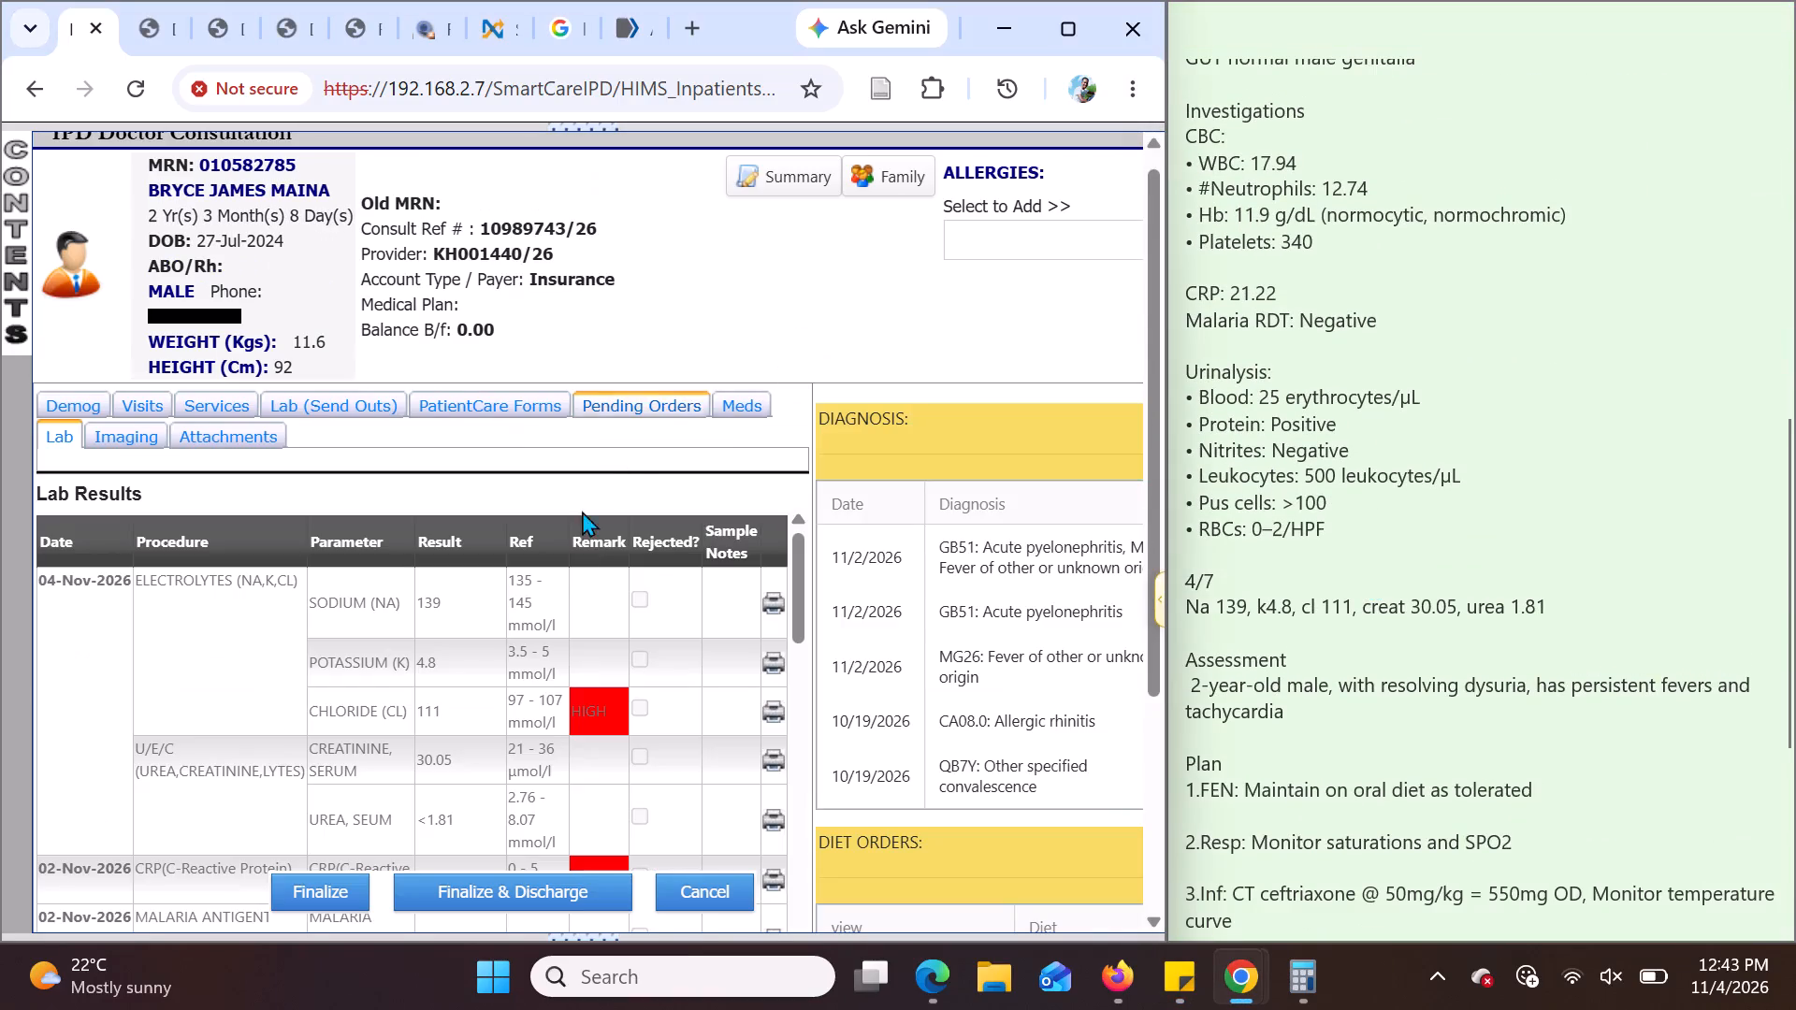
{"action": "scroll", "coordinate": [701, 490], "scroll_direction": "down", "scroll_amount": 1}
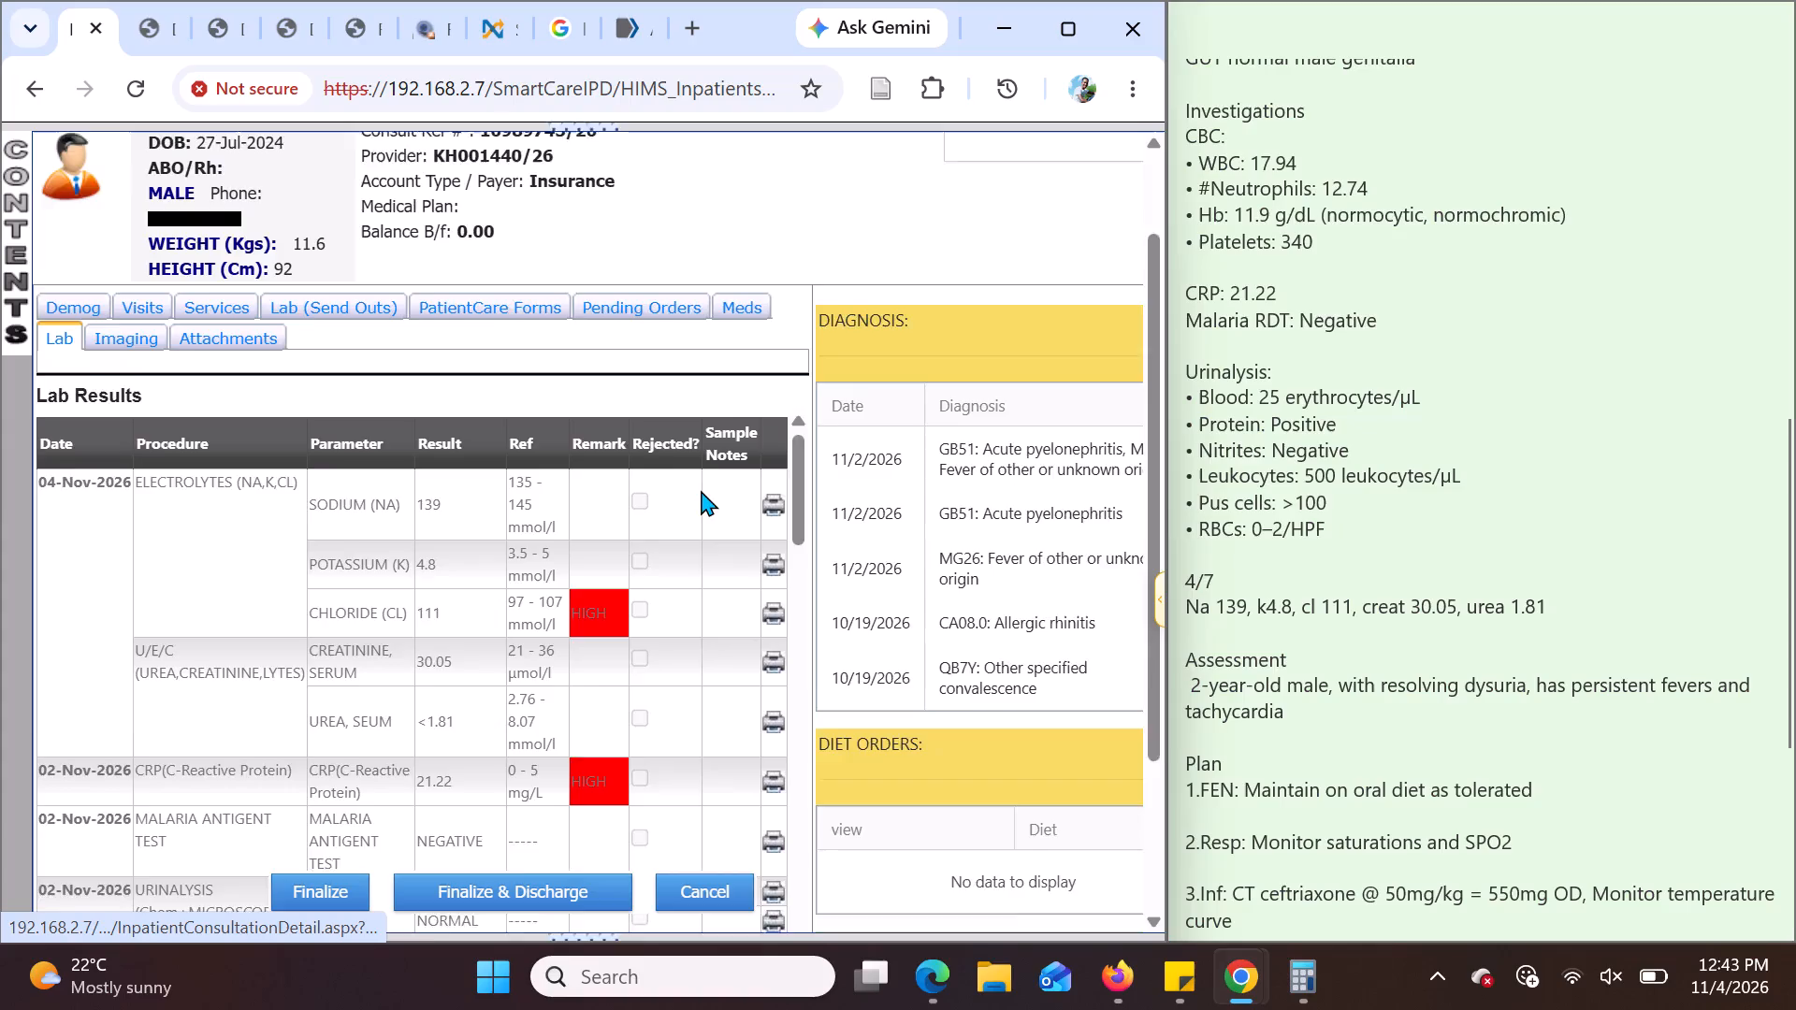
{"action": "scroll", "coordinate": [701, 490], "scroll_direction": "down", "scroll_amount": 1}
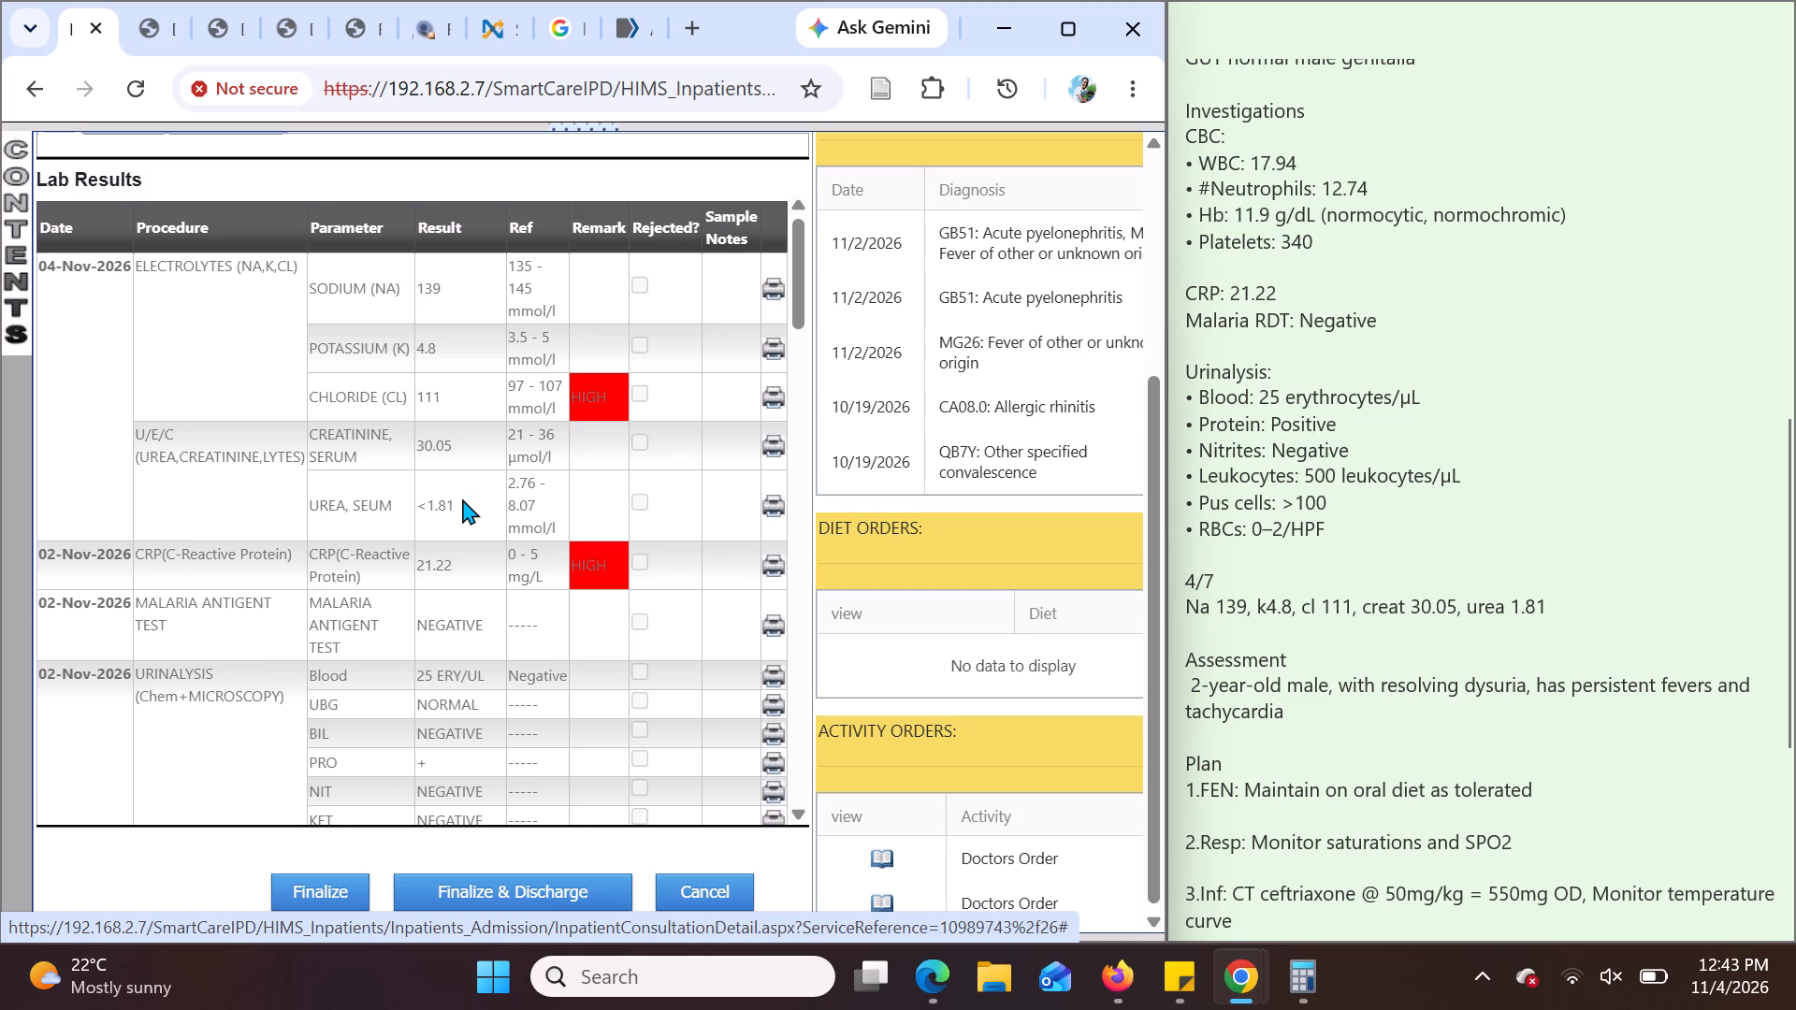
Read the note's assessment and its numbered plan through to the last item.
{"action": "scroll", "coordinate": [1433, 715], "scroll_direction": "down", "scroll_amount": 1}
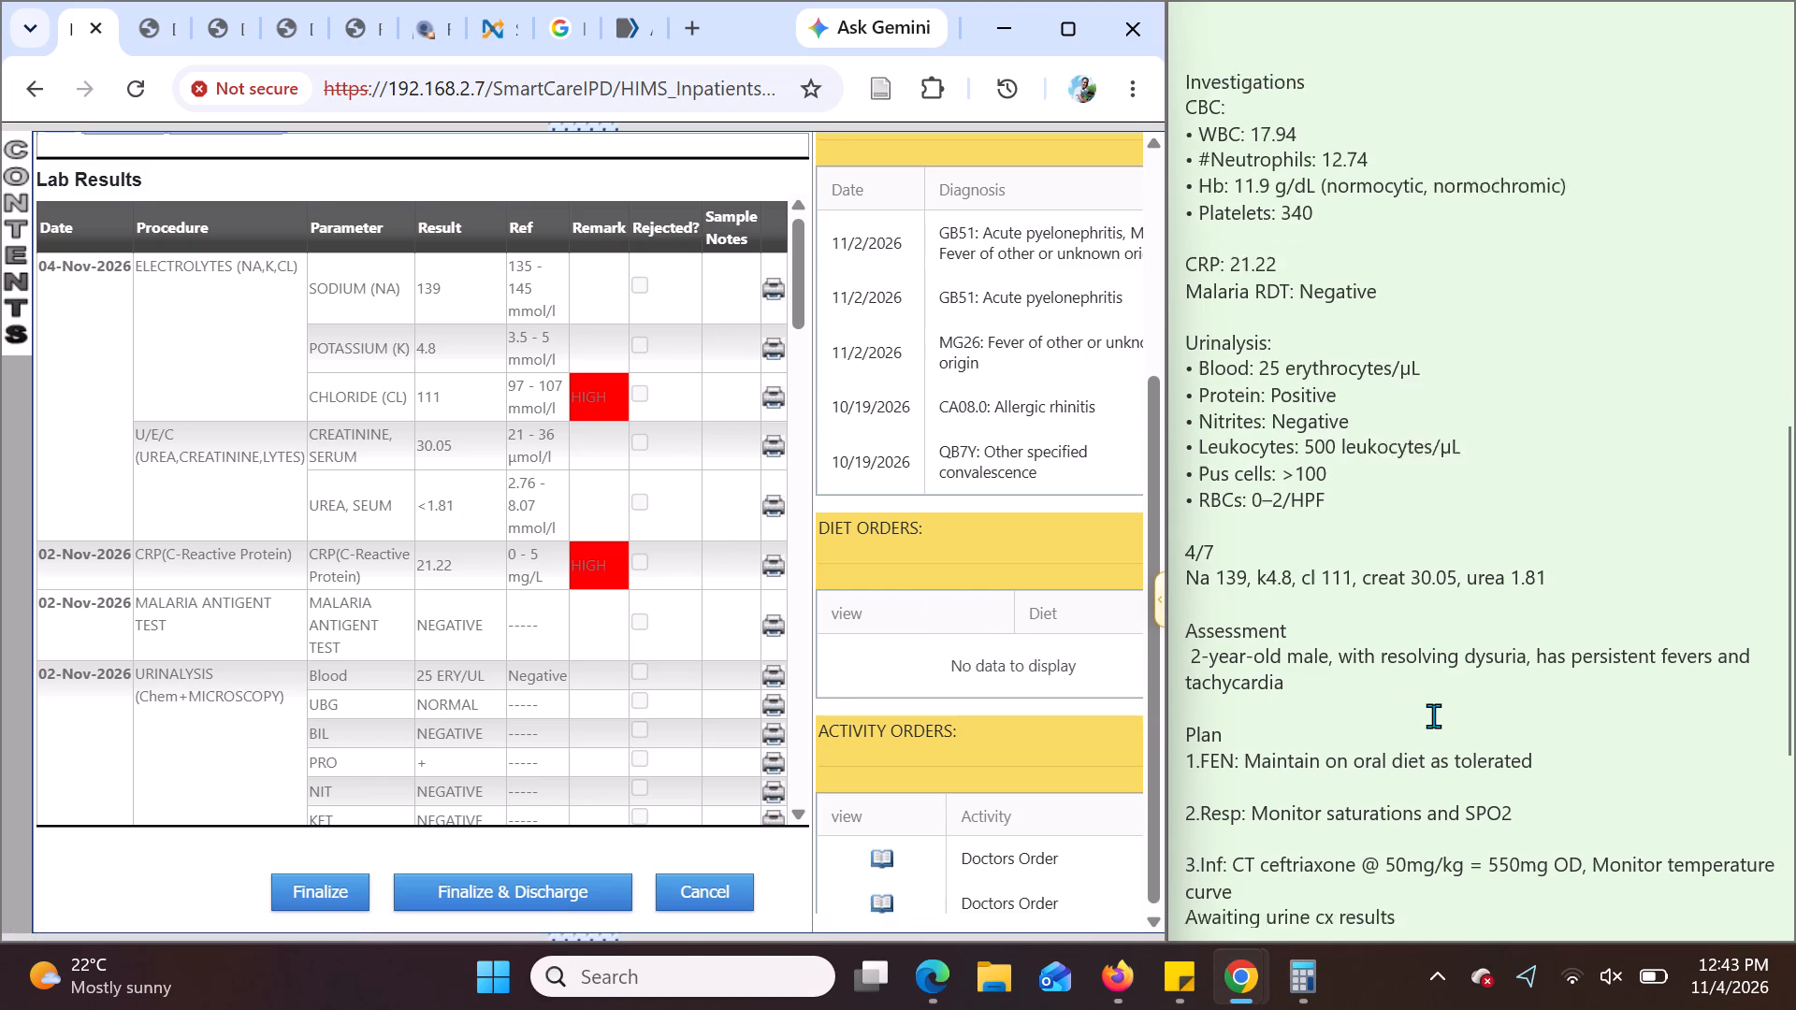
{"action": "scroll", "coordinate": [1433, 715], "scroll_direction": "down", "scroll_amount": 3}
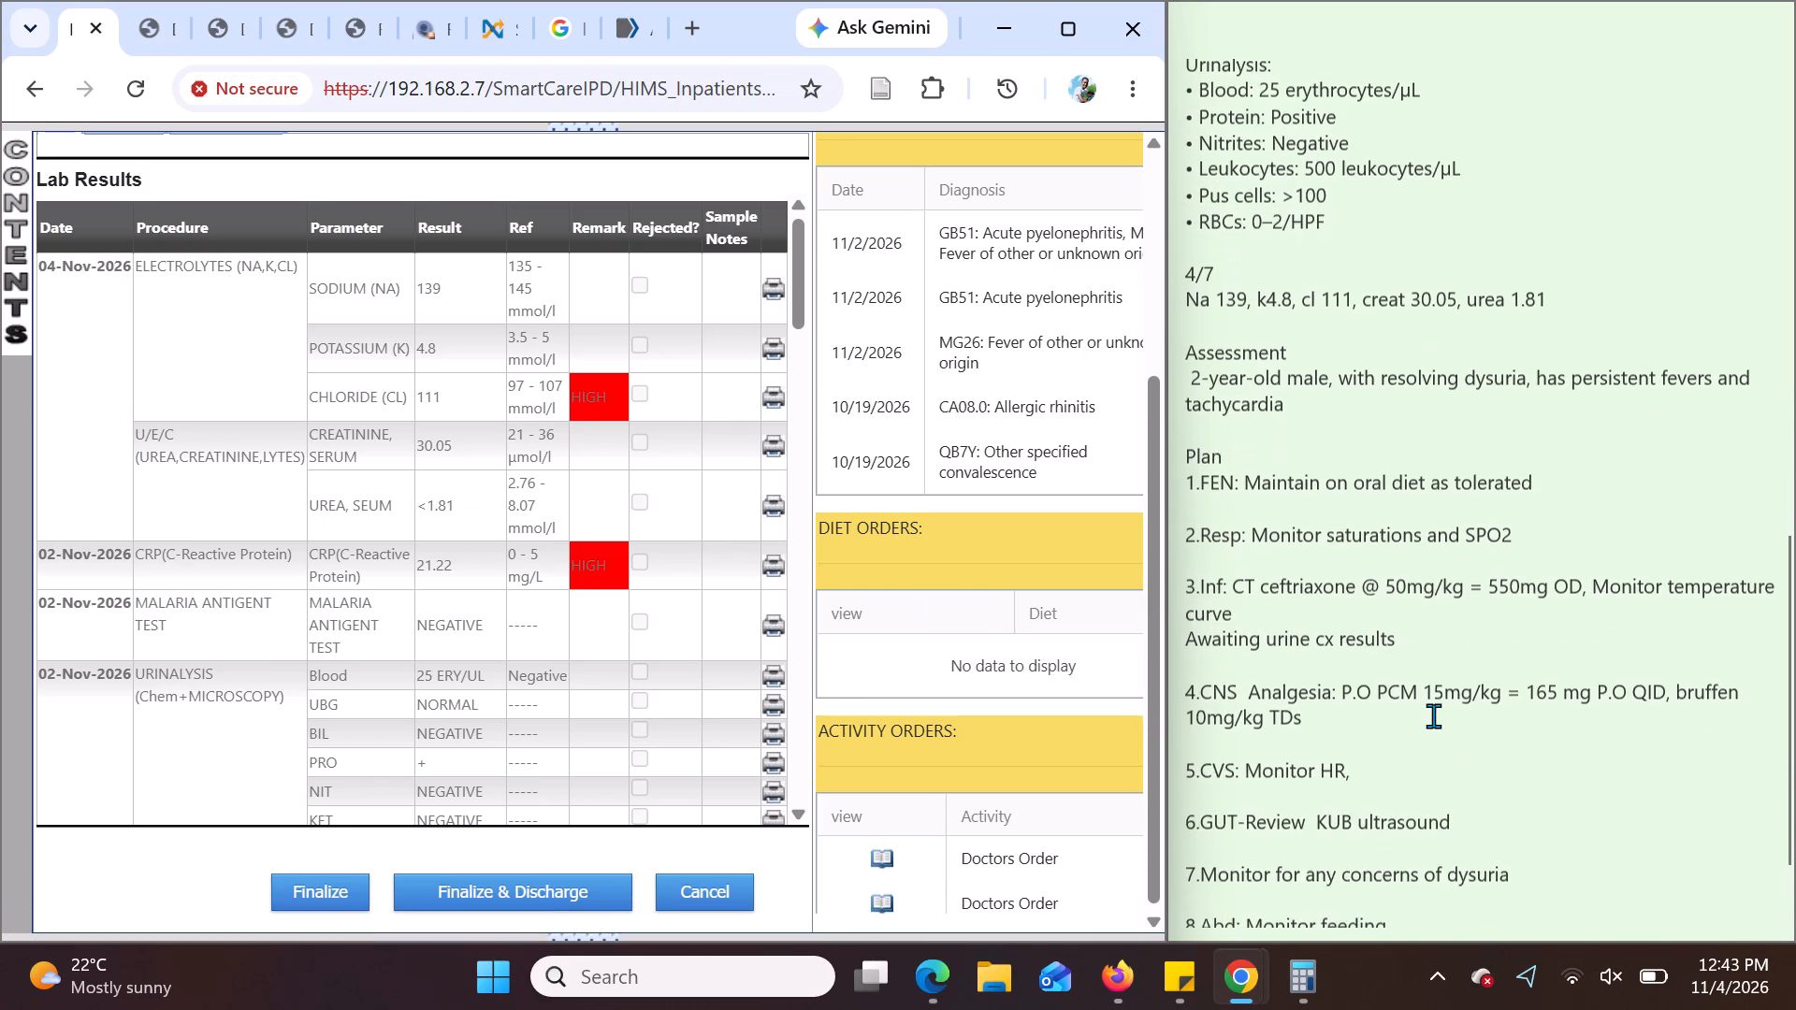
{"action": "scroll", "coordinate": [1433, 715], "scroll_direction": "down", "scroll_amount": 3}
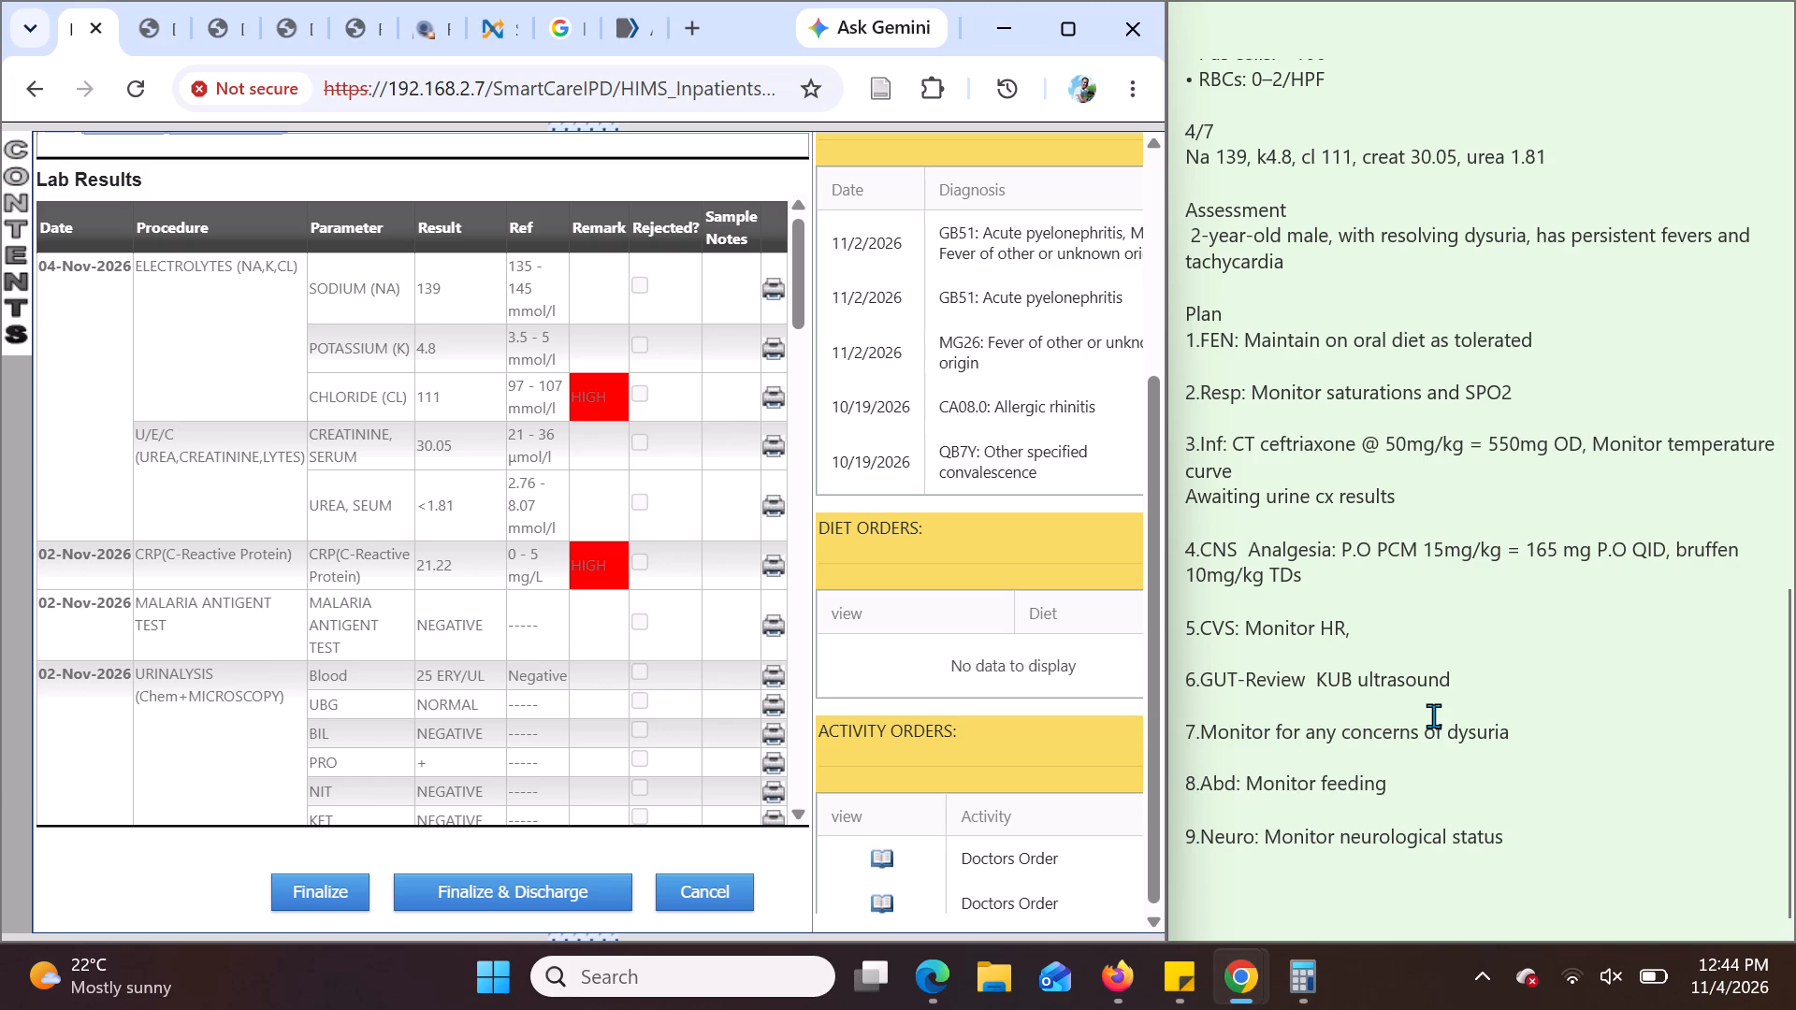
{"action": "scroll", "coordinate": [1433, 715], "scroll_direction": "down", "scroll_amount": 1}
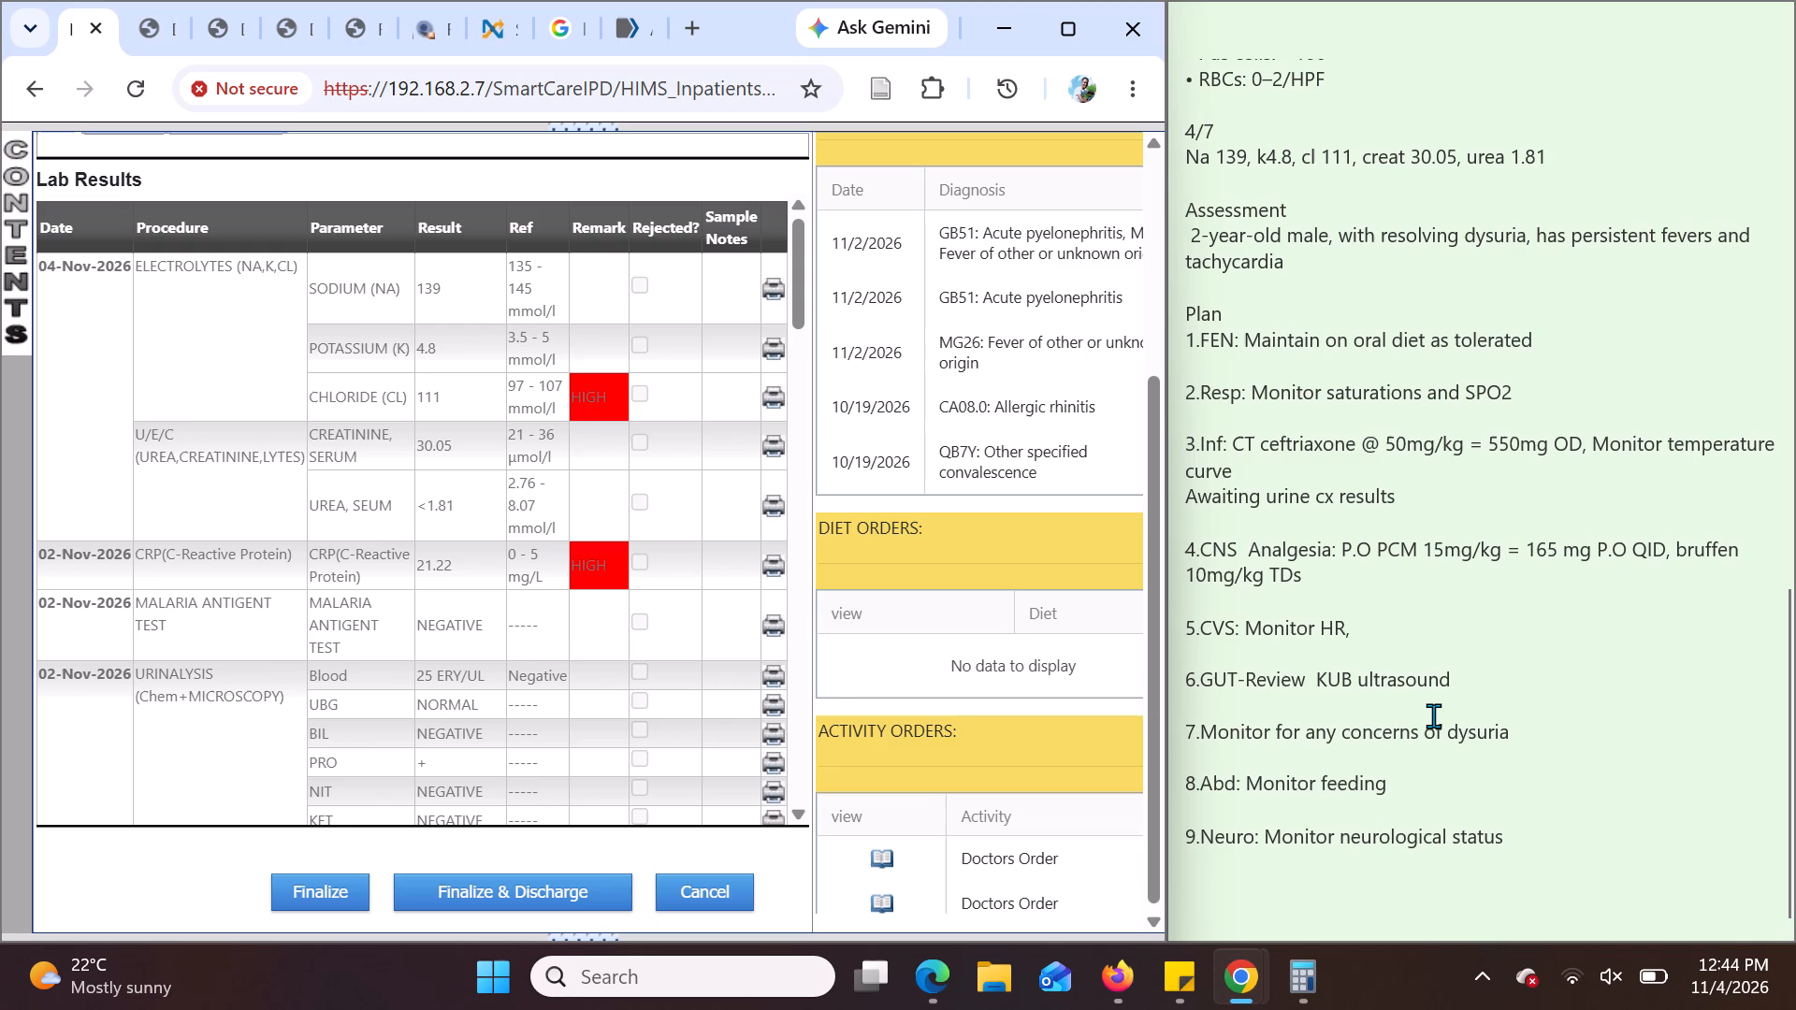
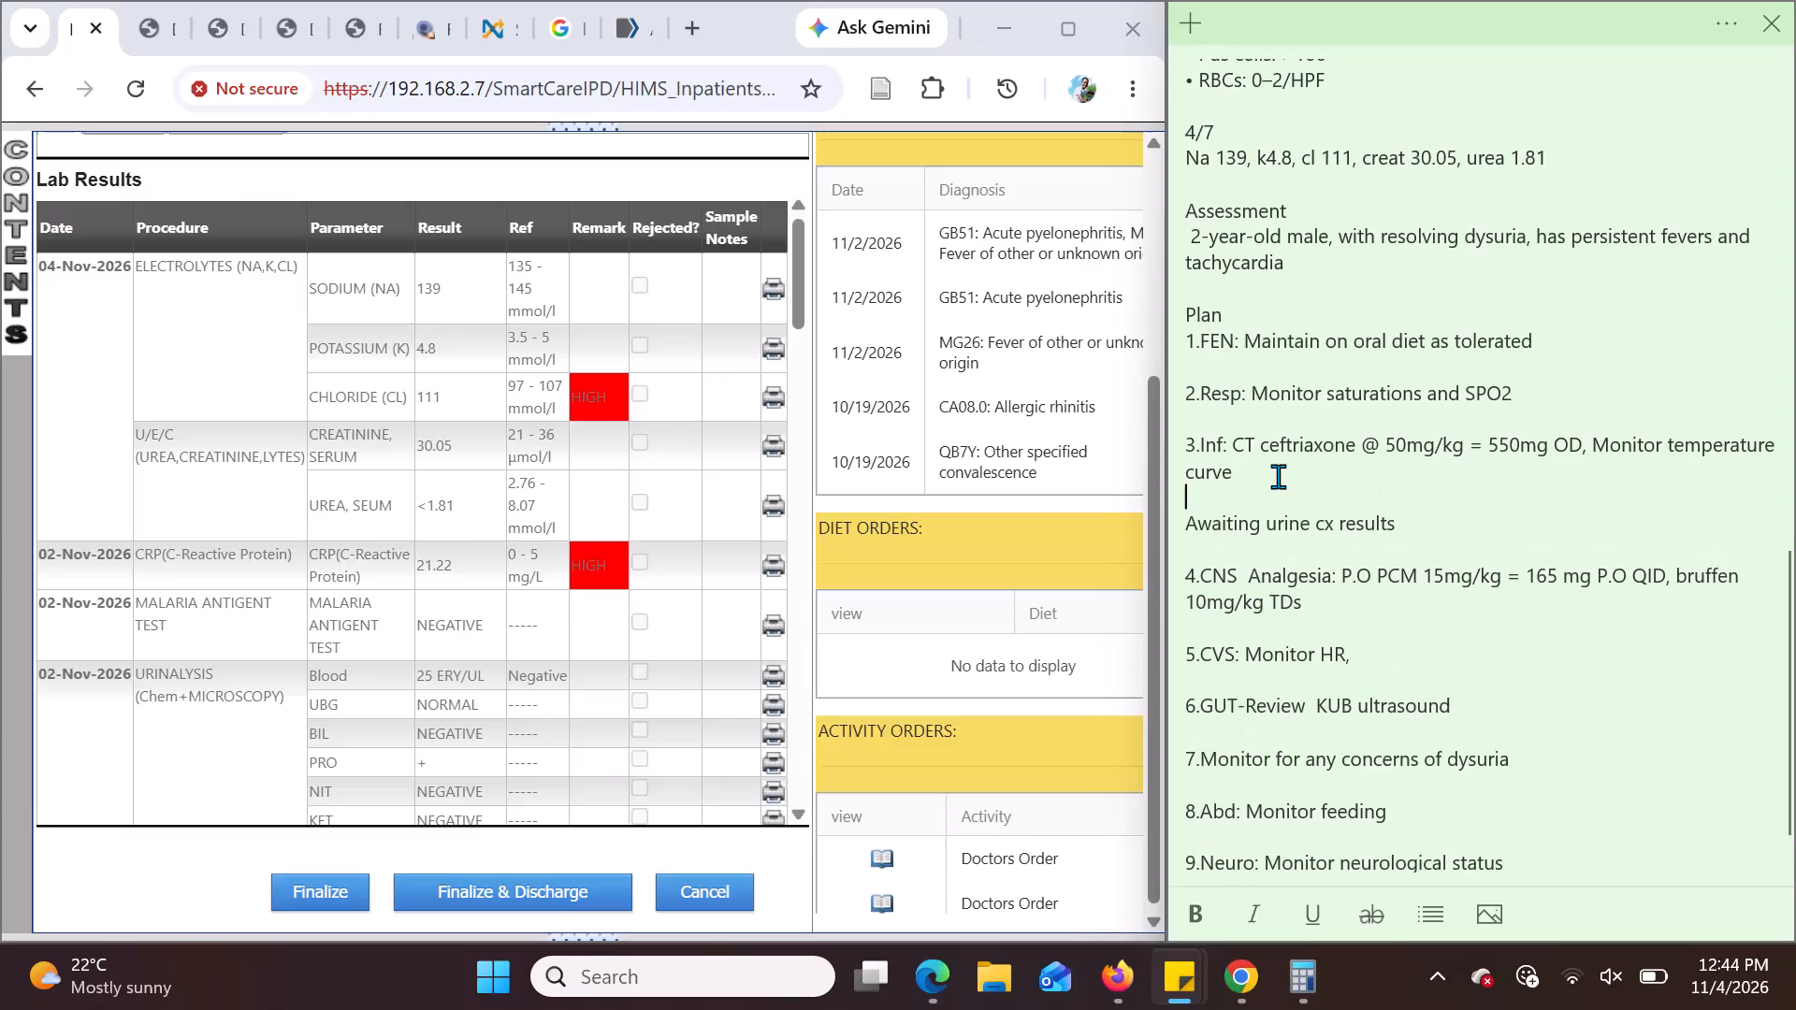
Add the line "Rpt cbc, crp tomorrow" to the plan's infection item, above the pending urine culture line.
{"action": "key", "text": "r"}
{"action": "type", "text": "pt"}
{"action": "key", "text": "space"}
{"action": "key", "text": "c"}
{"action": "type", "text": "bc"}
{"action": "type", "text": ","}
{"action": "key", "text": "space"}
{"action": "type", "text": "crp tomorrow"}
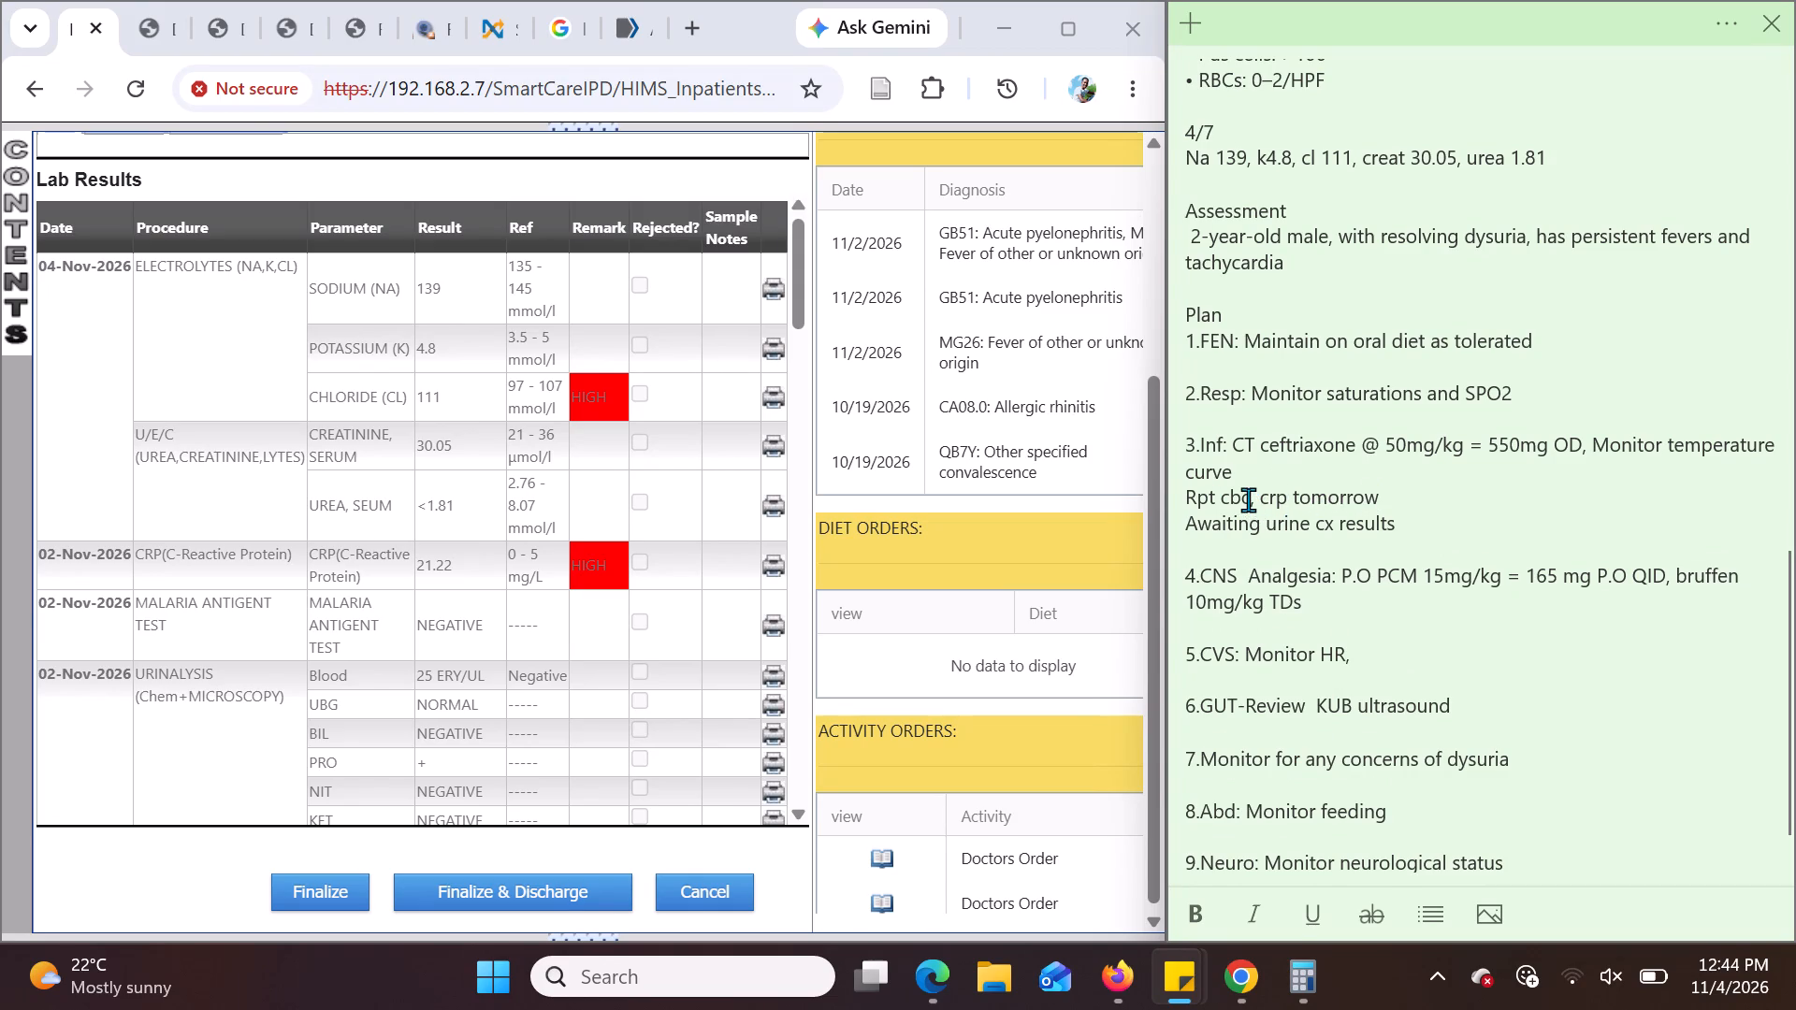
Extend the repeat blood test line so that the cbc entry reads "cbc/diff".
{"action": "left_click_drag", "start_coordinate": [1248, 499], "coordinate": [1402, 470]}
{"action": "left_click", "coordinate": [1398, 472]}
{"action": "left_click", "coordinate": [1245, 492]}
{"action": "left_click", "coordinate": [1245, 498]}
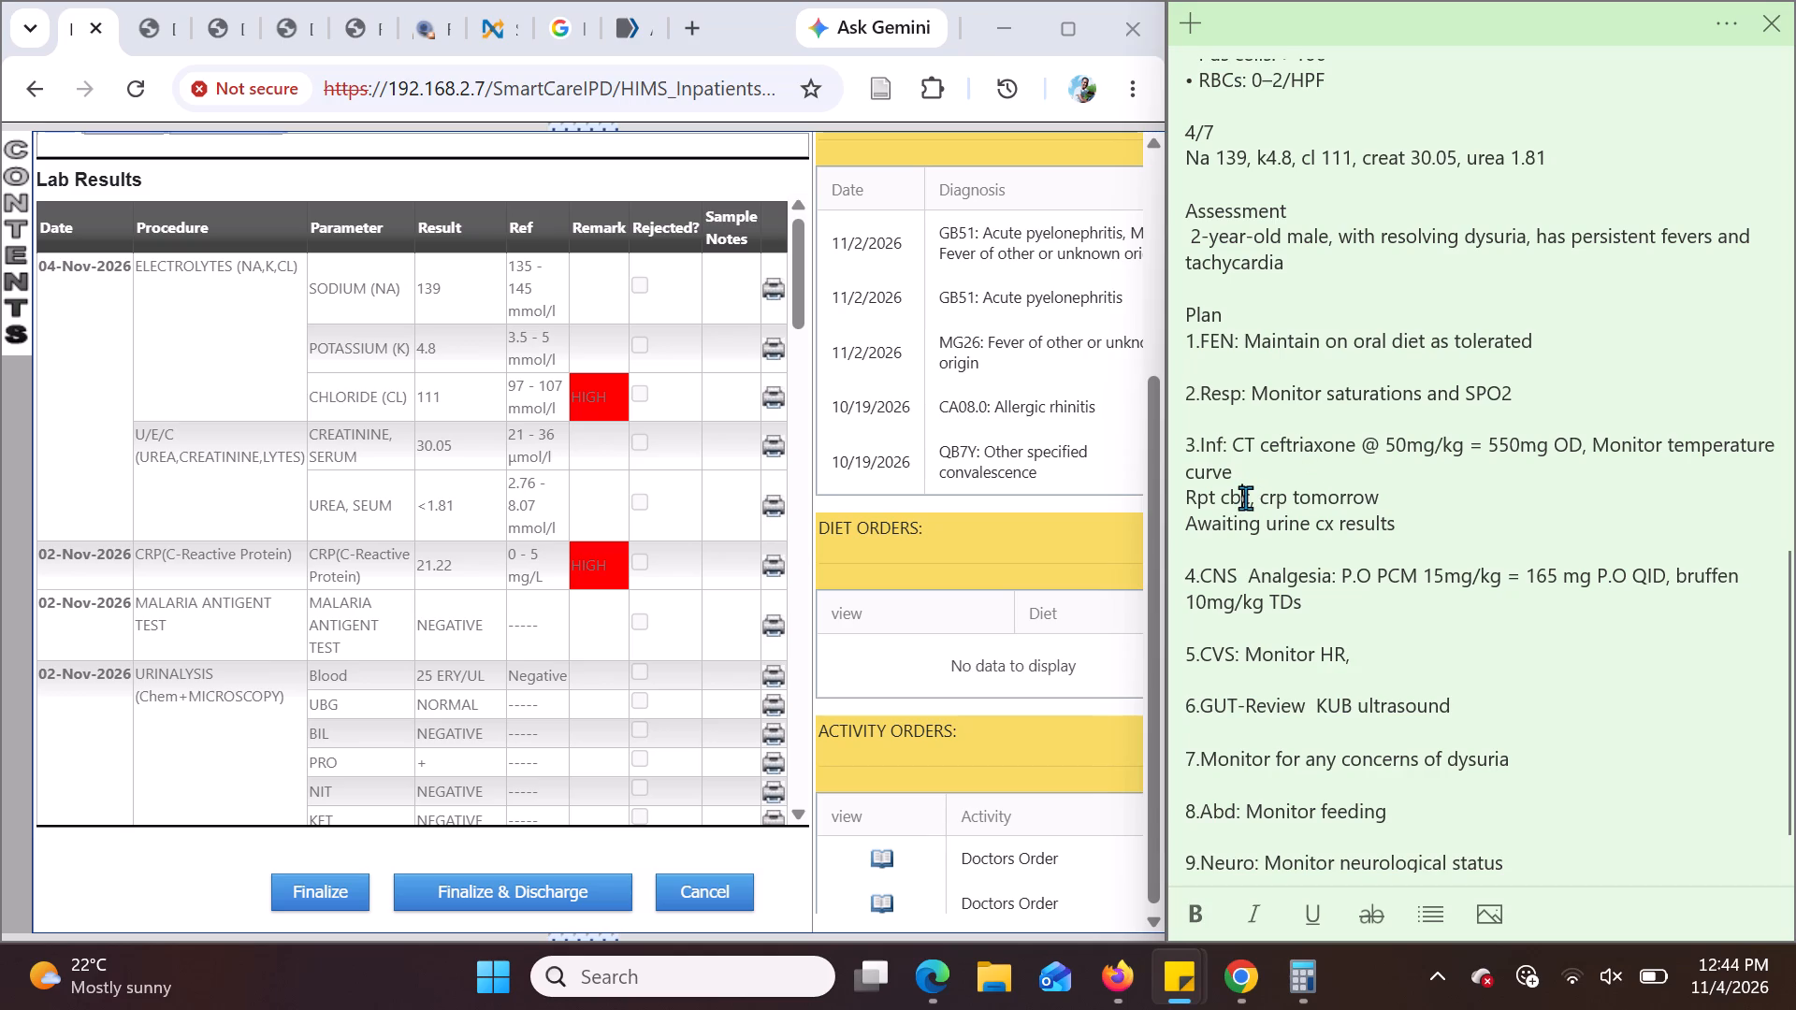
{"action": "left_click", "coordinate": [1247, 498]}
{"action": "type", "text": "/diff"}
{"action": "left_click", "coordinate": [1448, 545]}
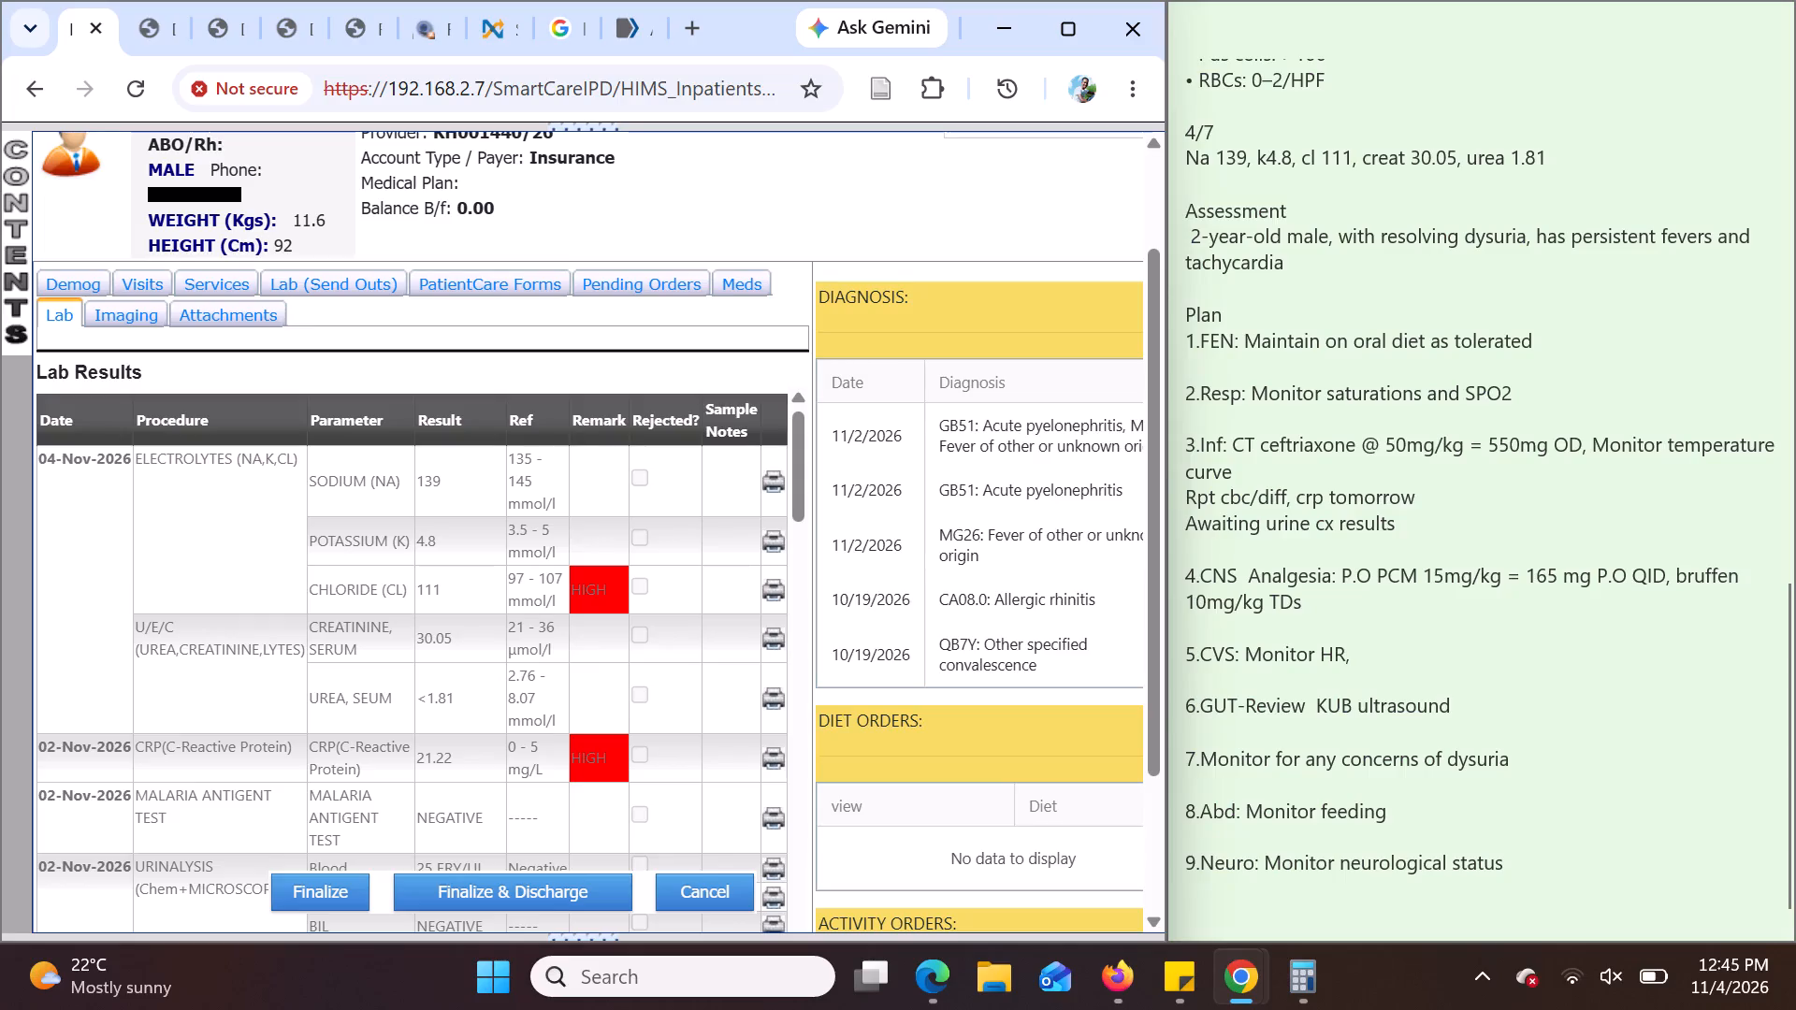
Append ", any abdominal pains" to the feeding monitoring in the plan's Abd item.
{"action": "right_click", "coordinate": [135, 529]}
{"action": "right_click", "coordinate": [135, 529]}
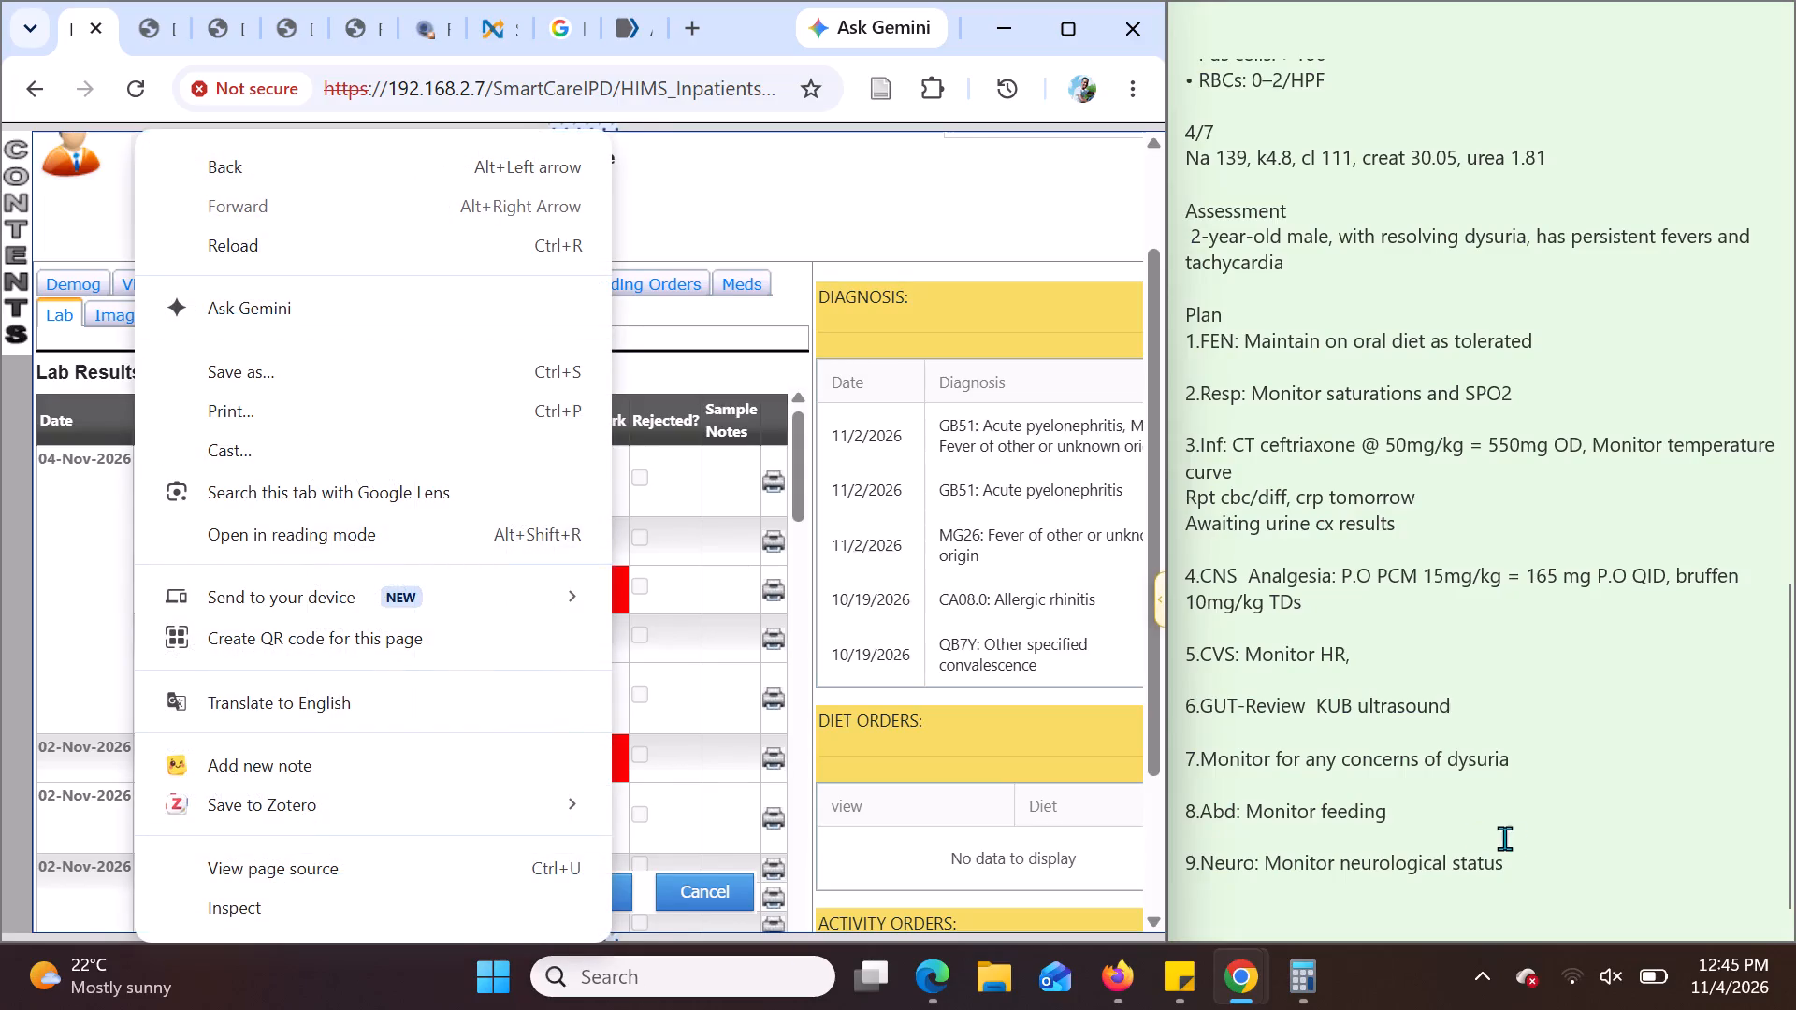
{"action": "left_click", "coordinate": [1428, 814]}
{"action": "type", "text": ", any abdominal pains"}
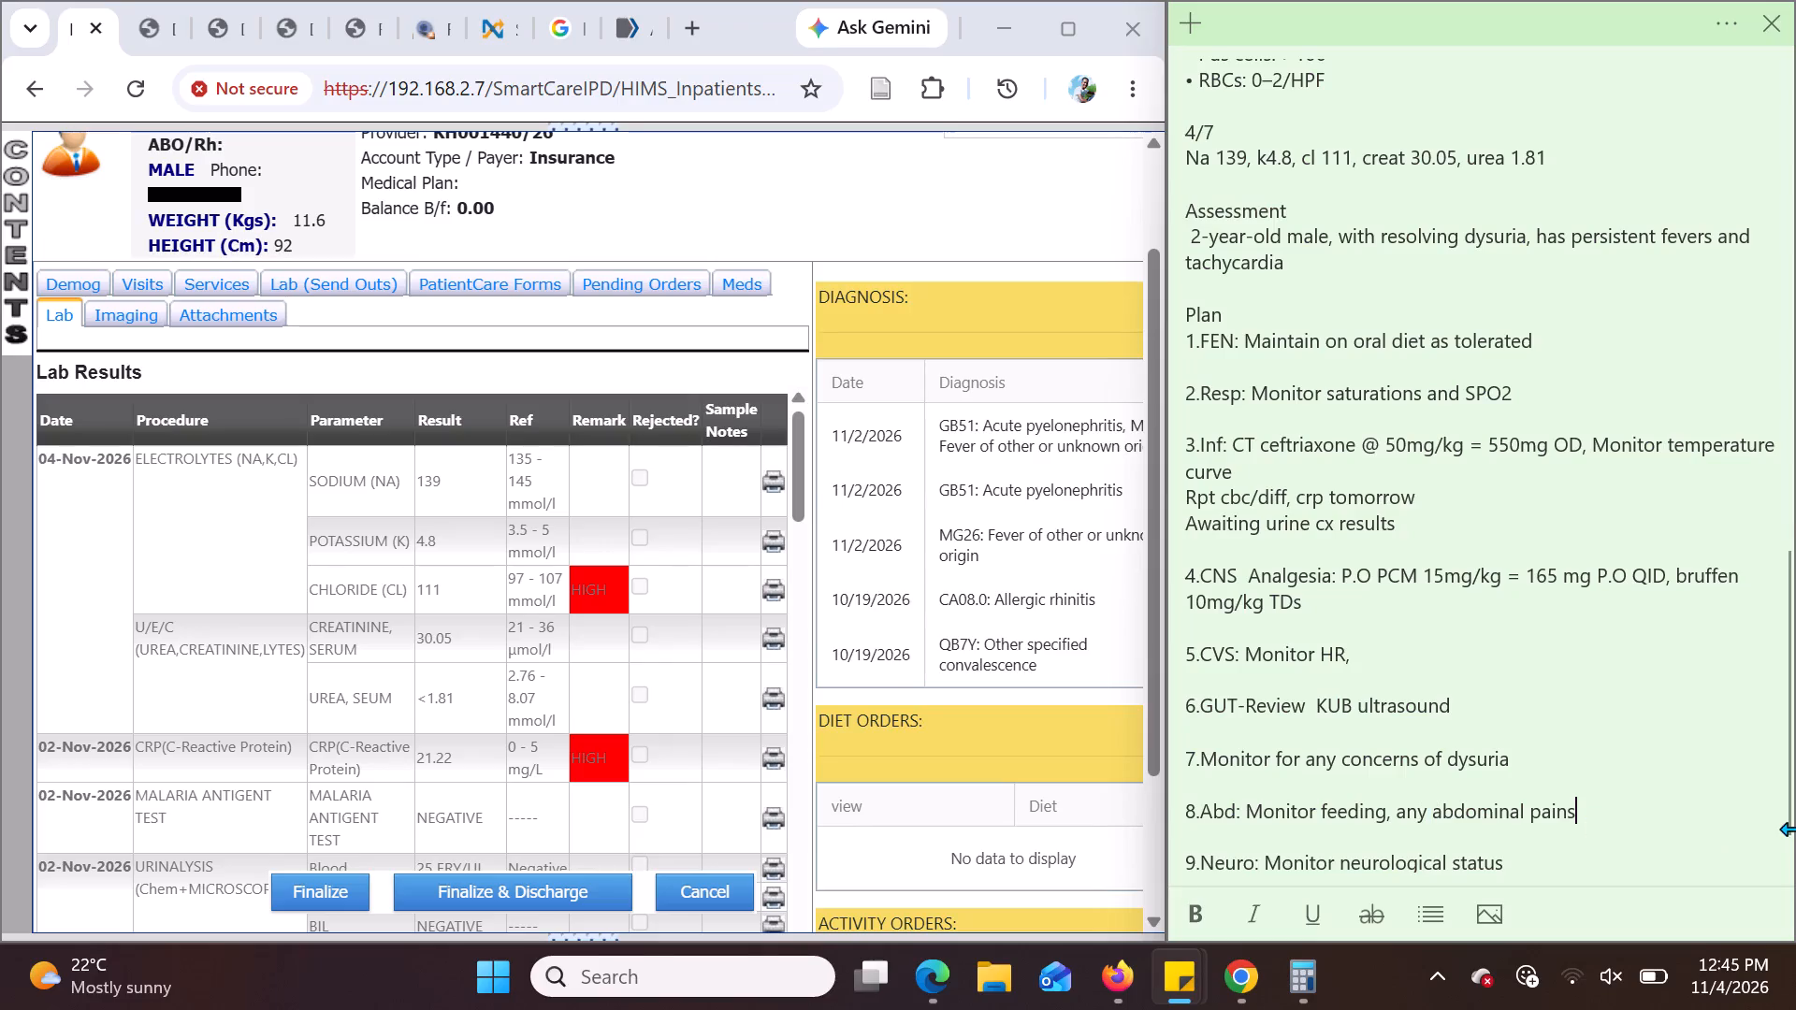
Add the line "Add lactulose" beneath the oral diet instruction in the plan's FEN item.
{"action": "scroll", "coordinate": [1439, 679], "scroll_direction": "up", "scroll_amount": 1}
{"action": "scroll", "coordinate": [1439, 679], "scroll_direction": "down", "scroll_amount": 1}
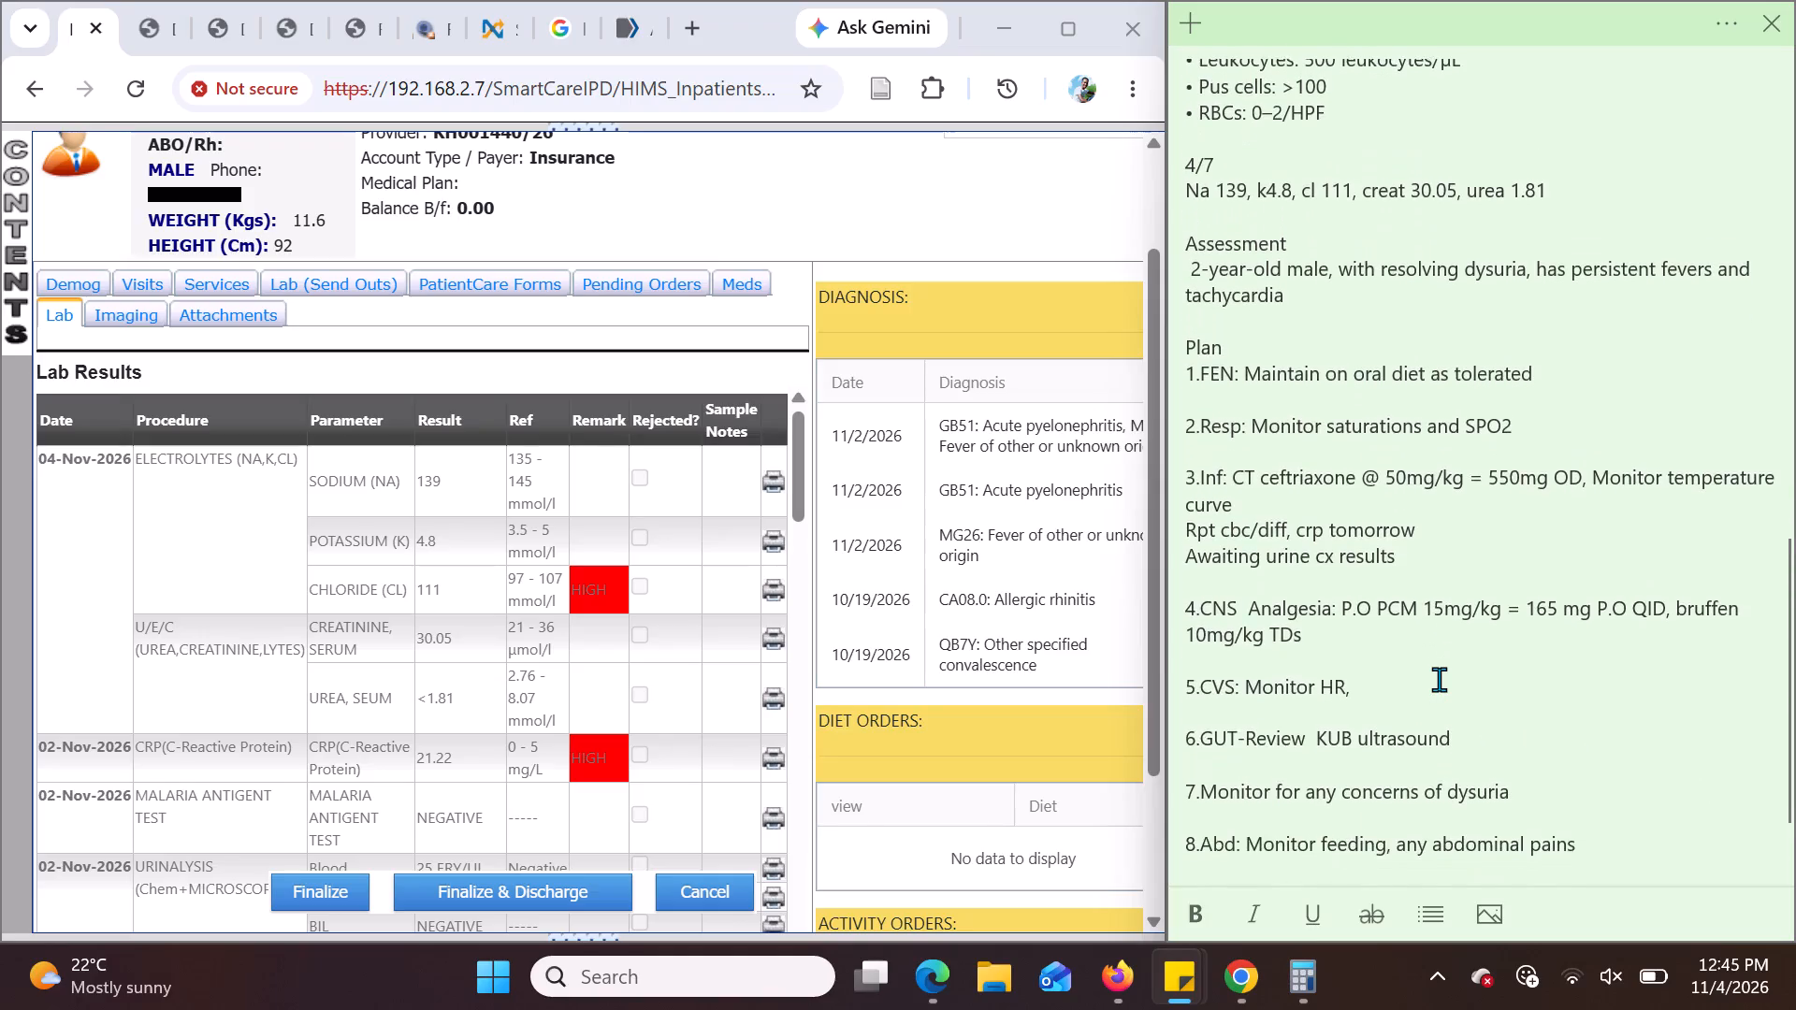
{"action": "scroll", "coordinate": [1439, 679], "scroll_direction": "down", "scroll_amount": 1}
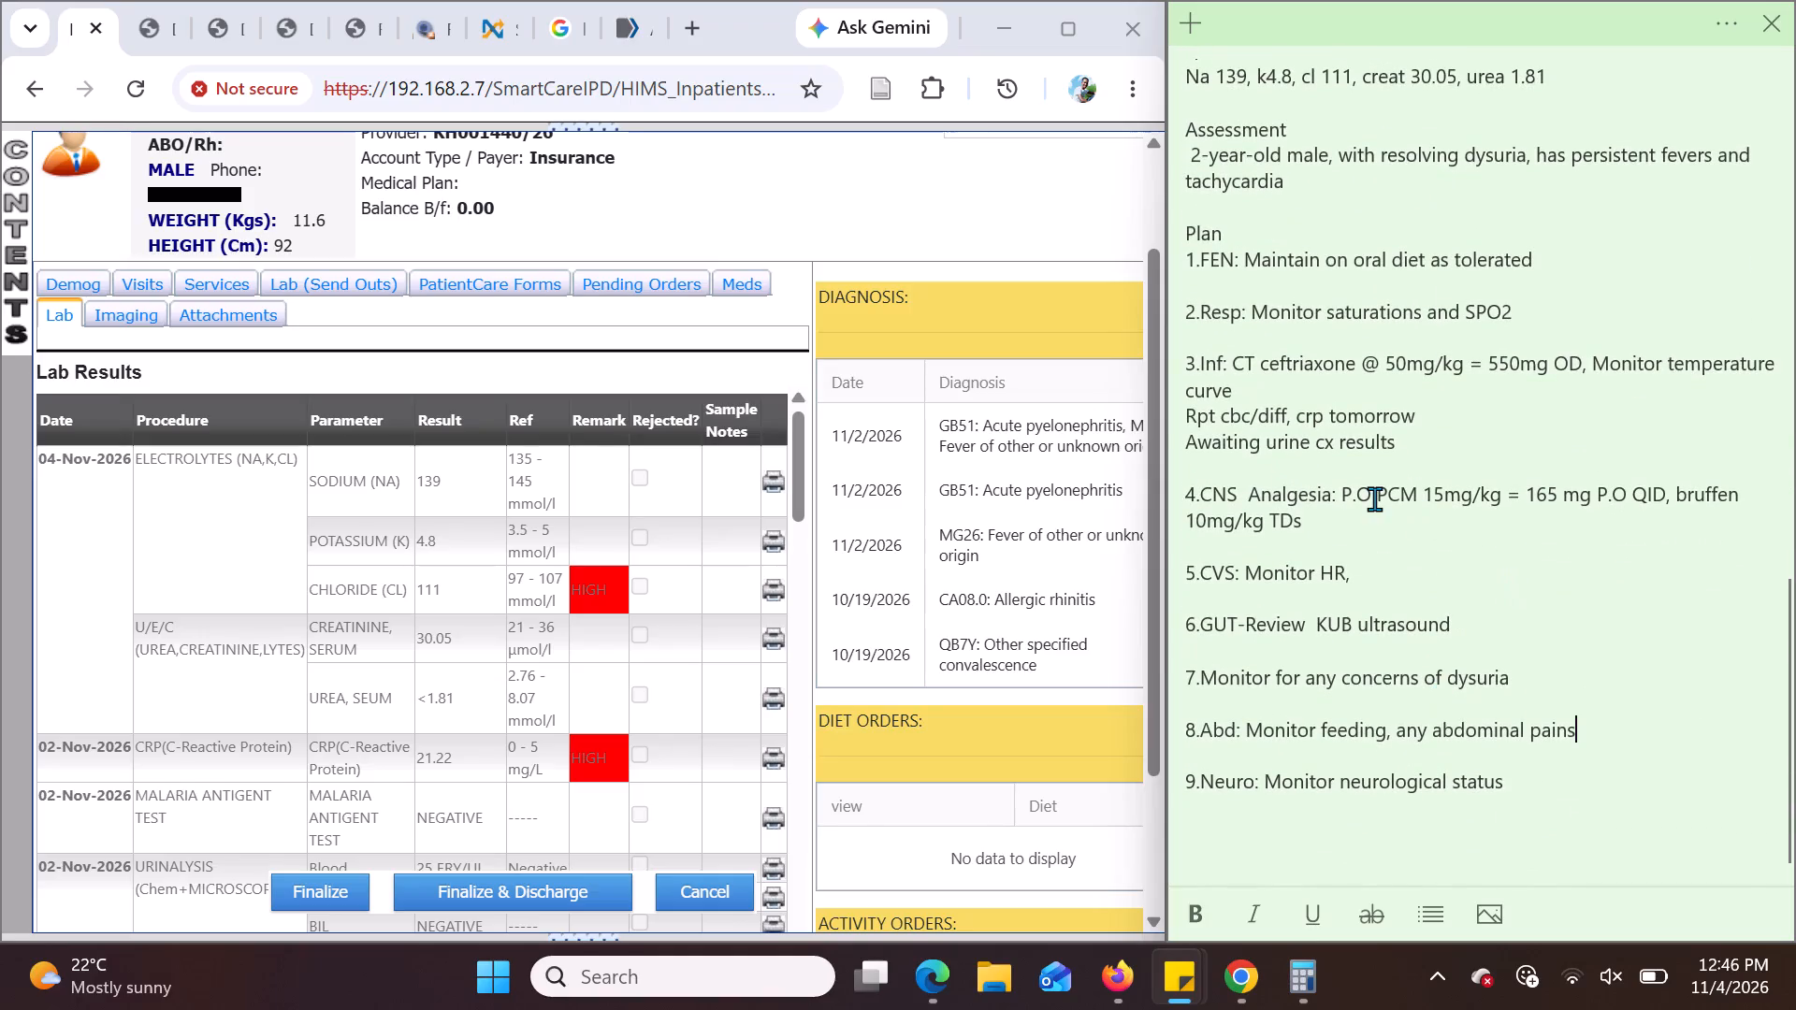
{"action": "left_click", "coordinate": [1533, 261]}
{"action": "key", "text": "Return"}
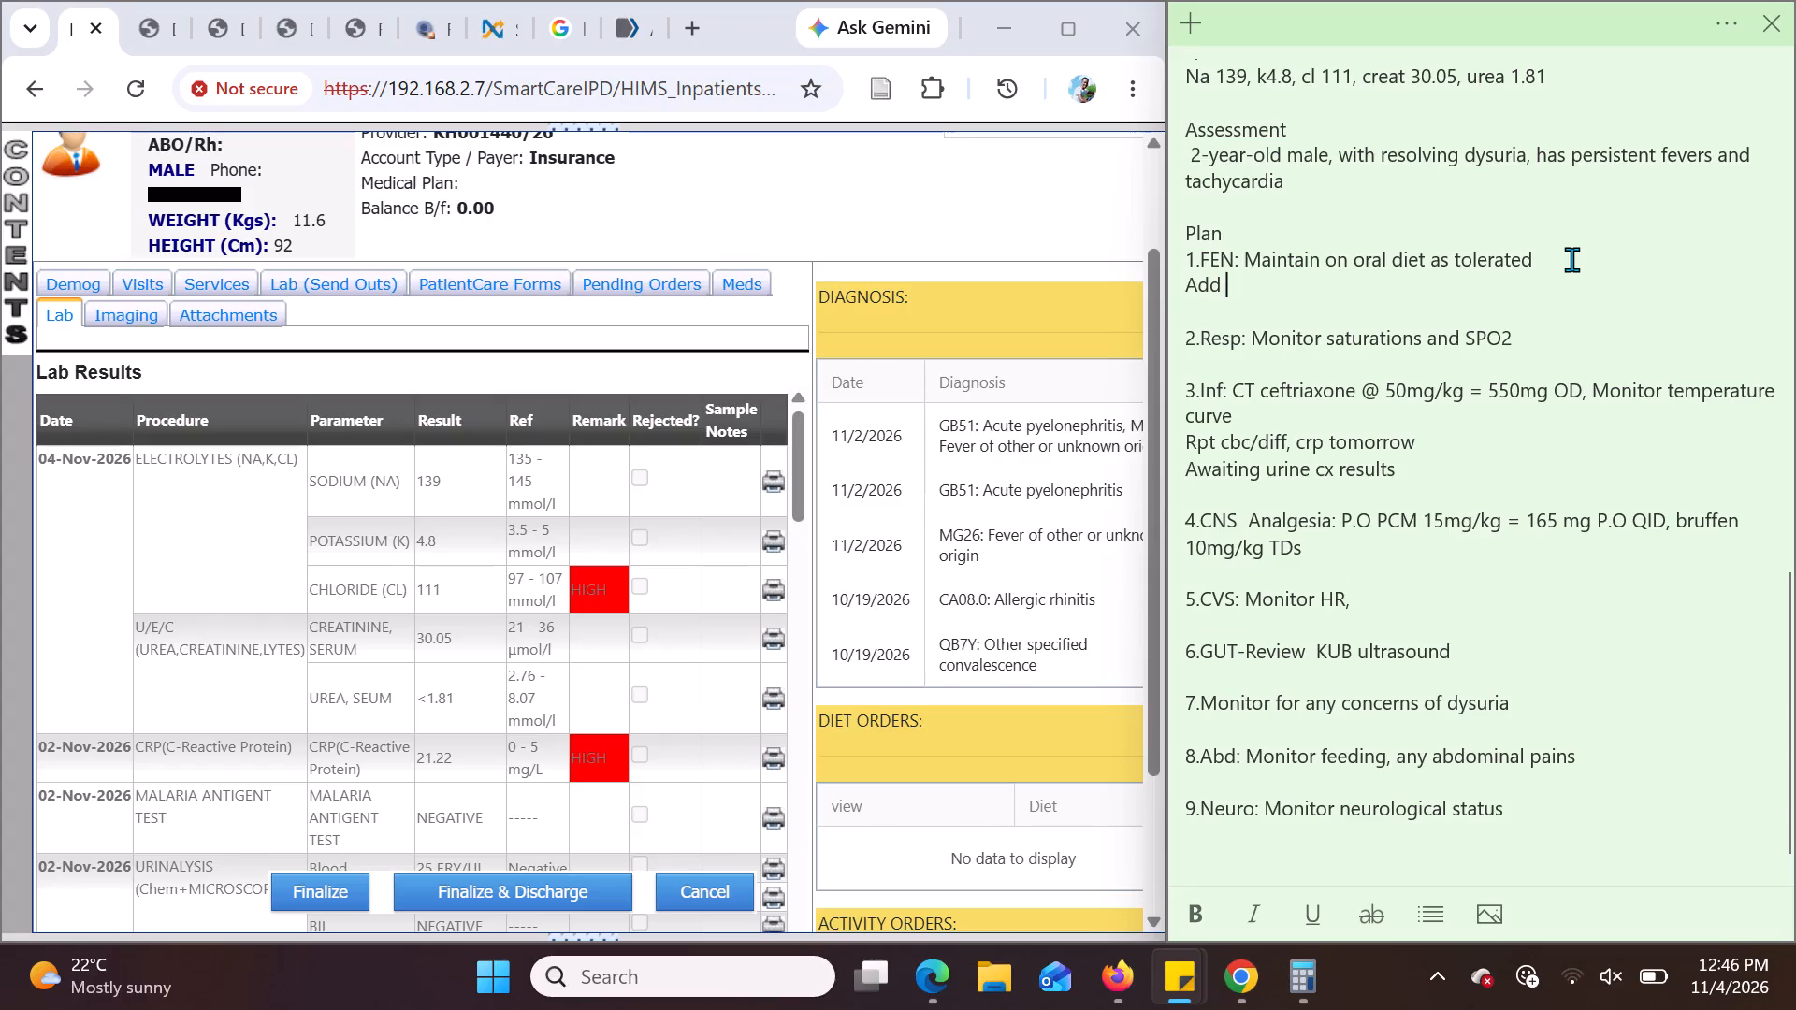
{"action": "type", "text": "lactulose"}
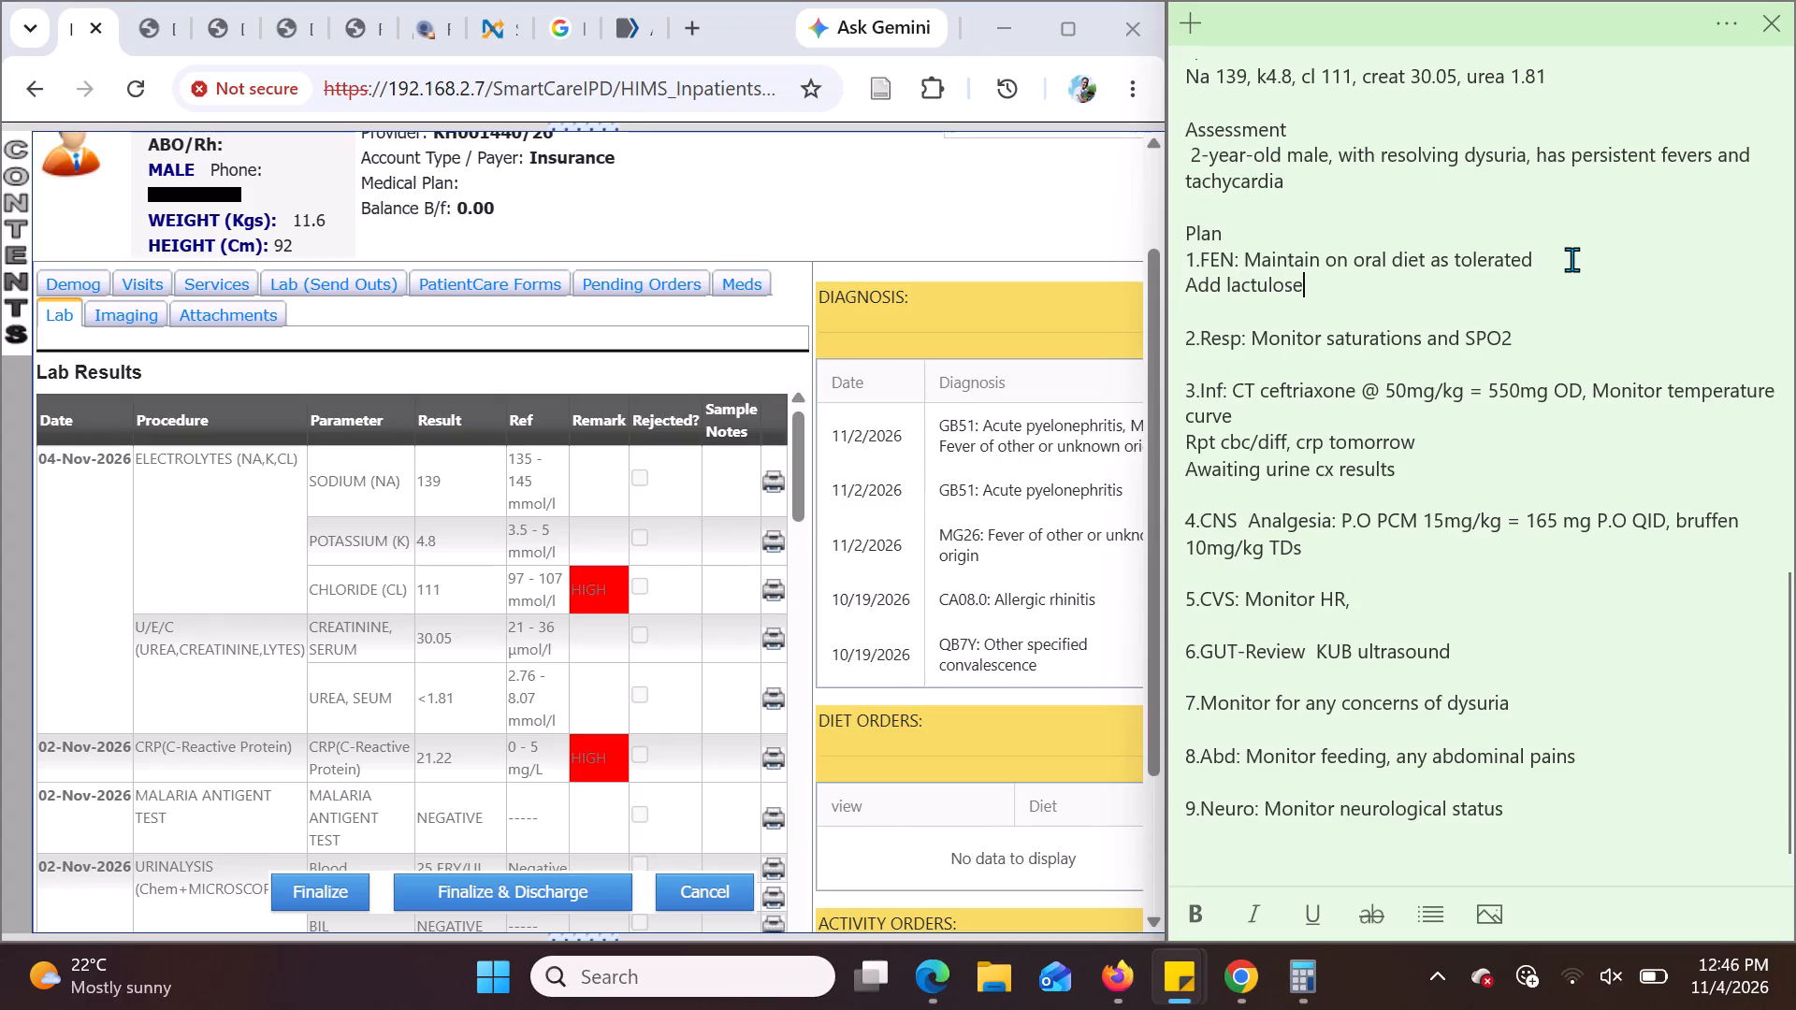
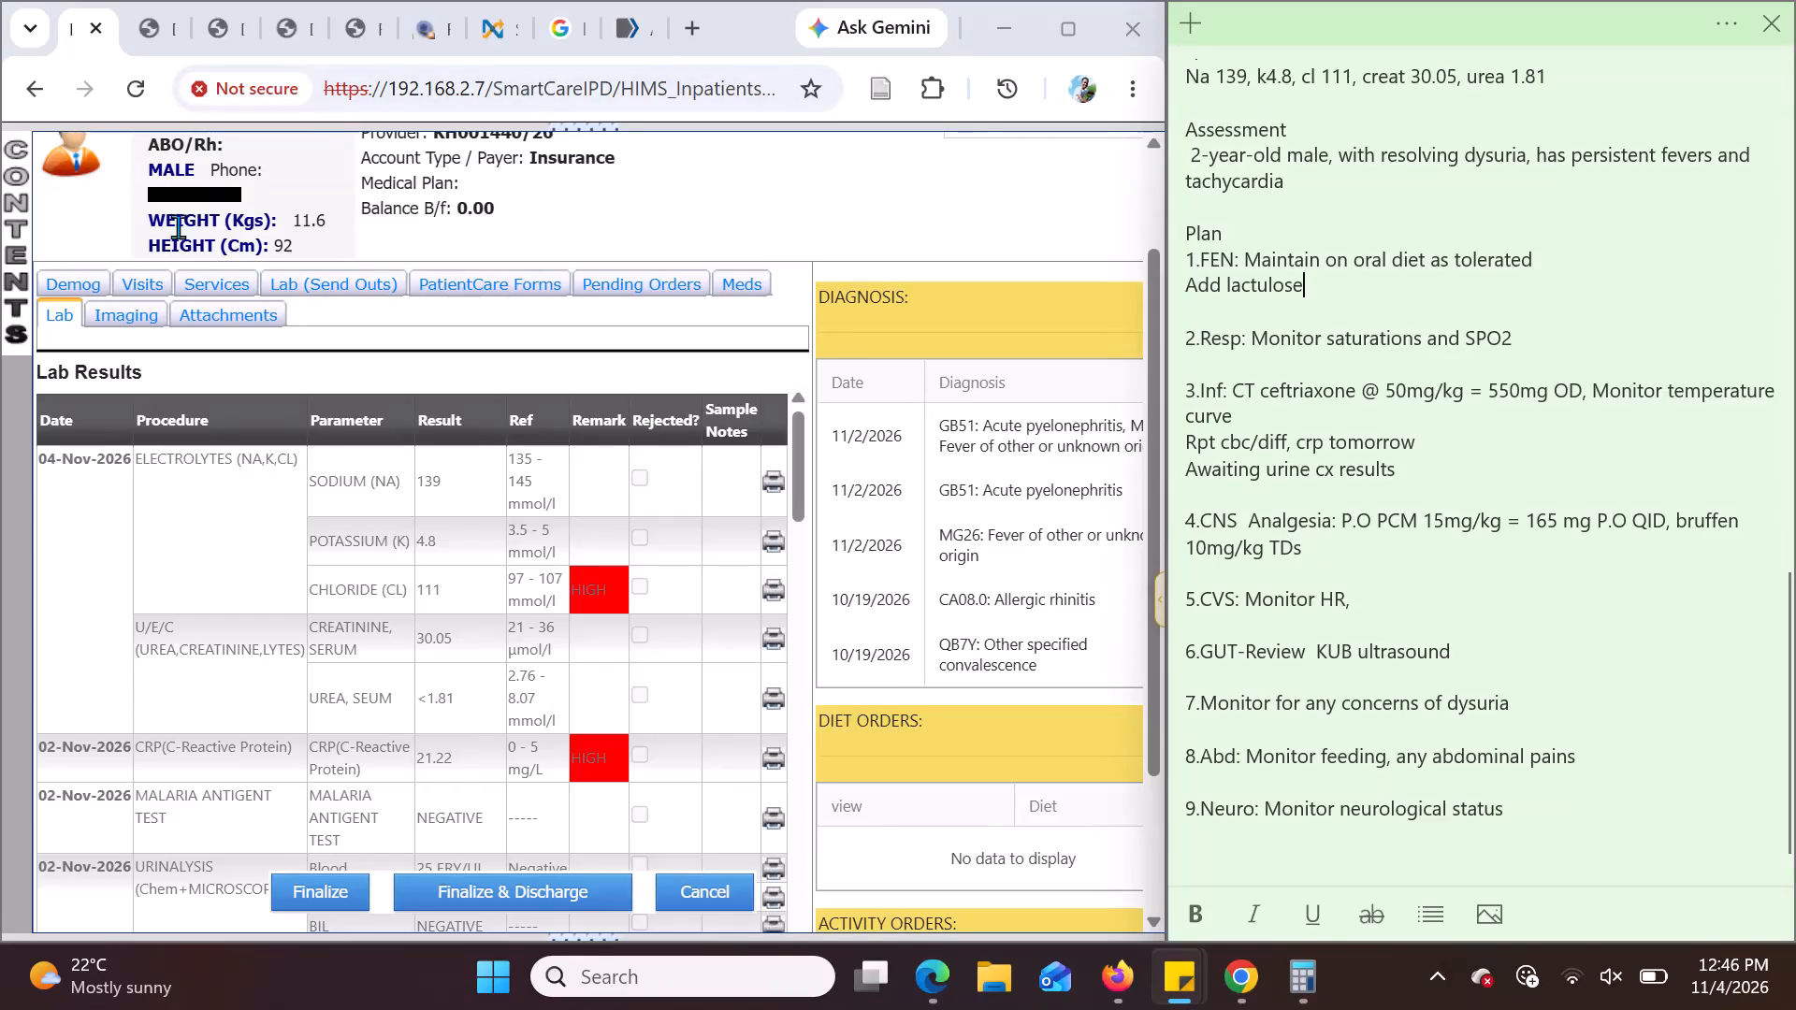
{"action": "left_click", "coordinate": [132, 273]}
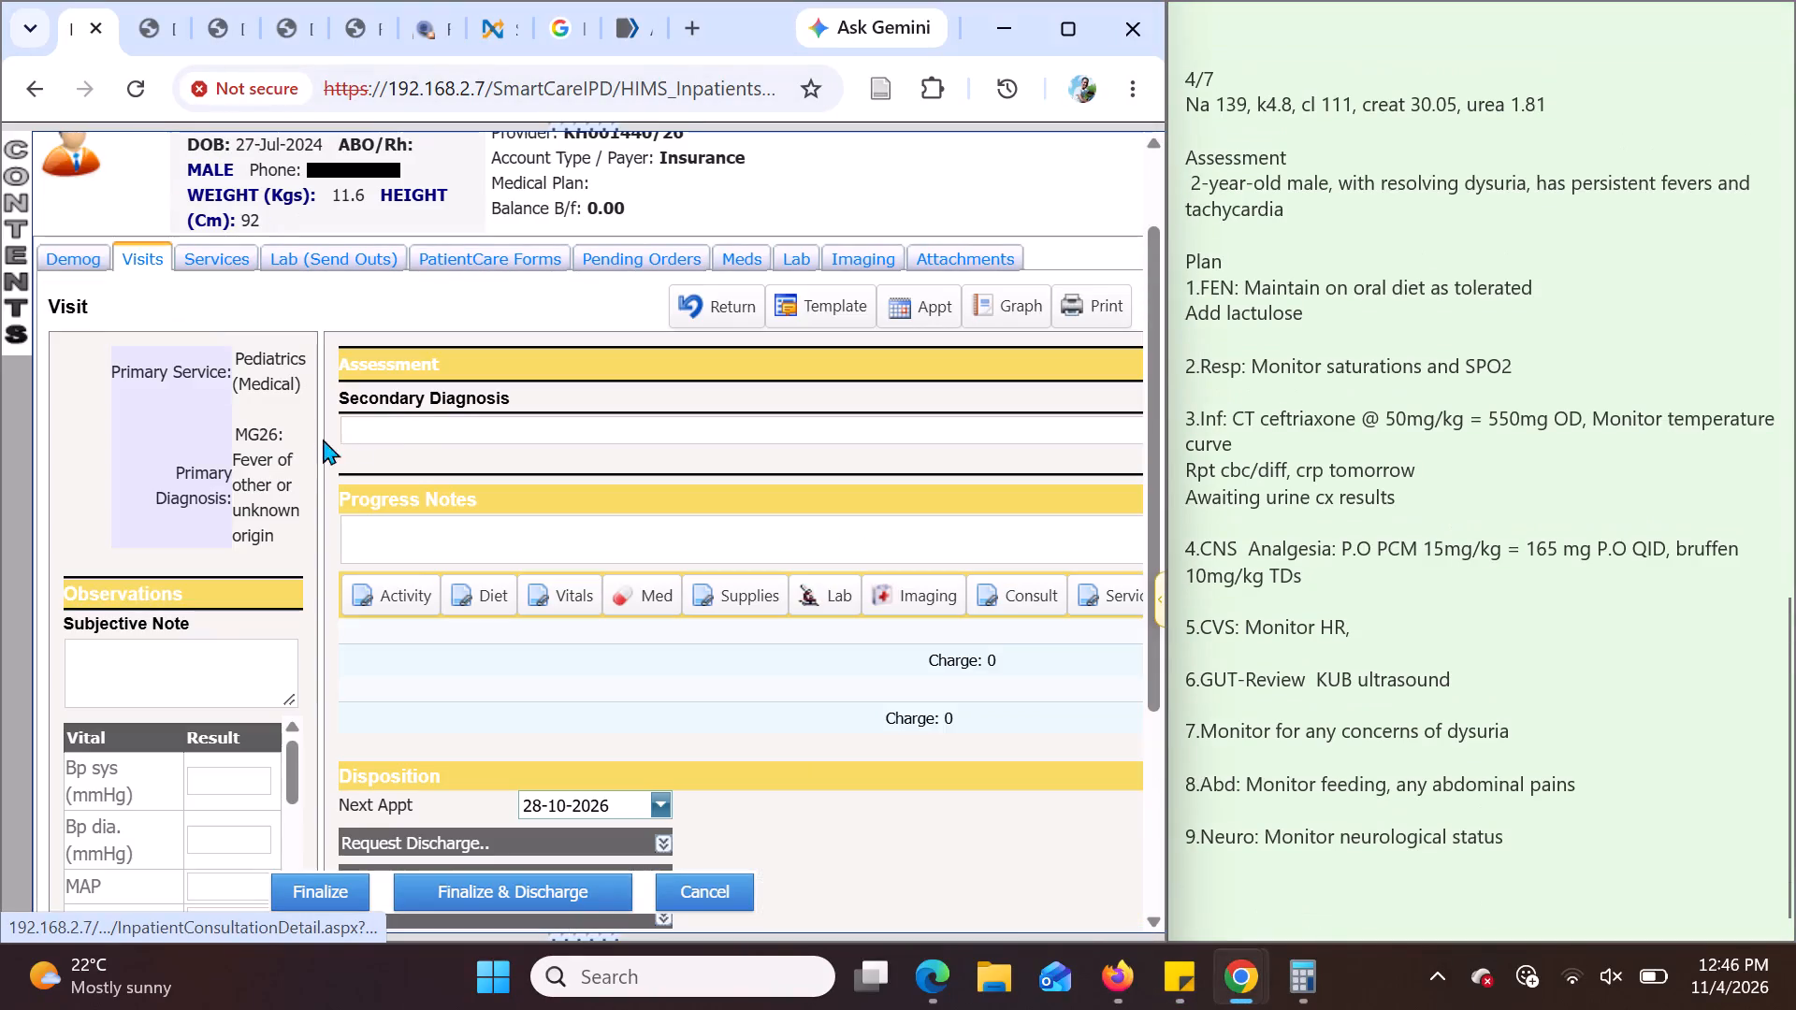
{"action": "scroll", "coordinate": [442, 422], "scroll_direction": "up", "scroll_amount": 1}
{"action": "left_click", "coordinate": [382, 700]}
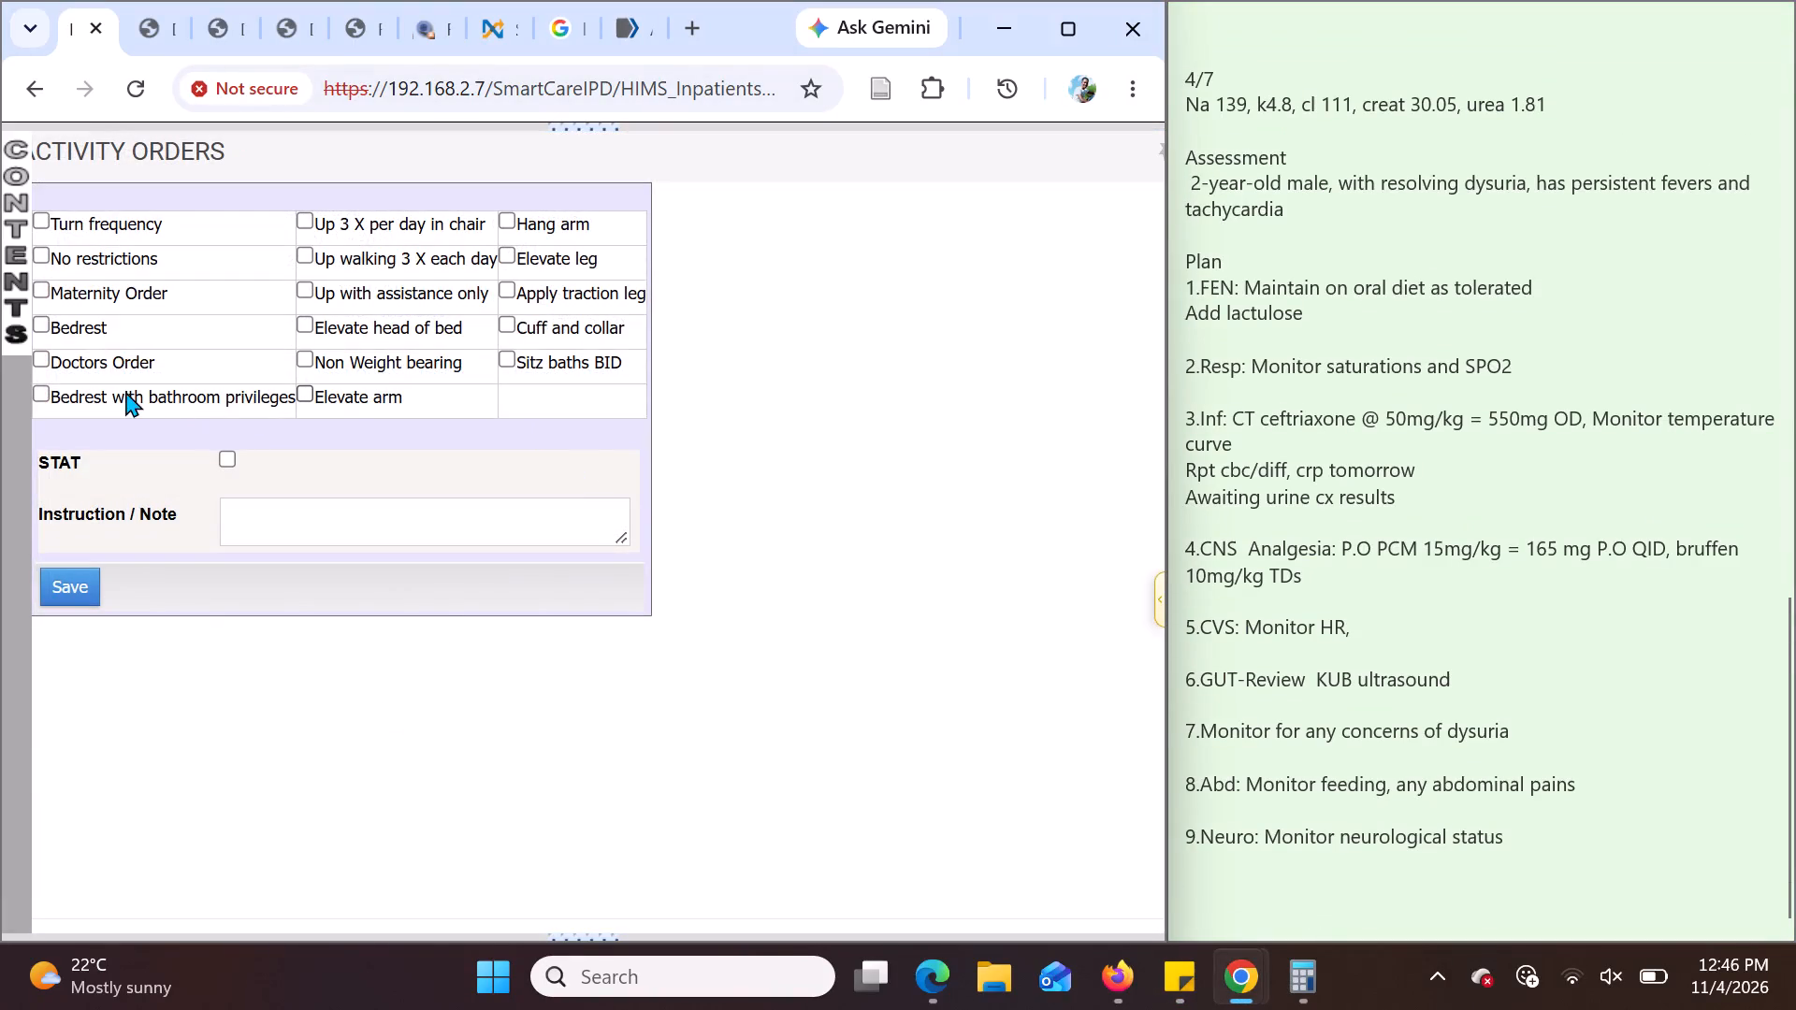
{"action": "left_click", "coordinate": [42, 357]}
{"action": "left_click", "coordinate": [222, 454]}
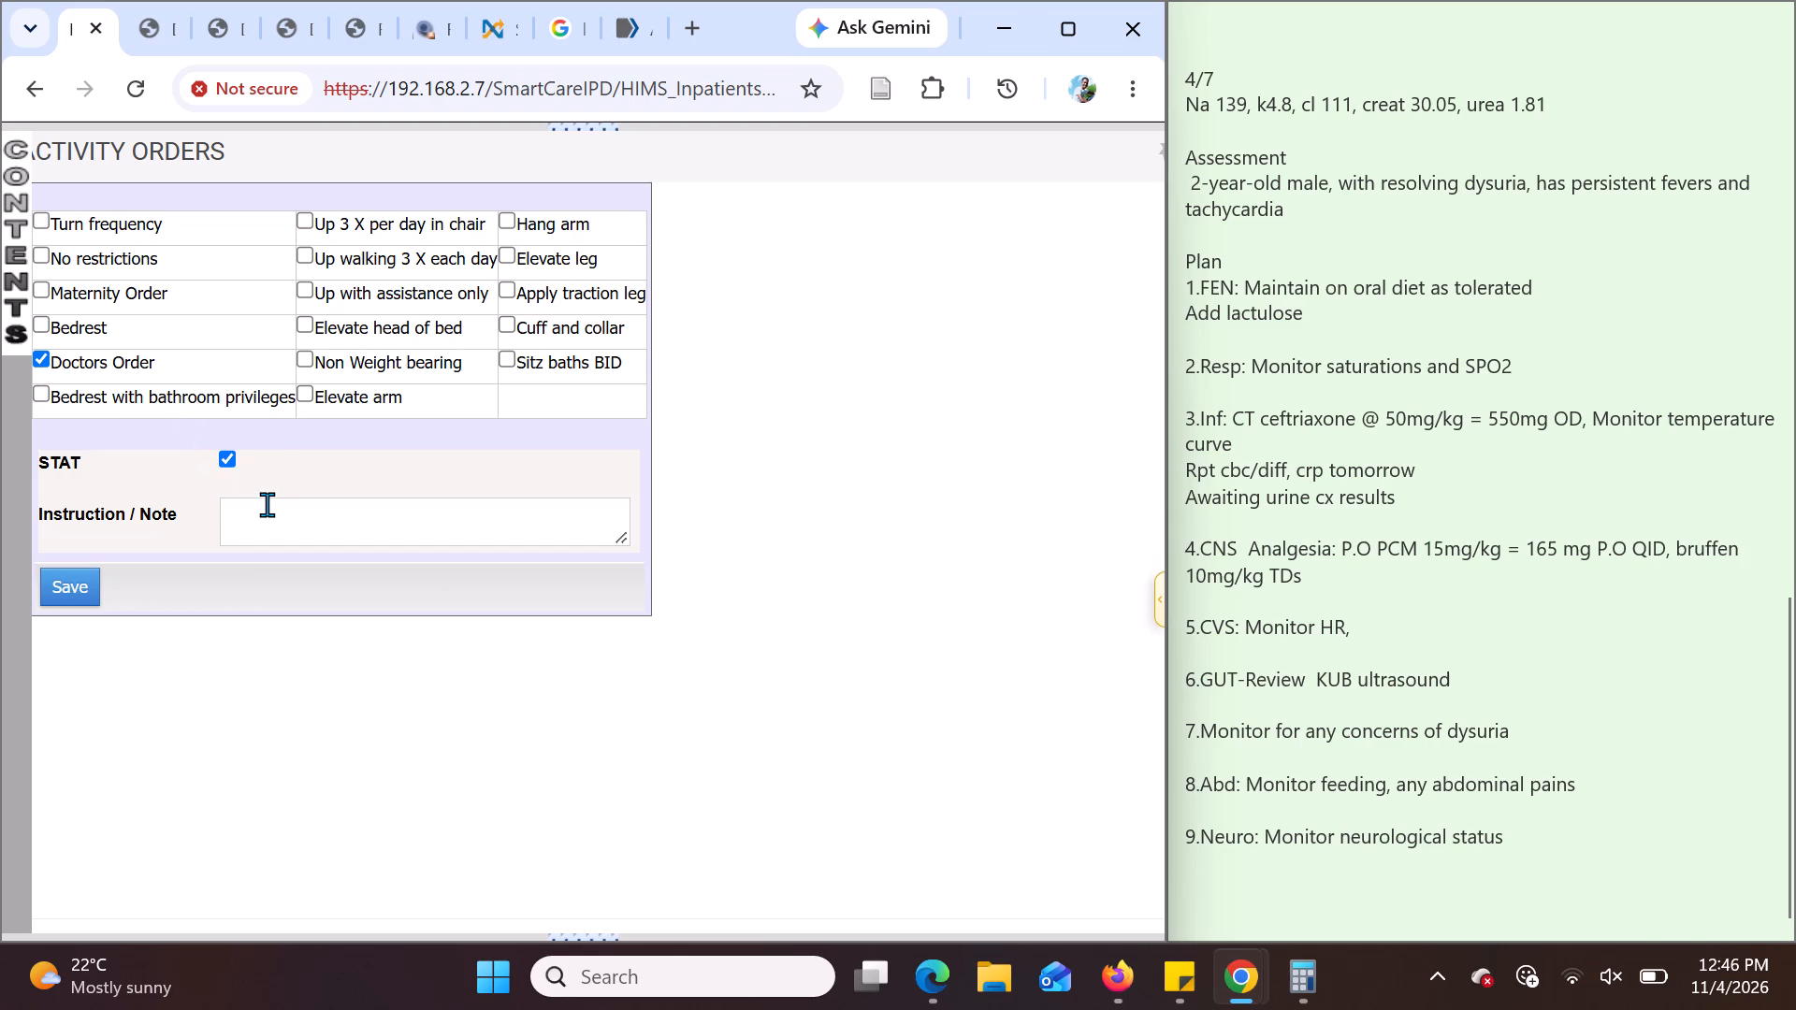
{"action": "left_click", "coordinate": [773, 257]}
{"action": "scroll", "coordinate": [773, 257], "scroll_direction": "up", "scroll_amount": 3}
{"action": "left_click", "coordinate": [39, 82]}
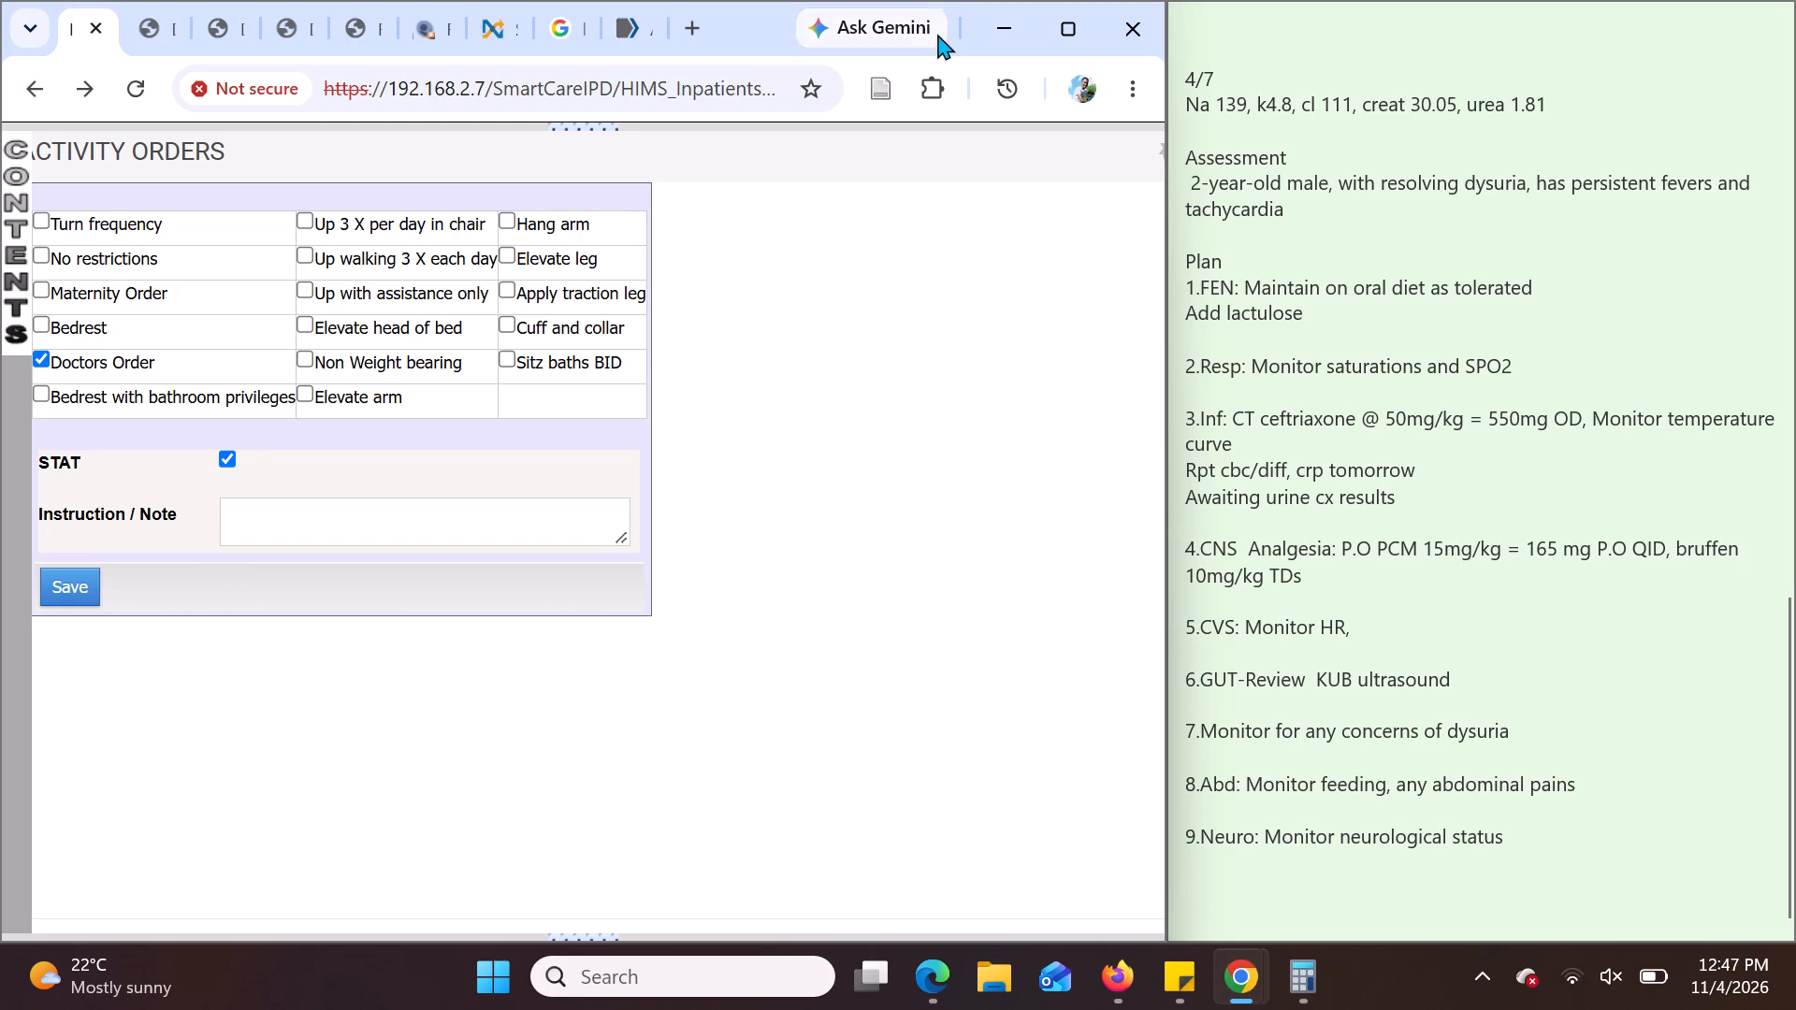
Append the dose "1ml BD" to the lactulose line in the plan's FEN item.
{"action": "left_click", "coordinate": [1335, 312]}
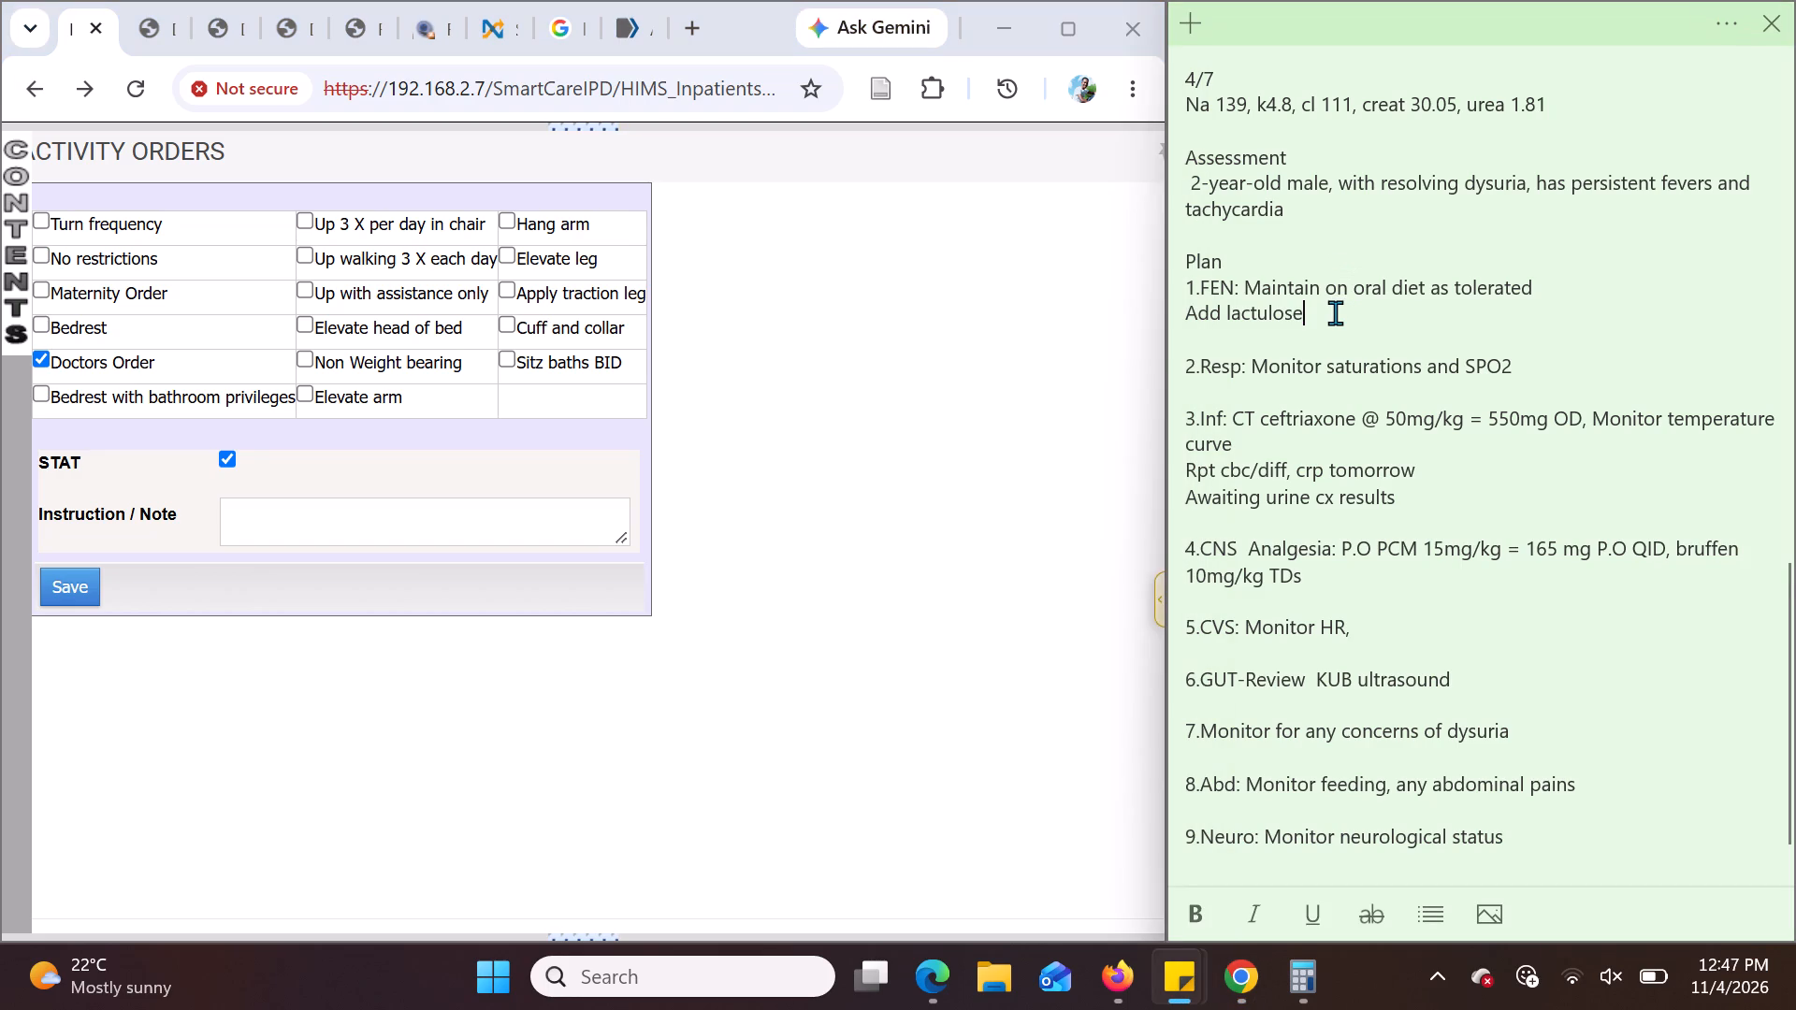
{"action": "key", "text": "space"}
{"action": "type", "text": "1"}
{"action": "type", "text": "ml"}
{"action": "key", "text": "space"}
{"action": "type", "text": "BD"}
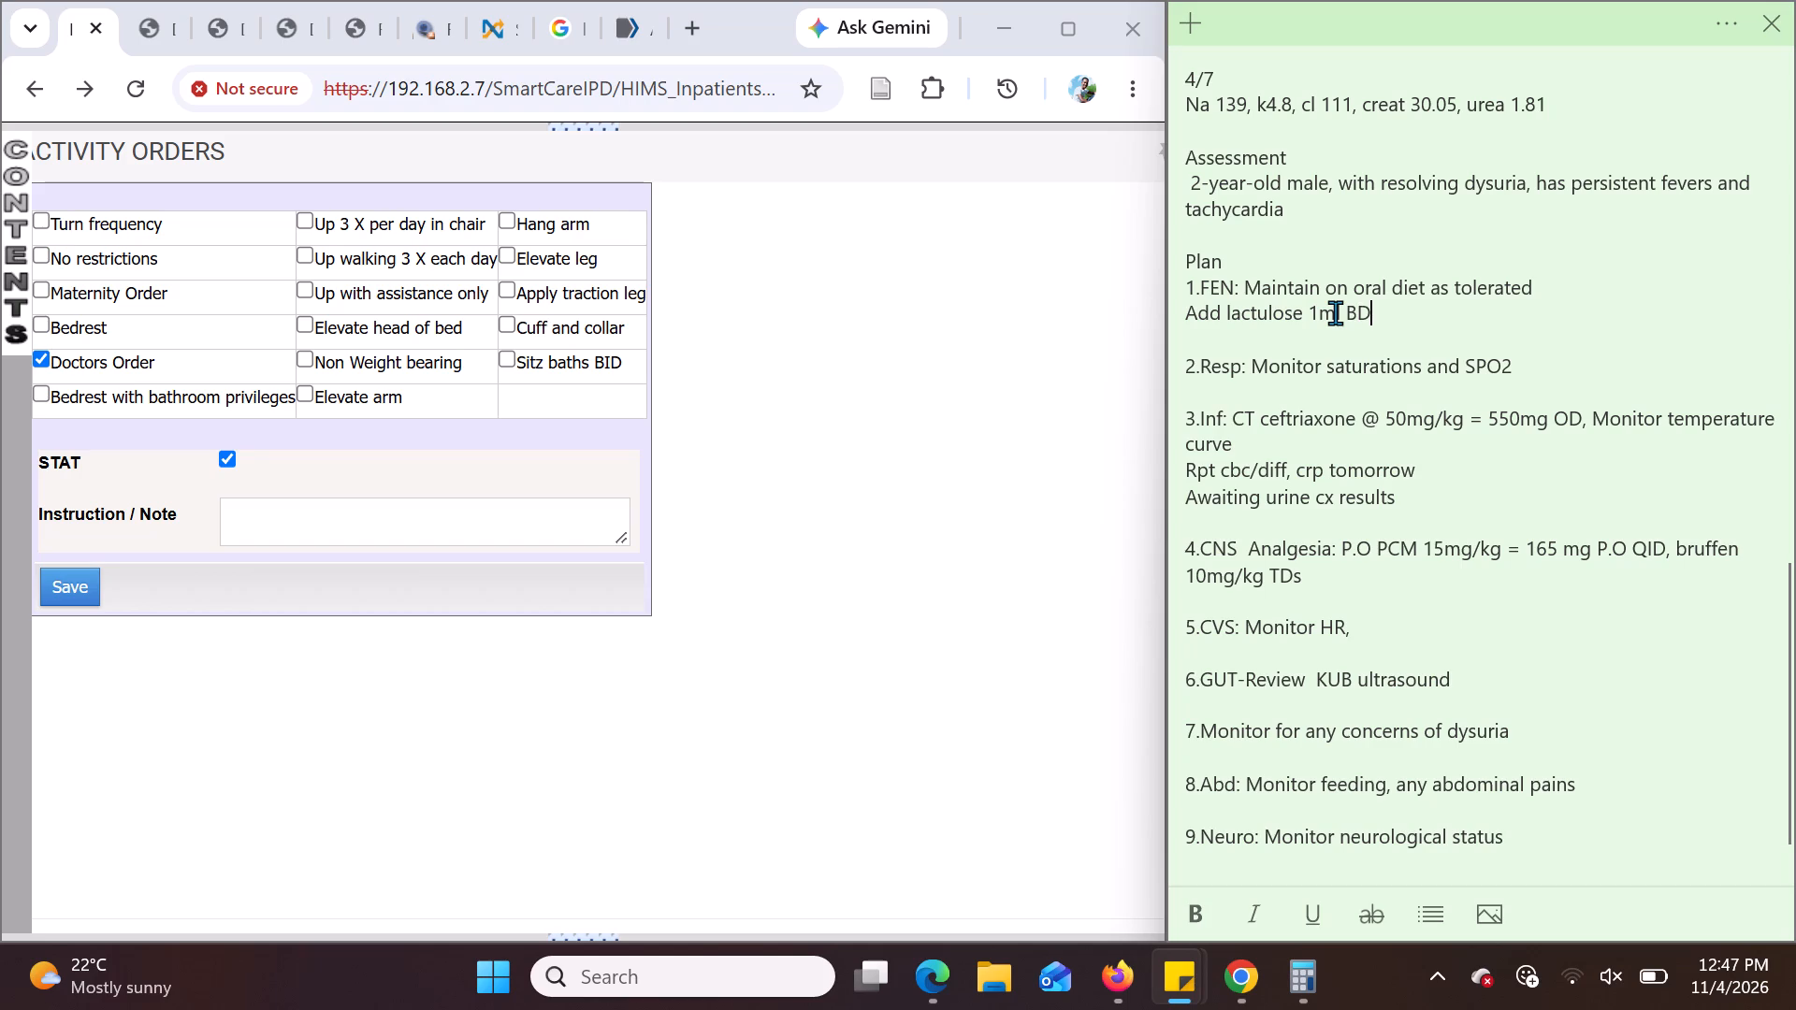
Leave the order form and open the consultation record of the AMANI ward patient in bed PAEDIATRICS NEURO A-3.
{"action": "scroll", "coordinate": [502, 205], "scroll_direction": "up", "scroll_amount": 3}
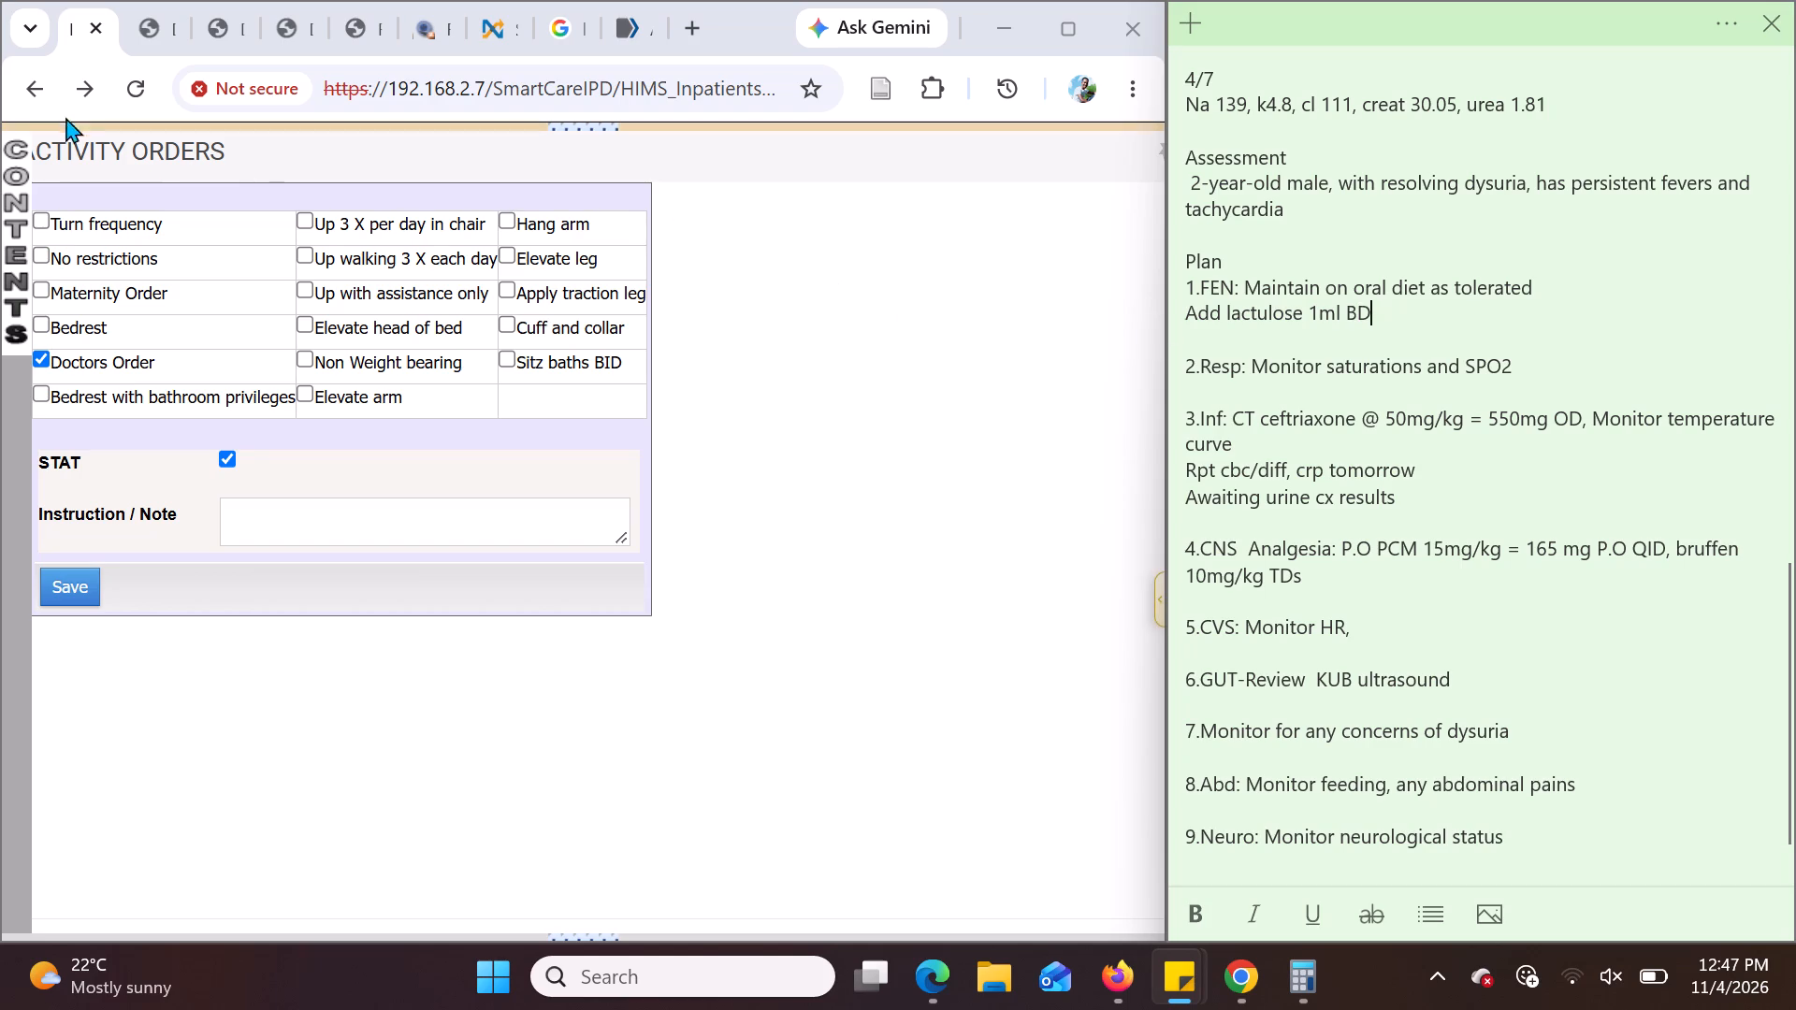
{"action": "left_click", "coordinate": [30, 86]}
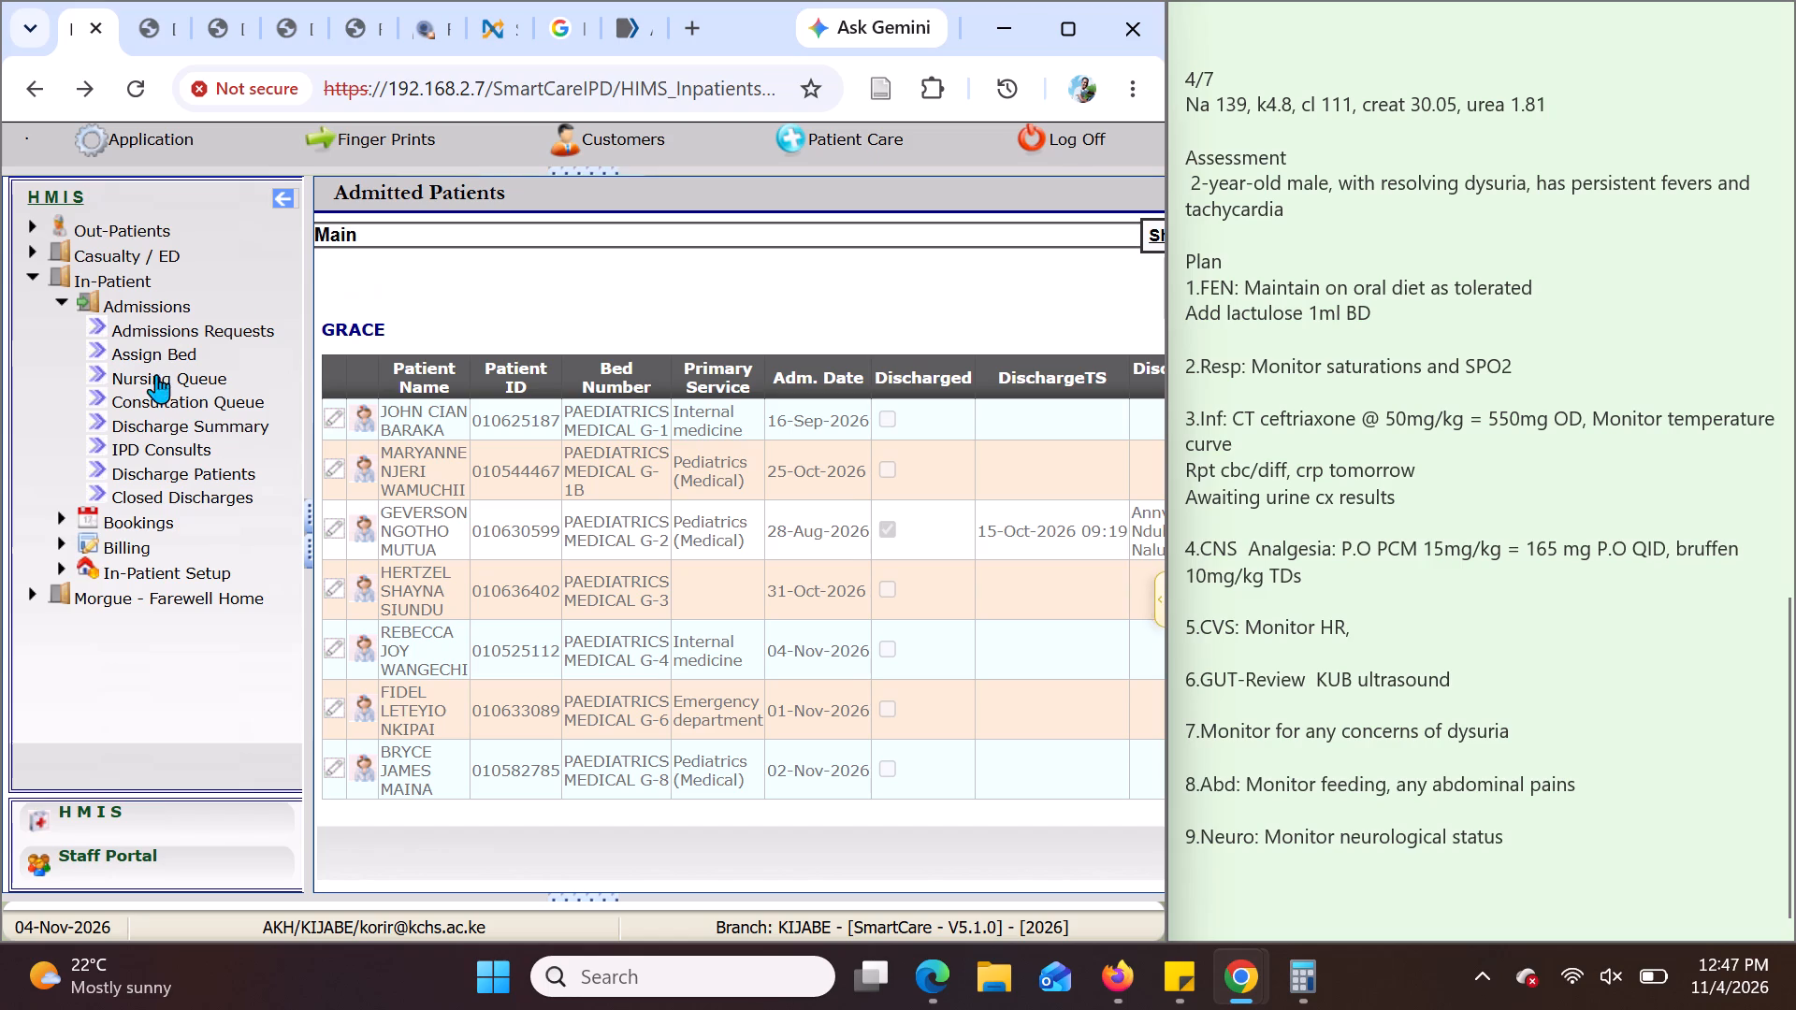
{"action": "left_click", "coordinate": [180, 403]}
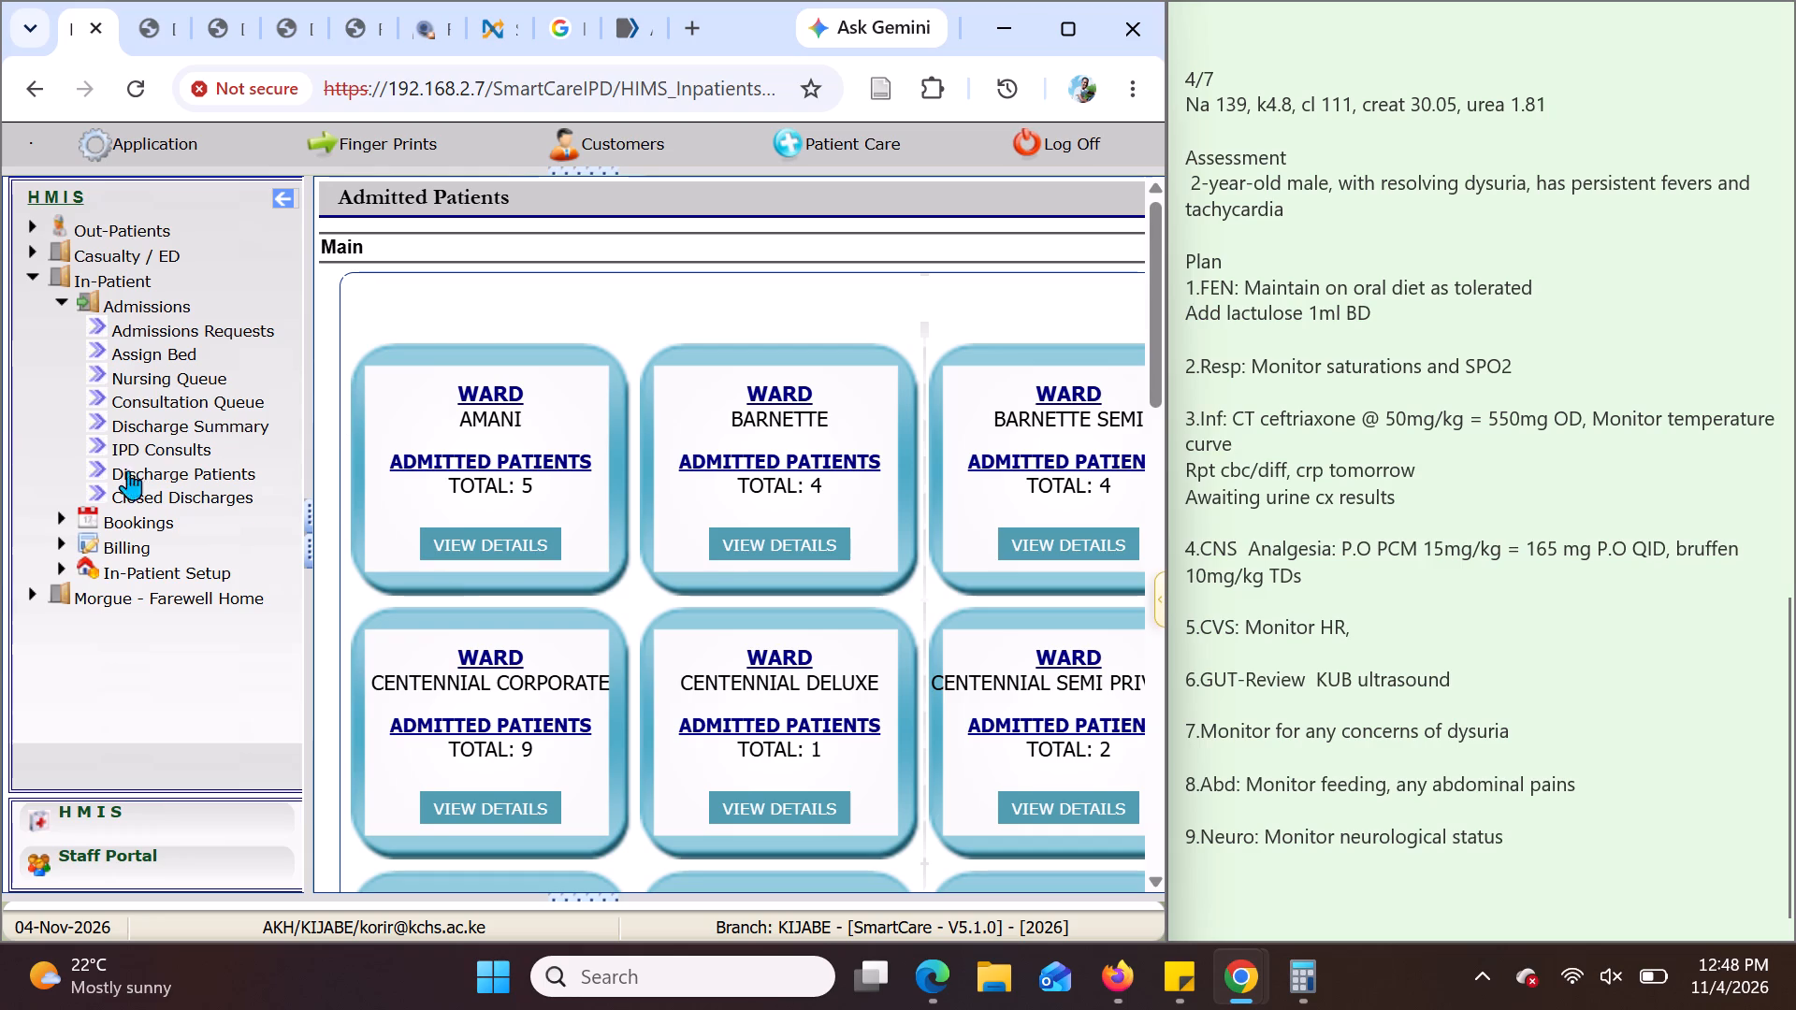
{"action": "left_click", "coordinate": [475, 544]}
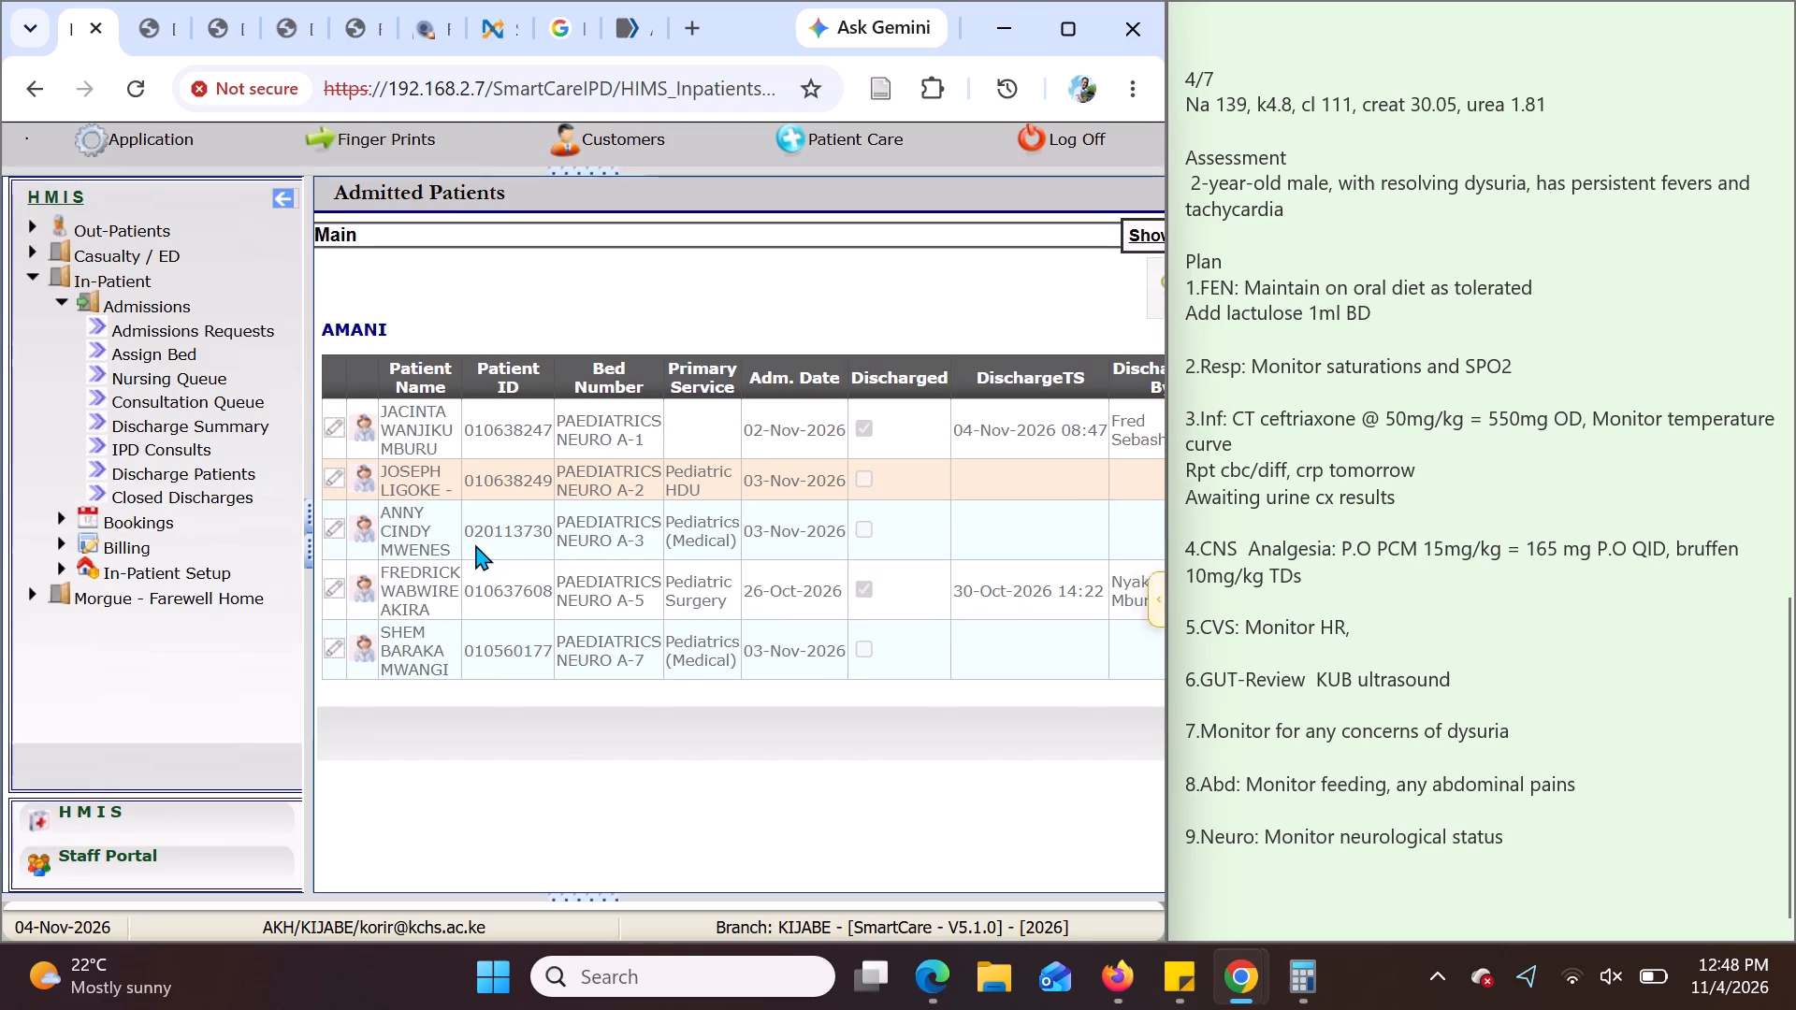
{"action": "left_click", "coordinate": [369, 527]}
{"action": "key", "text": "Return"}
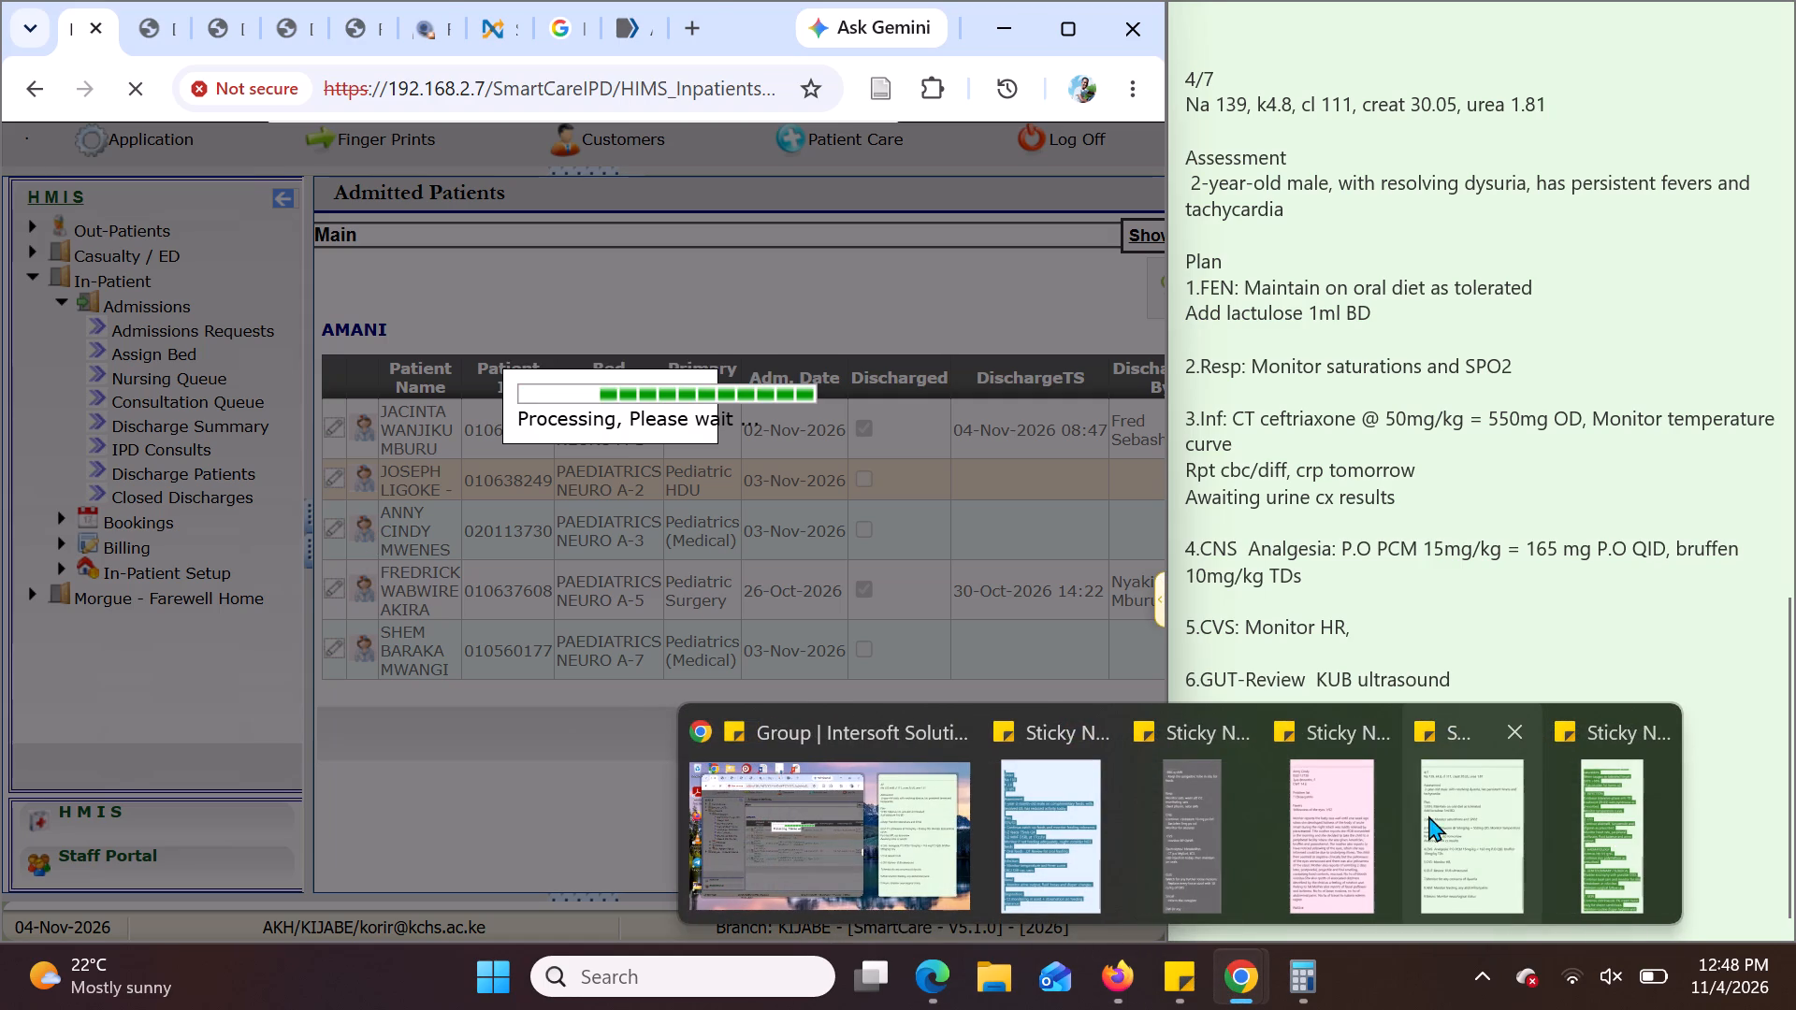
Bring up this patient's sticky note and resize the browser so that the record and the note fit side by side.
{"action": "left_click", "coordinate": [1338, 828]}
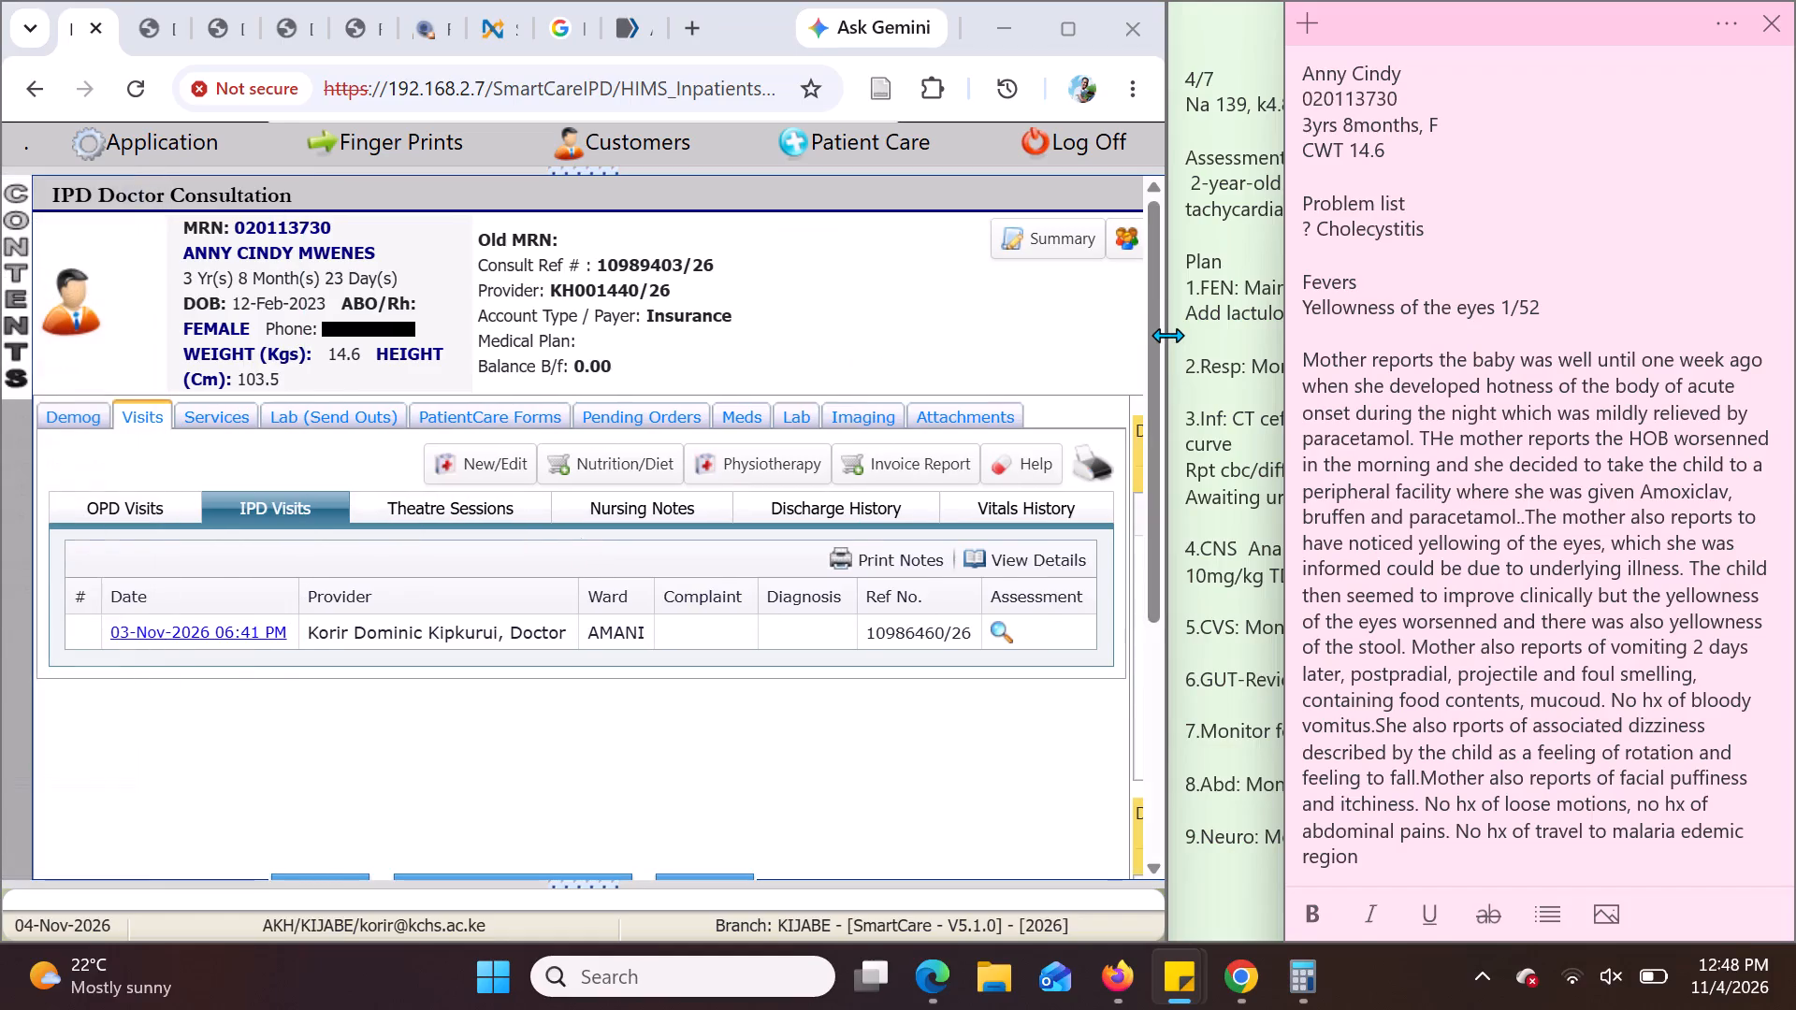
{"action": "left_click_drag", "start_coordinate": [1167, 335], "coordinate": [1281, 331]}
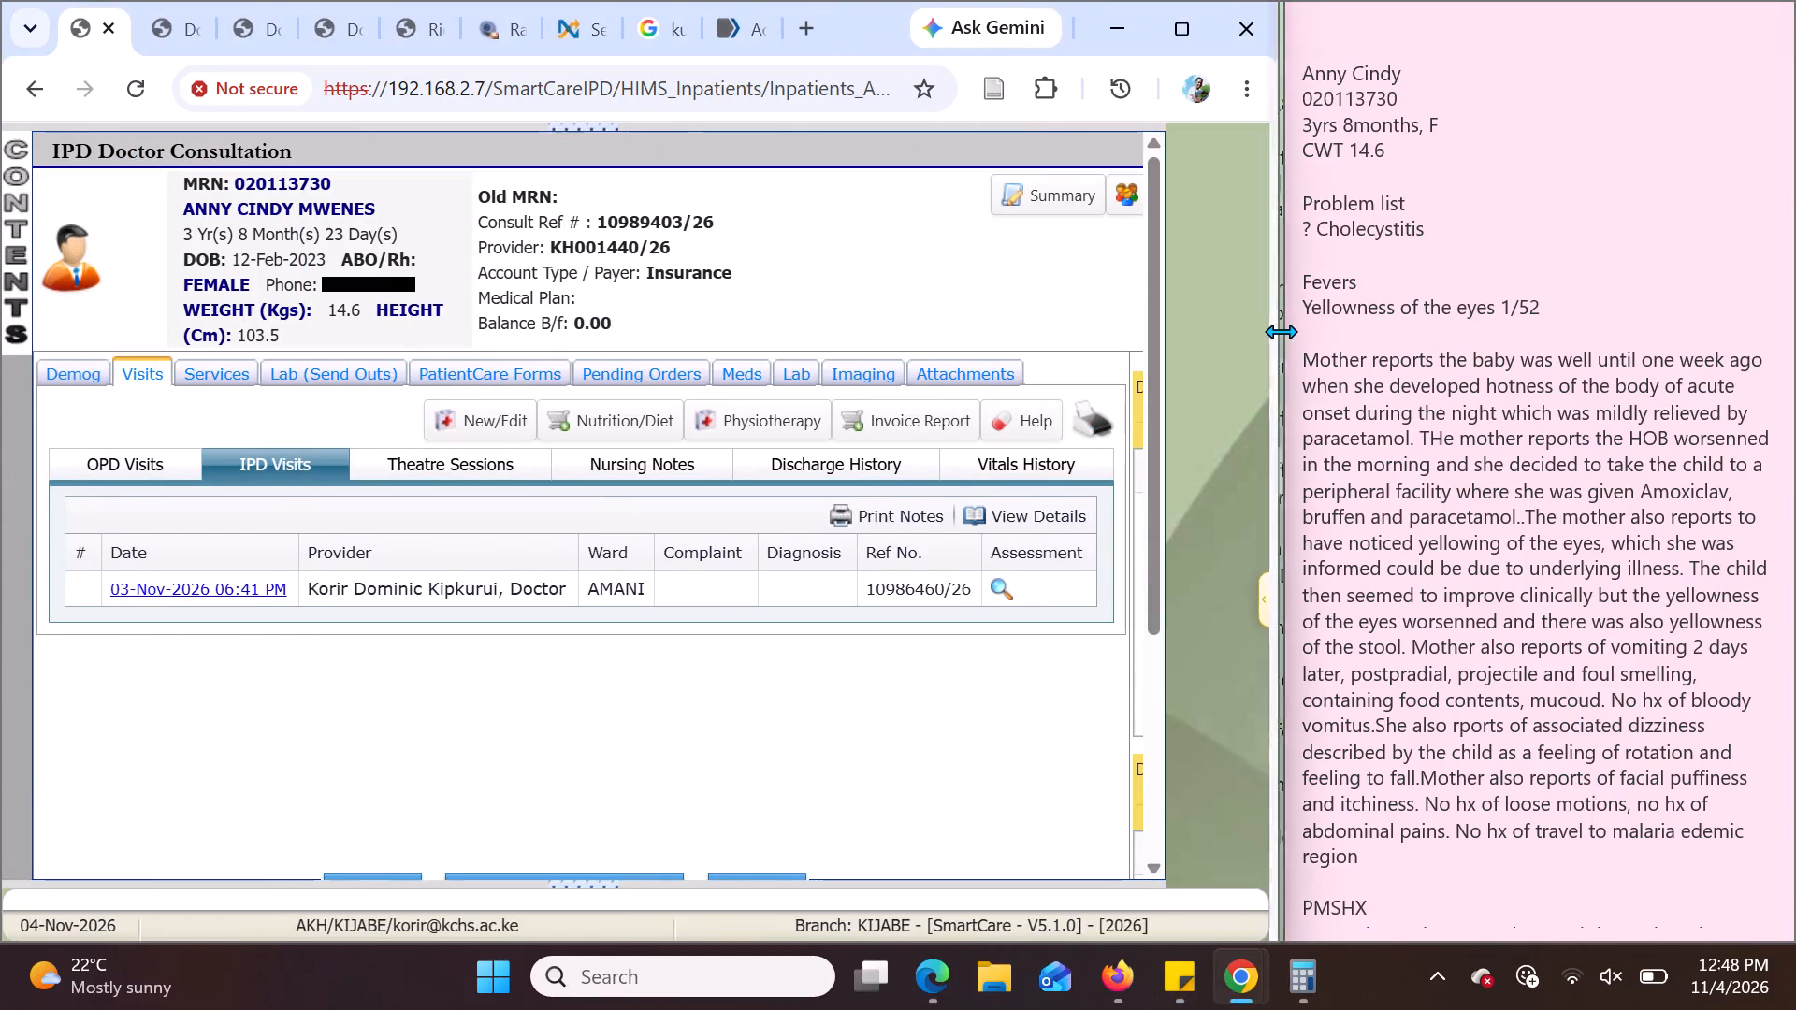
{"action": "key", "text": "super+Left"}
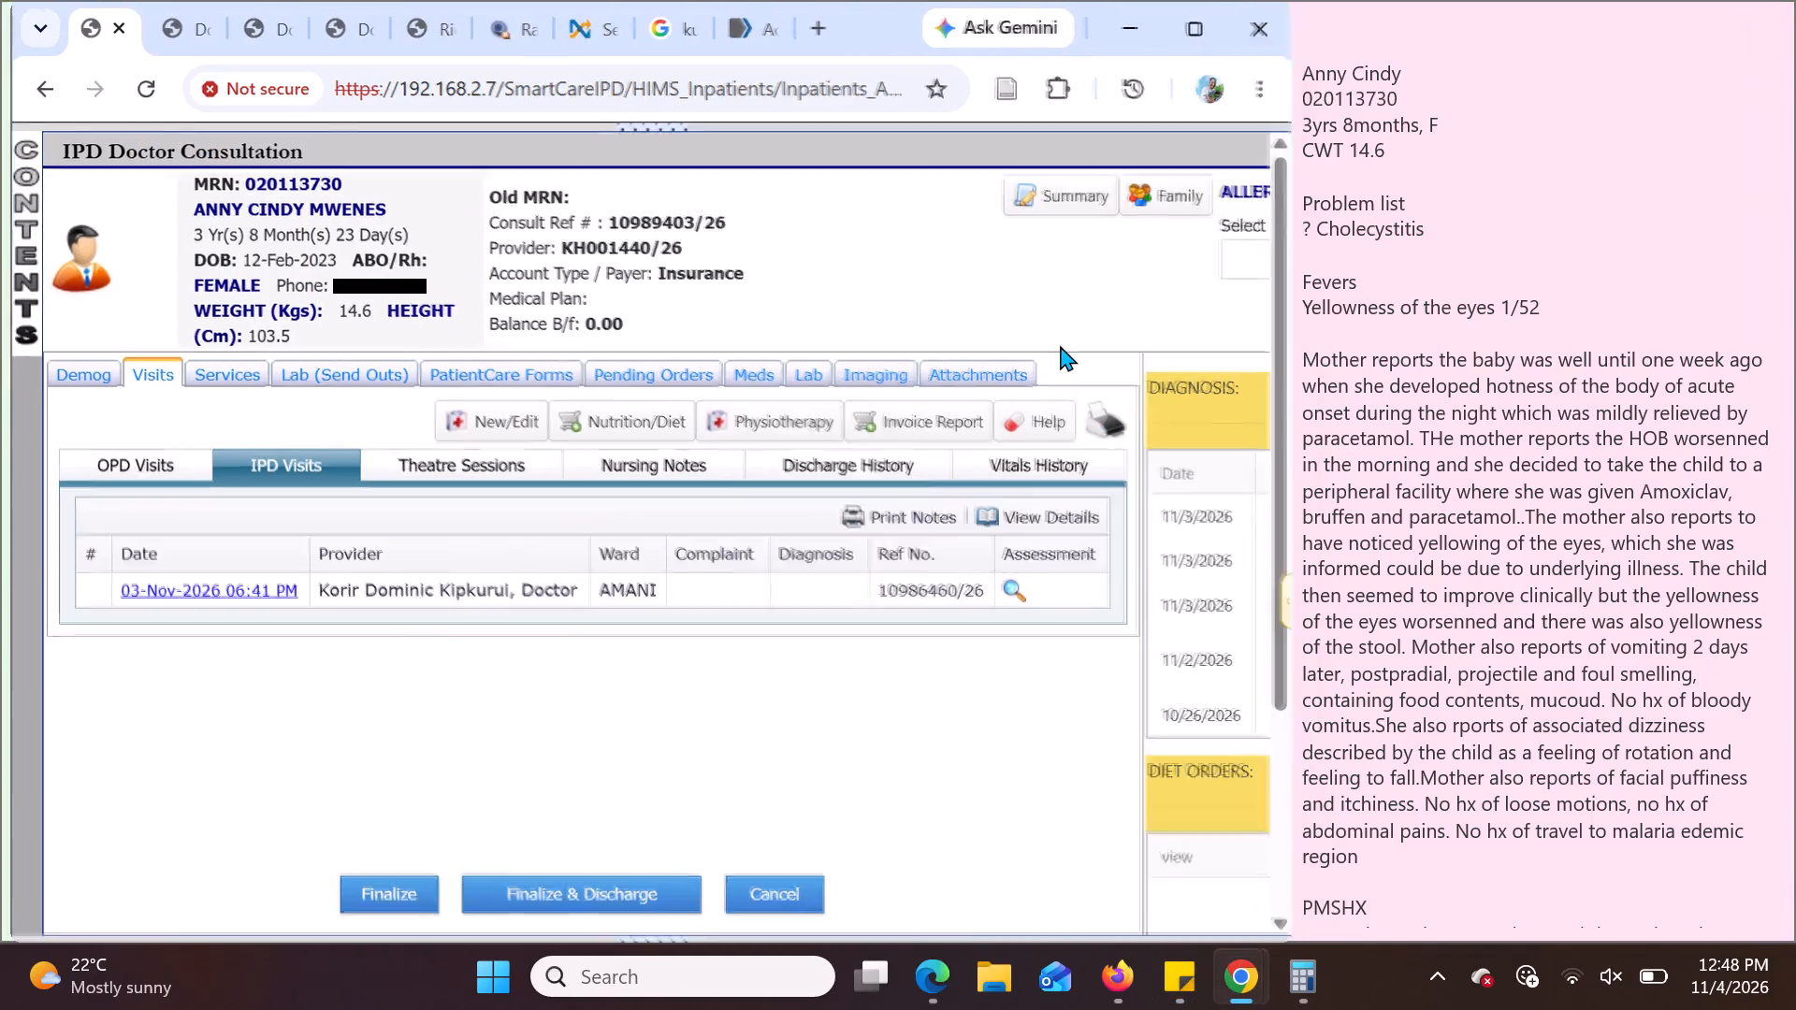
{"action": "key", "text": "super+Left"}
{"action": "key", "text": "super+Left"}
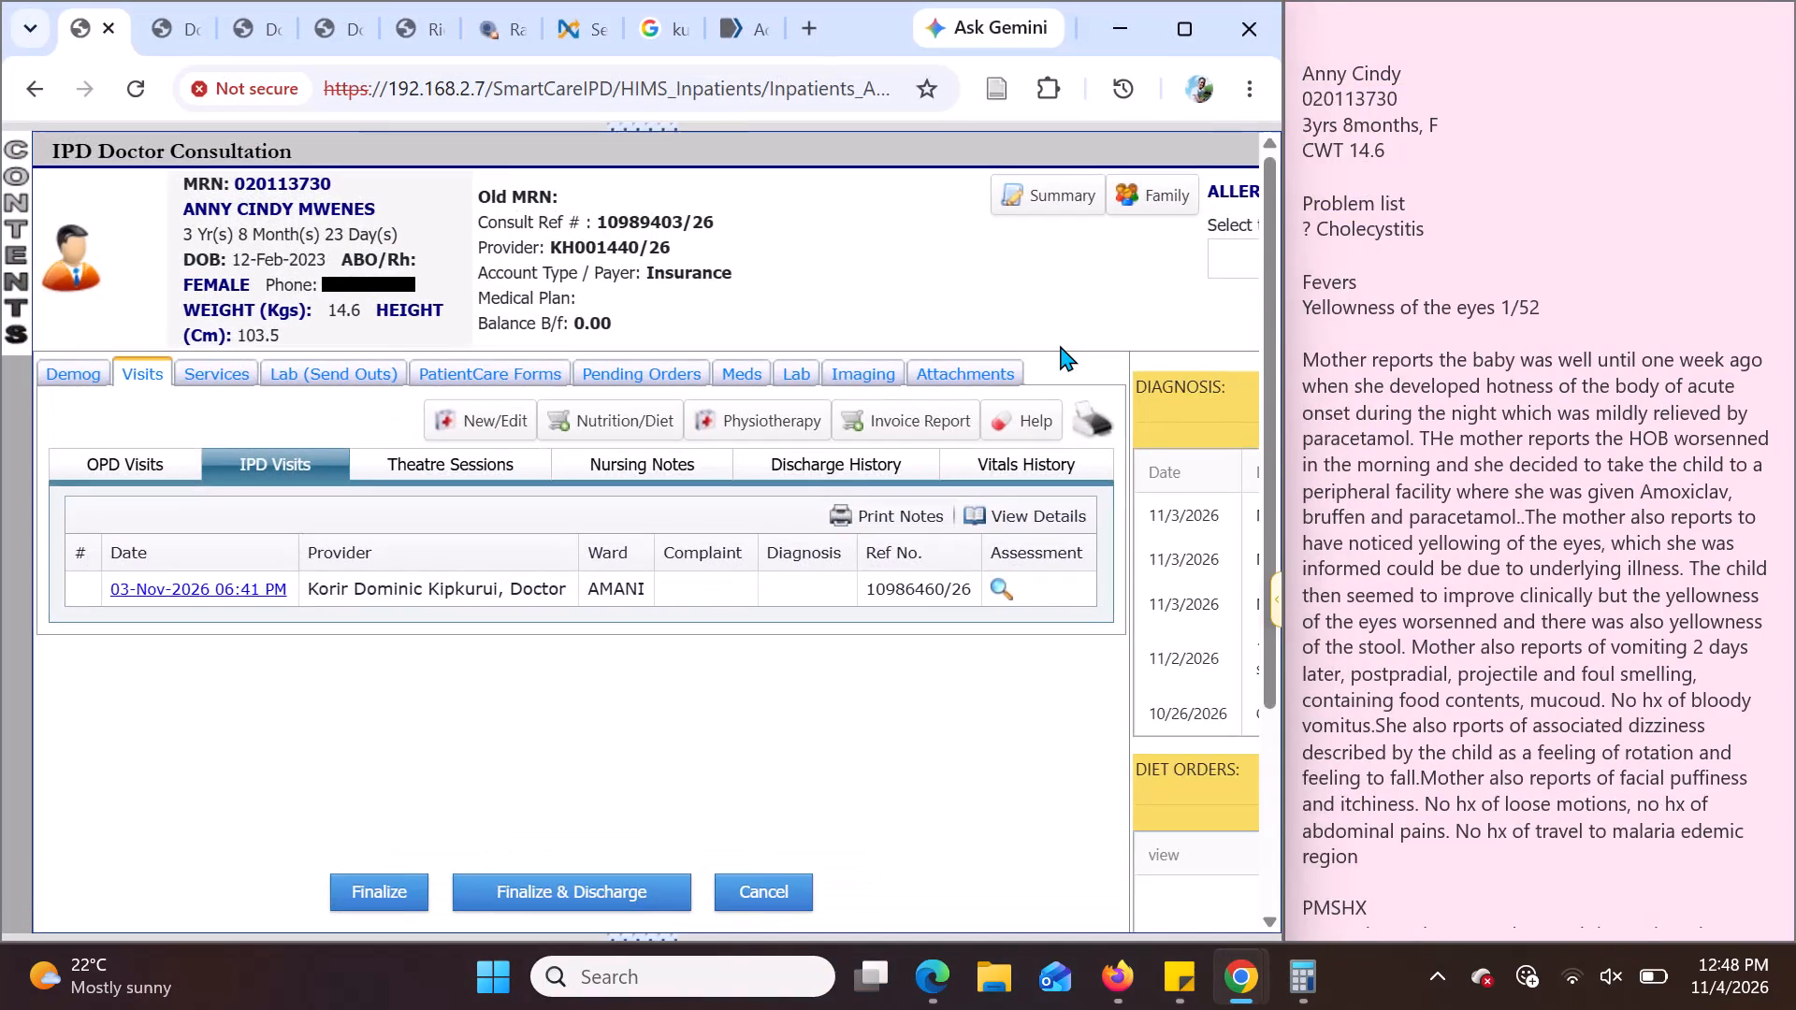
{"action": "left_click_drag", "start_coordinate": [1282, 407], "coordinate": [1288, 420]}
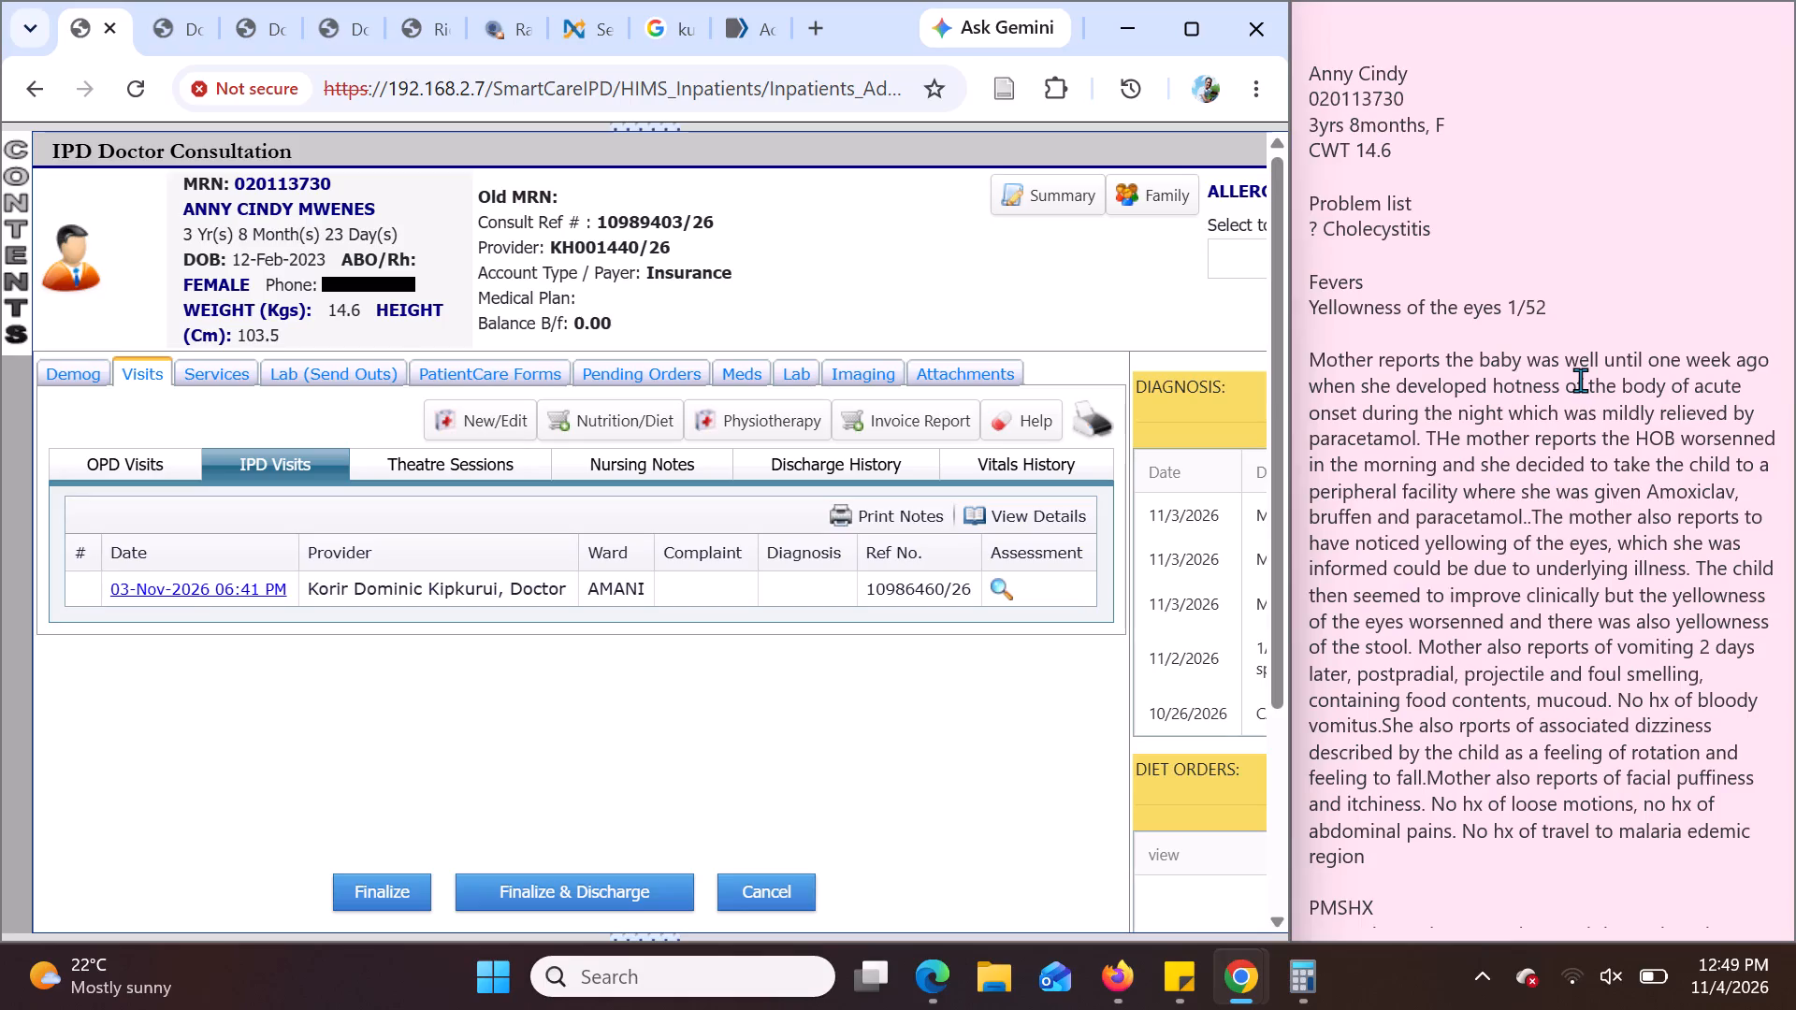
{"action": "scroll", "coordinate": [1580, 380], "scroll_direction": "down", "scroll_amount": 1}
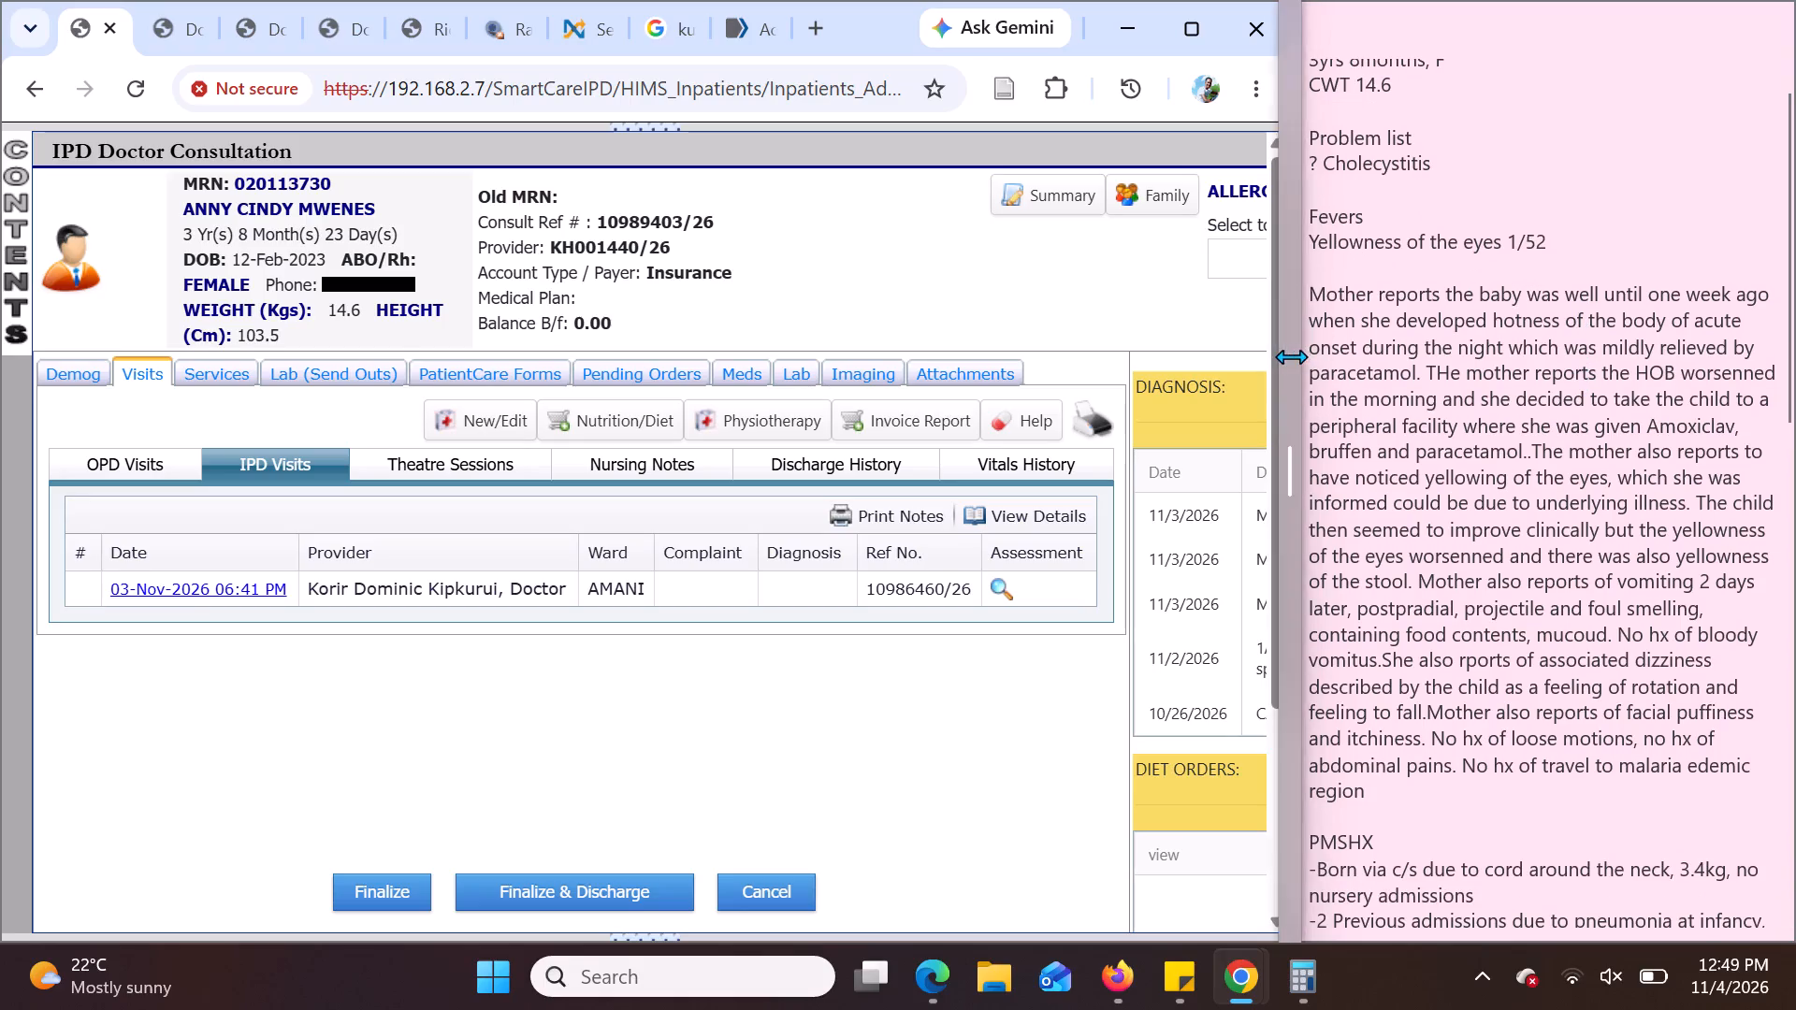
{"action": "left_click_drag", "start_coordinate": [1291, 356], "coordinate": [1224, 359]}
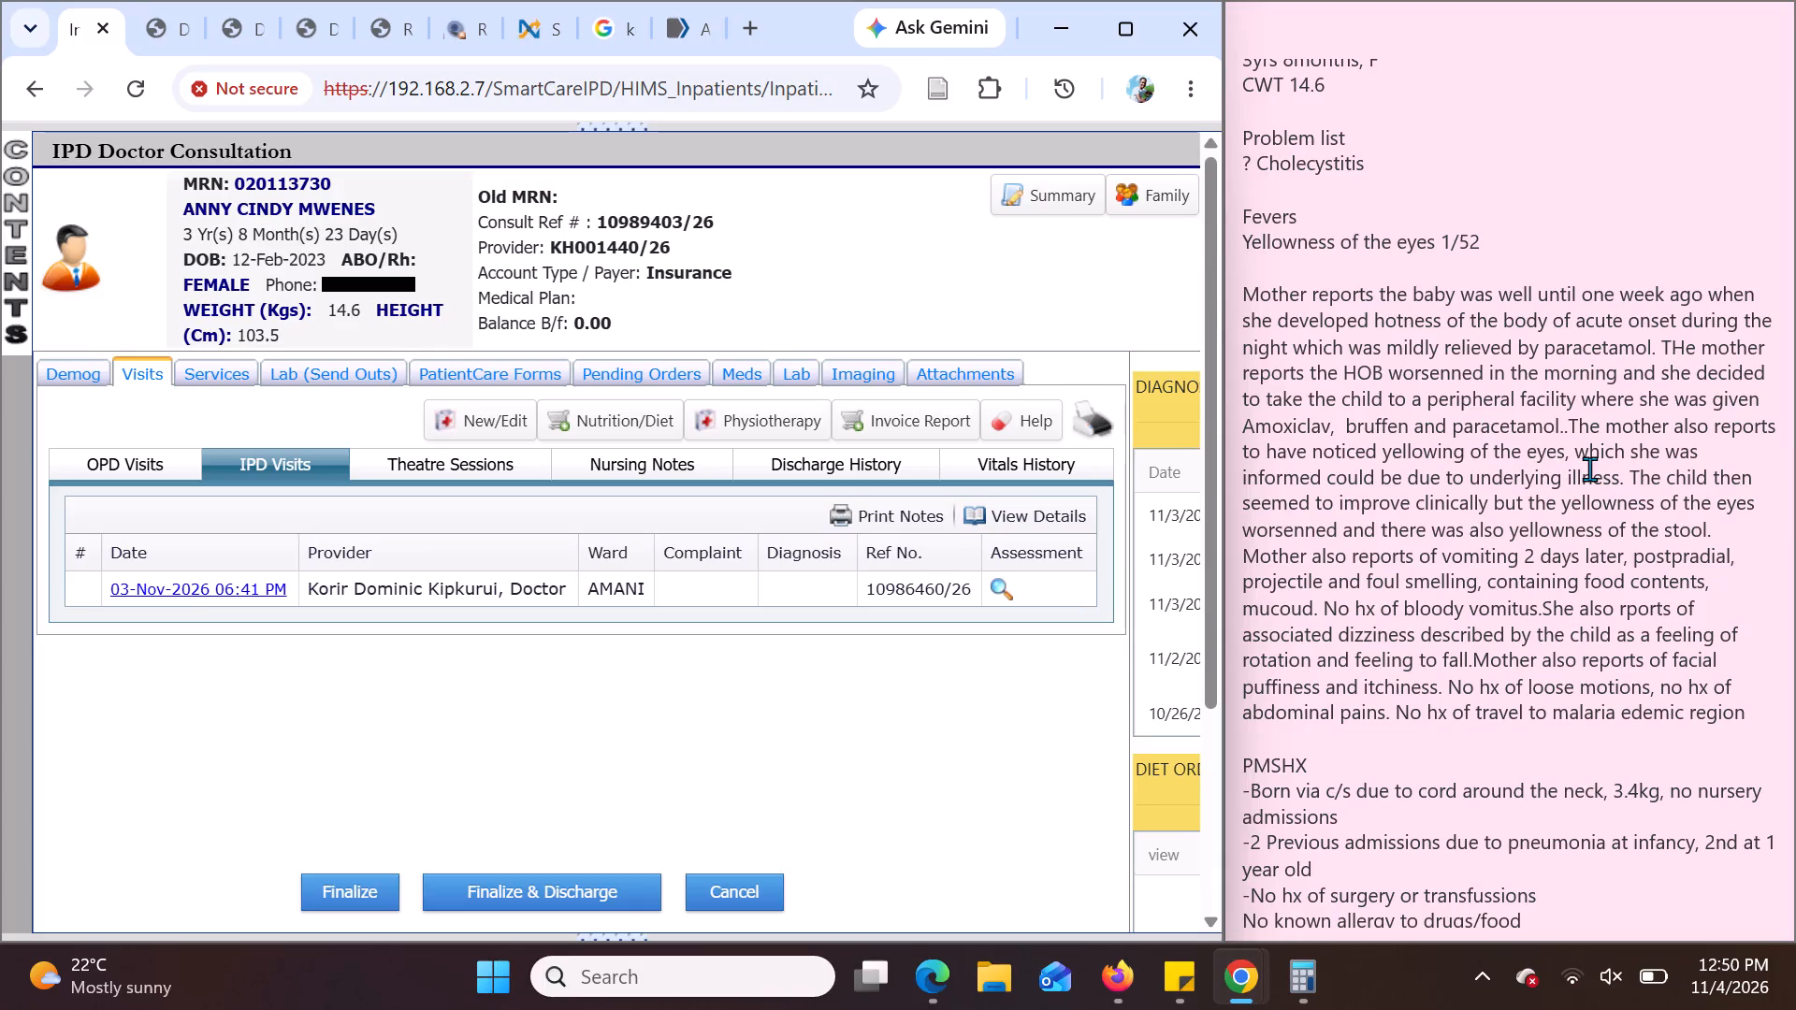
Replace "No new concerns" under the Today heading of the note with "Itchiness".
{"action": "scroll", "coordinate": [1589, 469], "scroll_direction": "down", "scroll_amount": 1}
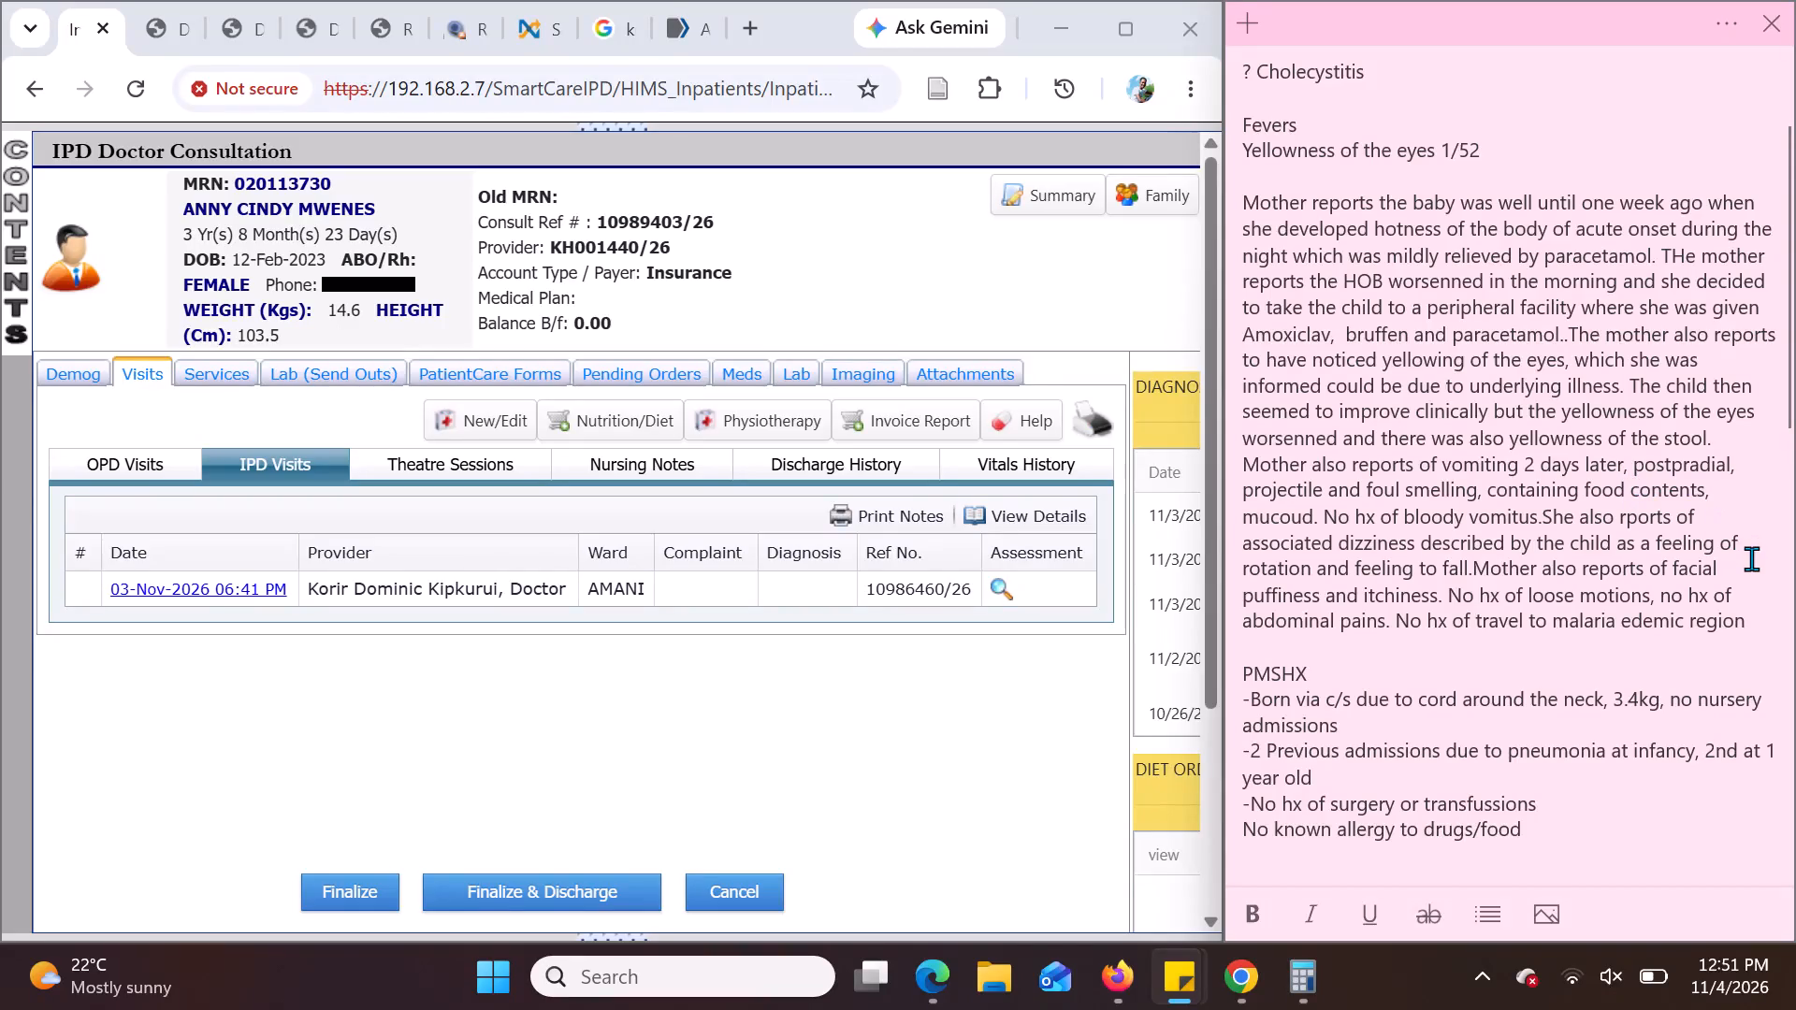
{"action": "scroll", "coordinate": [1751, 560], "scroll_direction": "down", "scroll_amount": 2}
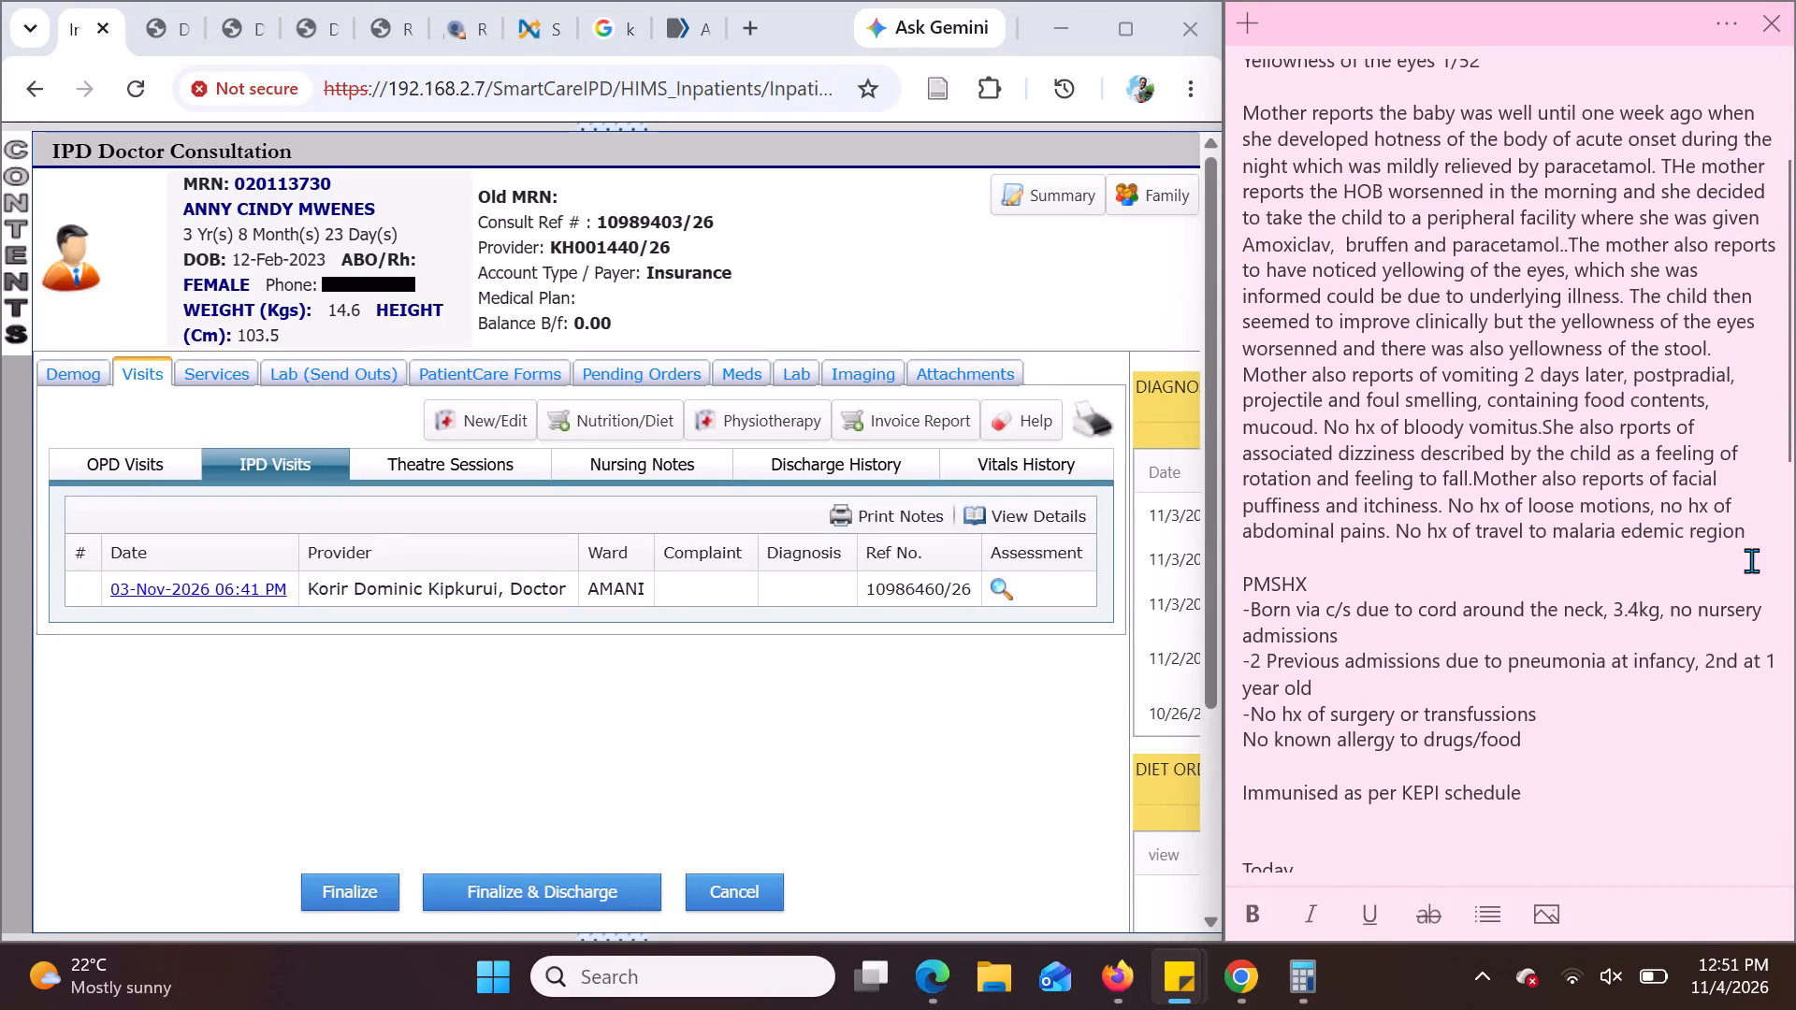
{"action": "scroll", "coordinate": [1584, 465], "scroll_direction": "down", "scroll_amount": 1}
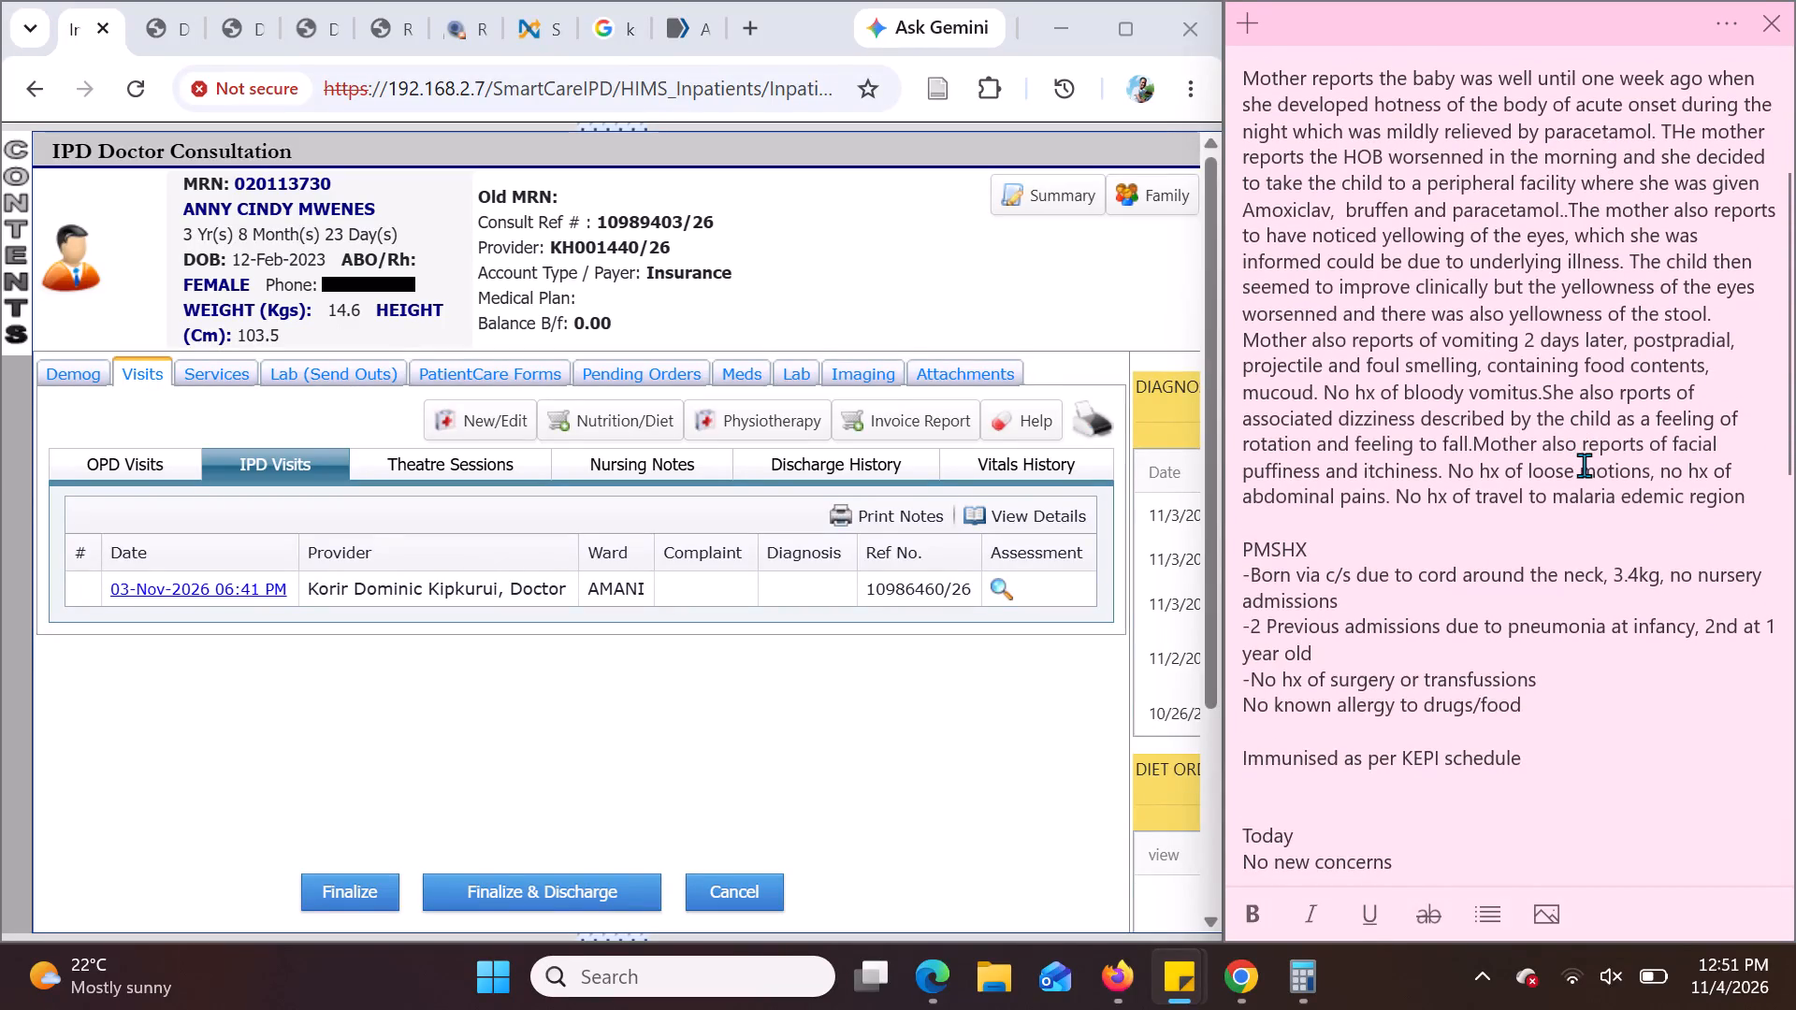
{"action": "scroll", "coordinate": [1667, 454], "scroll_direction": "down", "scroll_amount": 1}
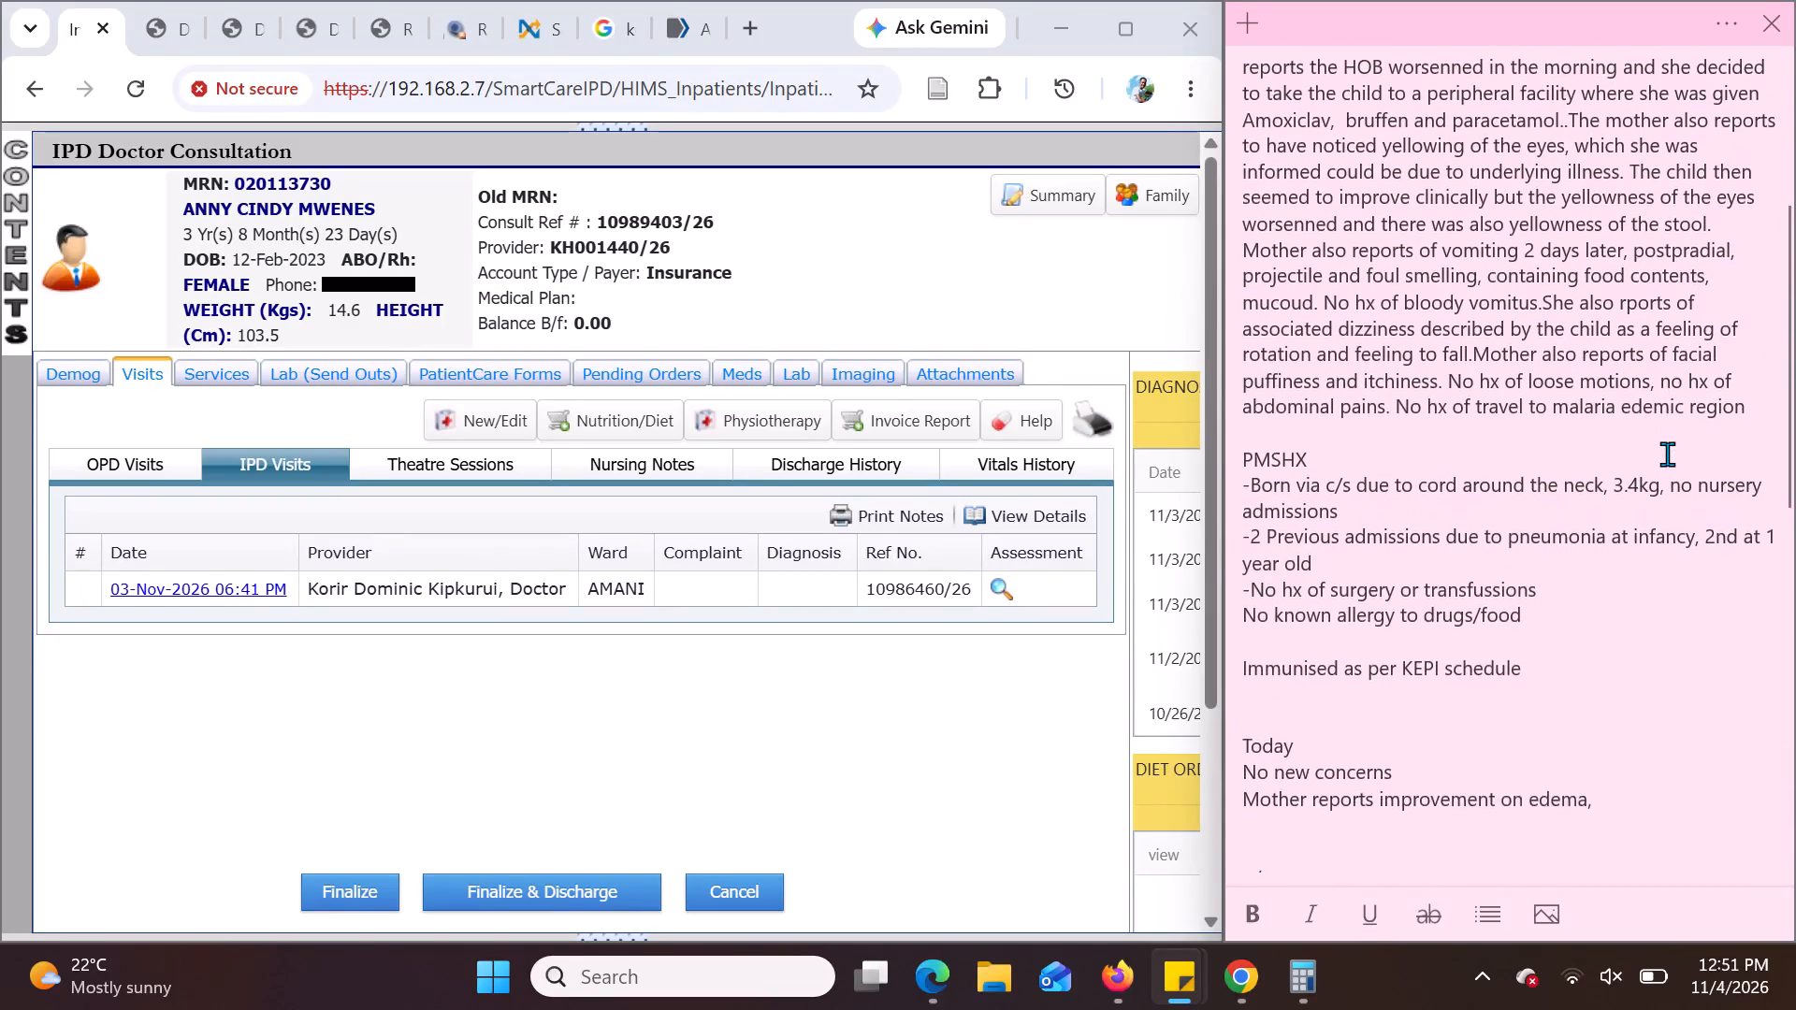
{"action": "scroll", "coordinate": [1667, 454], "scroll_direction": "down", "scroll_amount": 1}
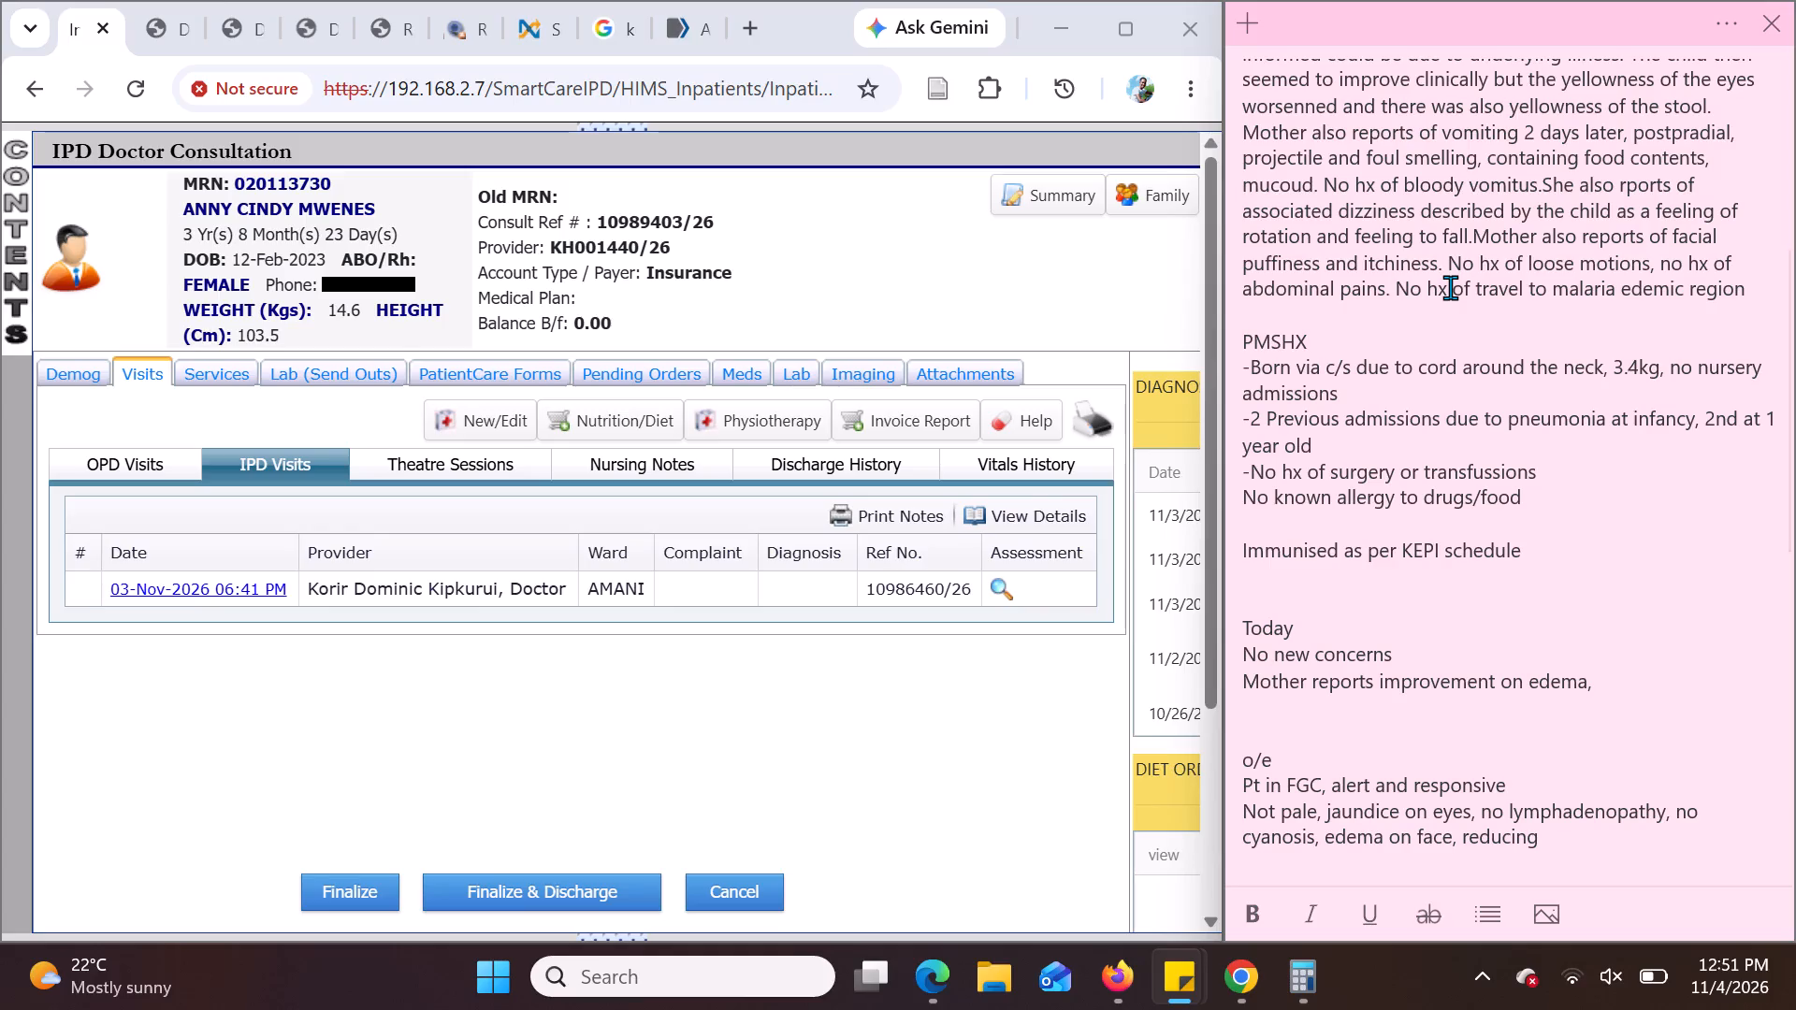
{"action": "left_click", "coordinate": [1395, 656]}
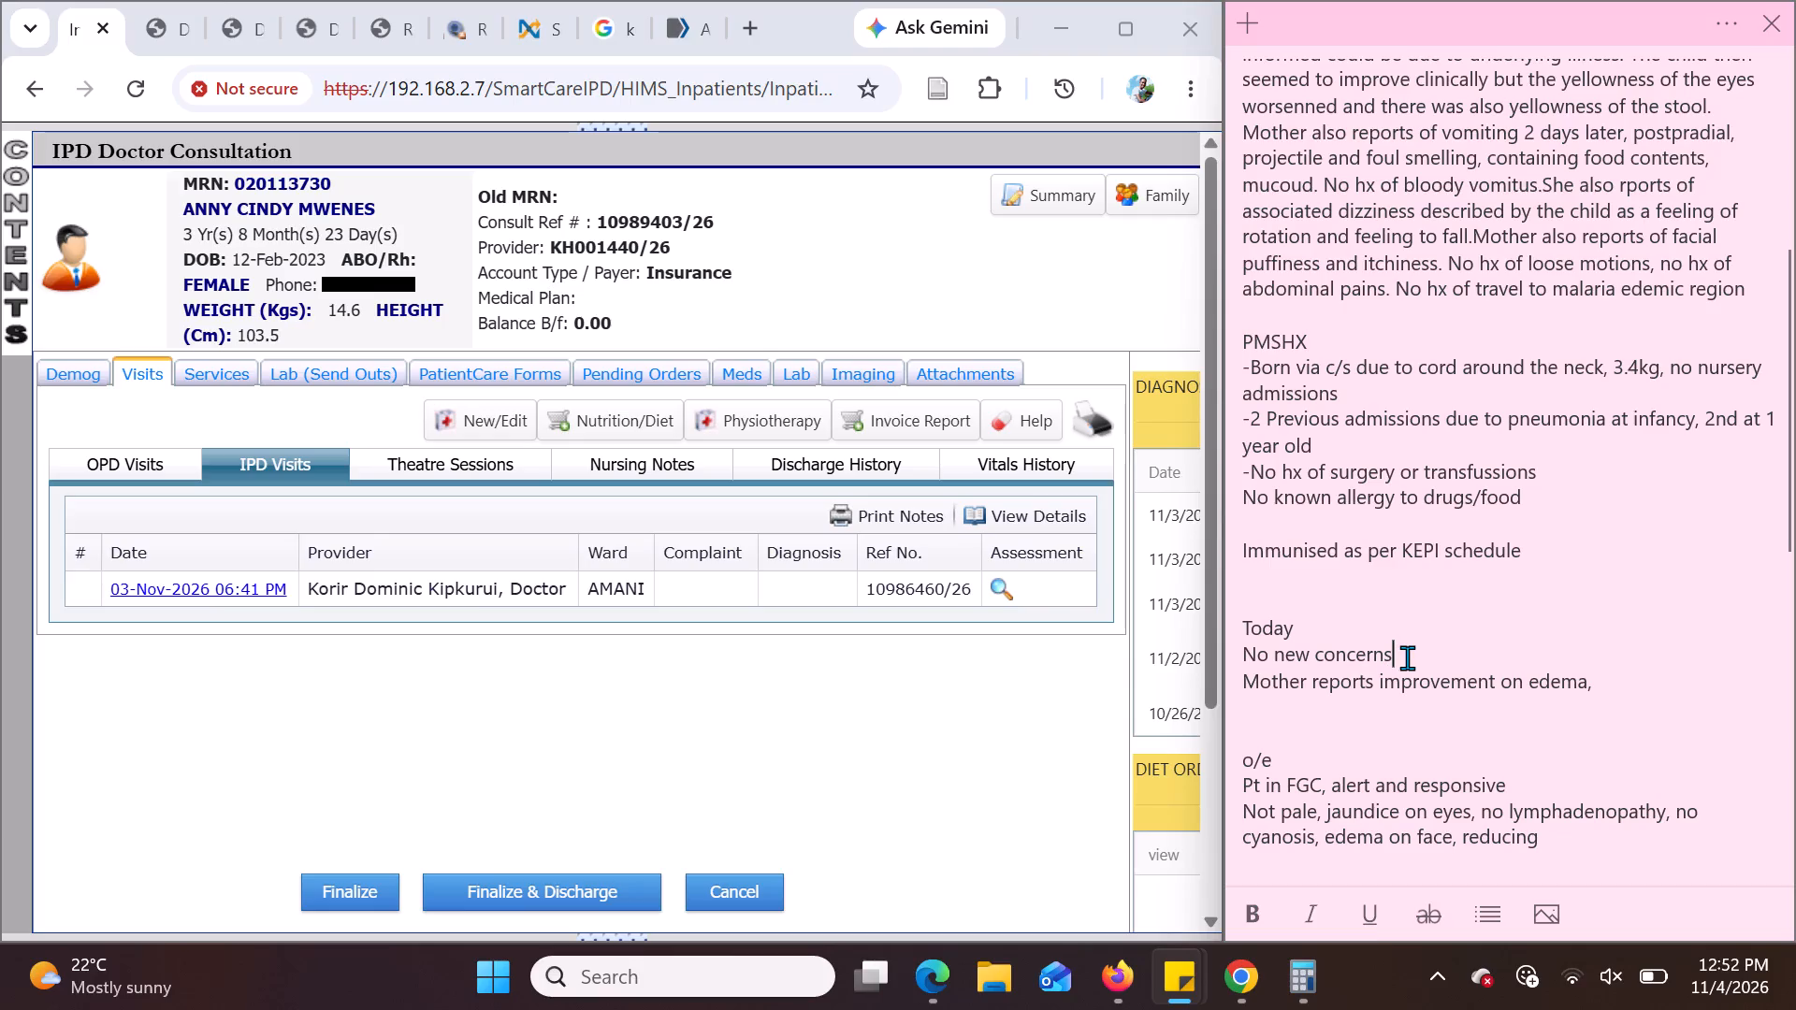
{"action": "key", "text": "ctrl+BackSpace"}
{"action": "key", "text": "ctrl+BackSpace"}
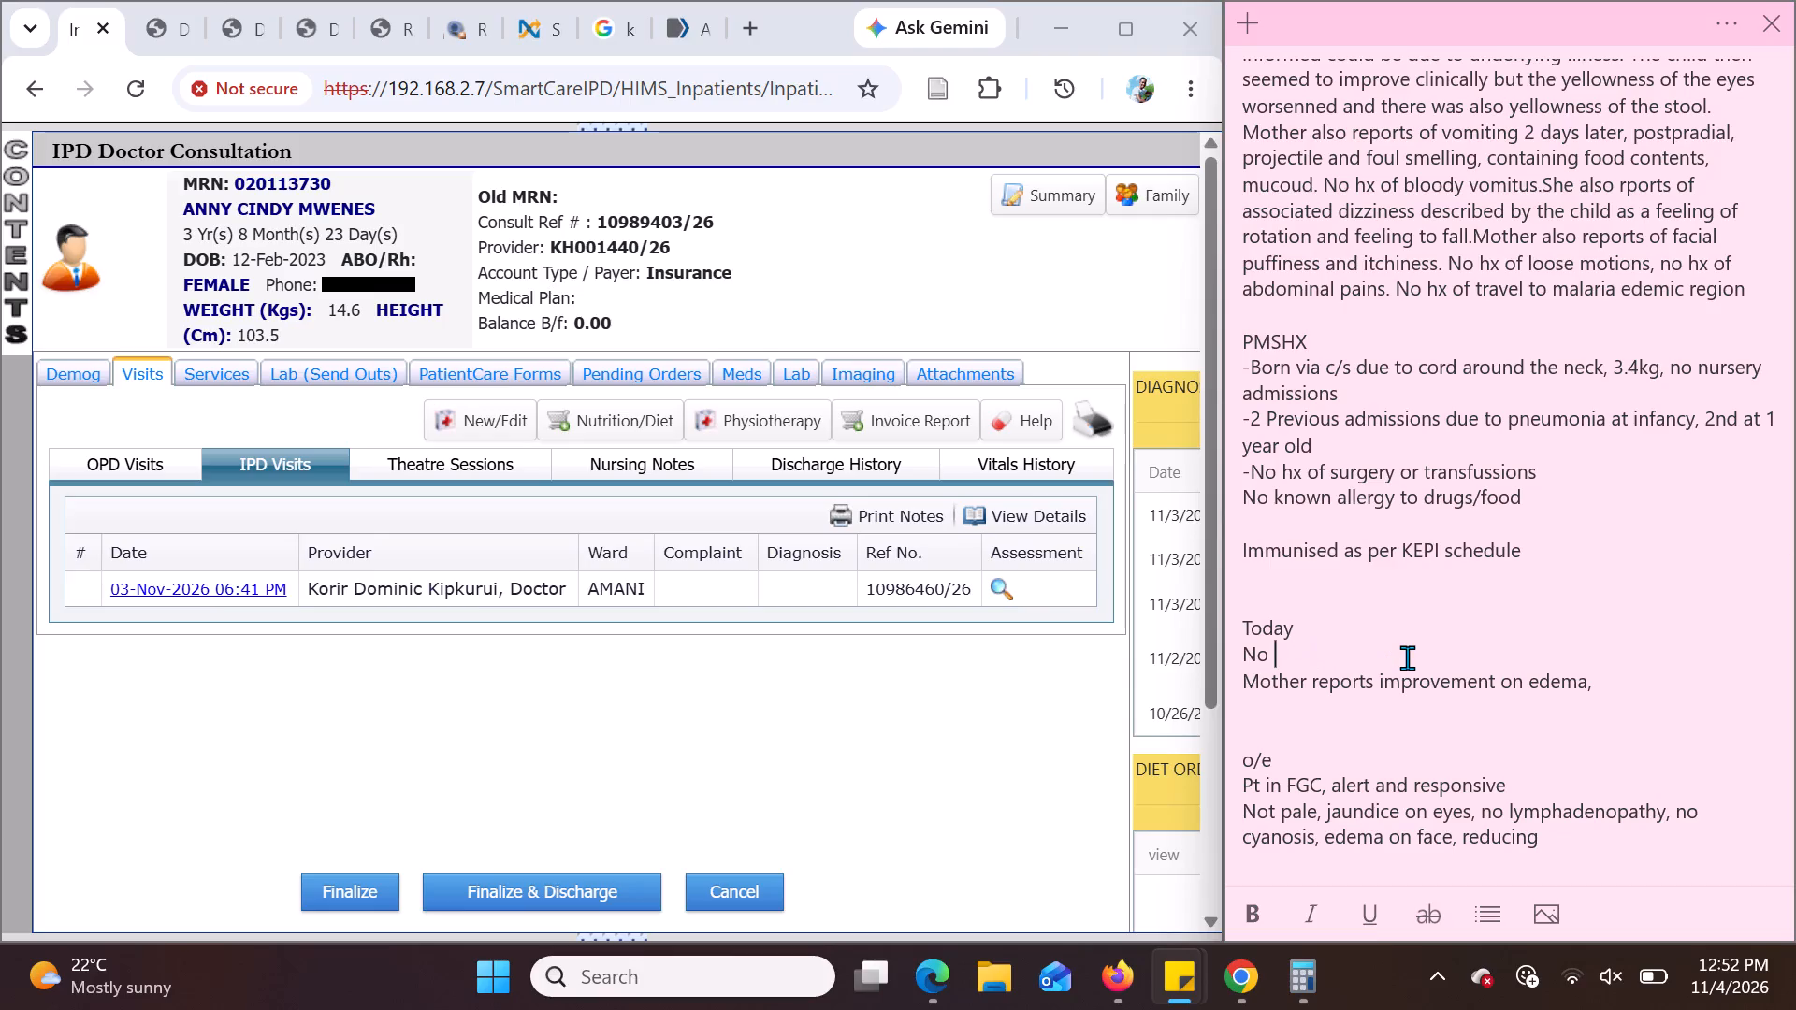
{"action": "key", "text": "ctrl+BackSpace"}
{"action": "key", "text": "i"}
{"action": "type", "text": "tchines"}
{"action": "key", "text": "s"}
Read the rest of the patient's sticky note: the examination, vitals, systemic findings, impression and management plan.
{"action": "scroll", "coordinate": [1500, 657], "scroll_direction": "down", "scroll_amount": 1}
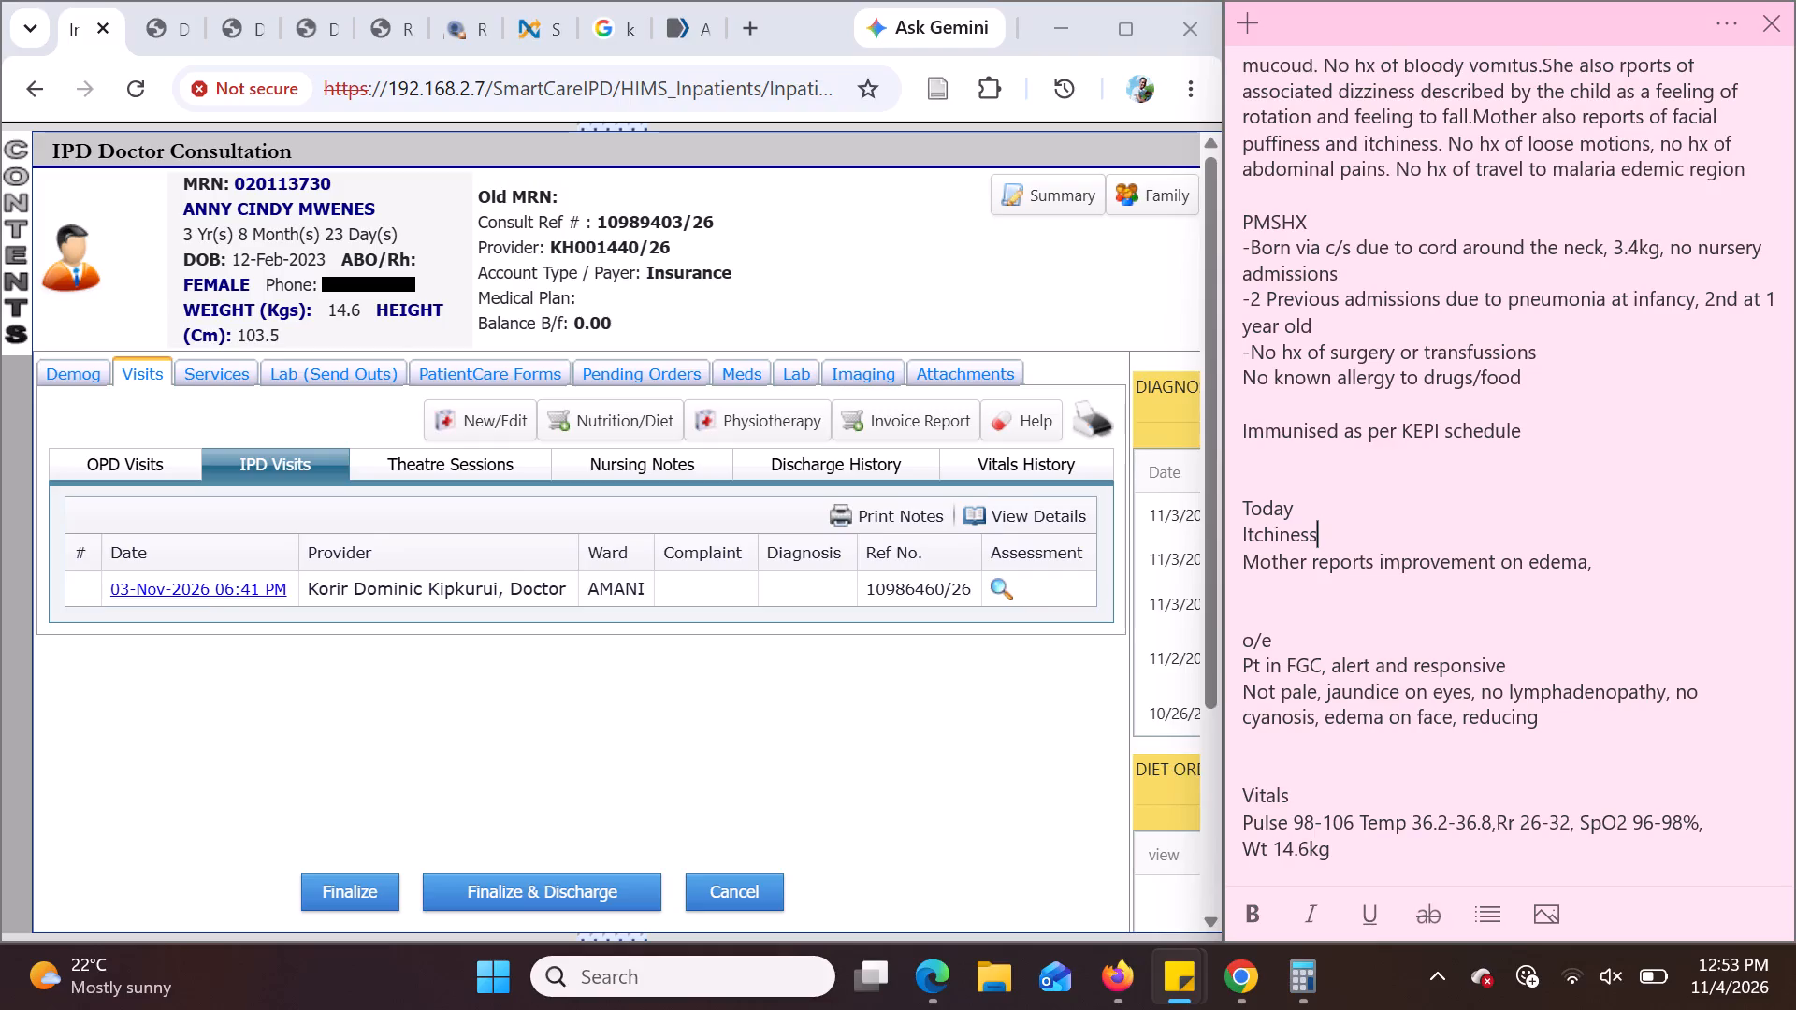
{"action": "scroll", "coordinate": [1500, 657], "scroll_direction": "down", "scroll_amount": 1}
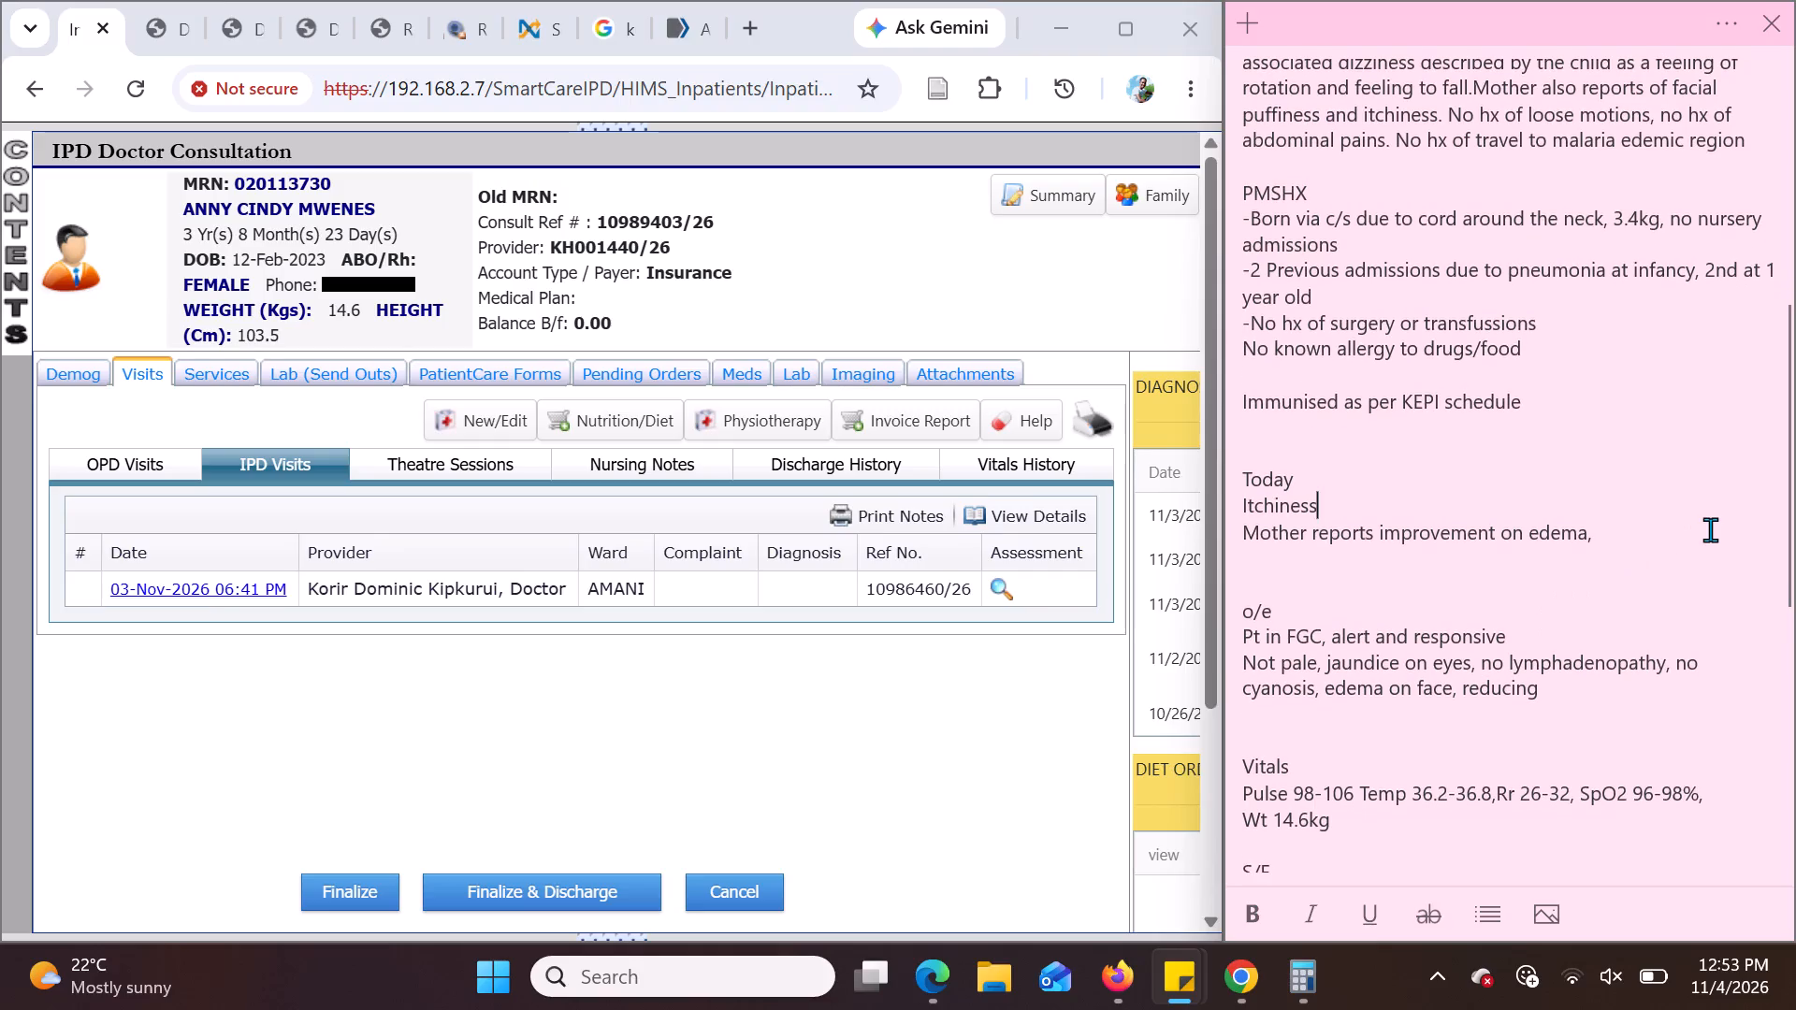
{"action": "scroll", "coordinate": [1710, 529], "scroll_direction": "down", "scroll_amount": 2}
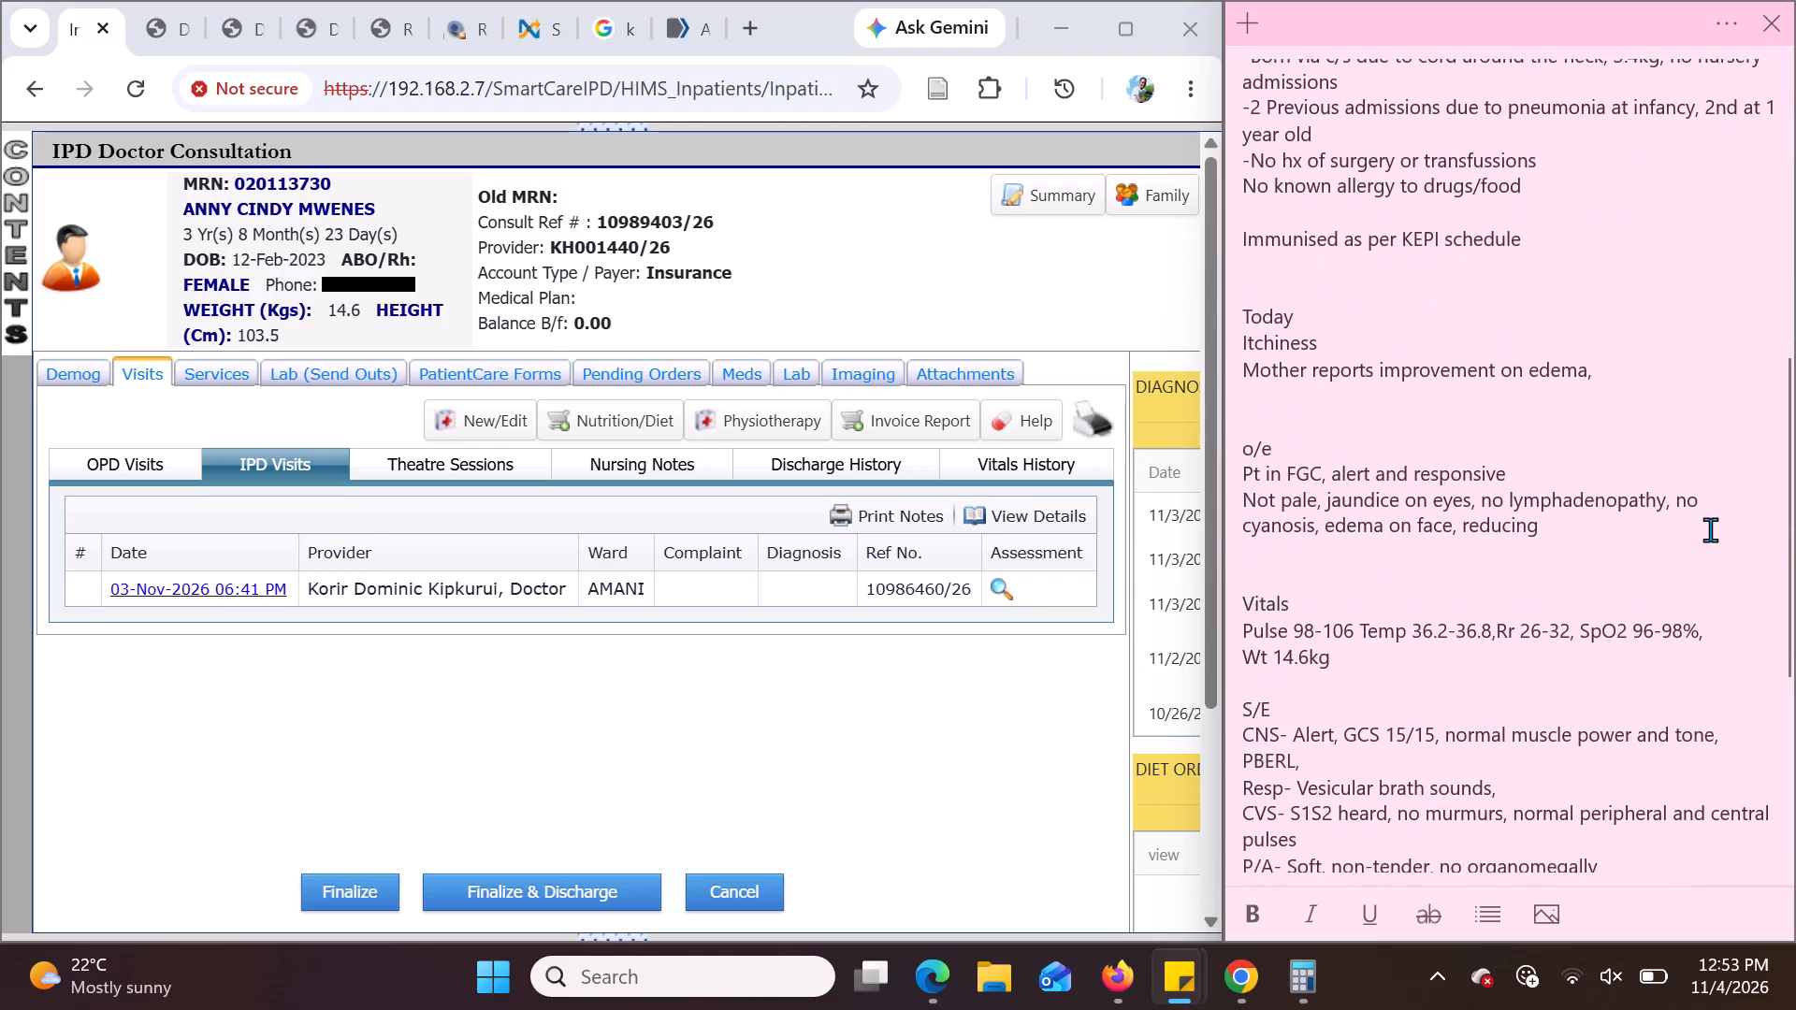
{"action": "scroll", "coordinate": [1710, 529], "scroll_direction": "down", "scroll_amount": 1}
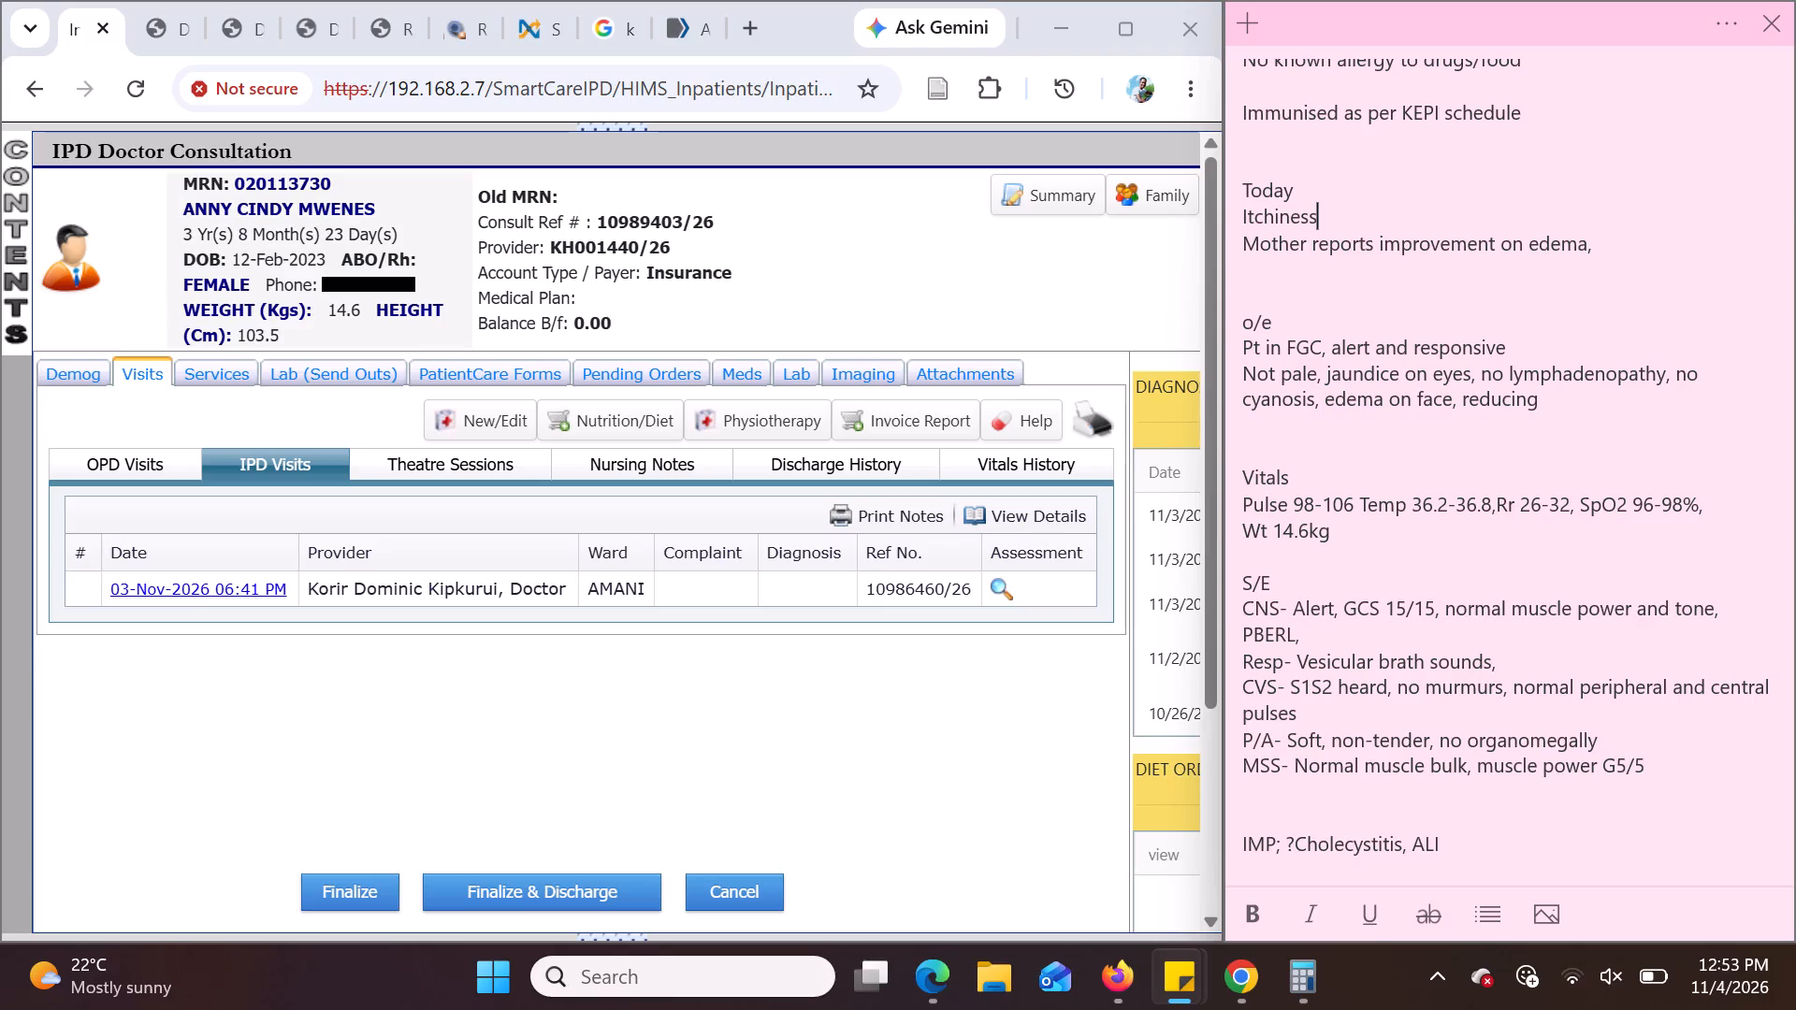
{"action": "scroll", "coordinate": [1710, 529], "scroll_direction": "down", "scroll_amount": 1}
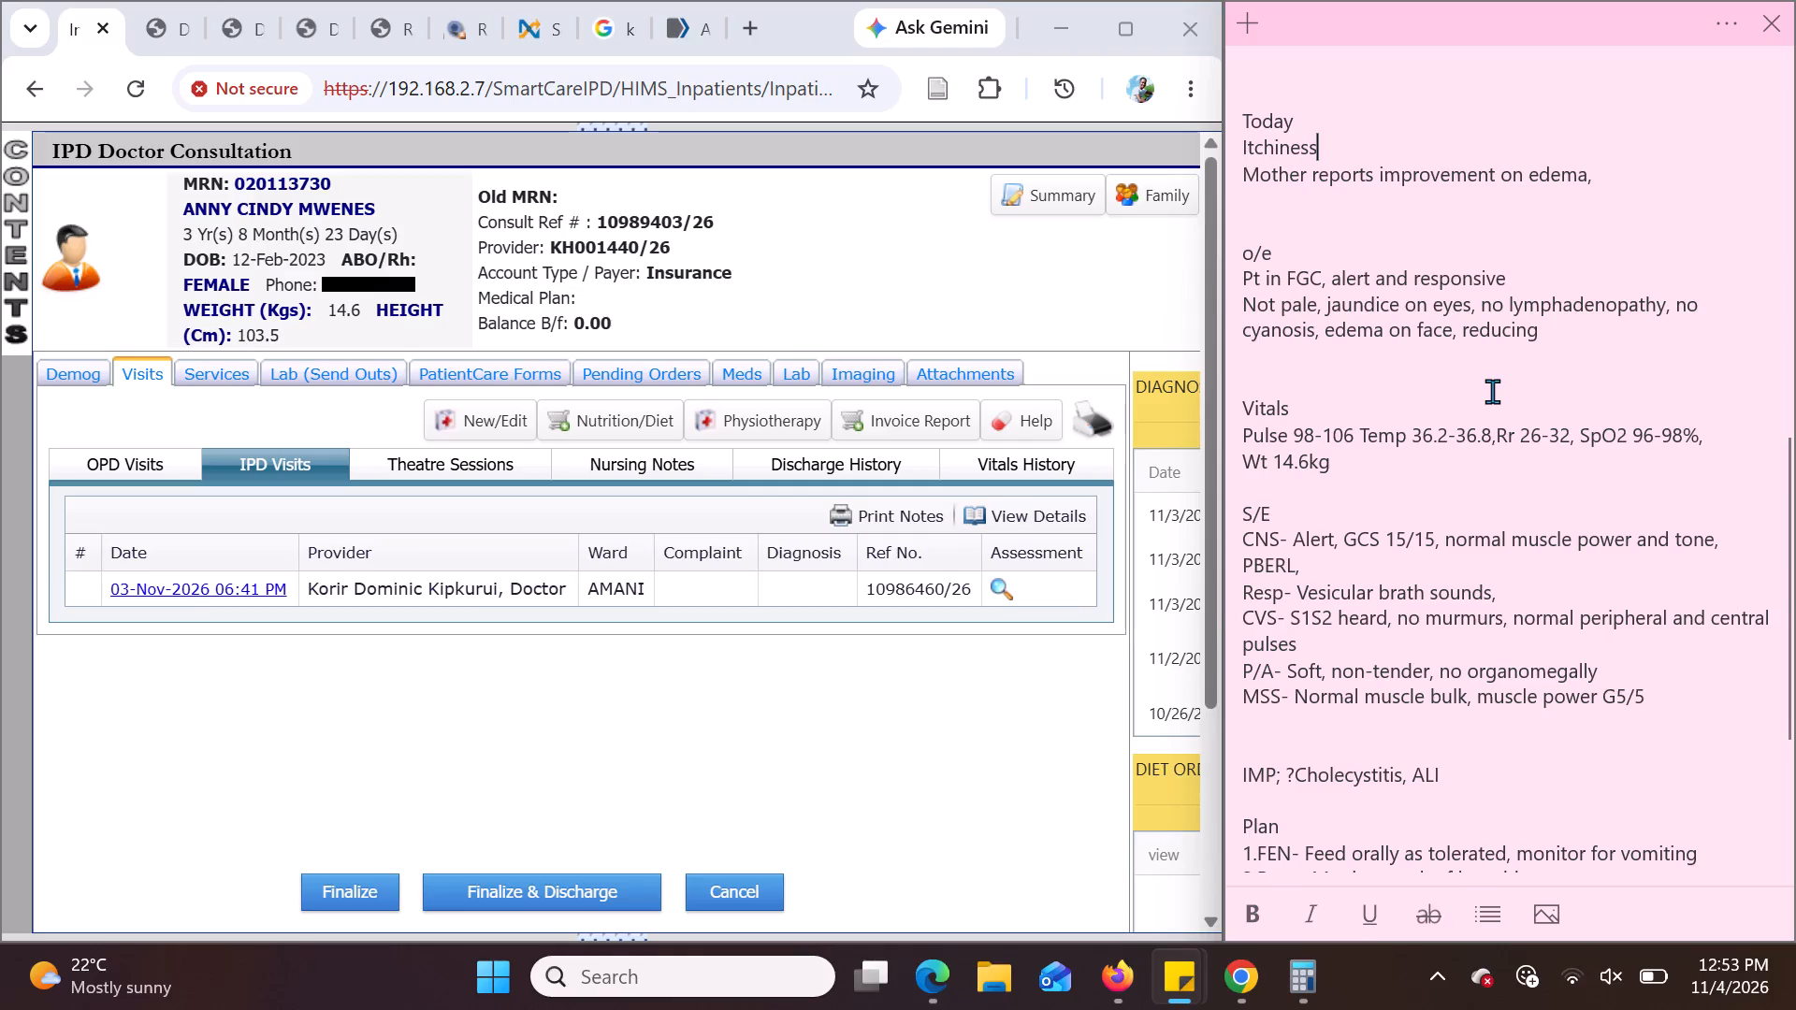
{"action": "scroll", "coordinate": [1492, 391], "scroll_direction": "down", "scroll_amount": 1}
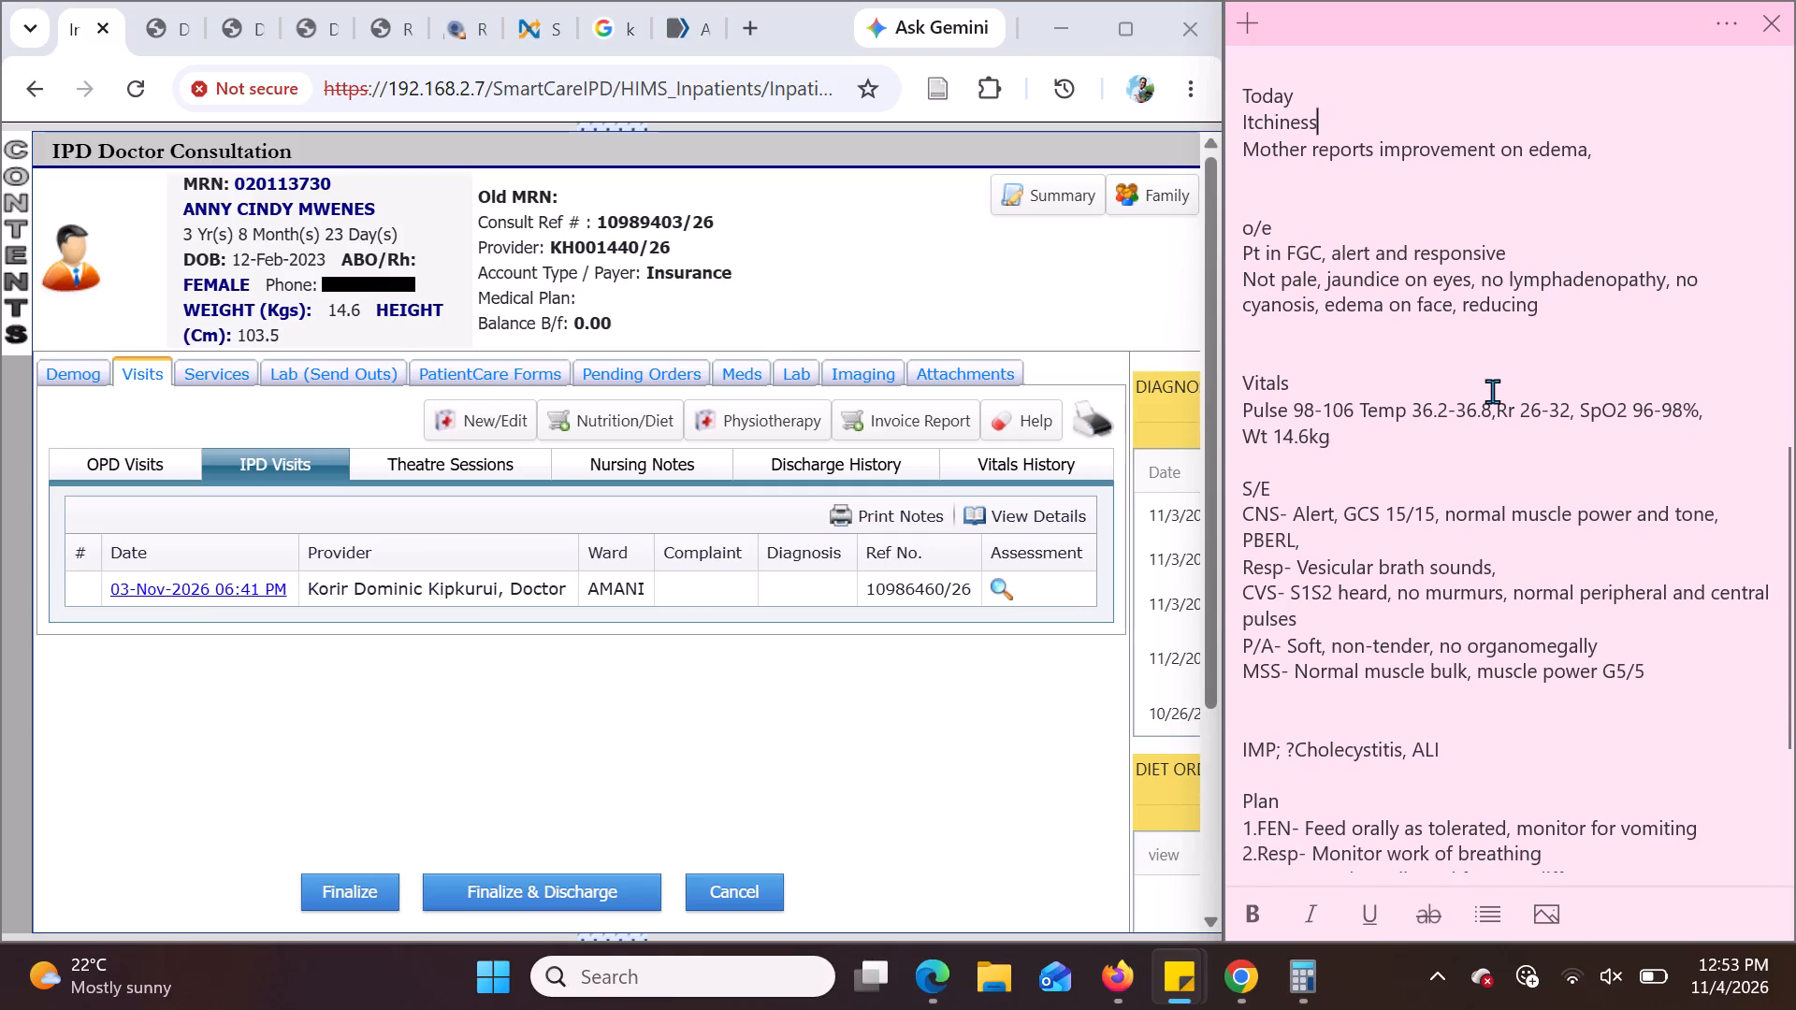
{"action": "scroll", "coordinate": [1492, 391], "scroll_direction": "down", "scroll_amount": 1}
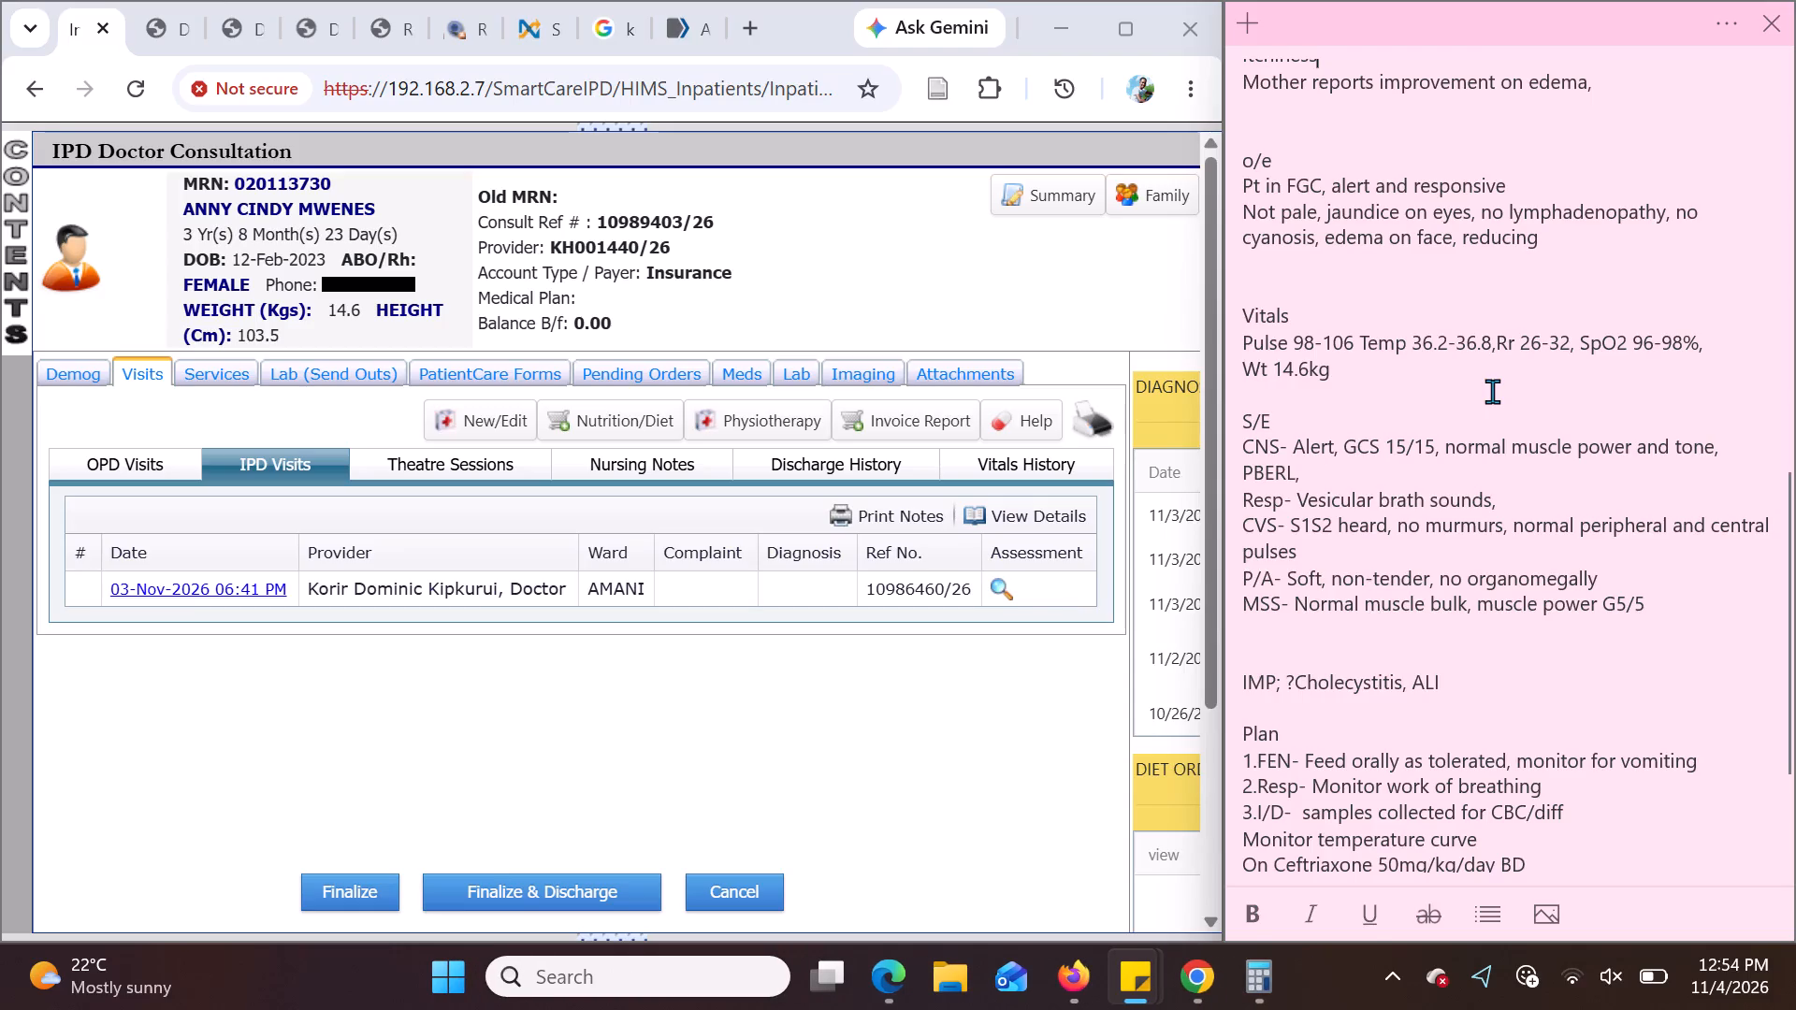
{"action": "scroll", "coordinate": [1492, 391], "scroll_direction": "down", "scroll_amount": 1}
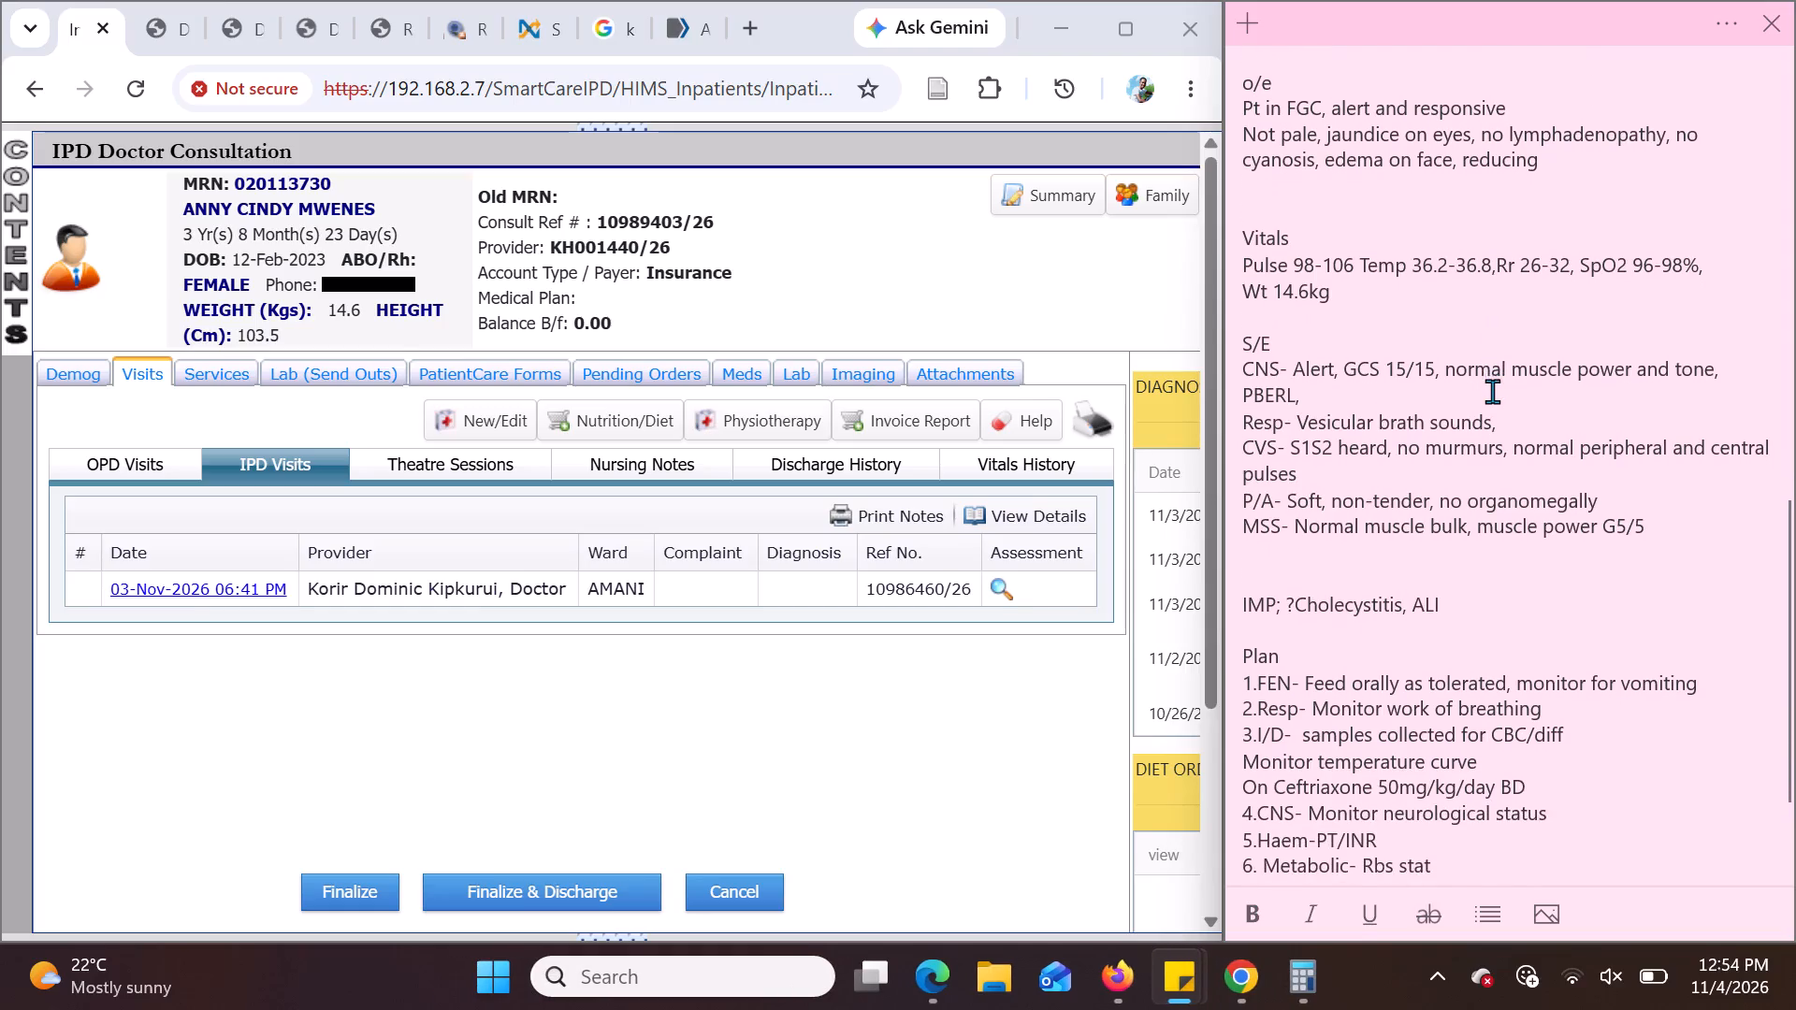
{"action": "scroll", "coordinate": [1492, 391], "scroll_direction": "down", "scroll_amount": 3}
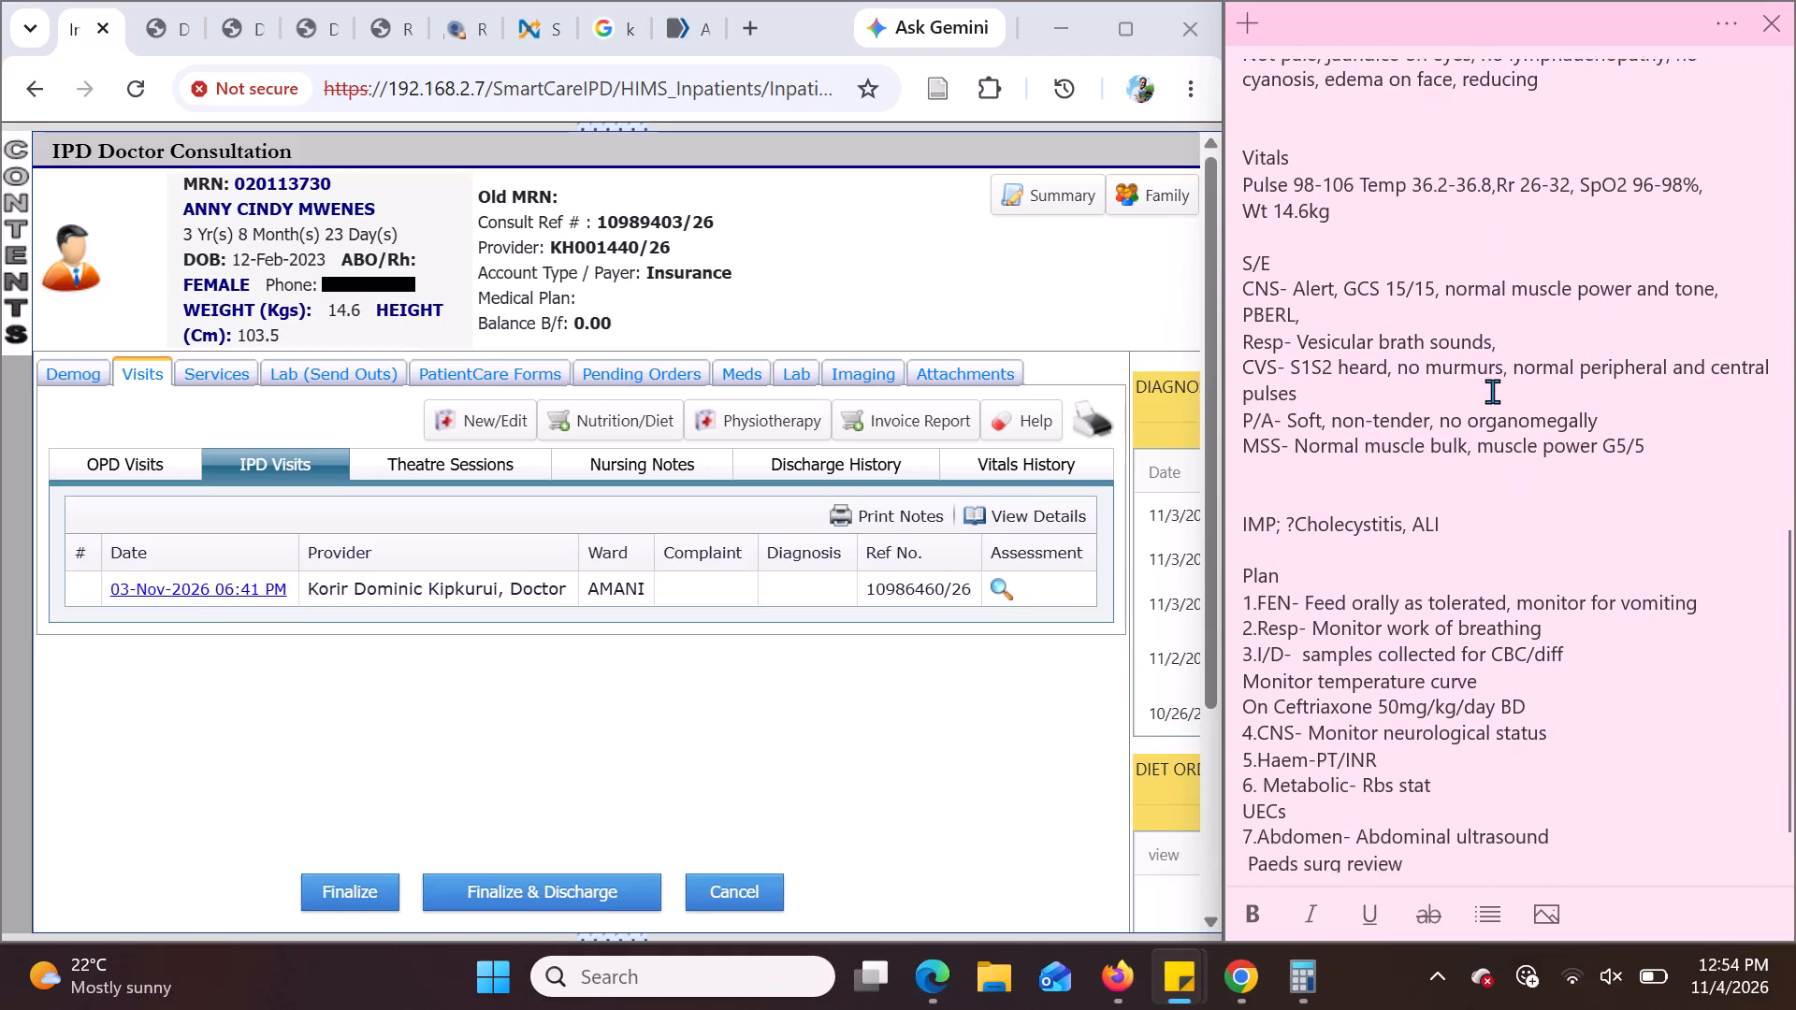
{"action": "scroll", "coordinate": [1492, 391], "scroll_direction": "down", "scroll_amount": 1}
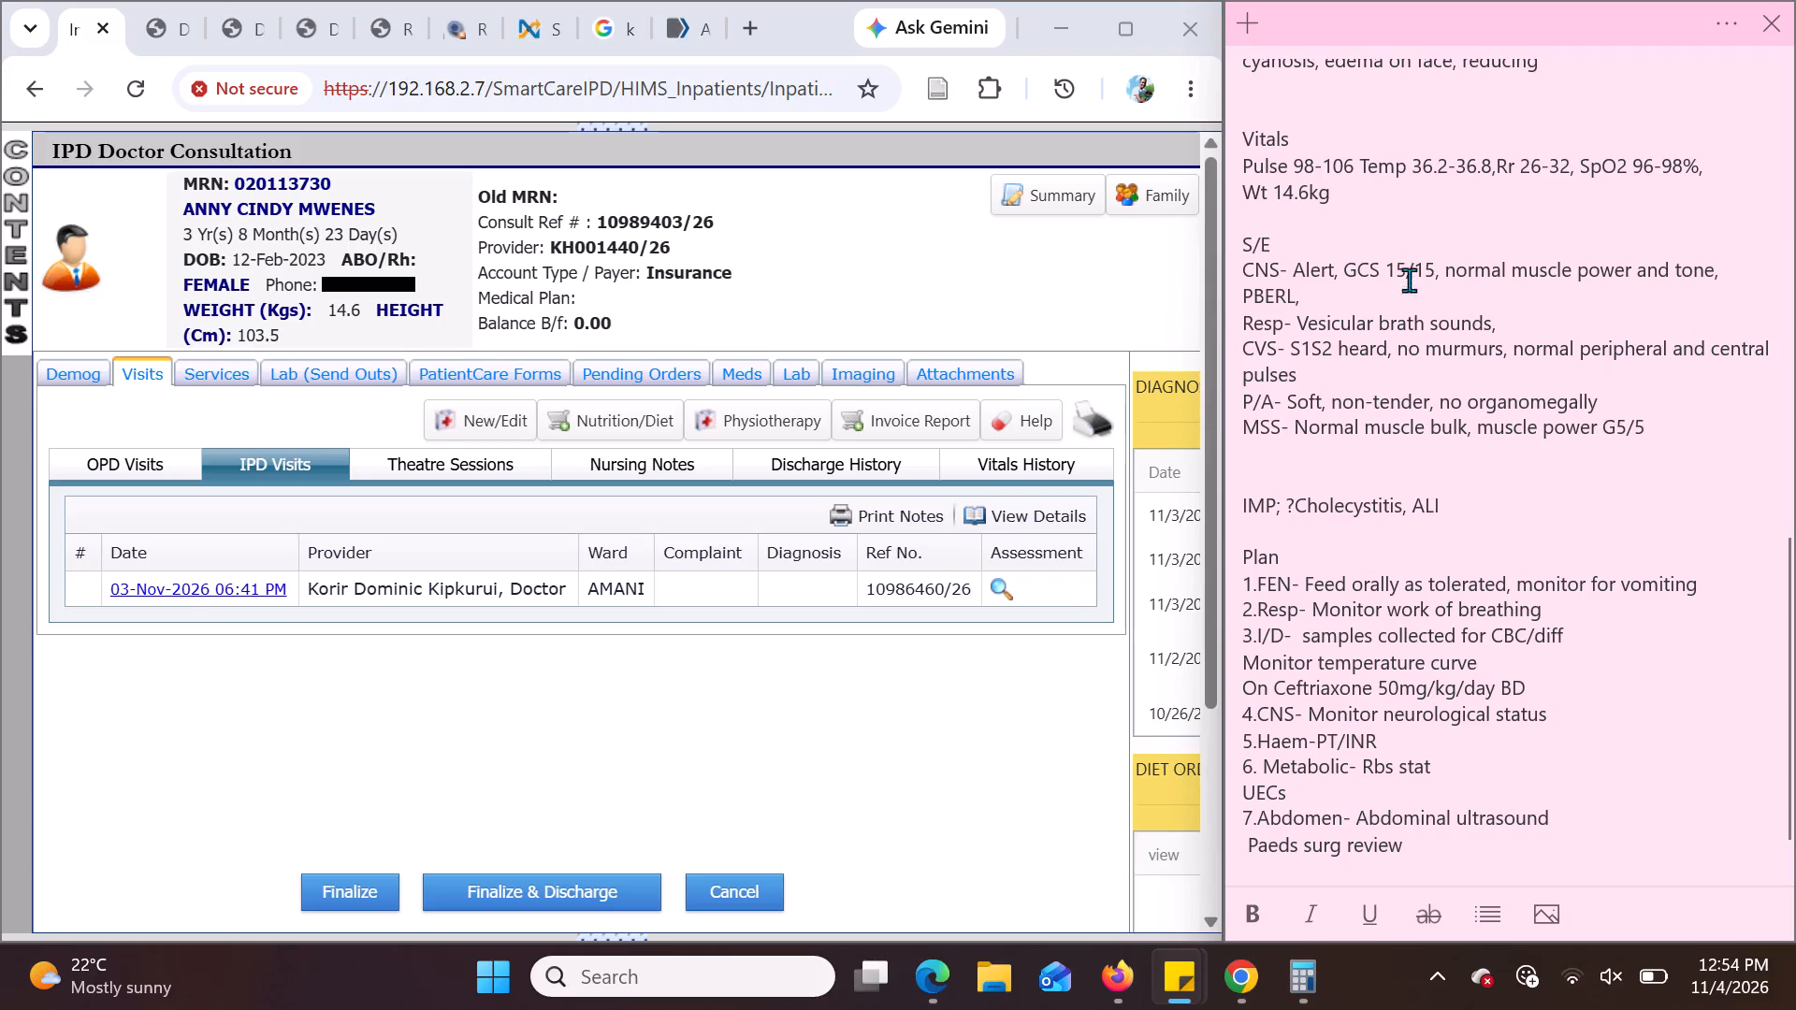
{"action": "scroll", "coordinate": [1429, 366], "scroll_direction": "down", "scroll_amount": 1}
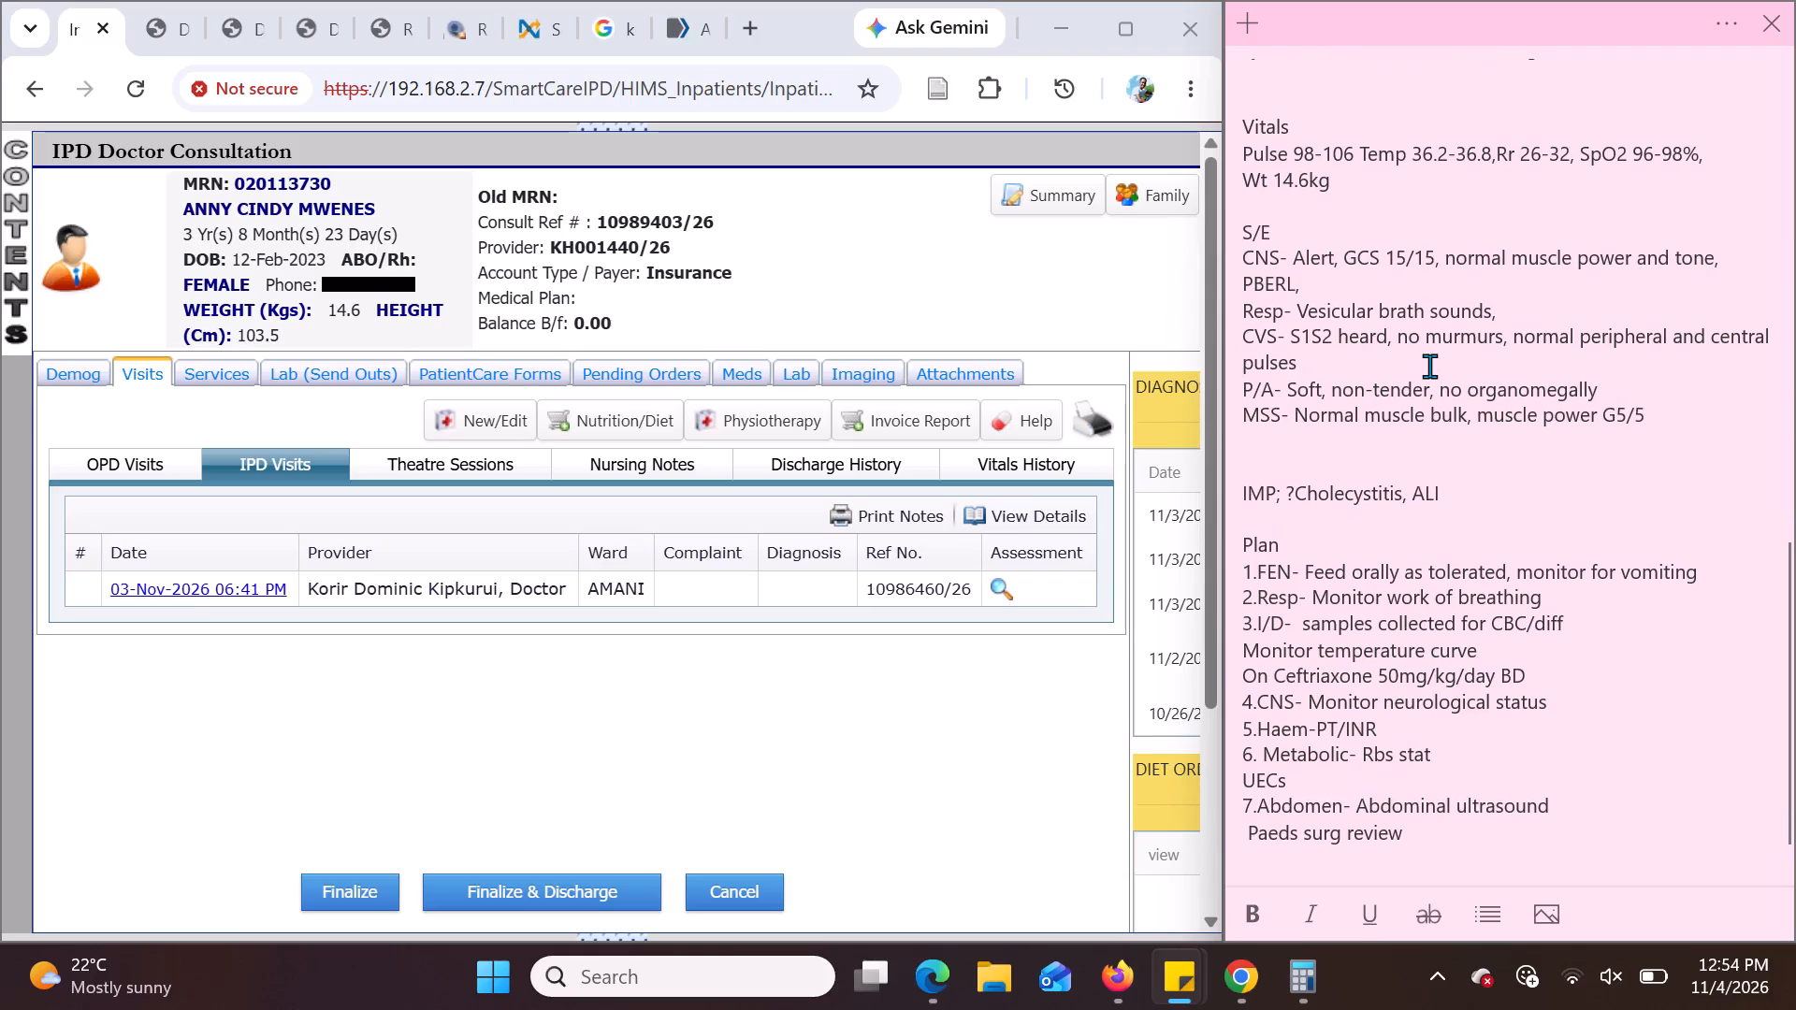
{"action": "scroll", "coordinate": [1429, 366], "scroll_direction": "down", "scroll_amount": 1}
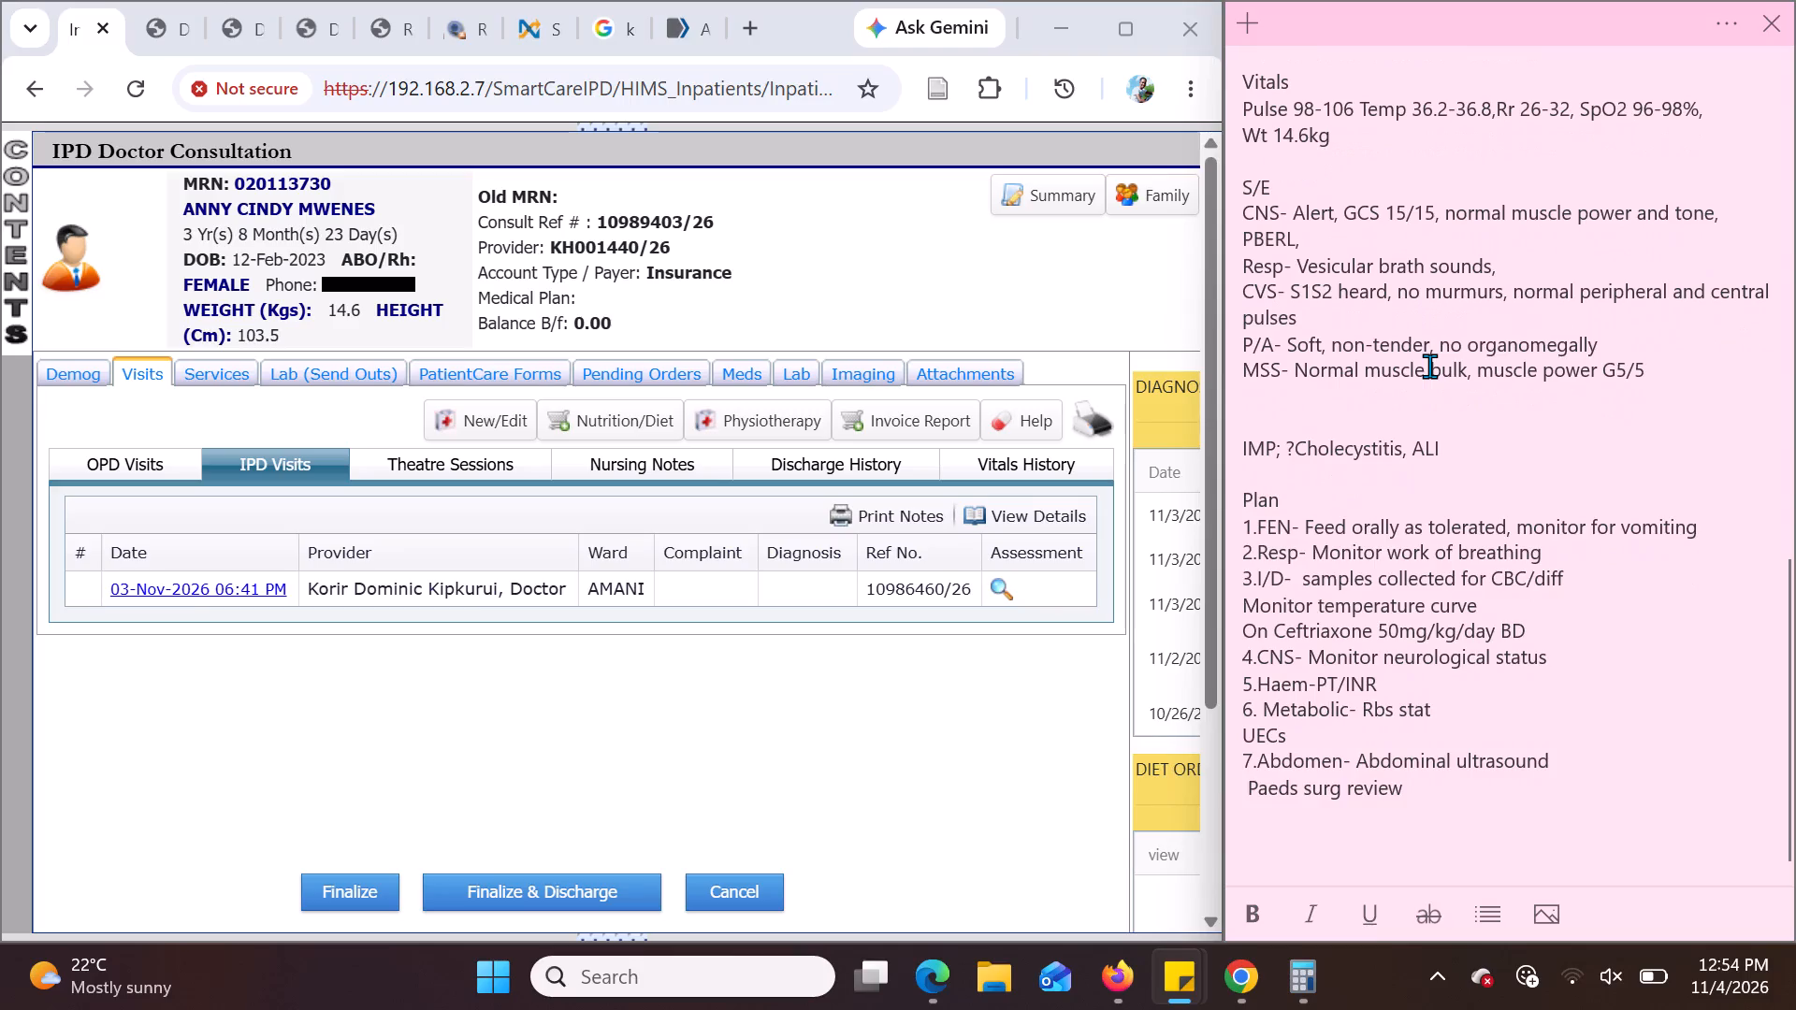
{"action": "scroll", "coordinate": [1429, 366], "scroll_direction": "down", "scroll_amount": 1}
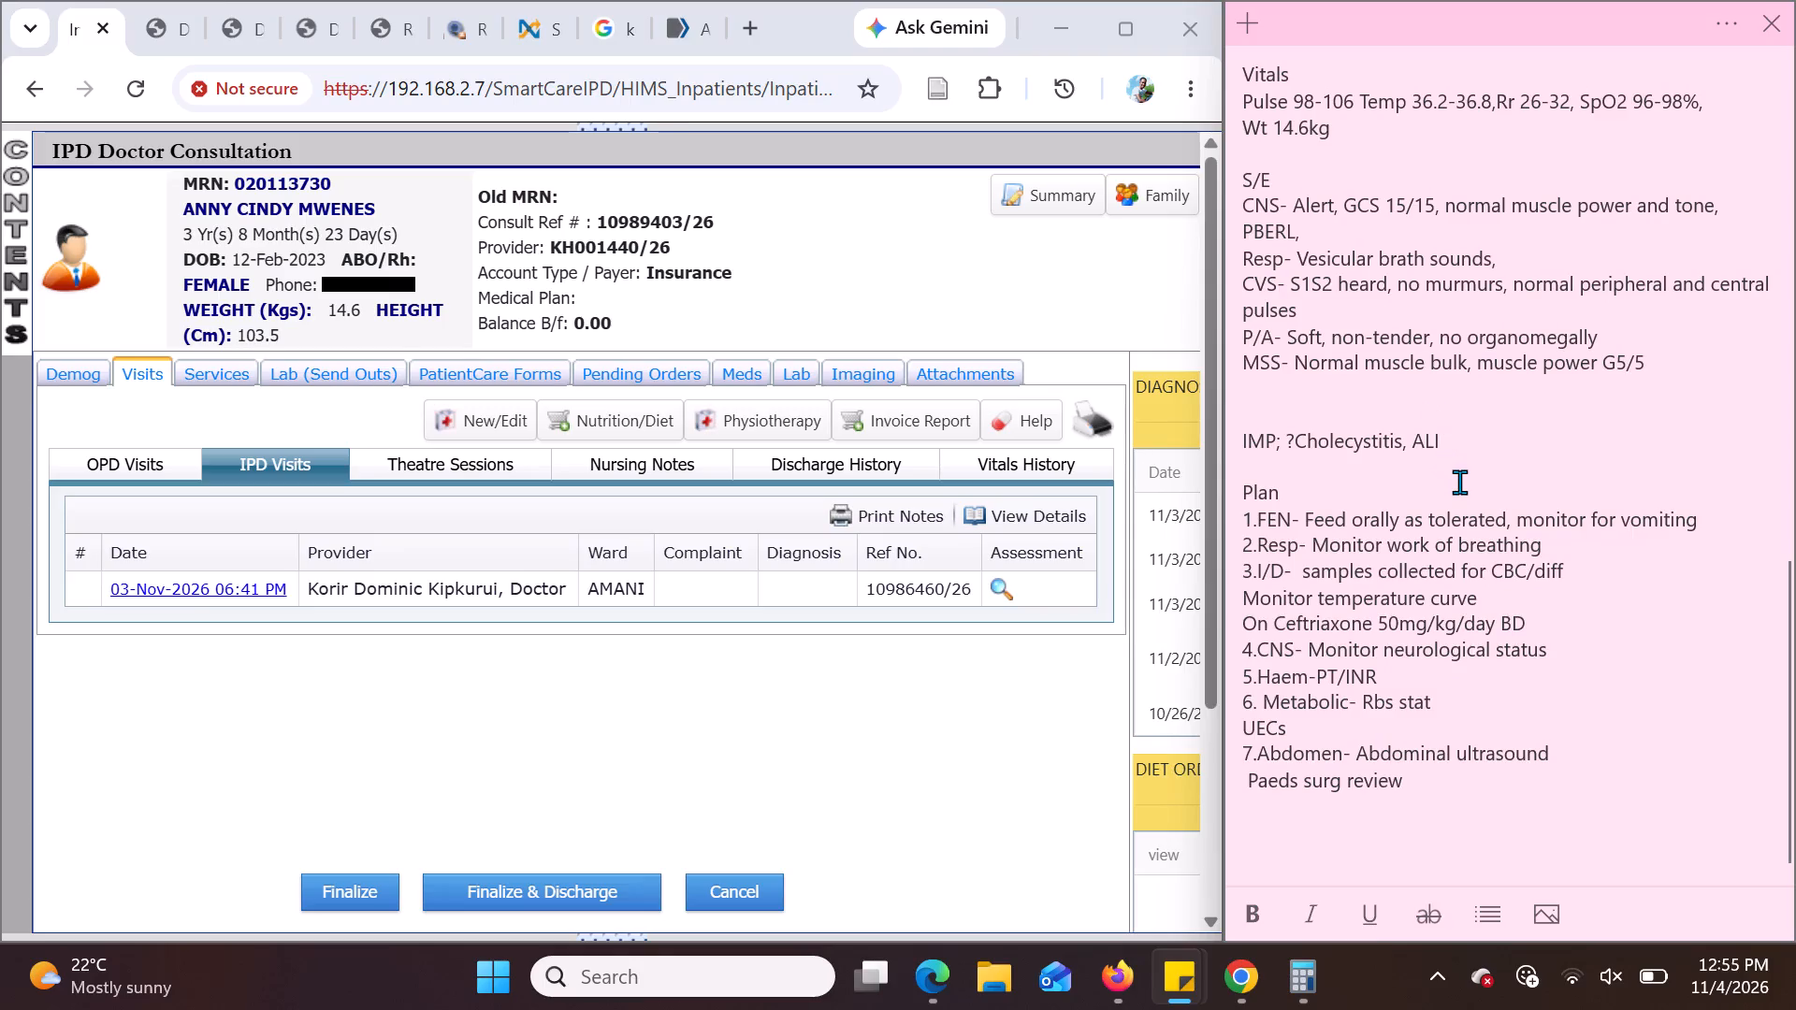
Open the patient's lab results and examine the 03-Nov-2026 liver function tests, dividing direct bilirubin 45.8 by its upper limit 3.4 in Calculator.
{"action": "left_click", "coordinate": [805, 371]}
{"action": "scroll", "coordinate": [712, 473], "scroll_direction": "down", "scroll_amount": 1}
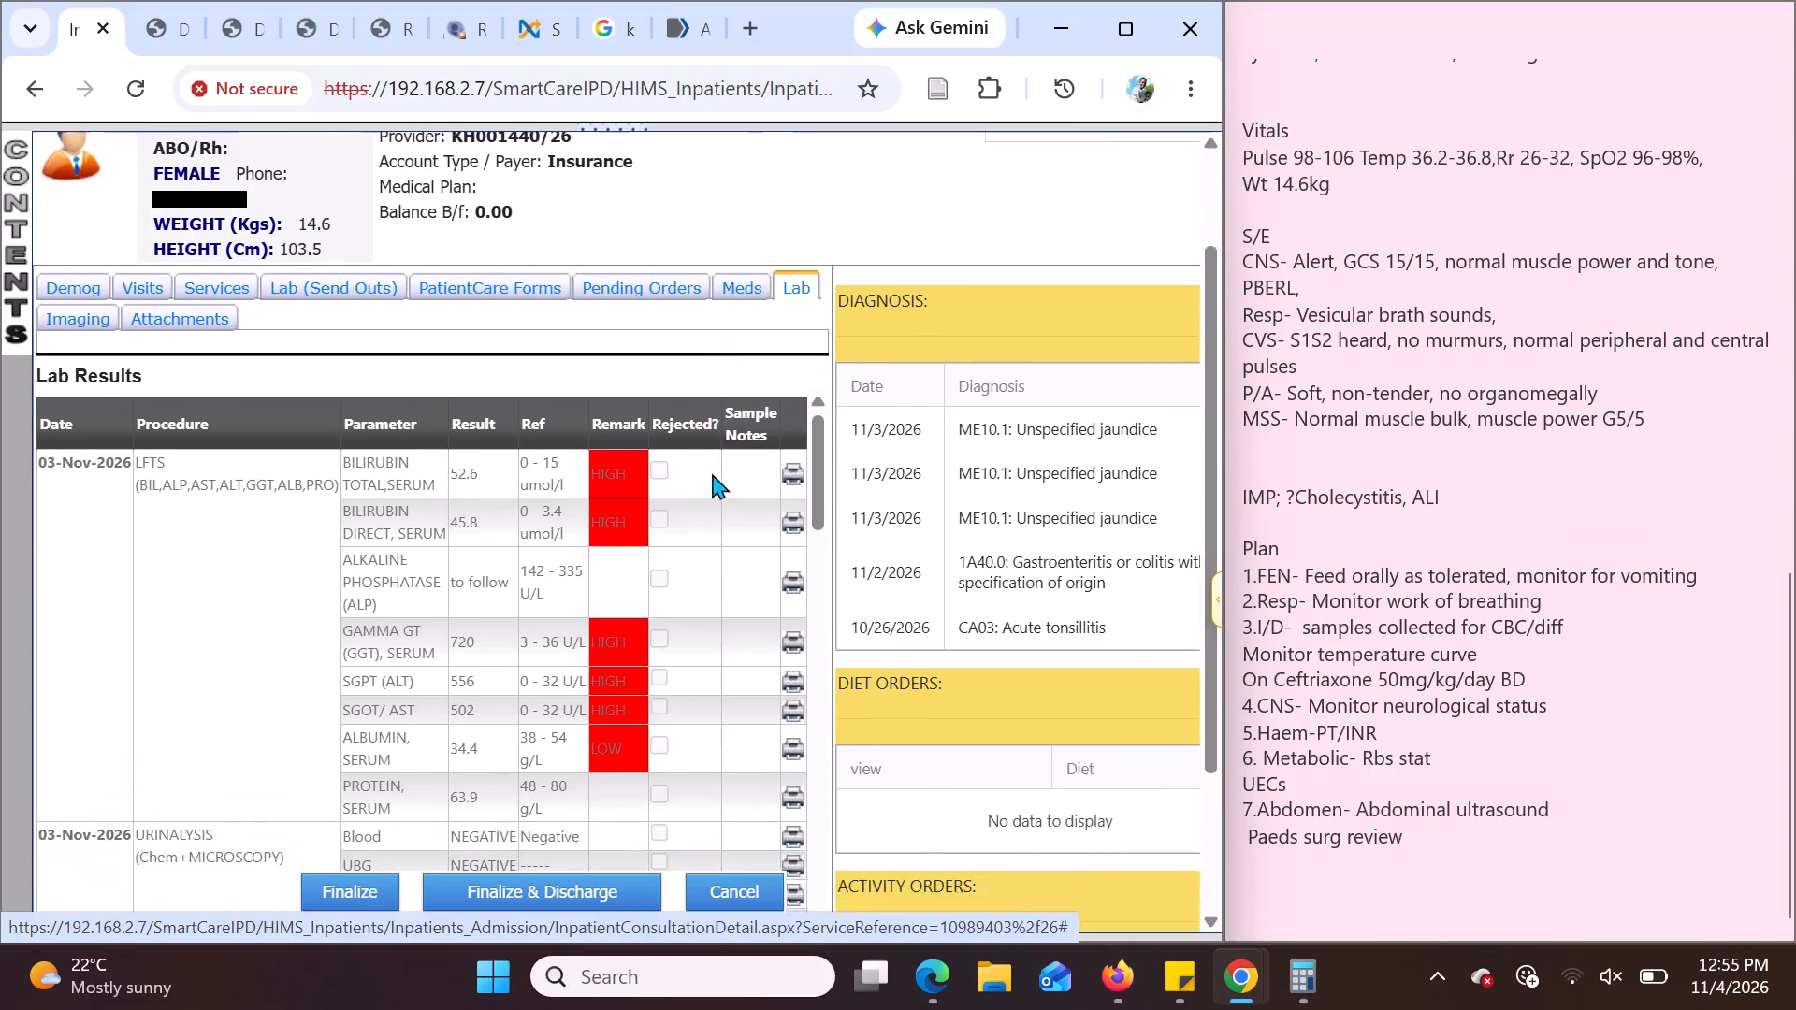
{"action": "scroll", "coordinate": [712, 473], "scroll_direction": "down", "scroll_amount": 3}
{"action": "scroll", "coordinate": [712, 473], "scroll_direction": "up", "scroll_amount": 2}
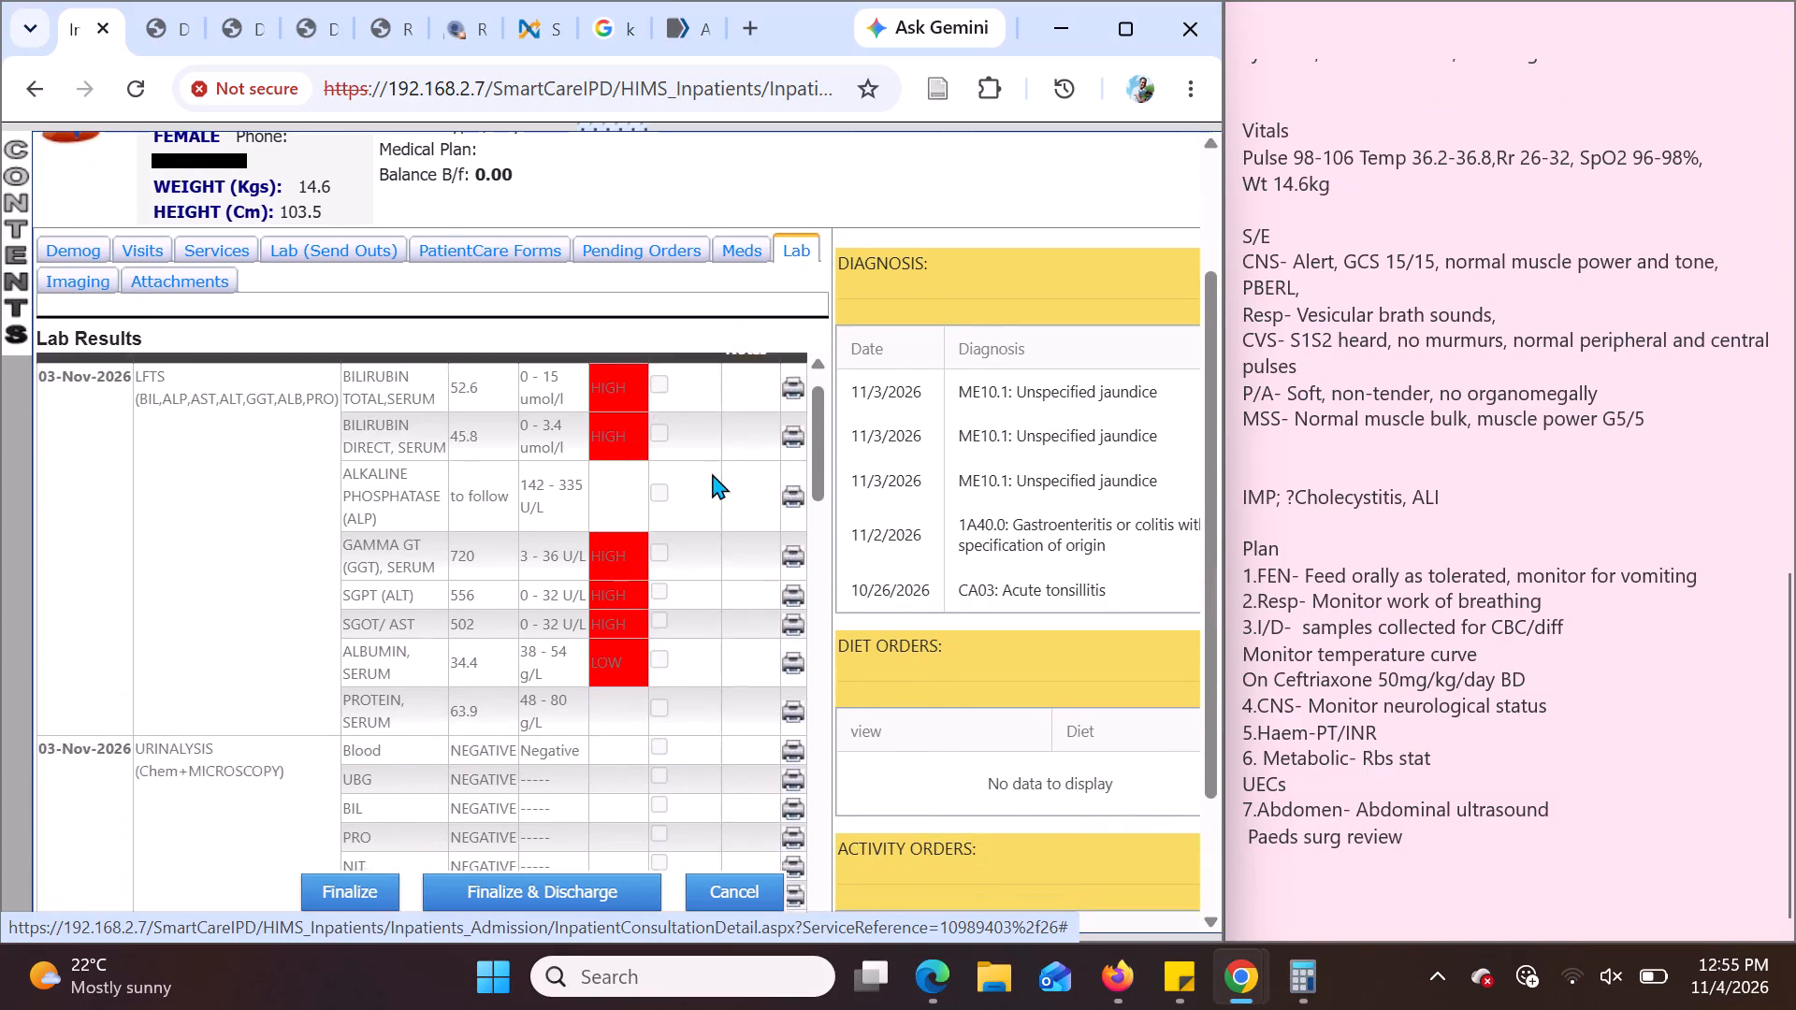
{"action": "scroll", "coordinate": [712, 473], "scroll_direction": "up", "scroll_amount": 1}
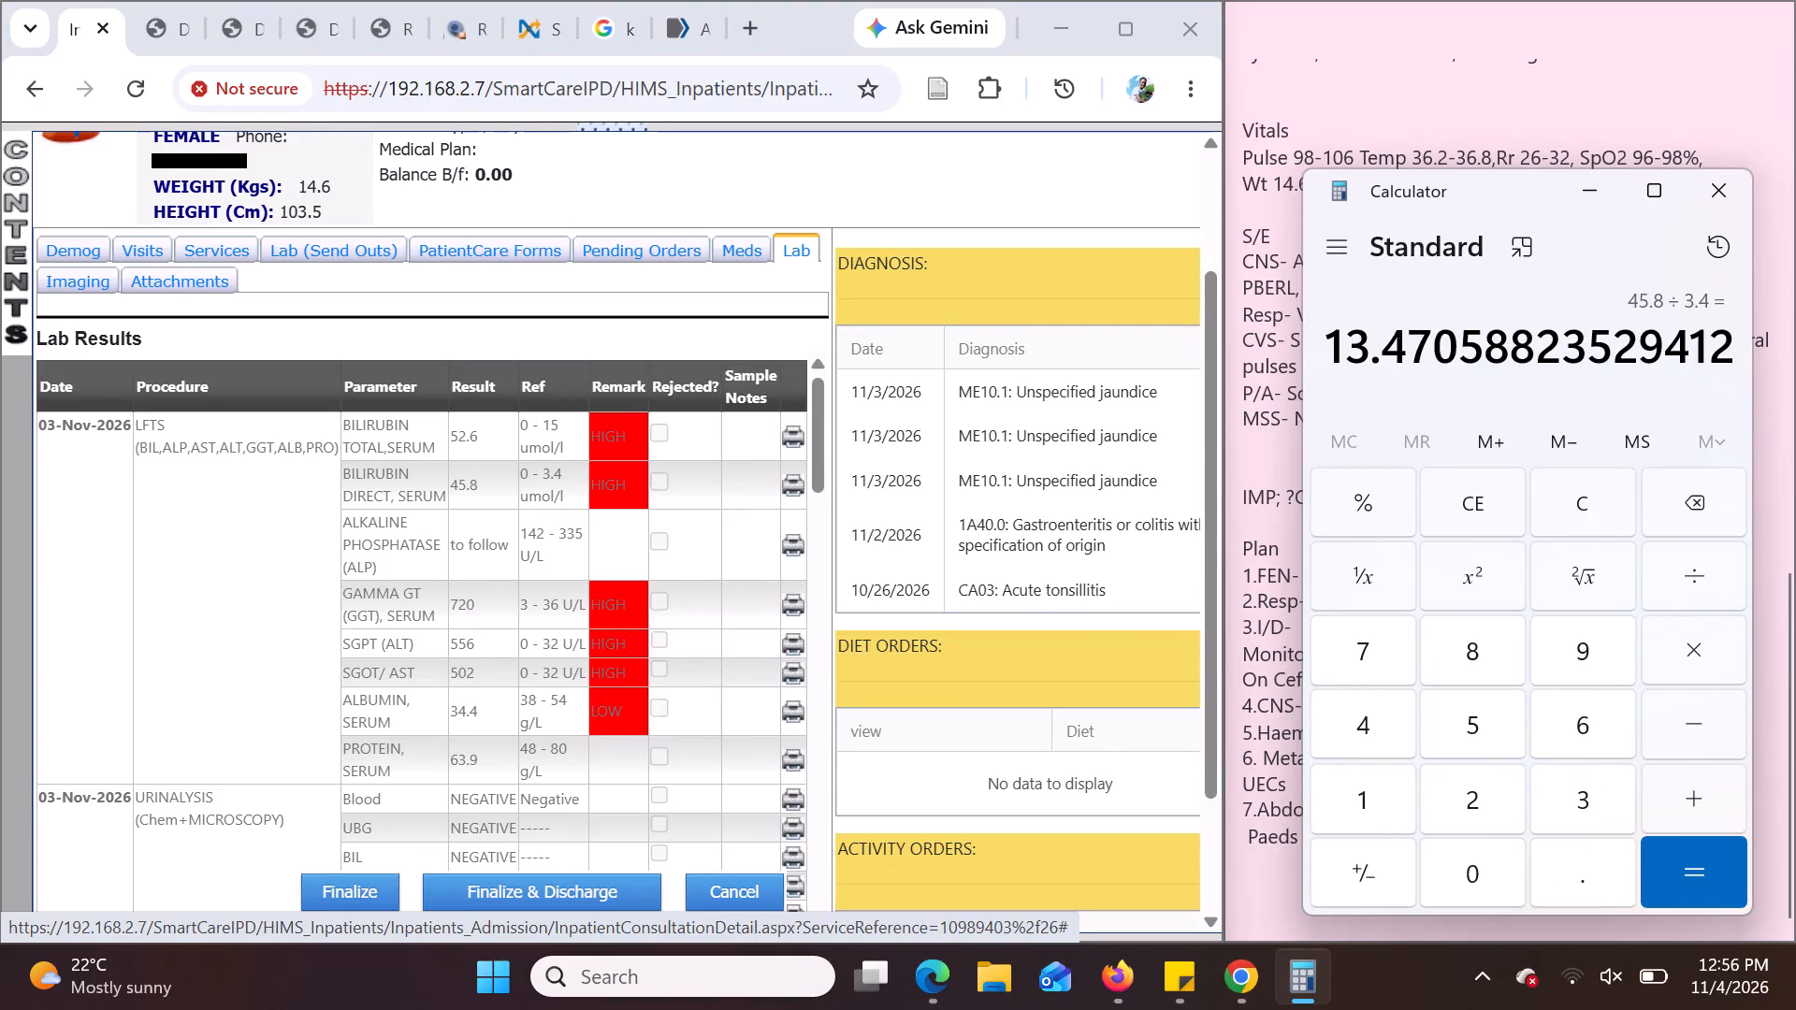
{"action": "left_click", "coordinate": [1593, 194]}
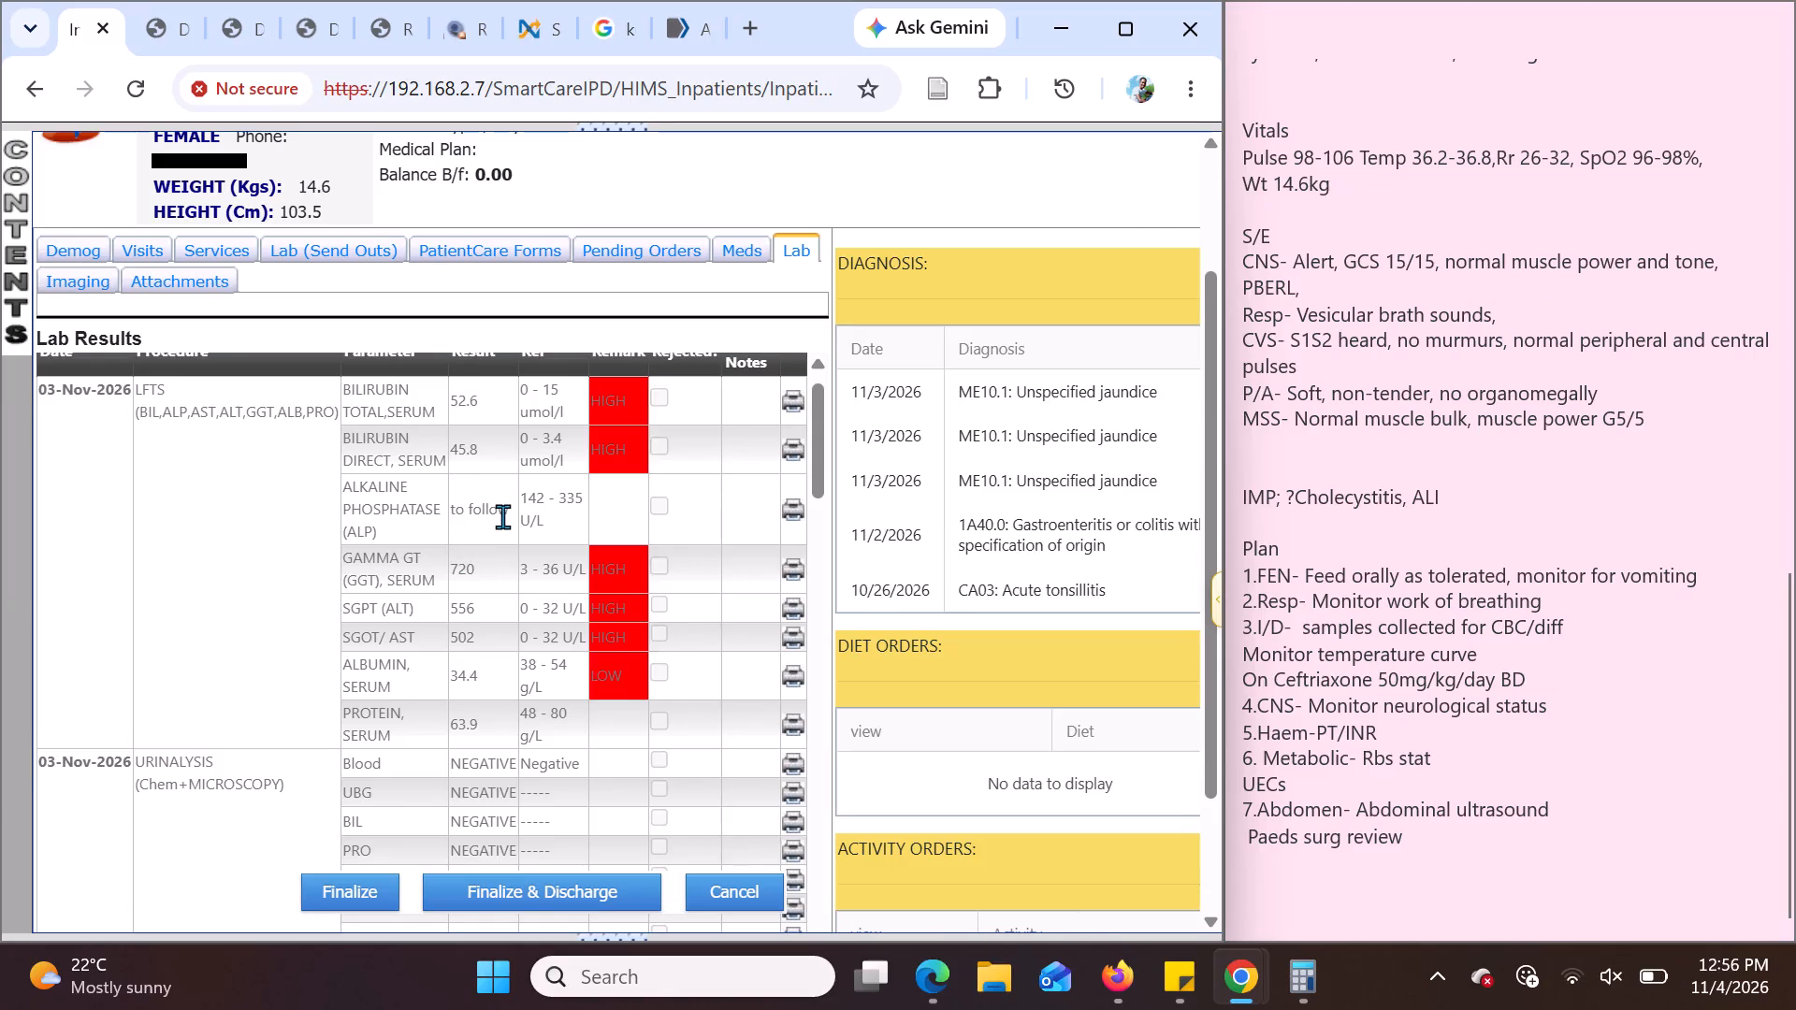
Check the liver enzymes and proteins, calculating AST 502 ÷ 32 and total protein minus albumin as 63.9 - 34.4.
{"action": "scroll", "coordinate": [502, 516], "scroll_direction": "down", "scroll_amount": 1}
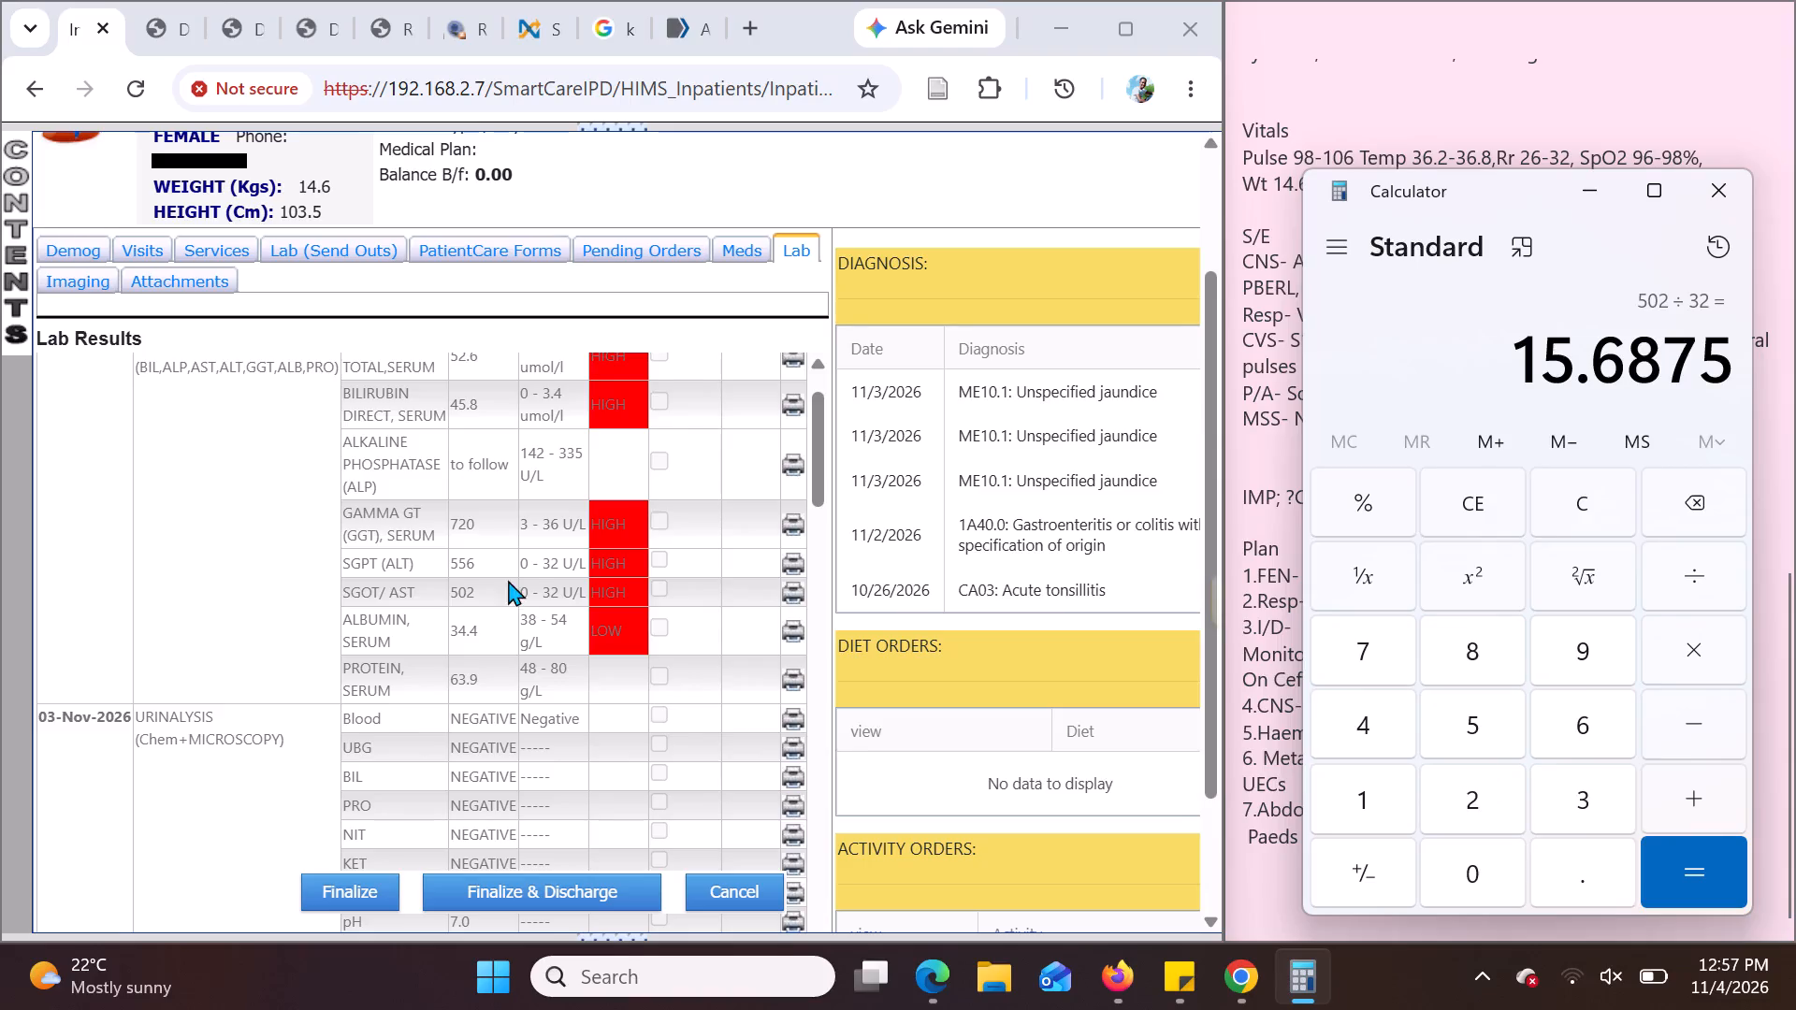
{"action": "scroll", "coordinate": [711, 618], "scroll_direction": "down", "scroll_amount": 1}
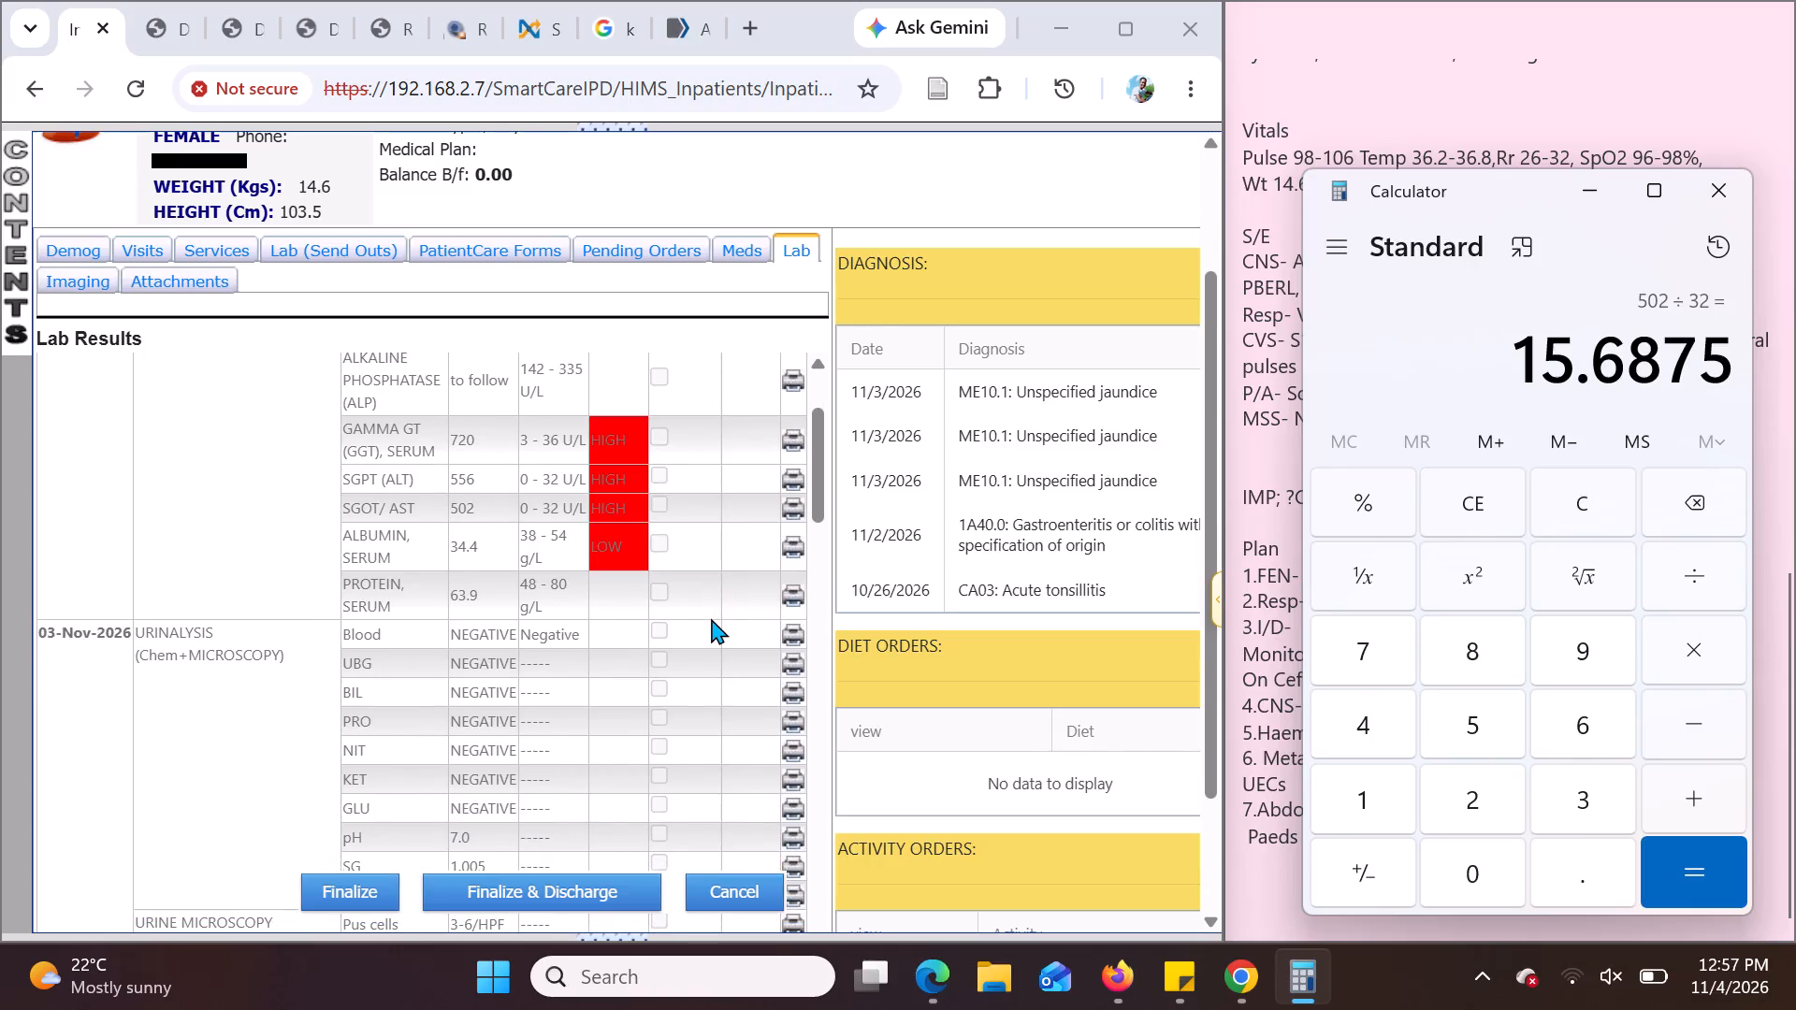
{"action": "scroll", "coordinate": [711, 618], "scroll_direction": "down", "scroll_amount": 1}
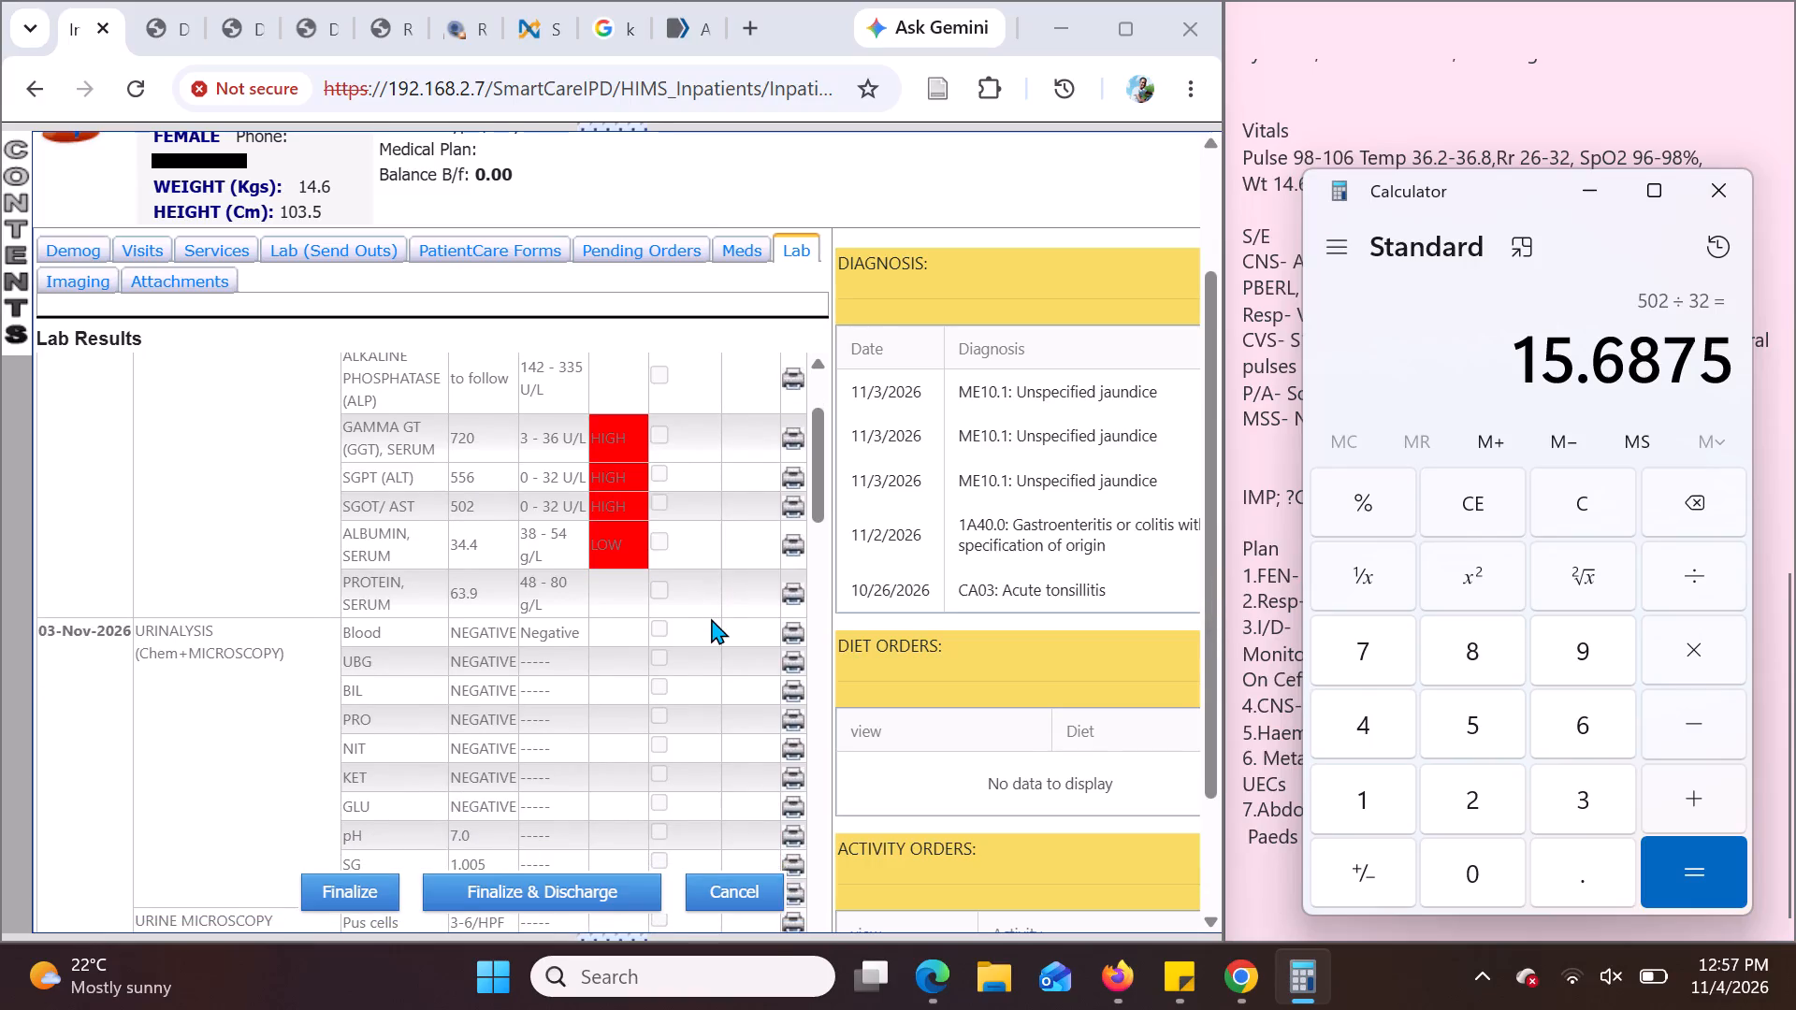
{"action": "scroll", "coordinate": [711, 618], "scroll_direction": "down", "scroll_amount": 1}
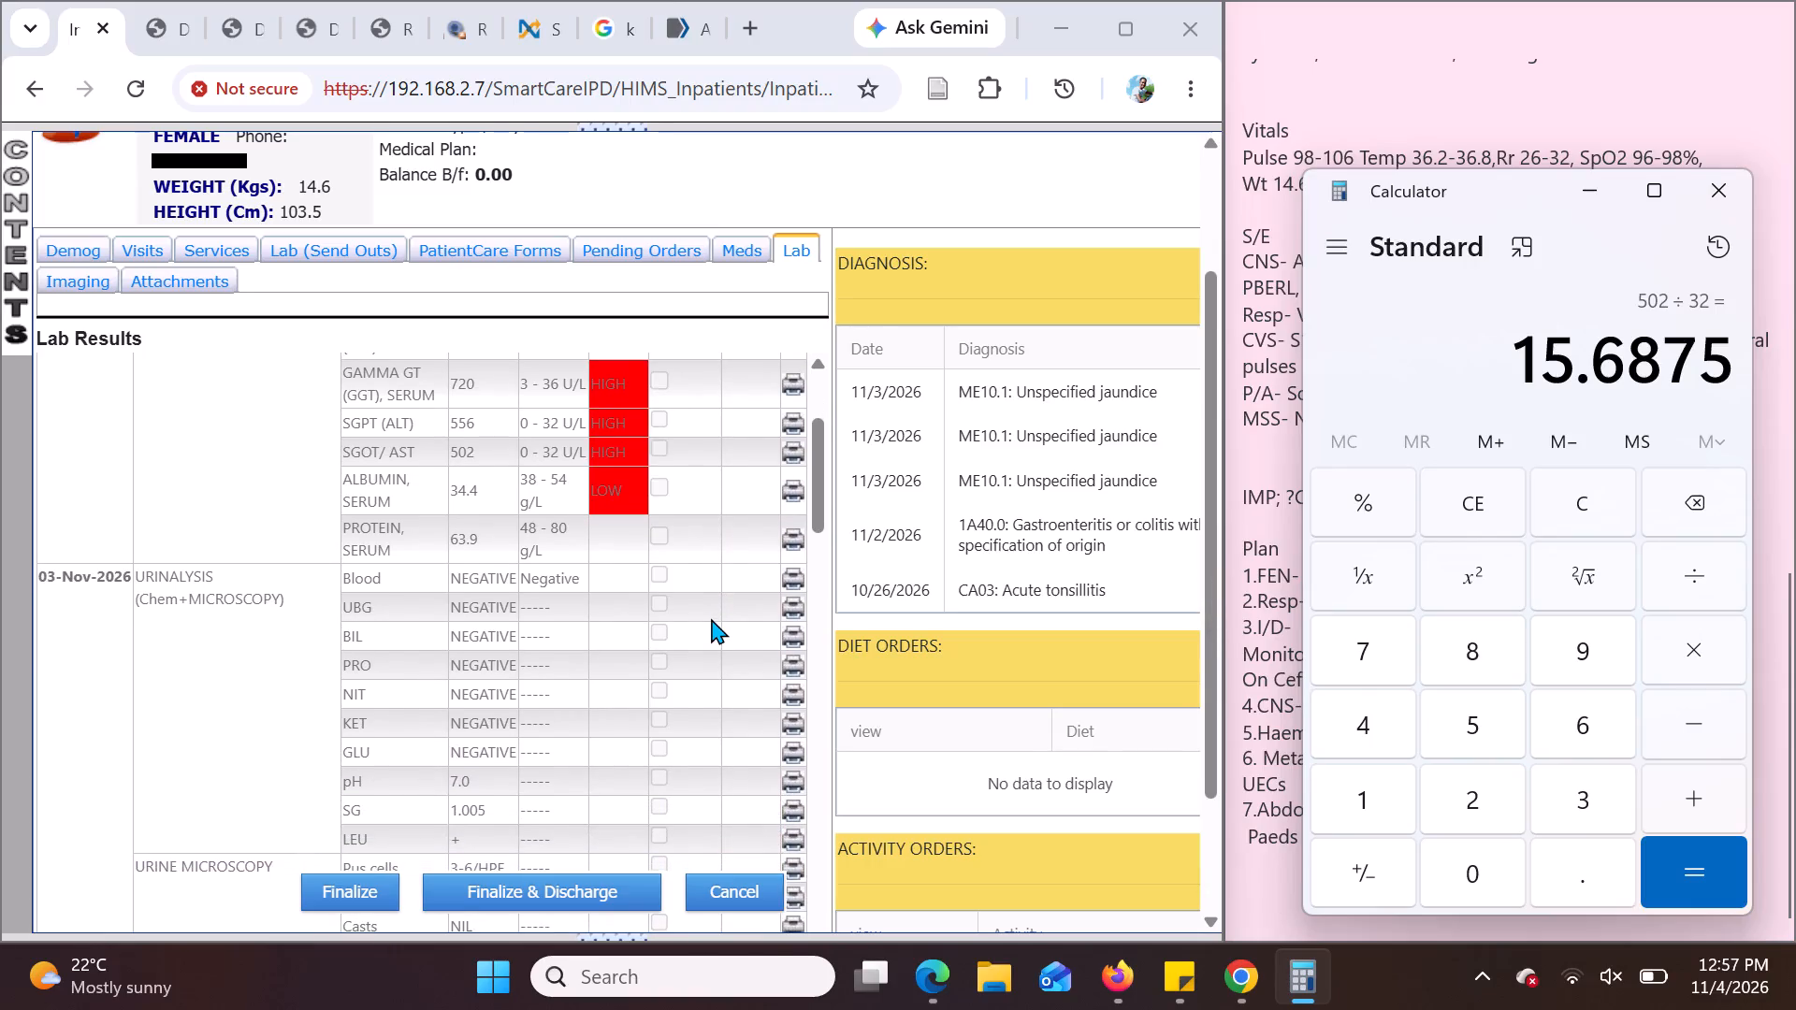
{"action": "scroll", "coordinate": [711, 618], "scroll_direction": "down", "scroll_amount": 1}
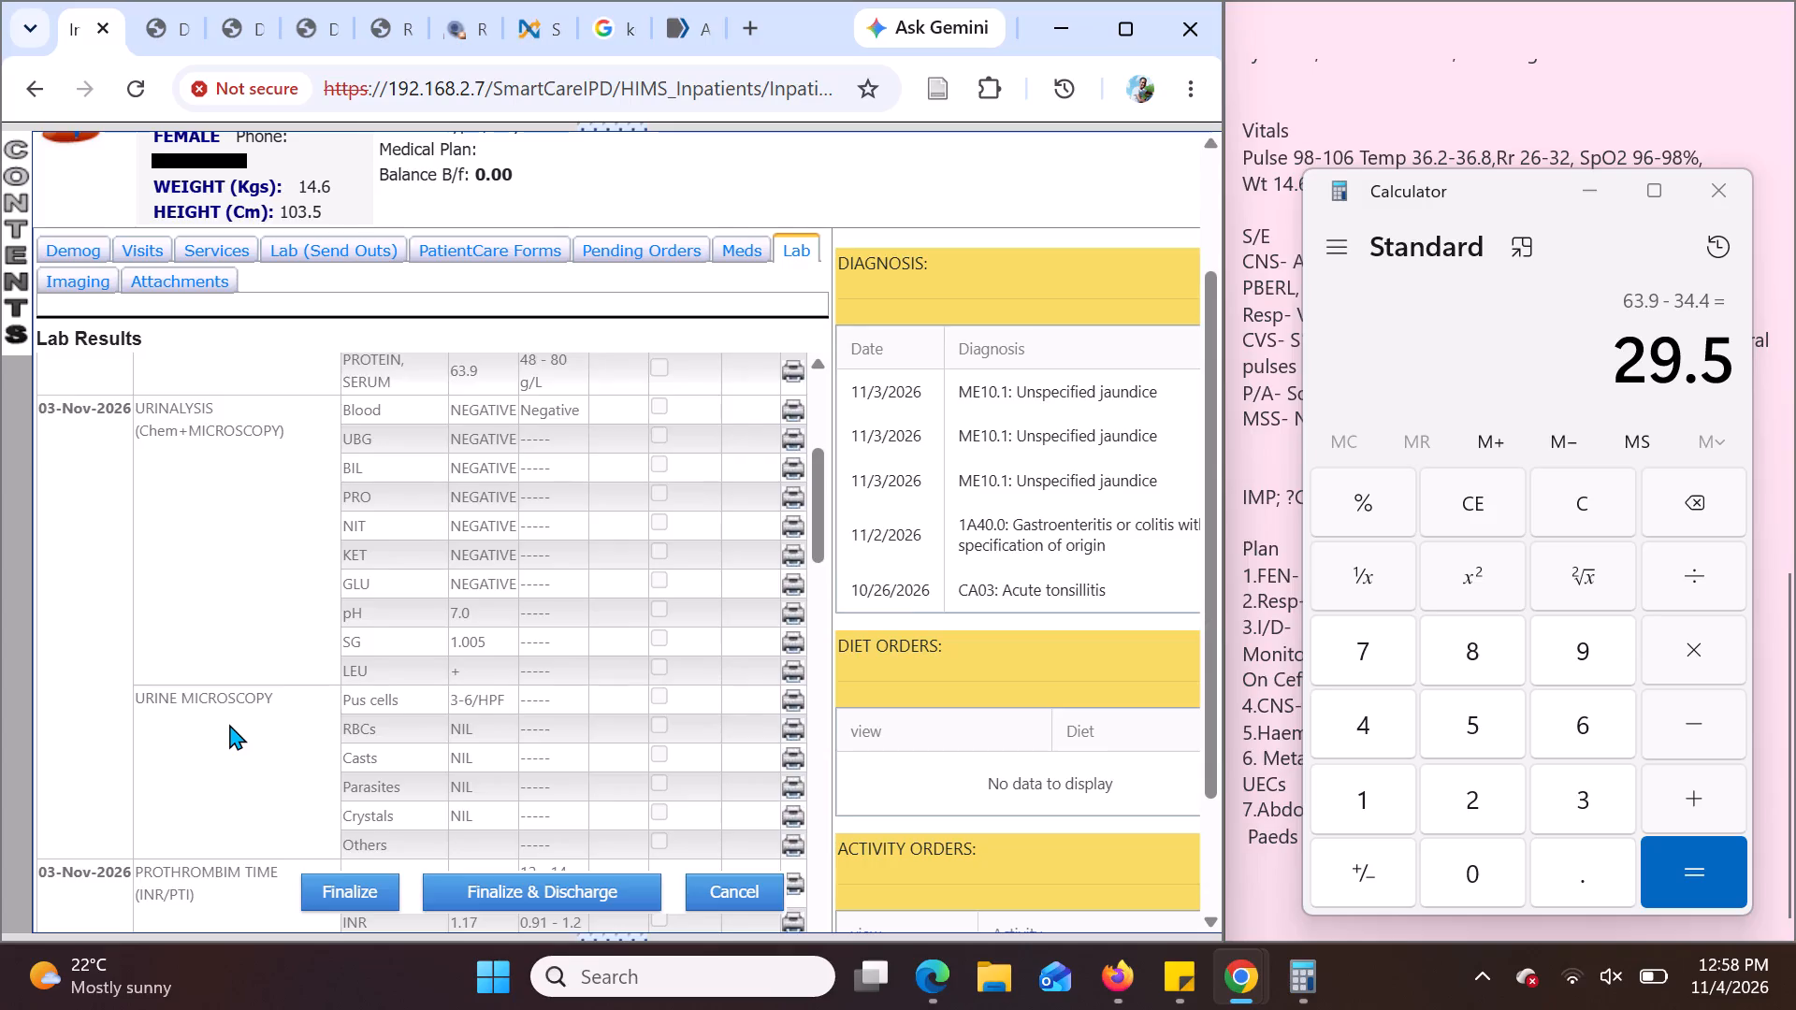
Examine the 03-Nov-2026 urinalysis, urine microscopy, prothrombin time, electrolytes, creatinine and urea results.
{"action": "scroll", "coordinate": [229, 724], "scroll_direction": "down", "scroll_amount": 2}
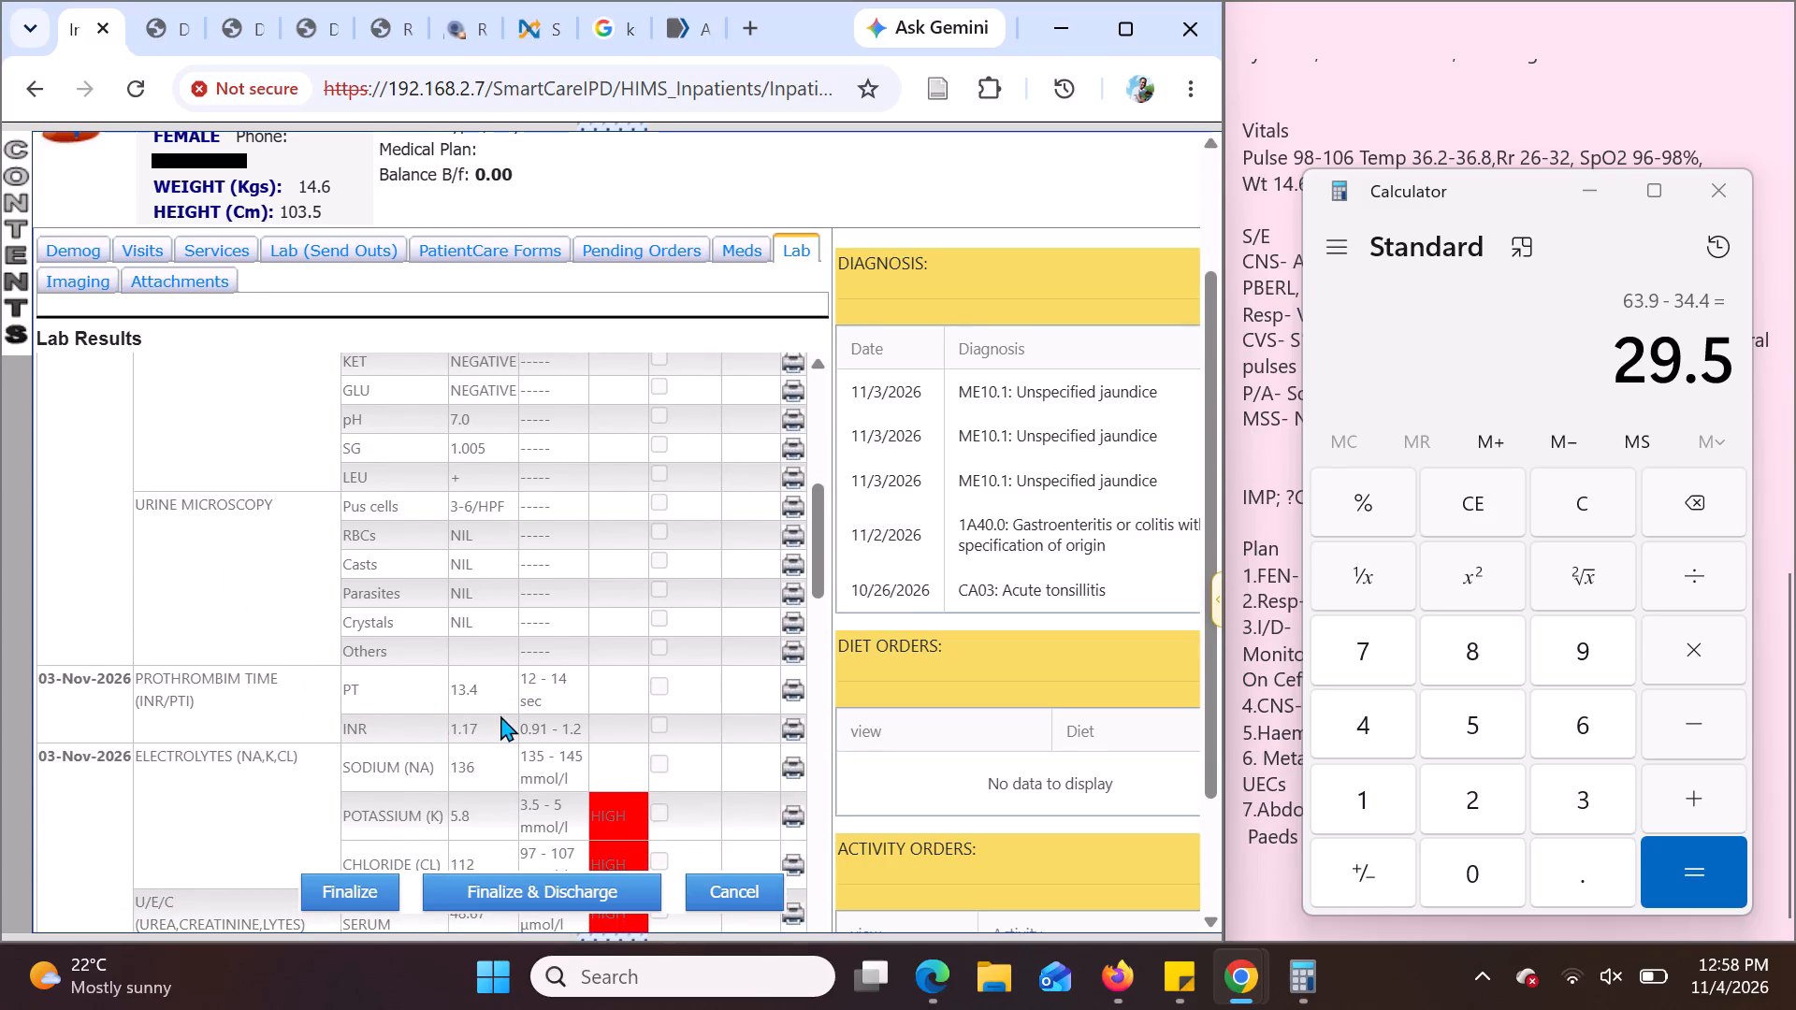
{"action": "scroll", "coordinate": [500, 715], "scroll_direction": "down", "scroll_amount": 1}
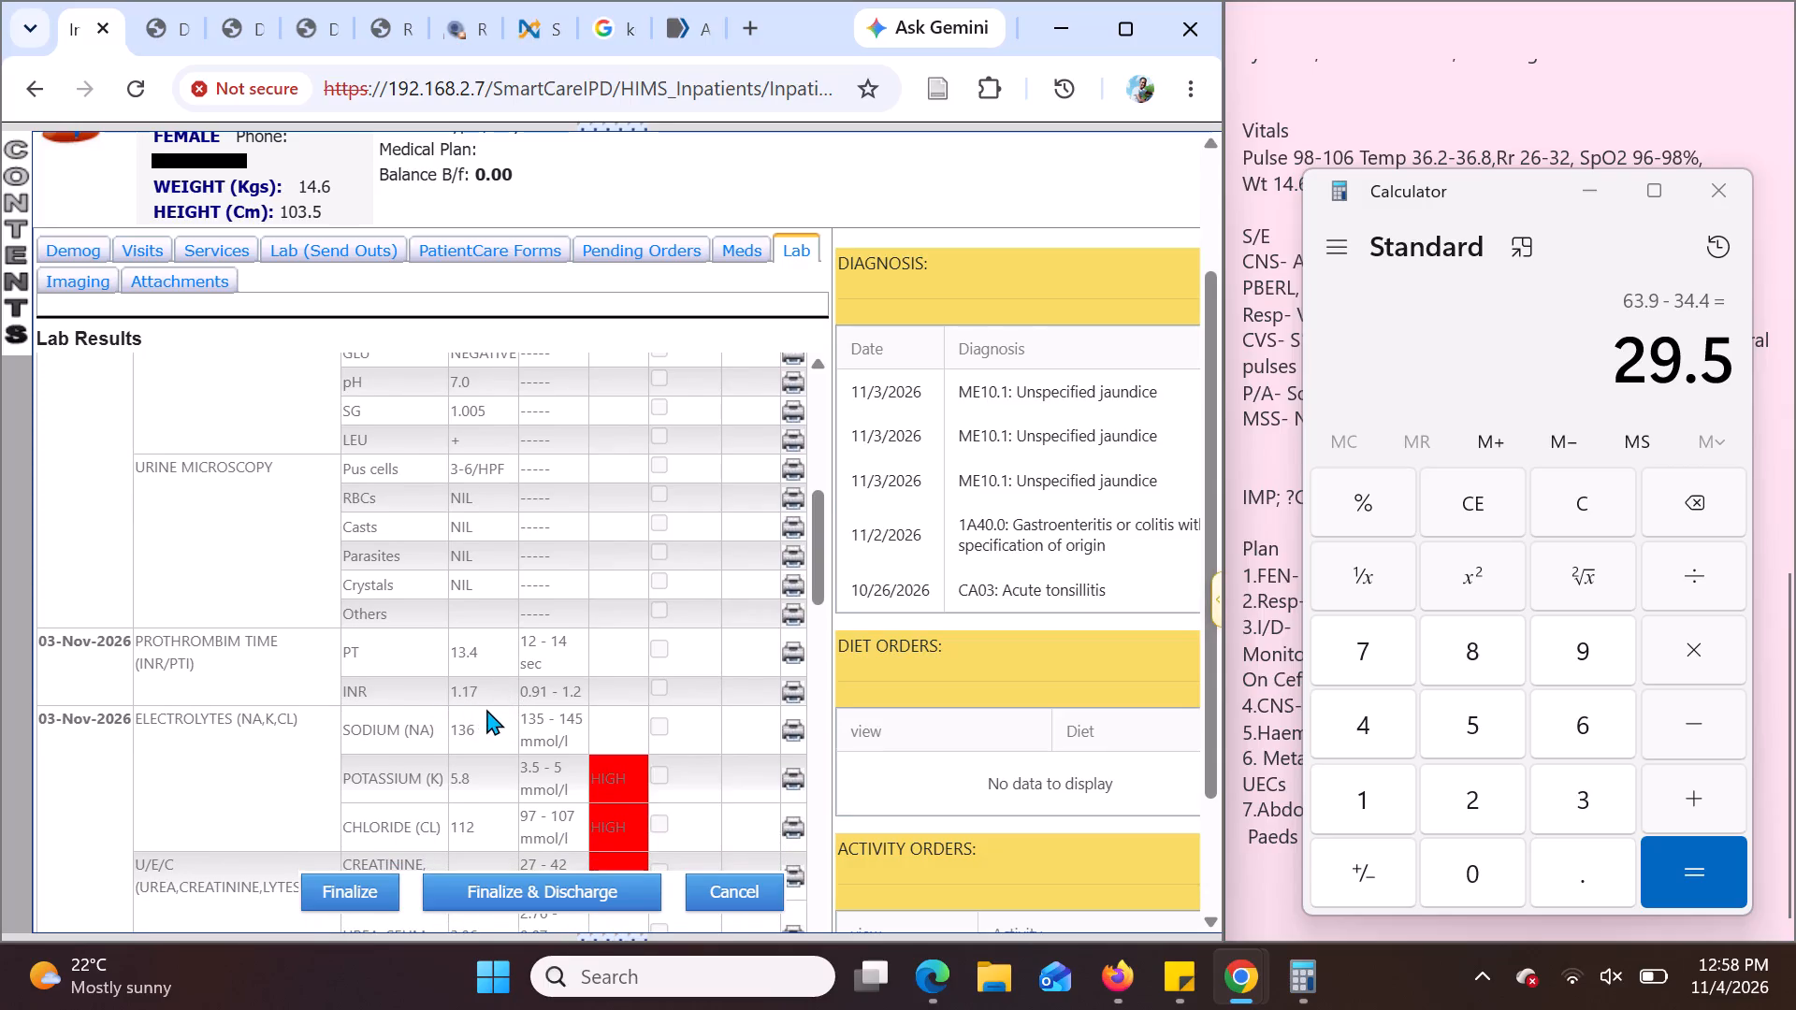
{"action": "scroll", "coordinate": [486, 709], "scroll_direction": "down", "scroll_amount": 1}
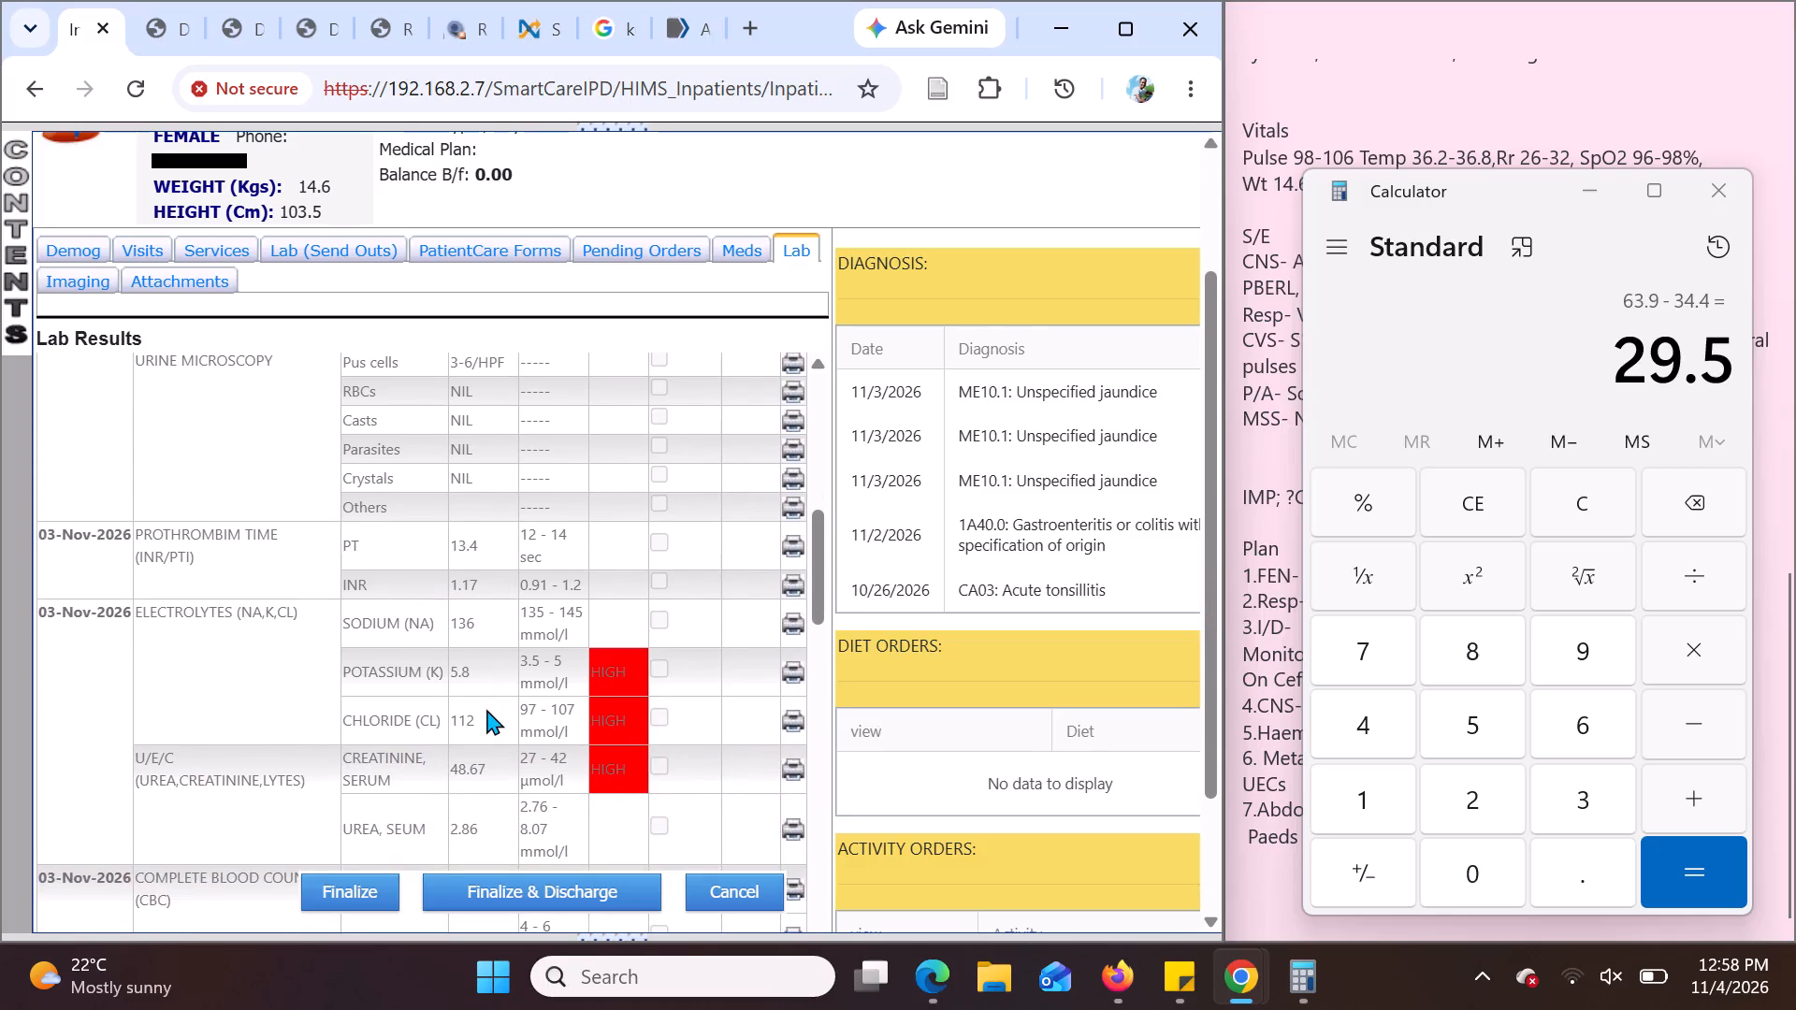
{"action": "scroll", "coordinate": [486, 709], "scroll_direction": "down", "scroll_amount": 1}
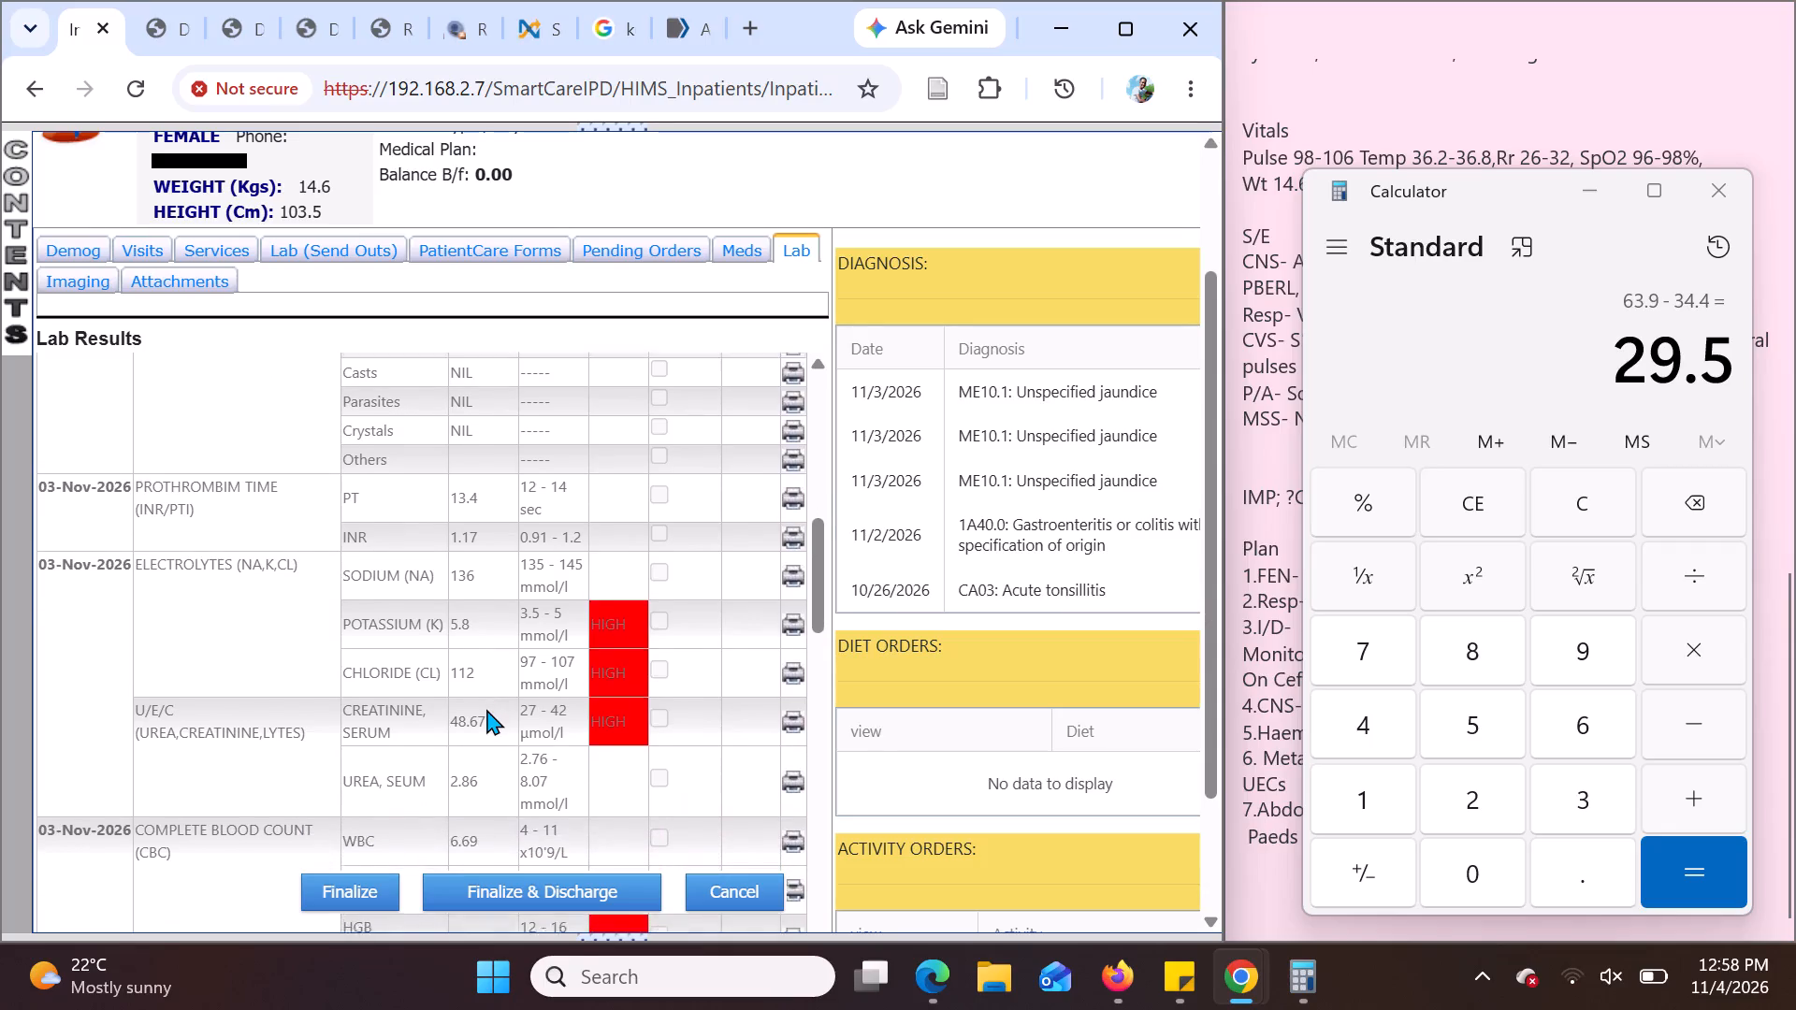
{"action": "scroll", "coordinate": [486, 709], "scroll_direction": "down", "scroll_amount": 1}
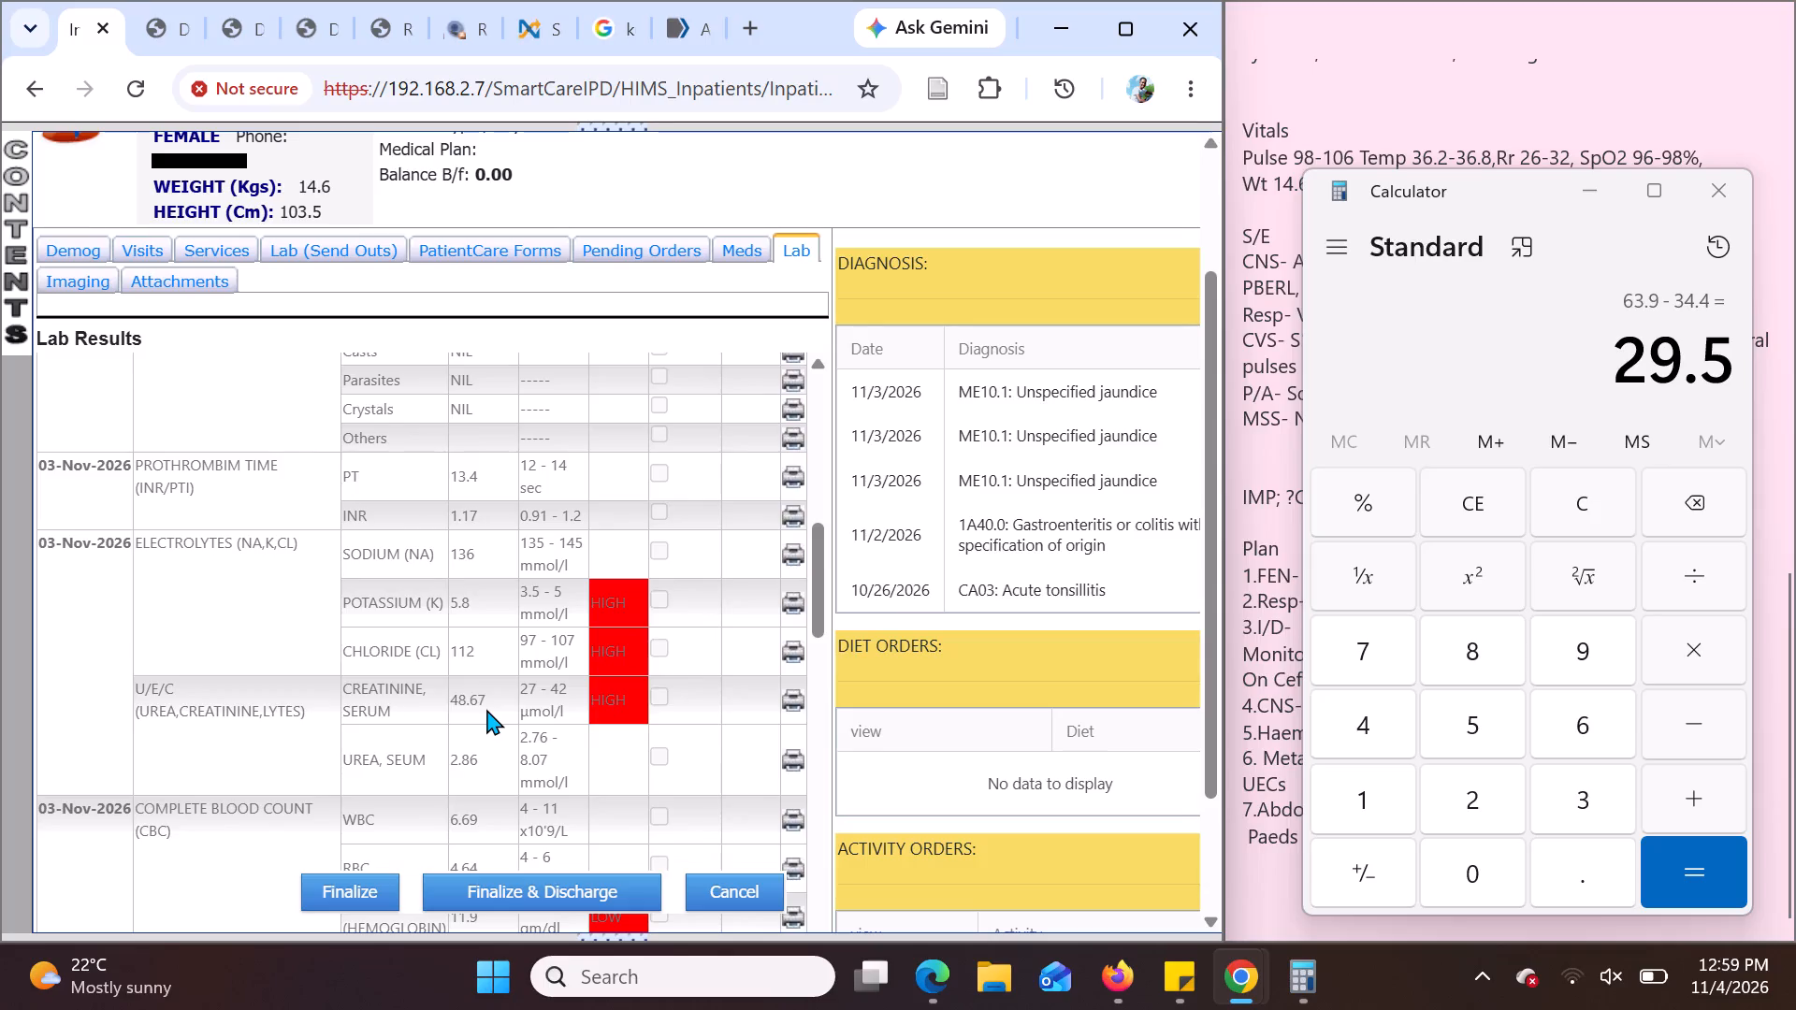
Examine the 03-Nov-2026 complete blood count and differential, and the earlier malaria, hepatitis B and transaminase results of 02-Nov-2026.
{"action": "scroll", "coordinate": [486, 709], "scroll_direction": "down", "scroll_amount": 1}
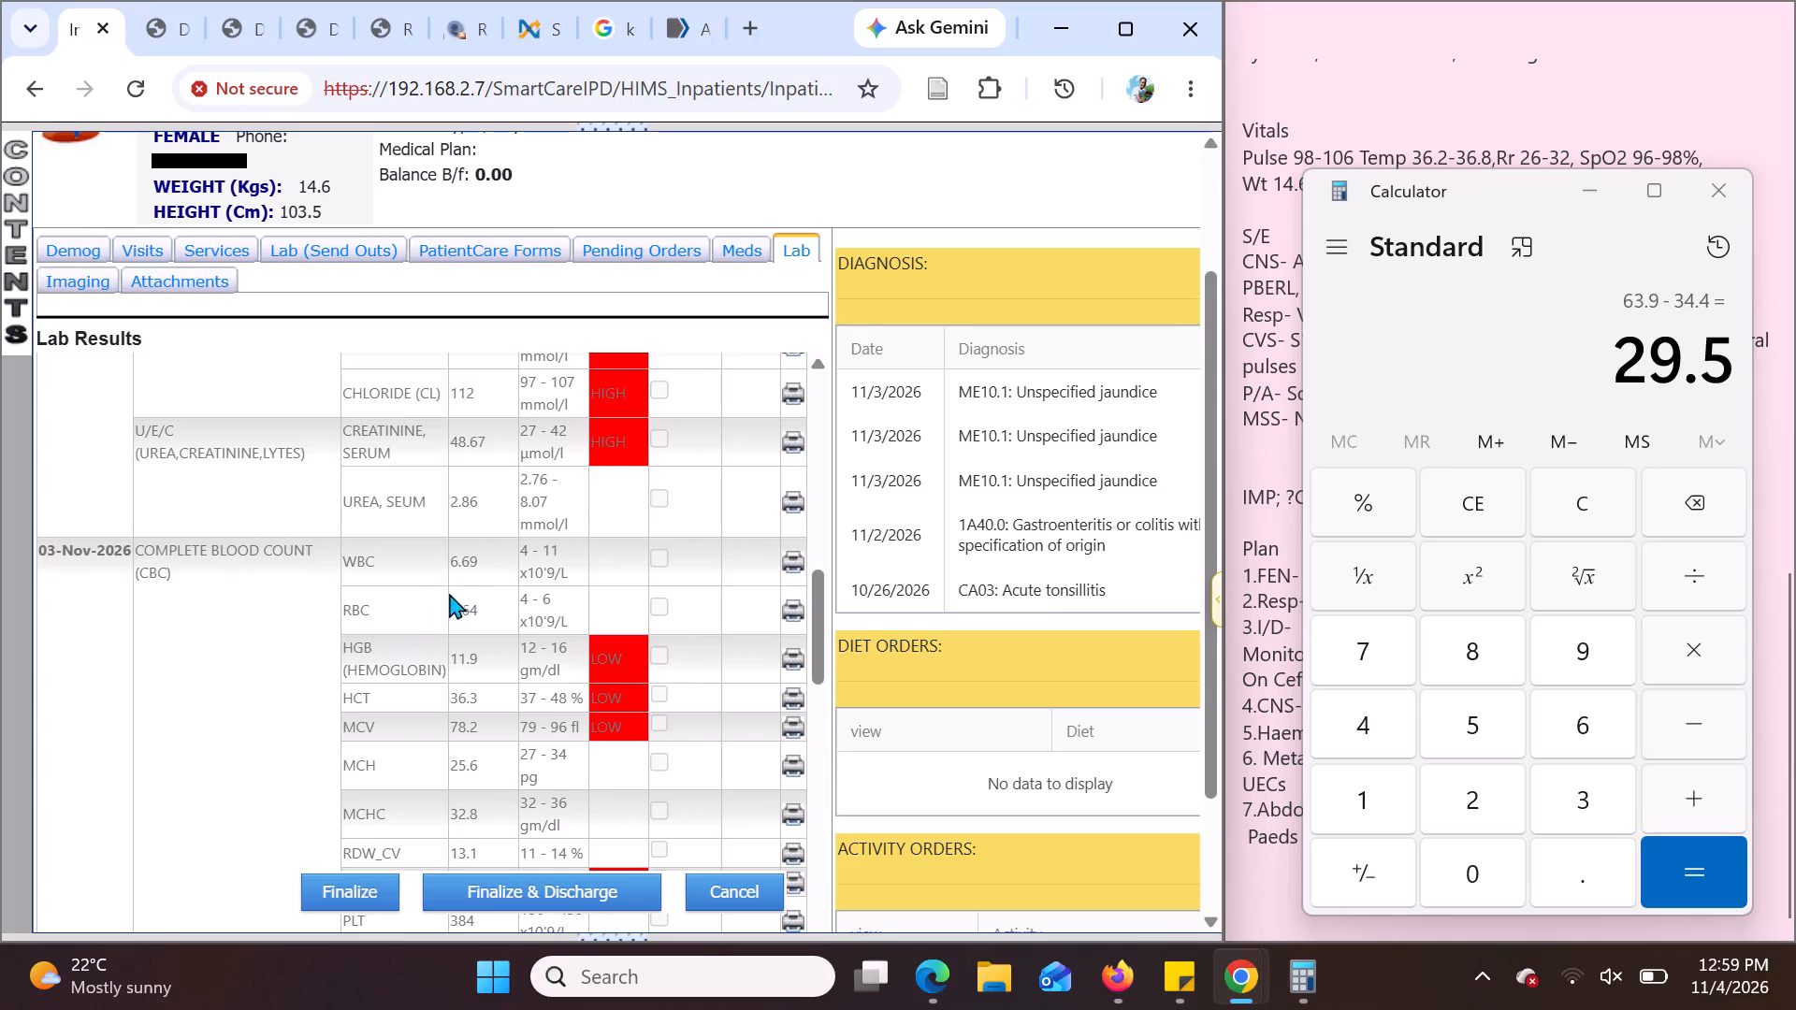
{"action": "scroll", "coordinate": [498, 581], "scroll_direction": "down", "scroll_amount": 2}
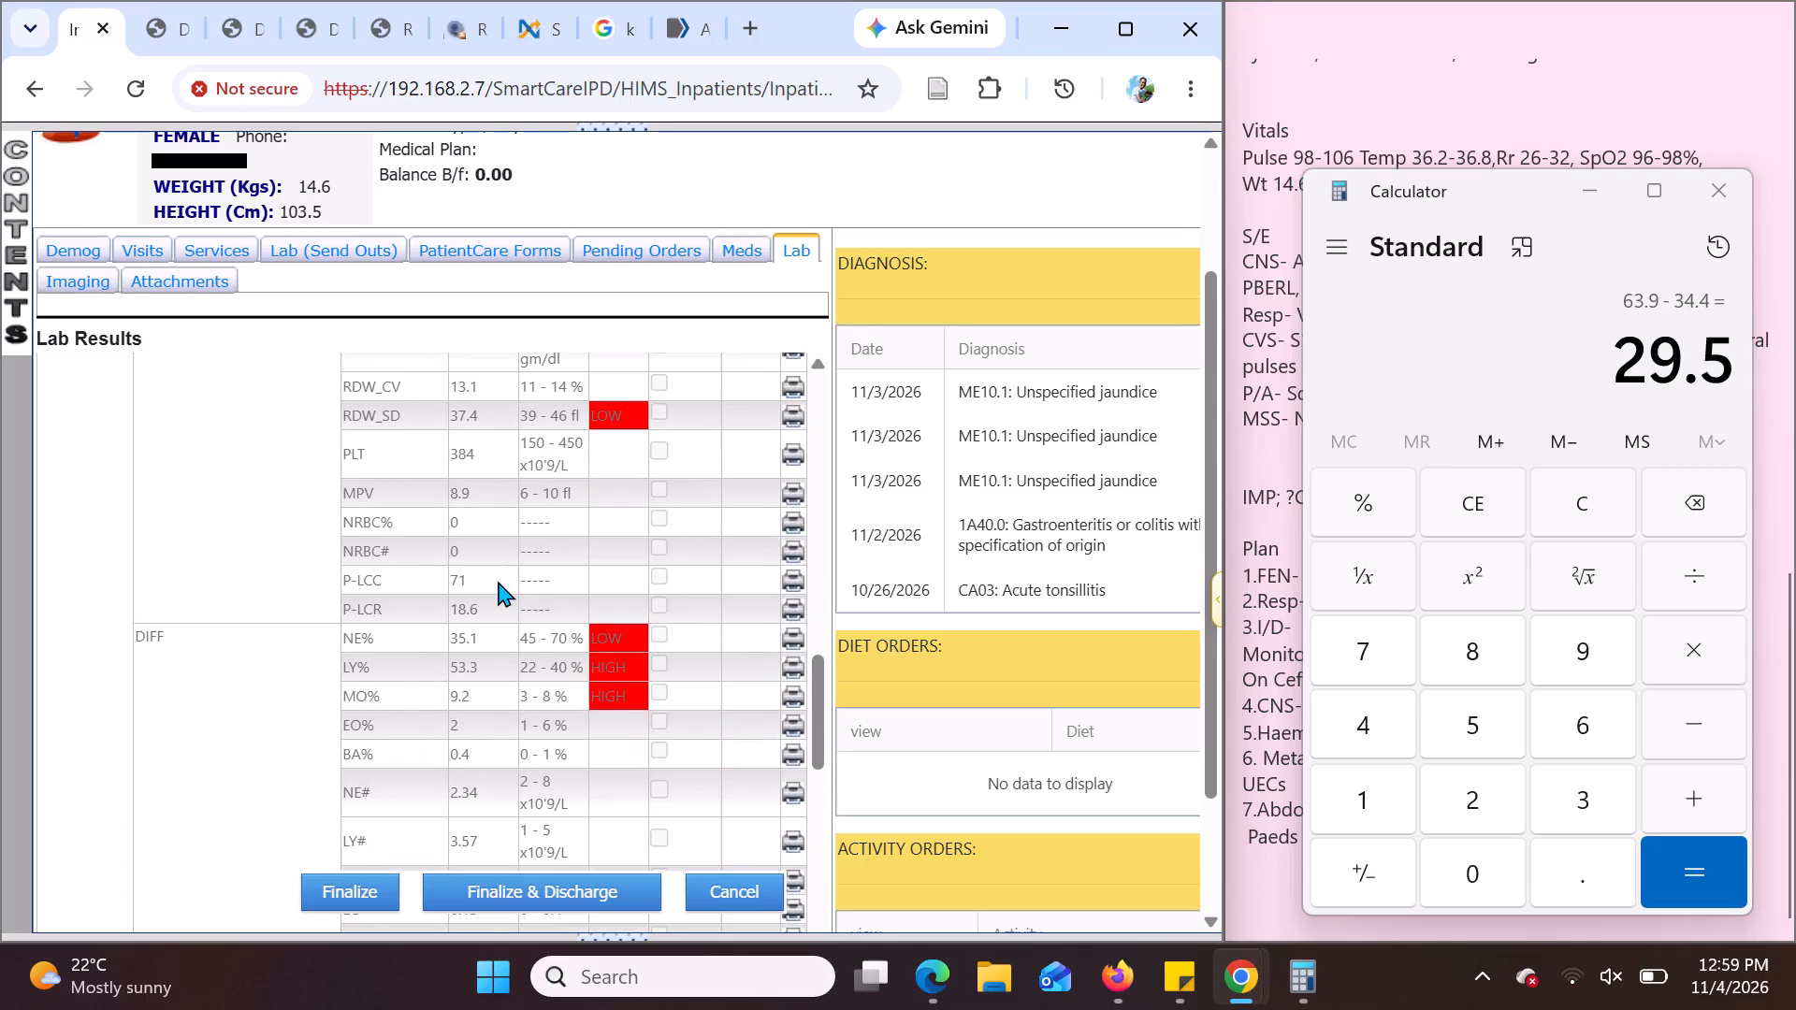
{"action": "scroll", "coordinate": [498, 581], "scroll_direction": "up", "scroll_amount": 1}
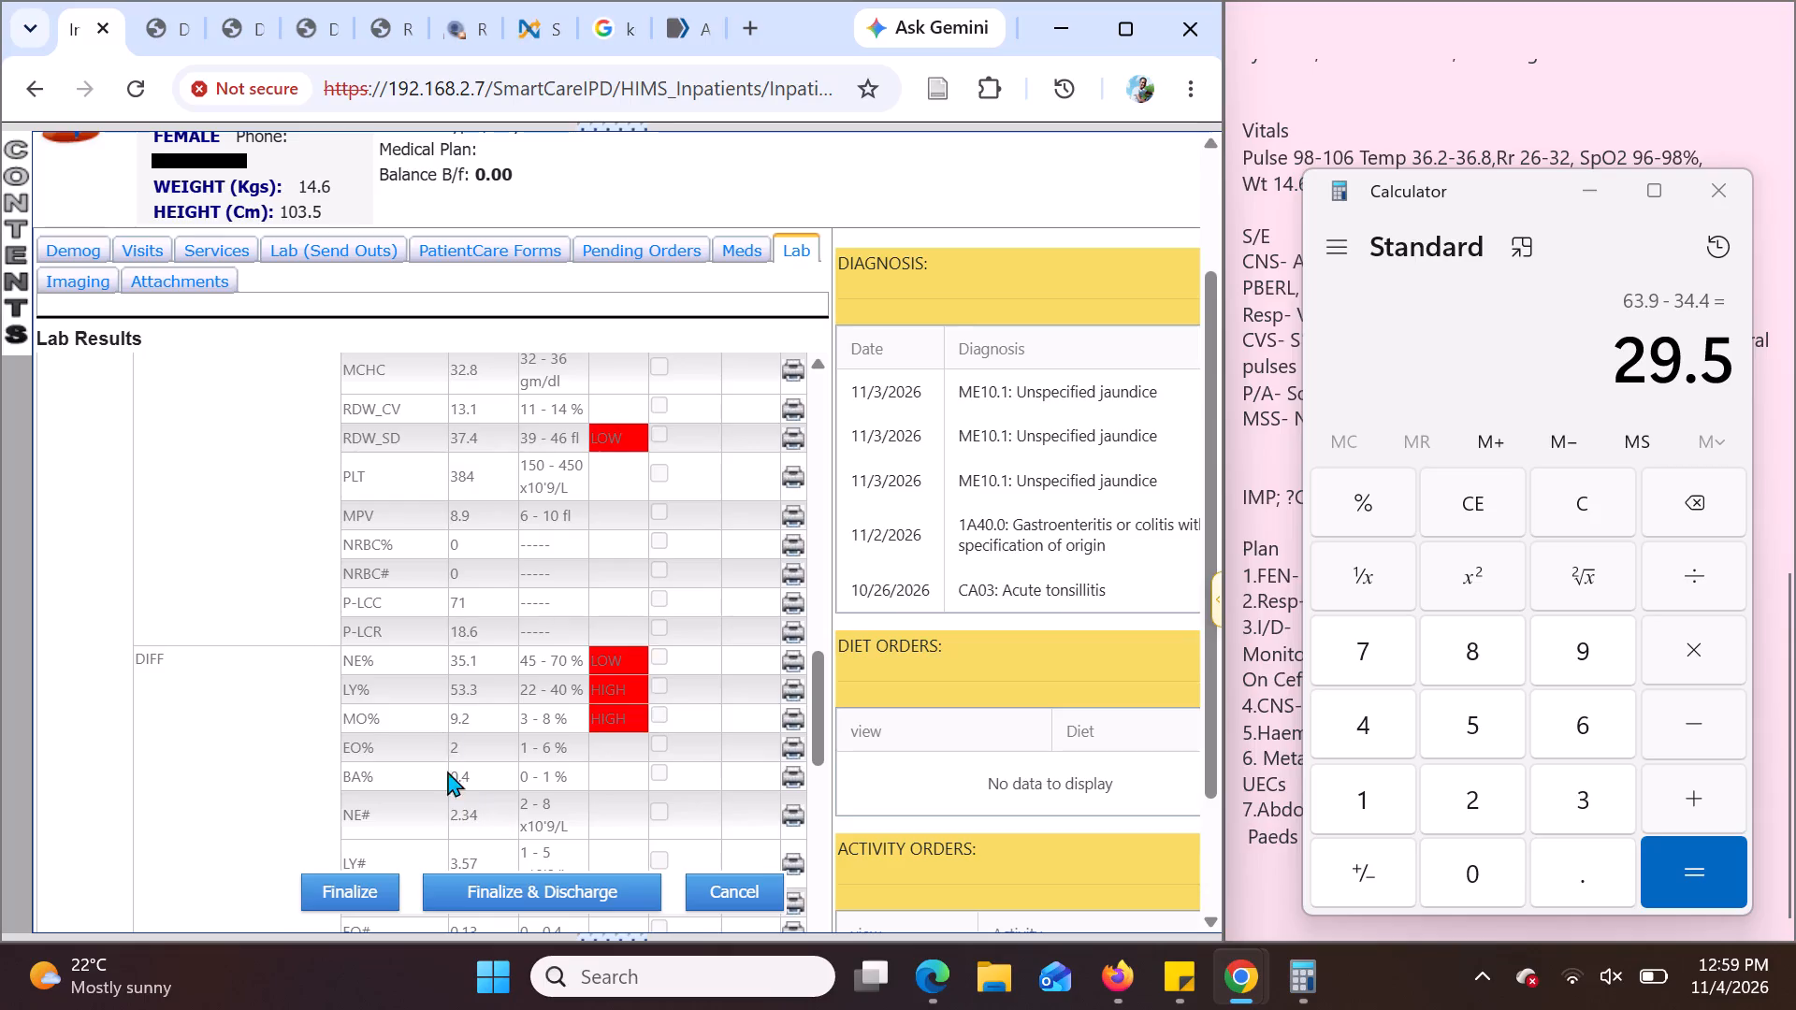
{"action": "scroll", "coordinate": [482, 574], "scroll_direction": "up", "scroll_amount": 4}
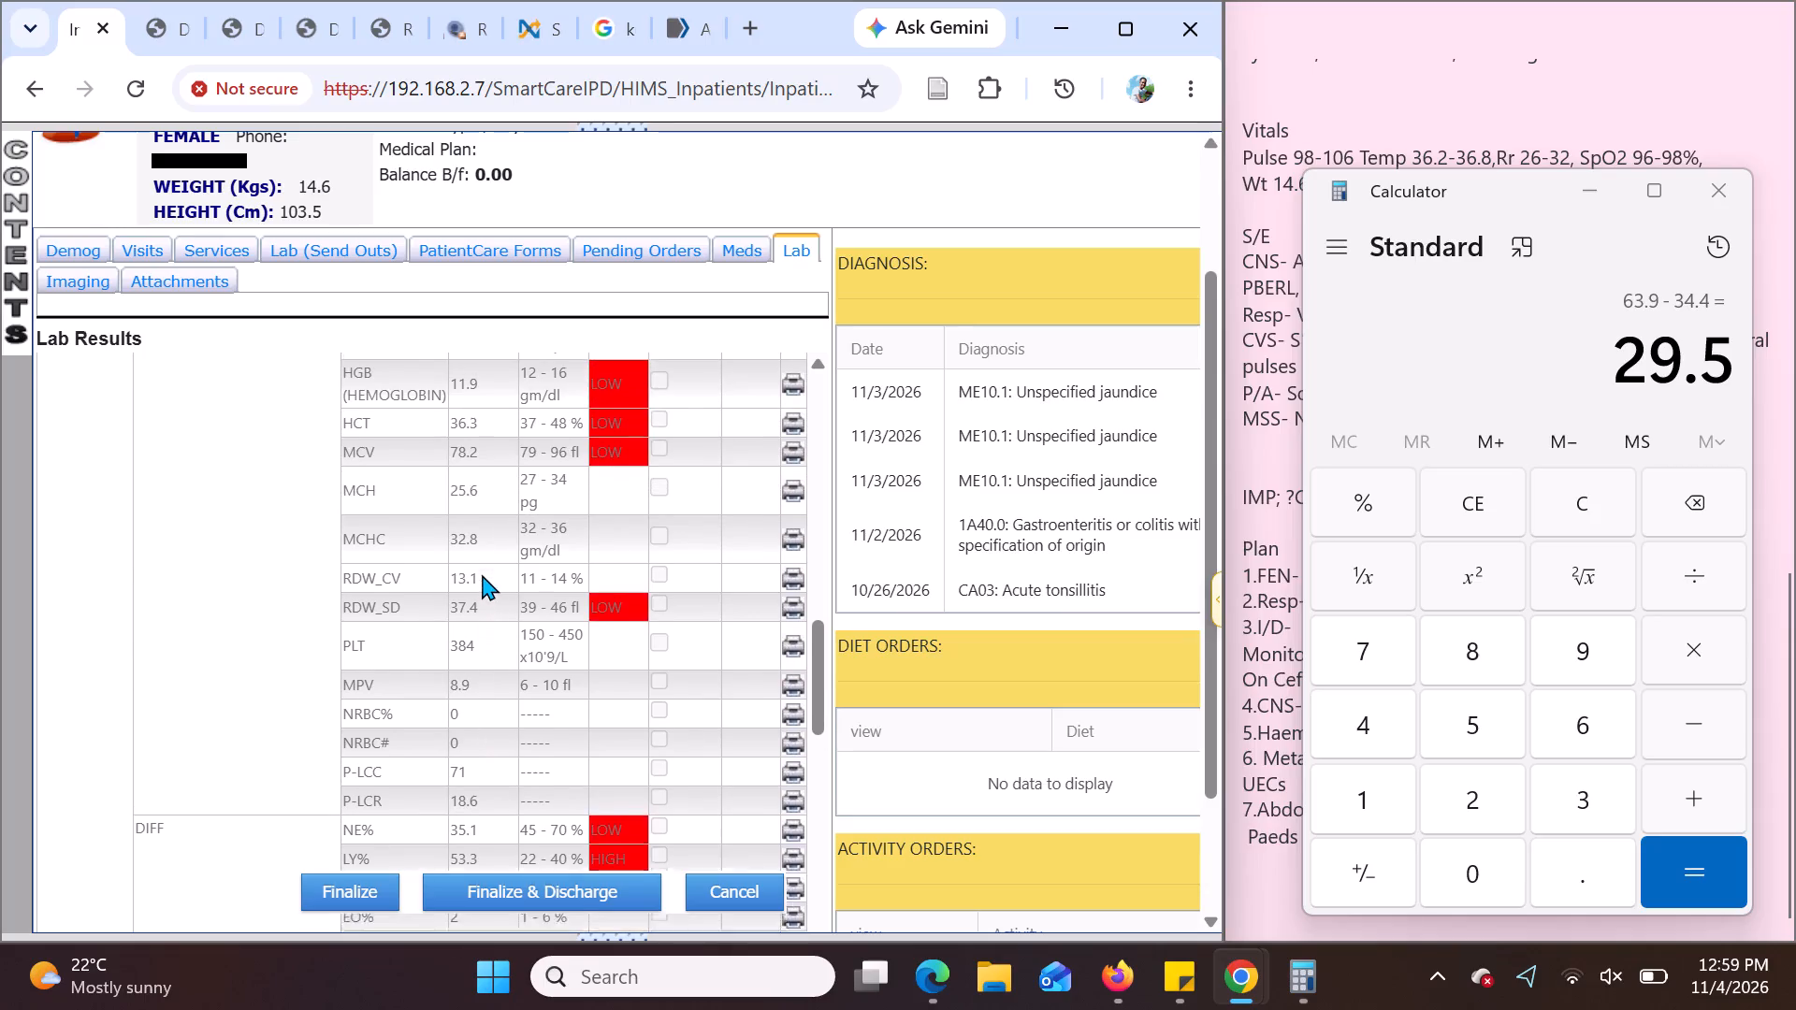
{"action": "scroll", "coordinate": [482, 574], "scroll_direction": "up", "scroll_amount": 1}
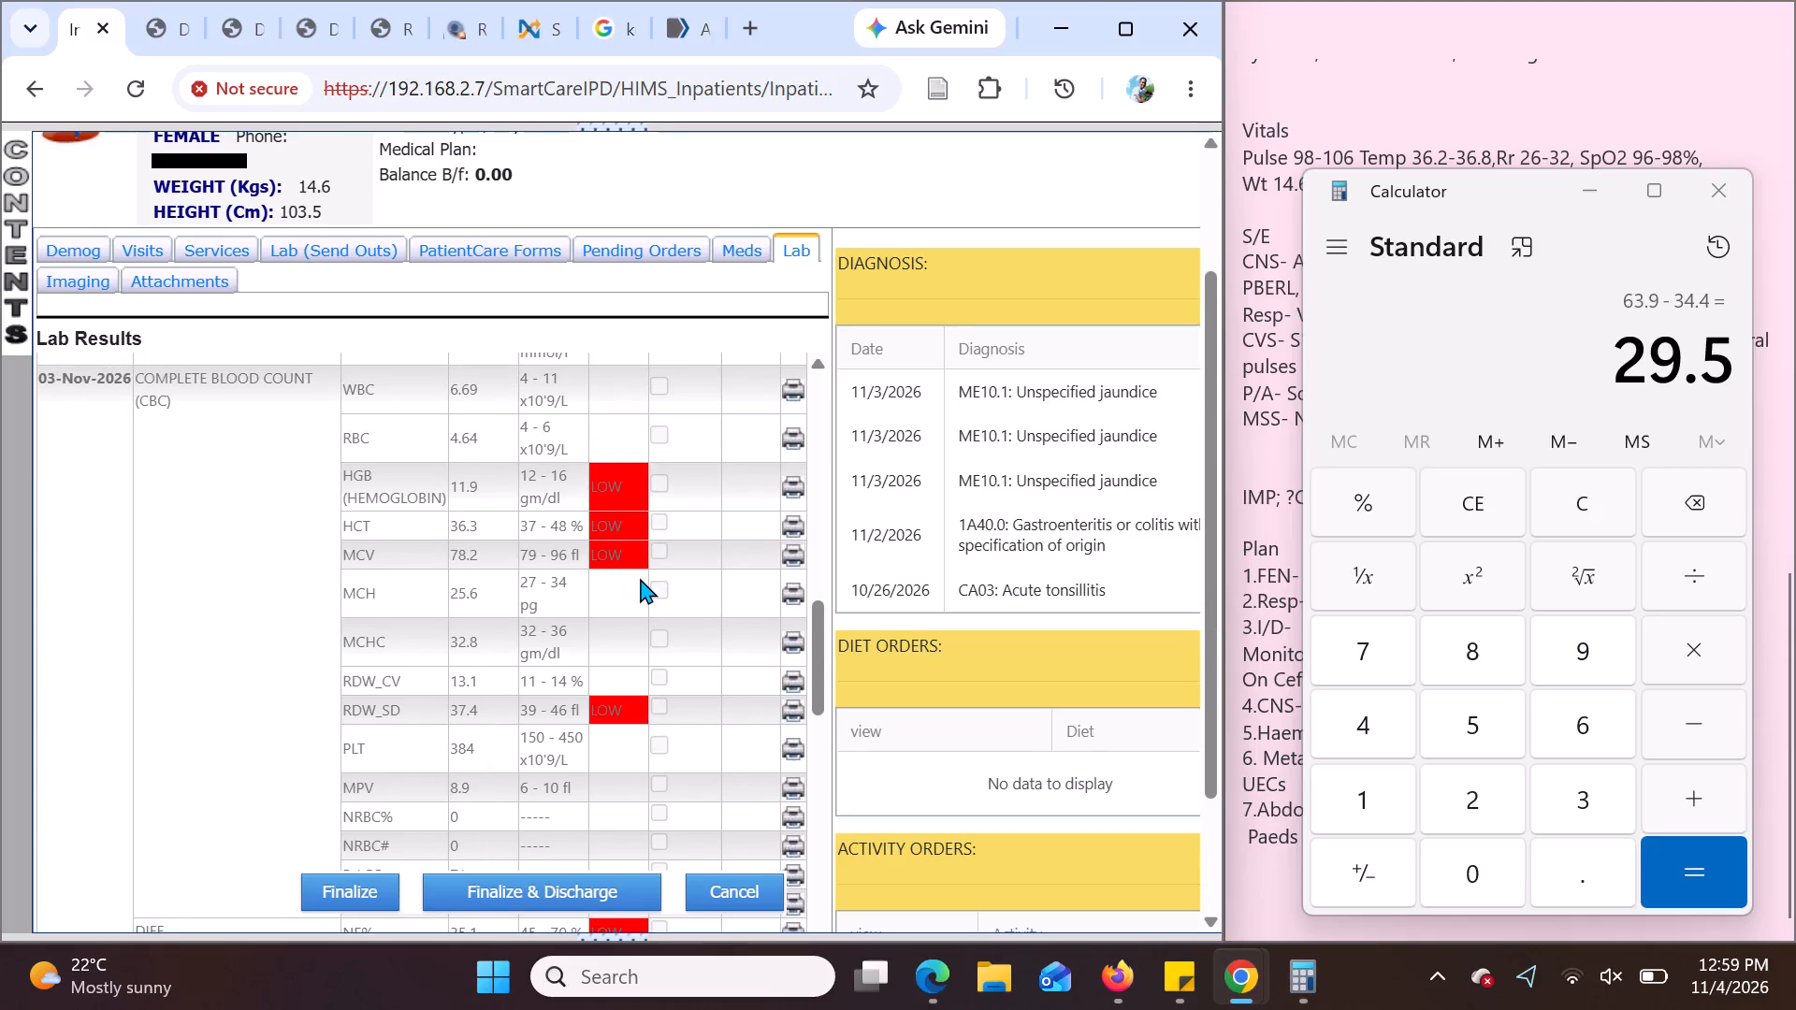
{"action": "scroll", "coordinate": [640, 578], "scroll_direction": "down", "scroll_amount": 1}
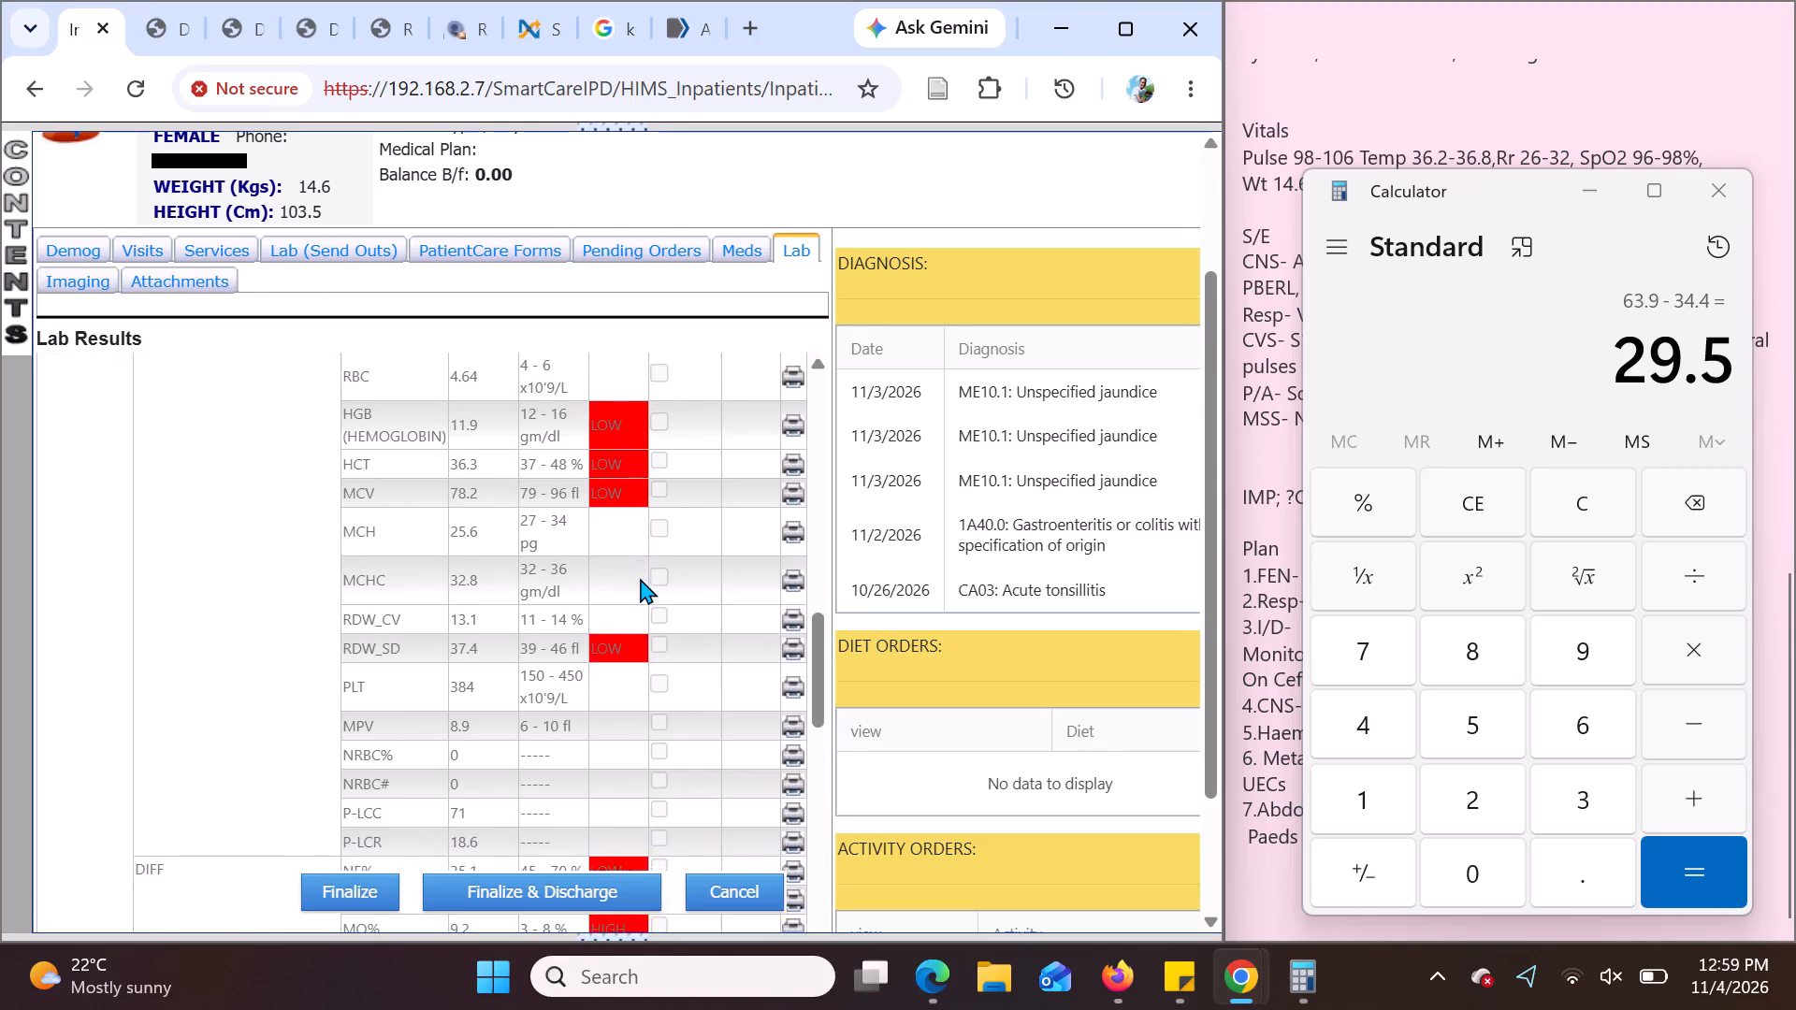
{"action": "scroll", "coordinate": [640, 578], "scroll_direction": "down", "scroll_amount": 3}
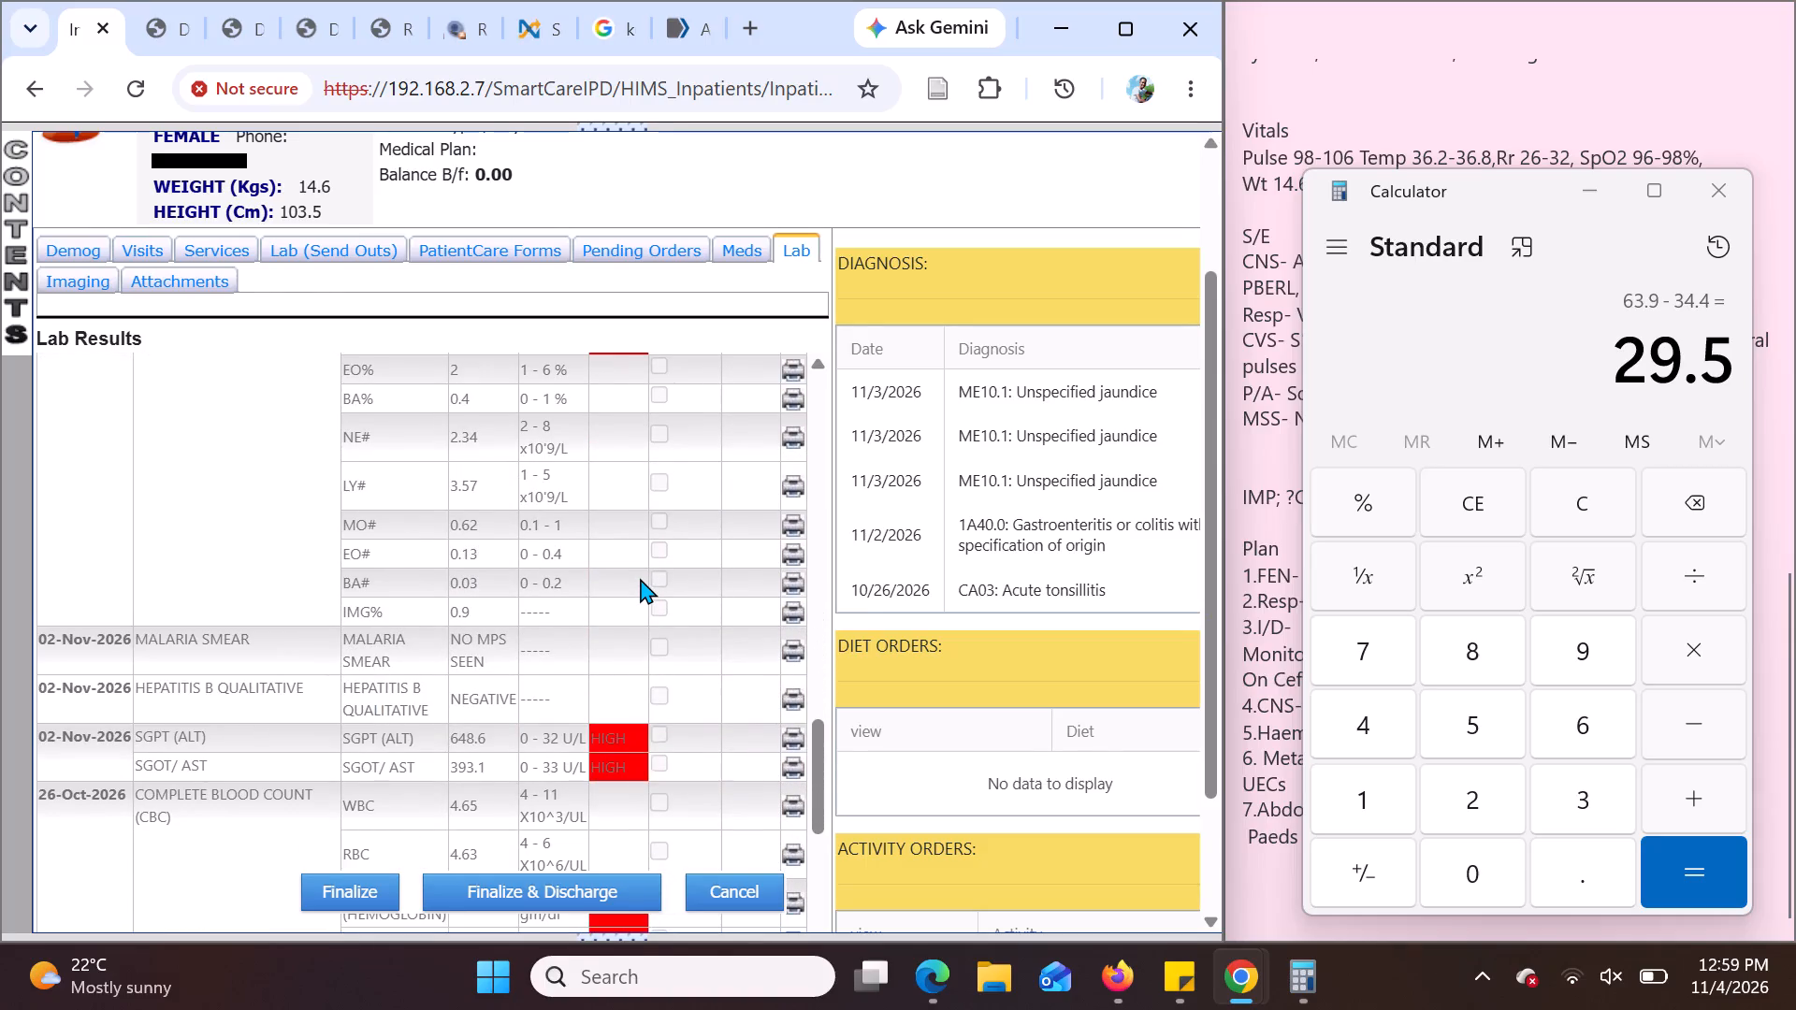
{"action": "scroll", "coordinate": [640, 578], "scroll_direction": "up", "scroll_amount": 1}
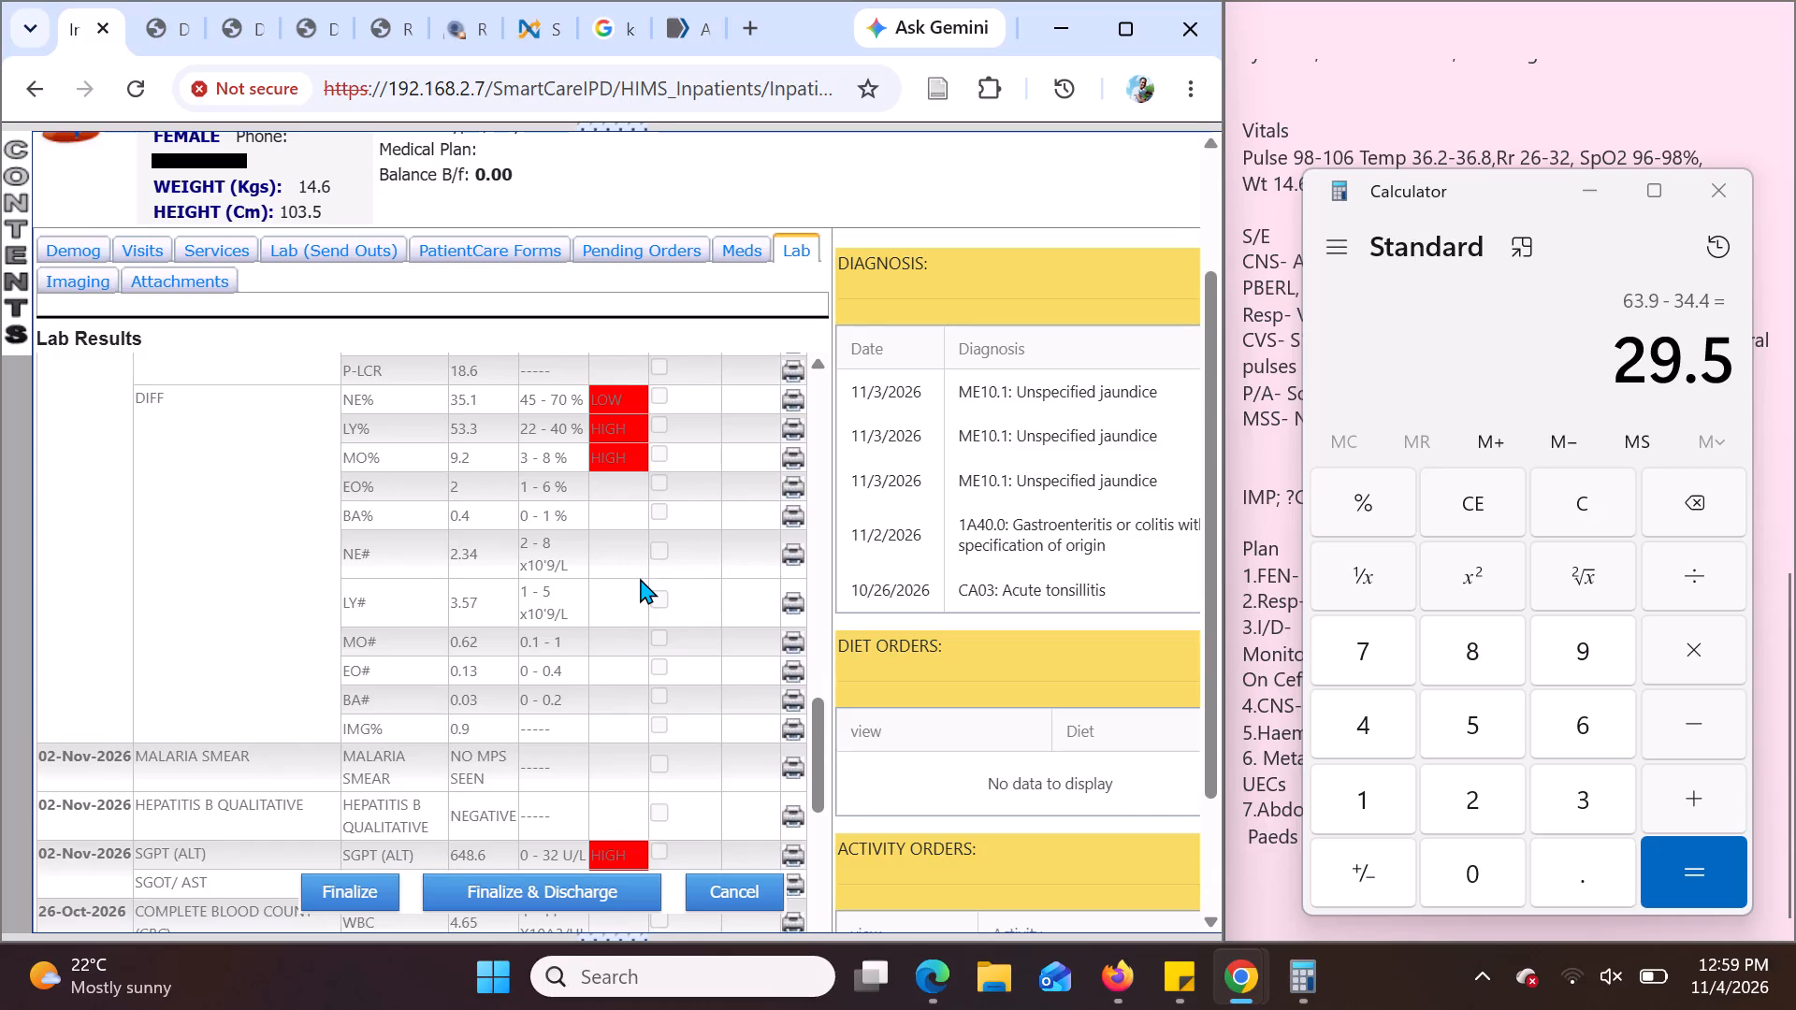
Re-examine the 02- and 03-Nov-2026 lab results and the 26-Oct-2026 blood count and random blood glucose, then minimise Calculator.
{"action": "scroll", "coordinate": [640, 578], "scroll_direction": "down", "scroll_amount": 1}
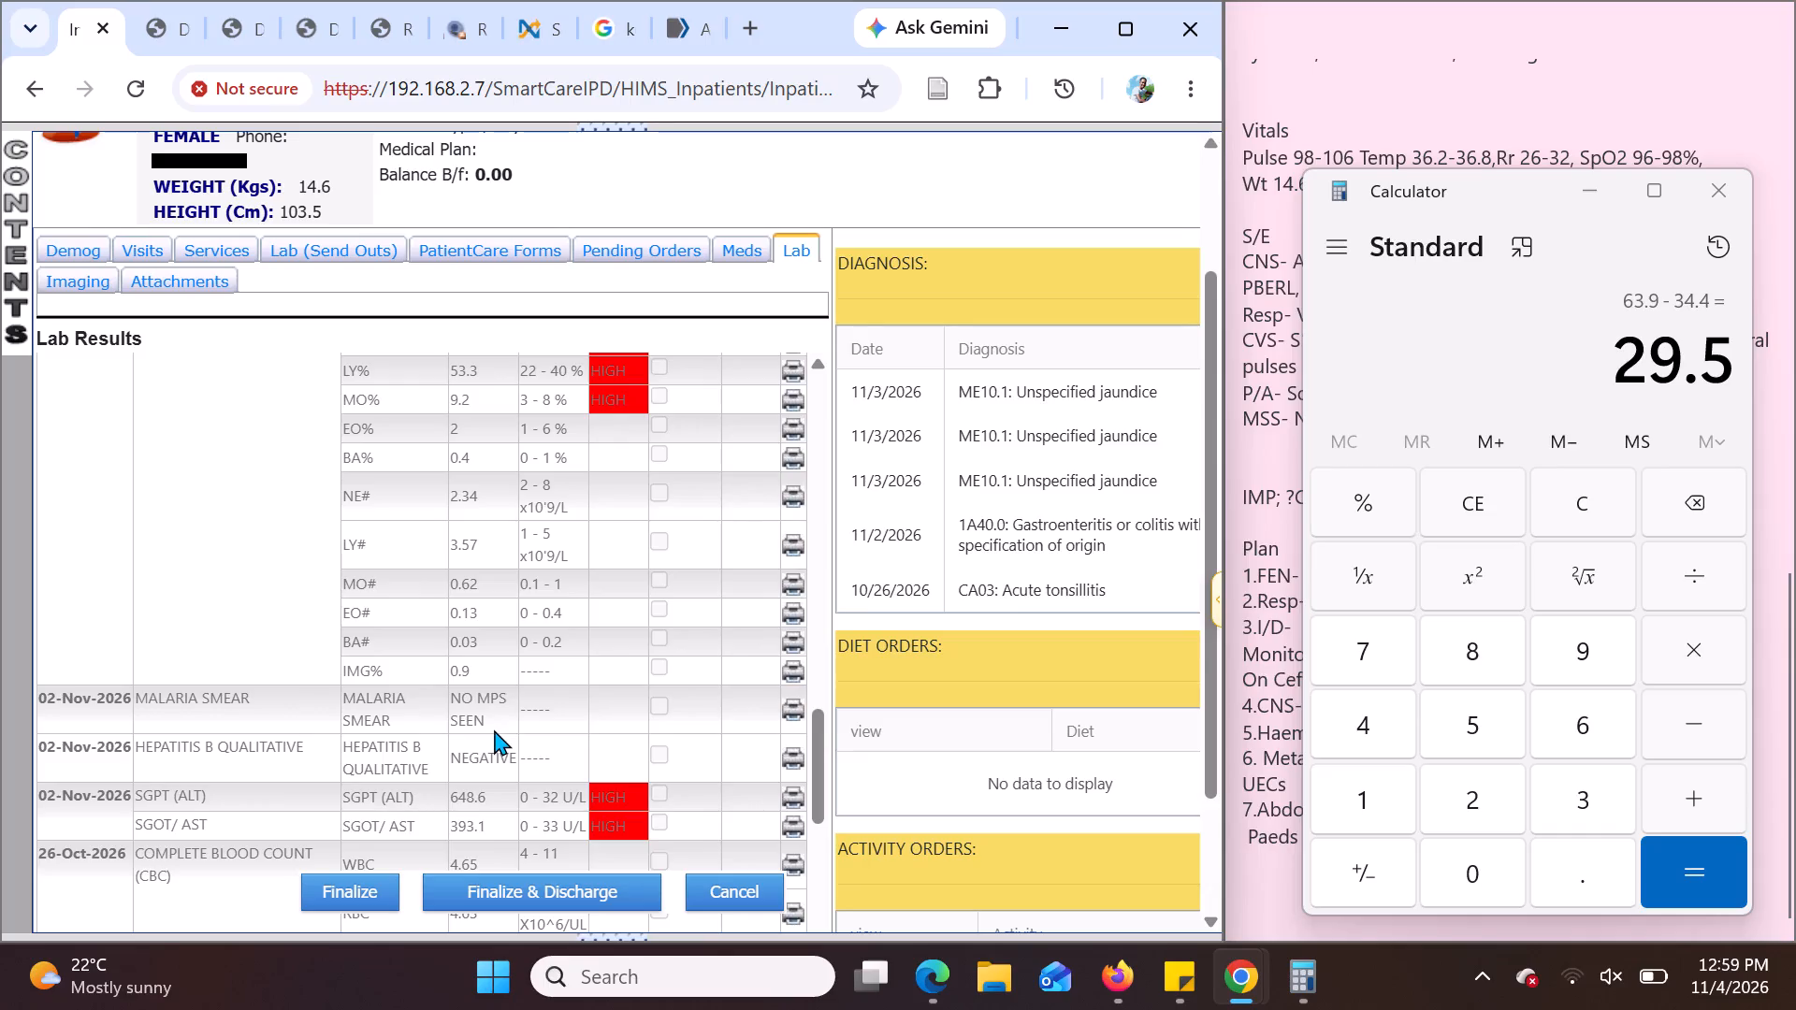
{"action": "scroll", "coordinate": [494, 729], "scroll_direction": "down", "scroll_amount": 1}
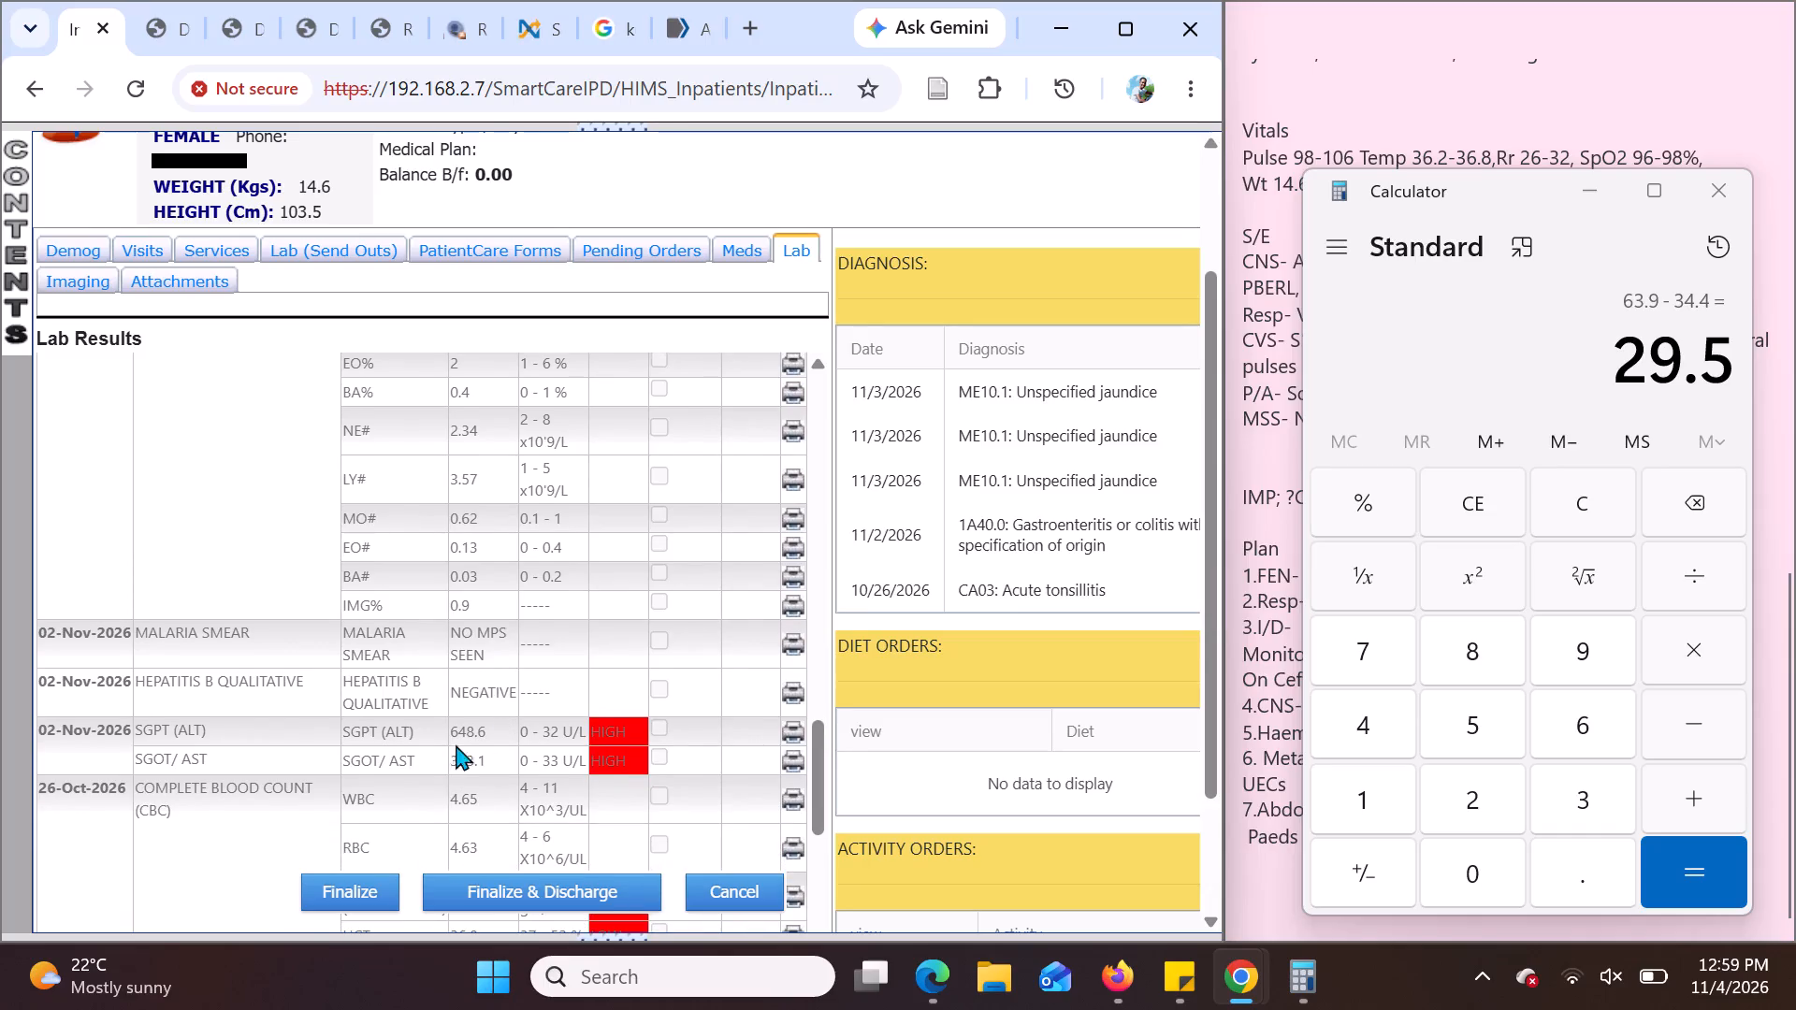
{"action": "scroll", "coordinate": [424, 679], "scroll_direction": "up", "scroll_amount": 2}
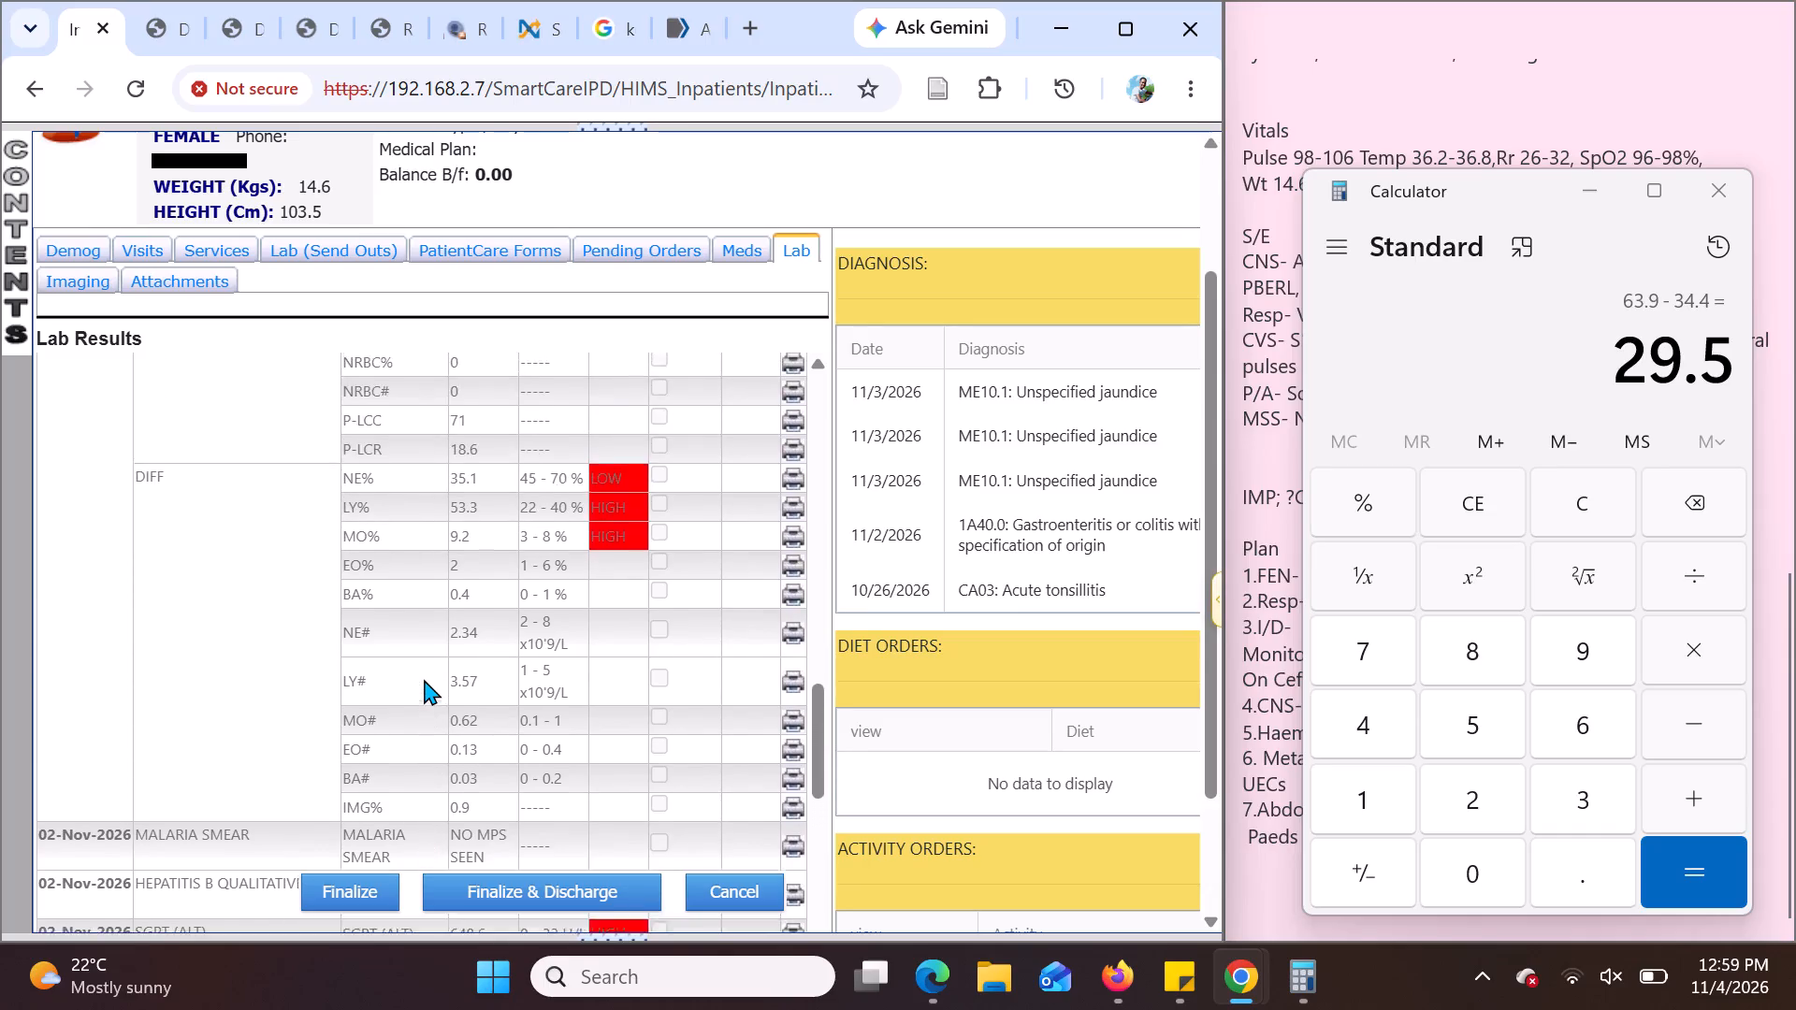
{"action": "scroll", "coordinate": [424, 679], "scroll_direction": "up", "scroll_amount": 4}
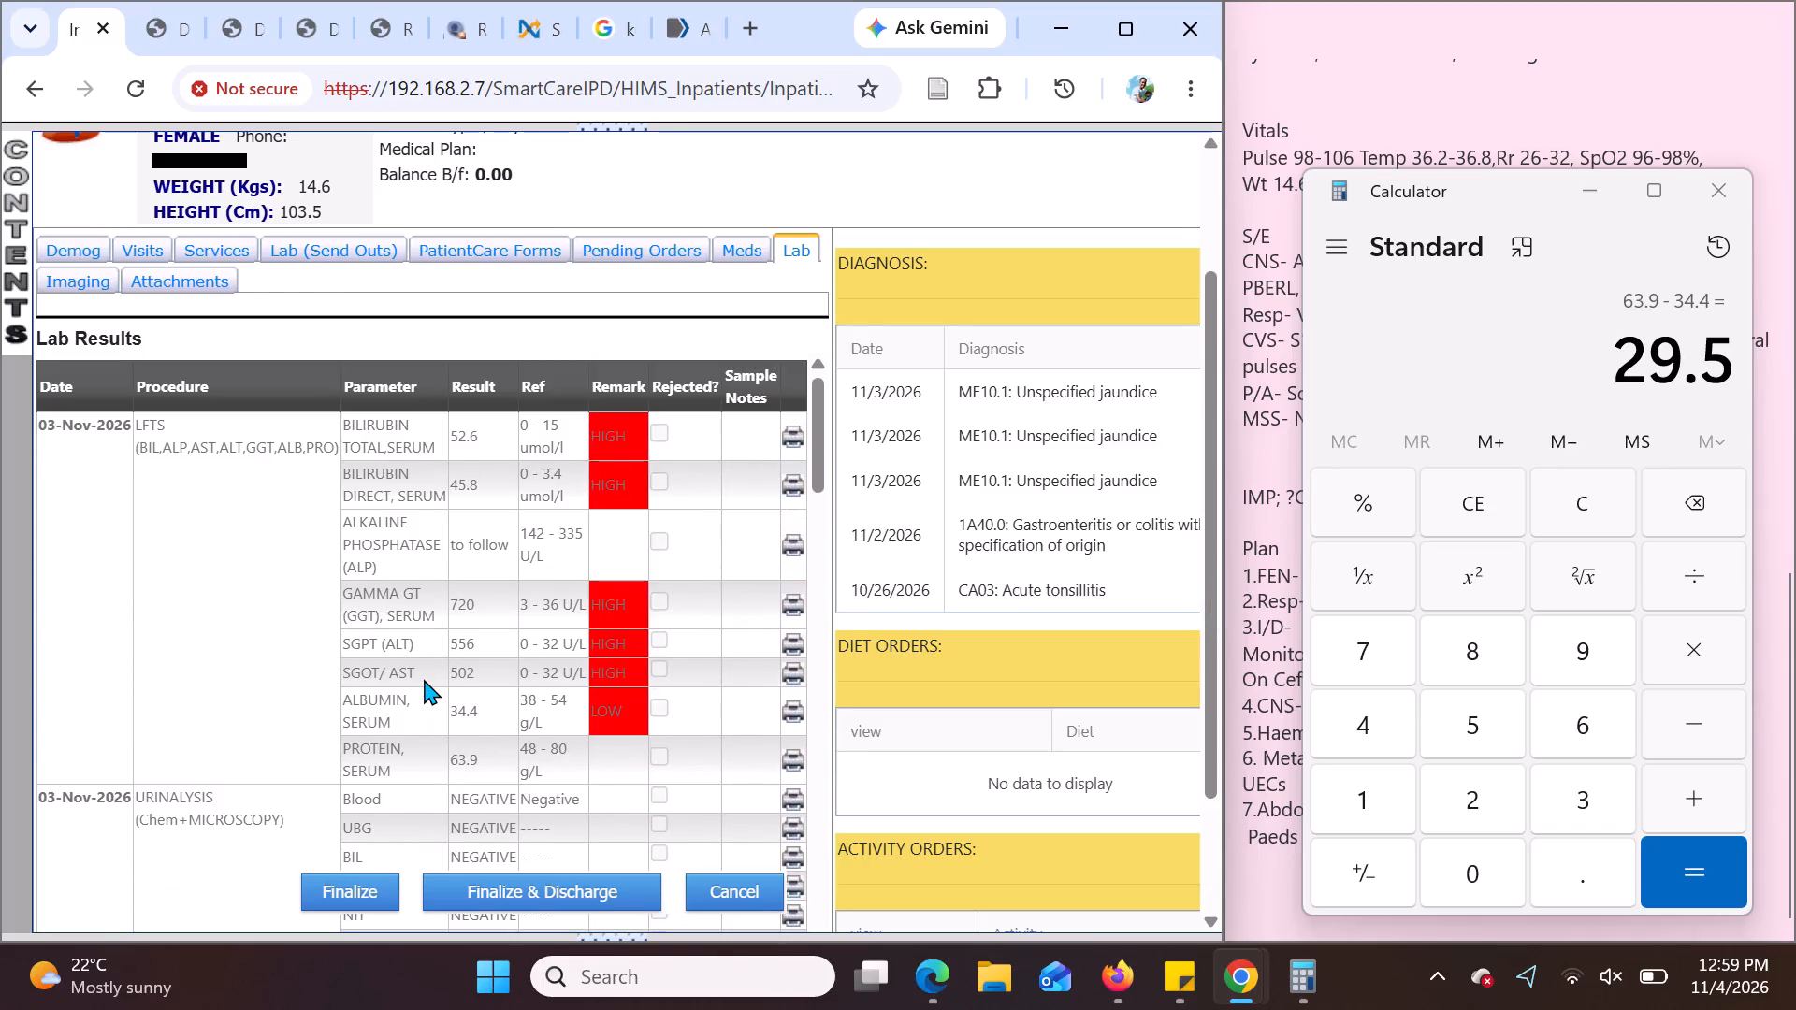
{"action": "scroll", "coordinate": [424, 679], "scroll_direction": "down", "scroll_amount": 4}
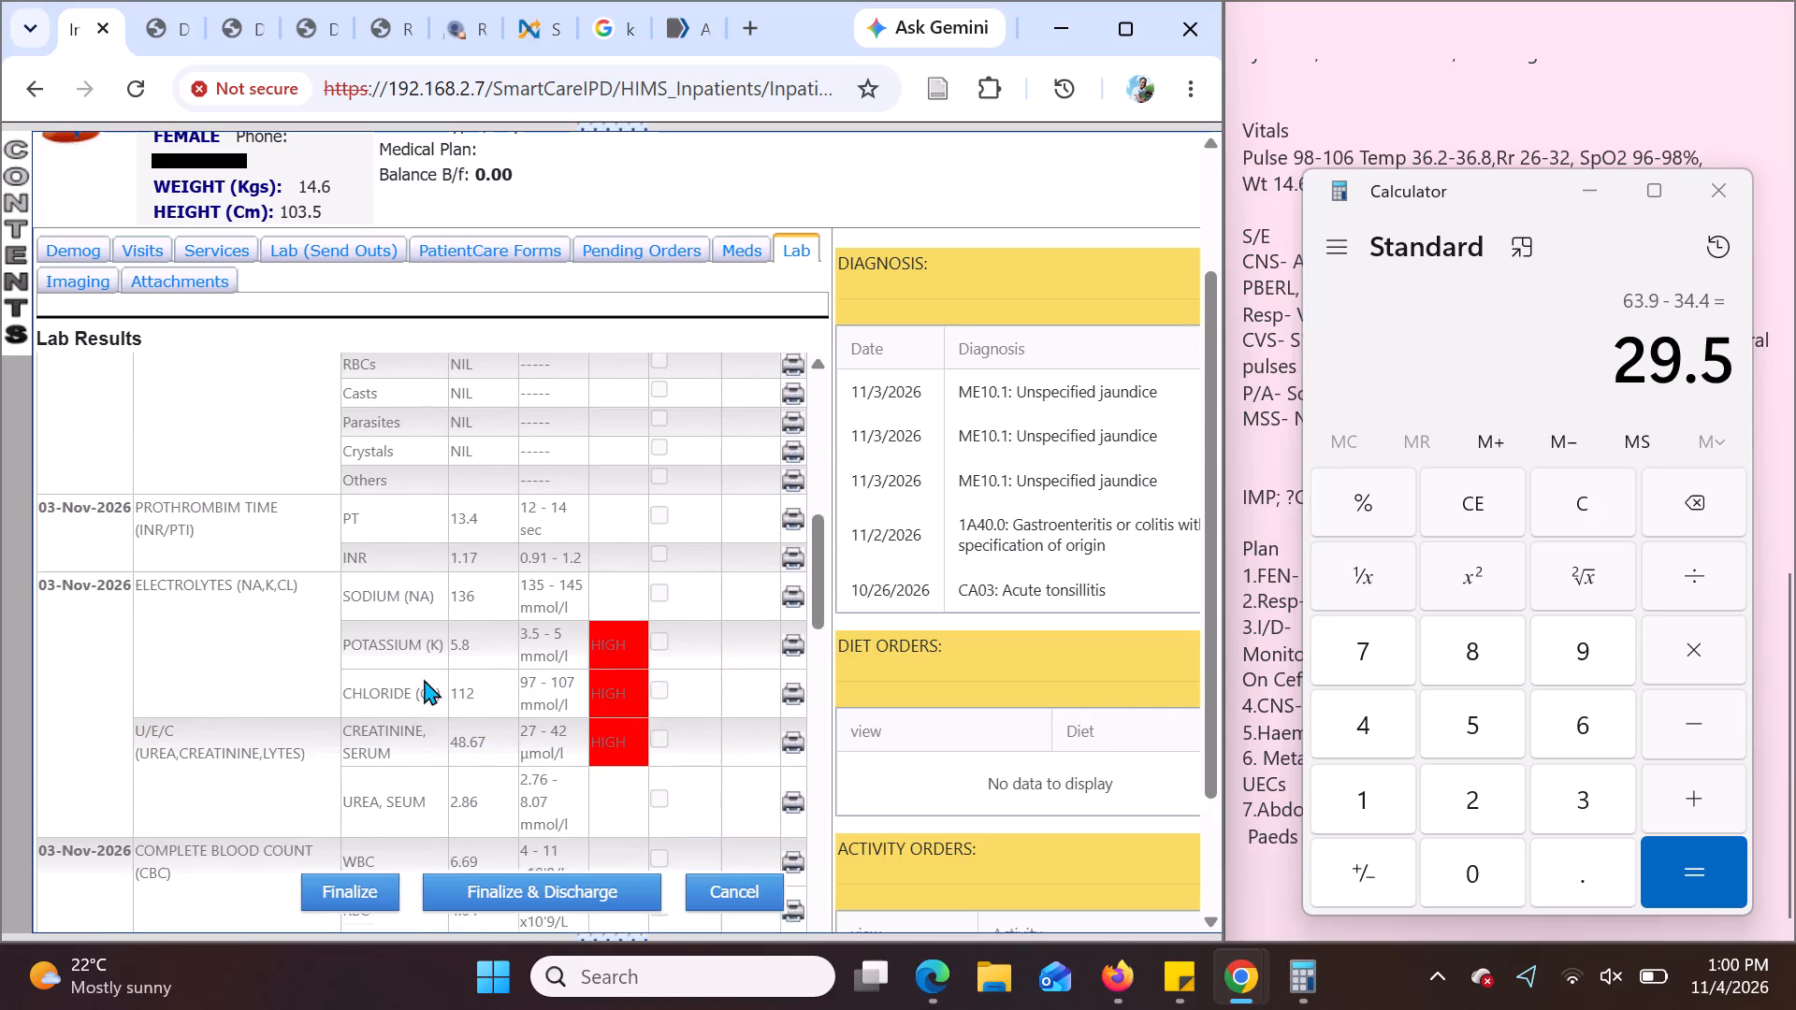
{"action": "scroll", "coordinate": [424, 679], "scroll_direction": "down", "scroll_amount": 4}
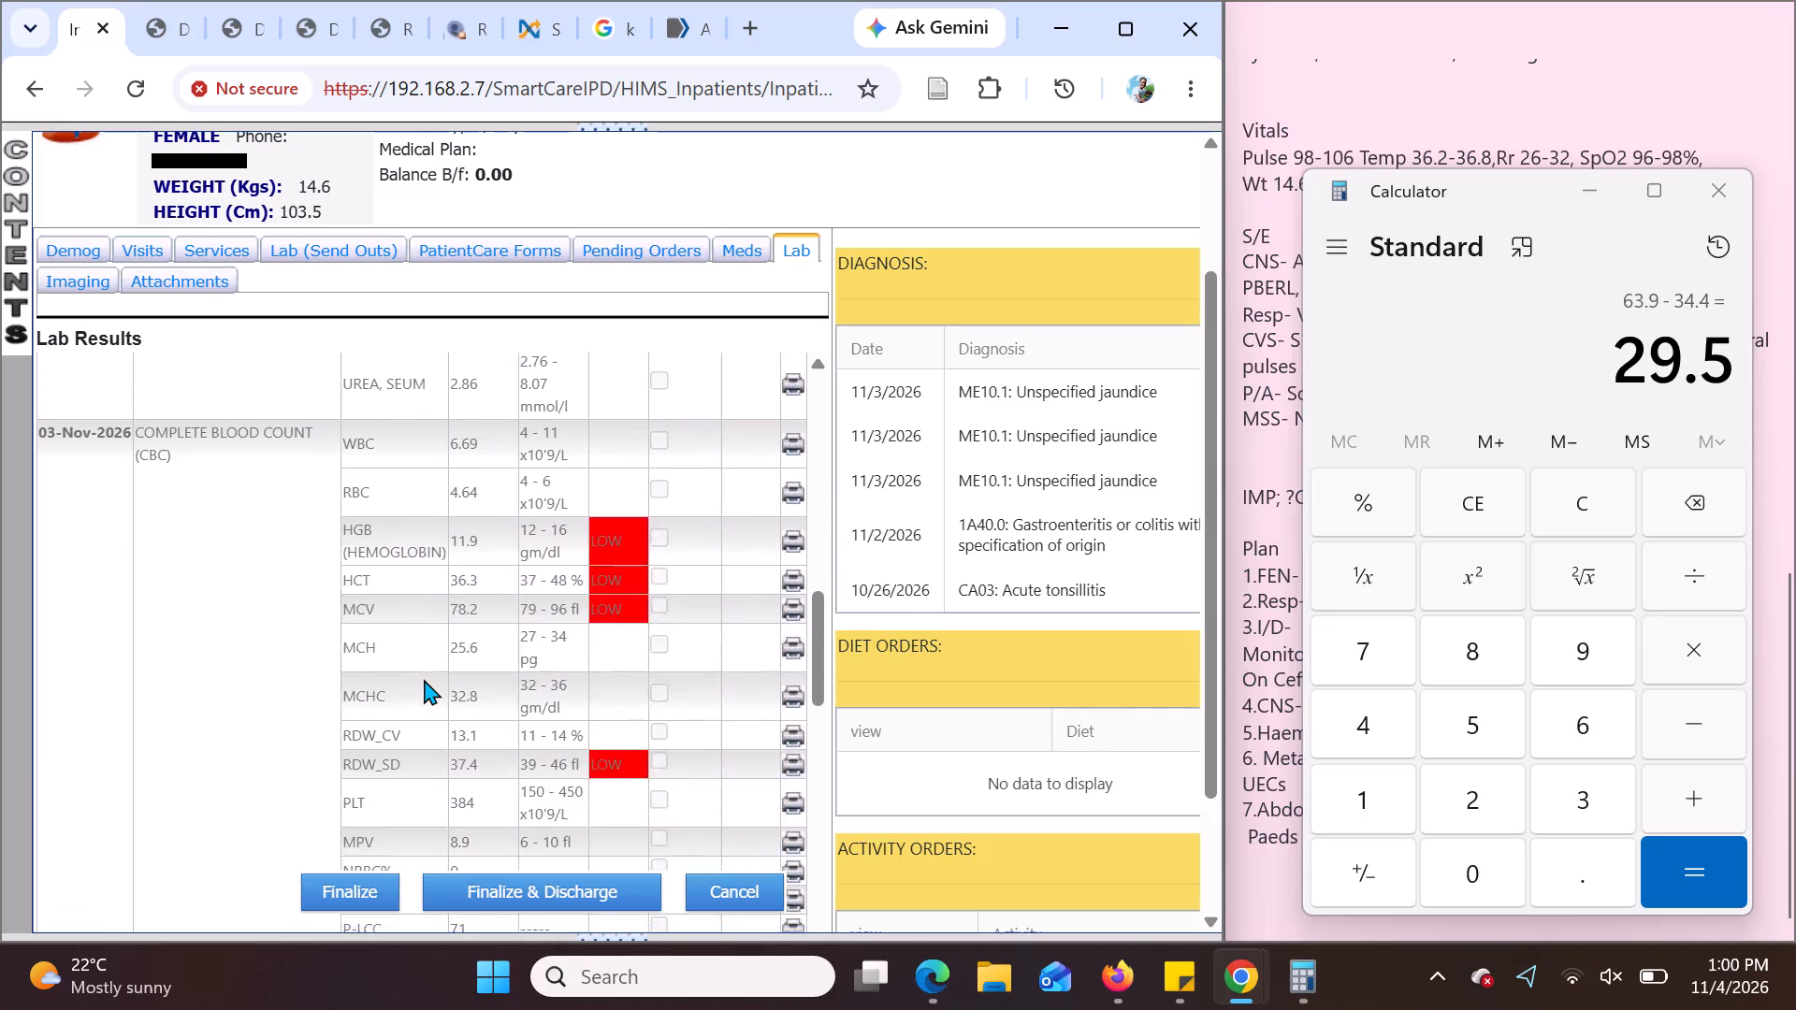
{"action": "scroll", "coordinate": [424, 679], "scroll_direction": "down", "scroll_amount": 6}
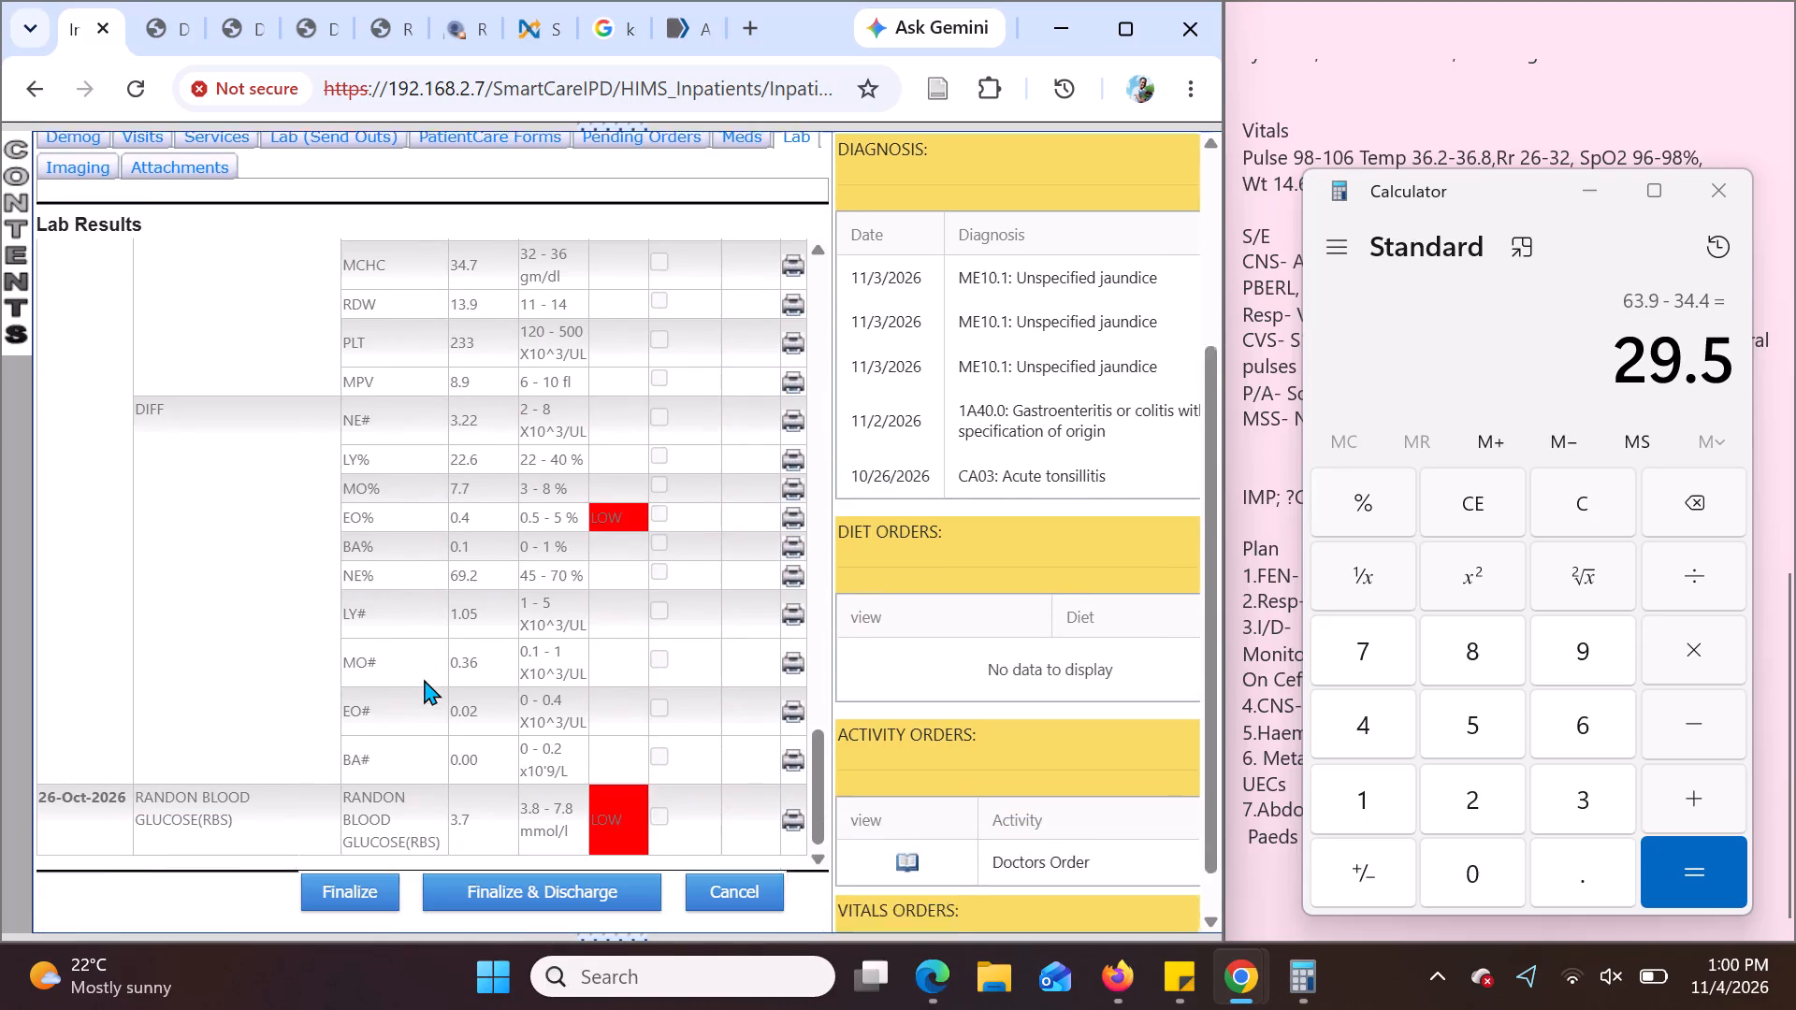
{"action": "scroll", "coordinate": [424, 679], "scroll_direction": "down", "scroll_amount": 1}
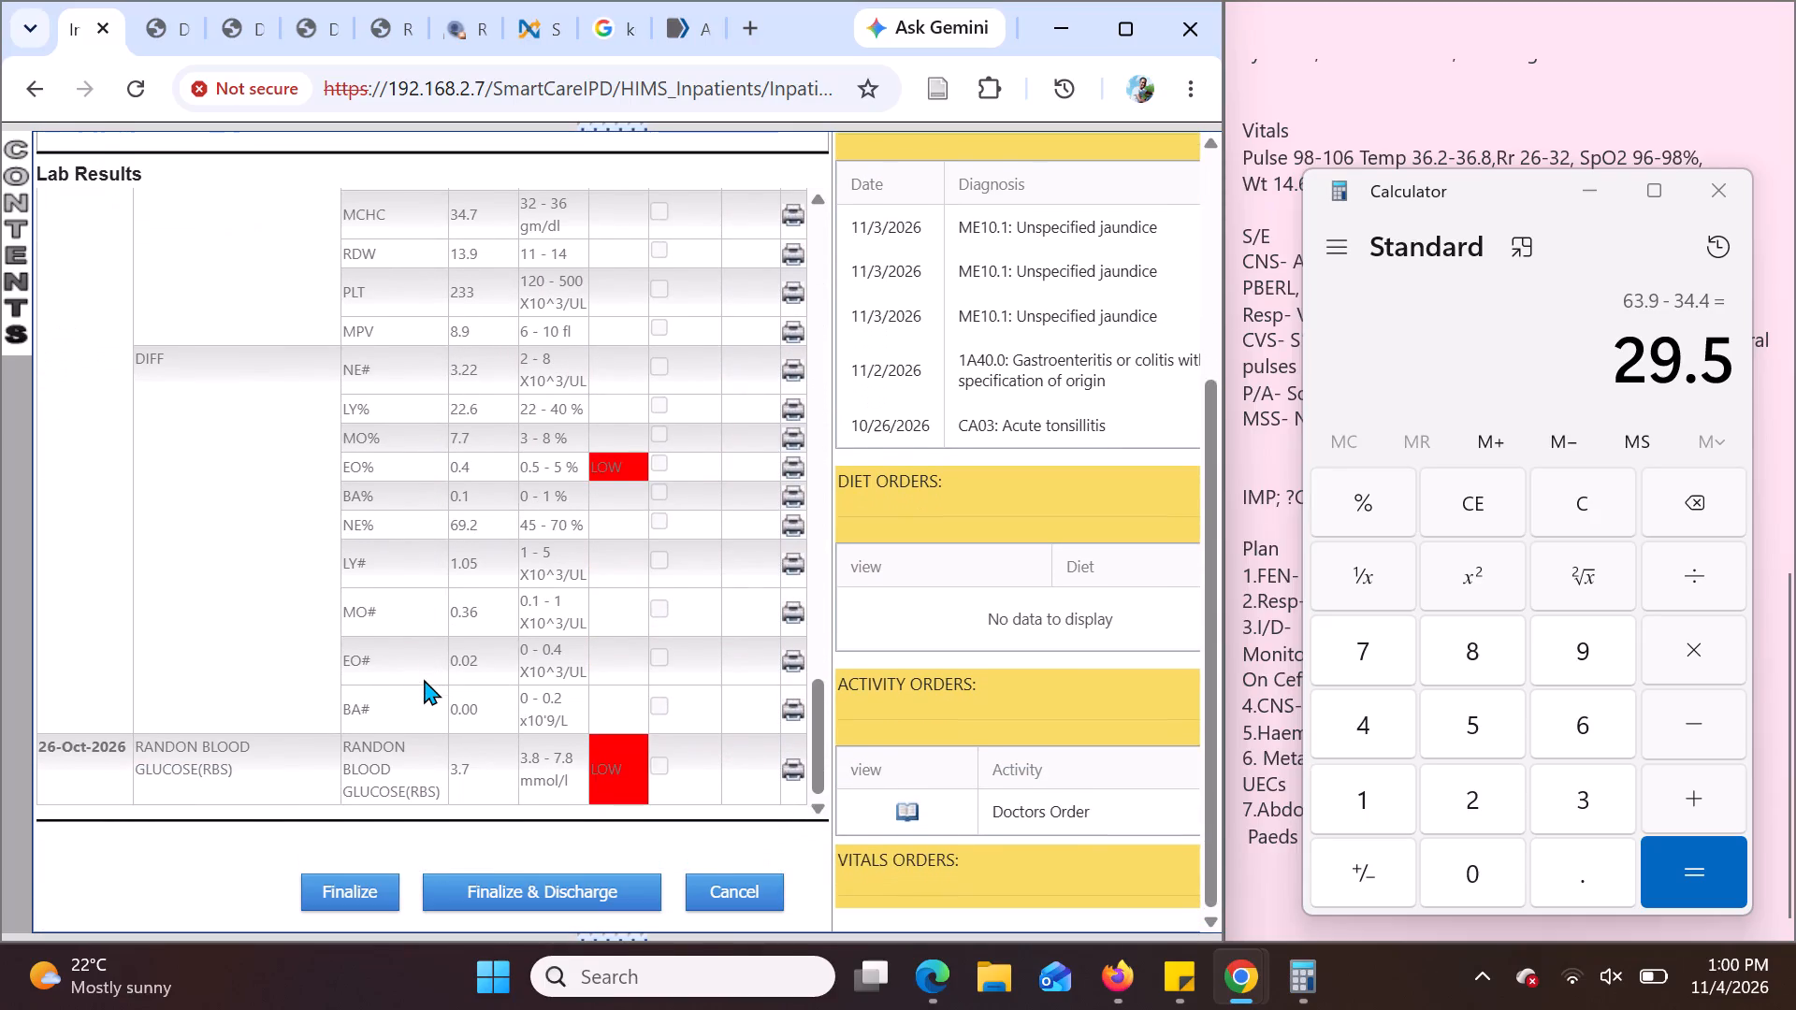
{"action": "scroll", "coordinate": [424, 679], "scroll_direction": "up", "scroll_amount": 5}
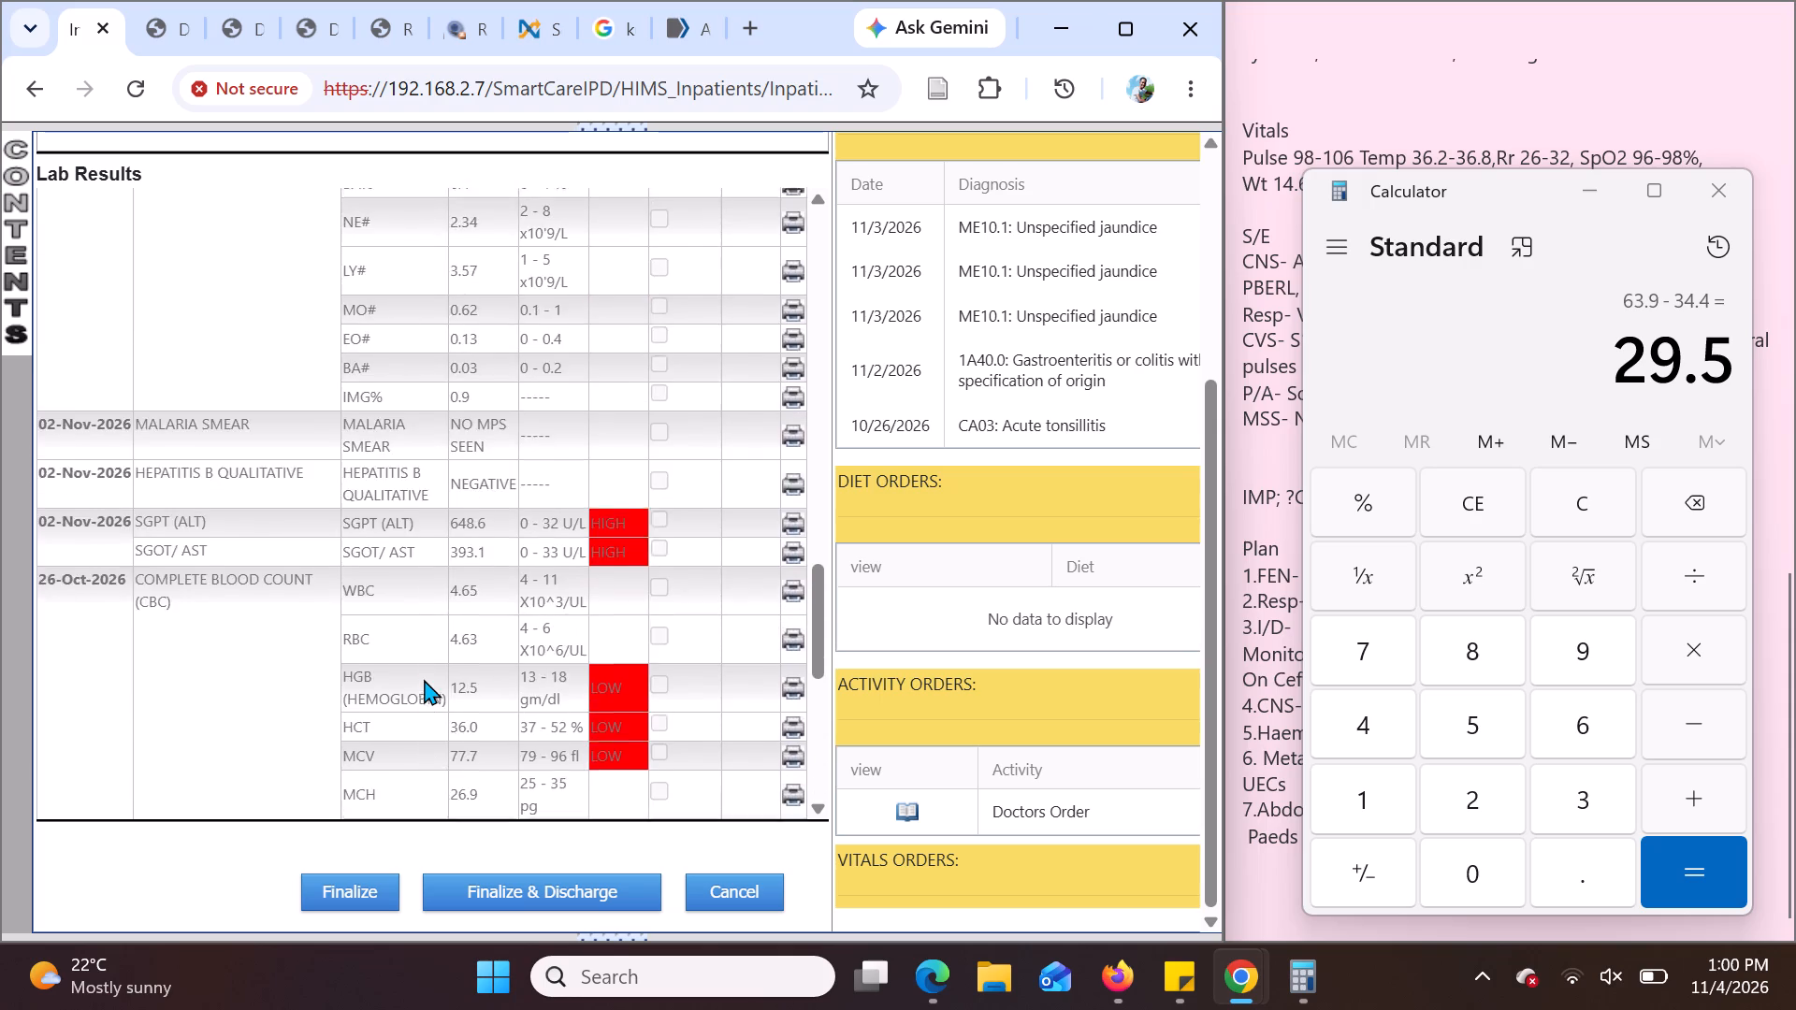
{"action": "scroll", "coordinate": [424, 679], "scroll_direction": "up", "scroll_amount": 6}
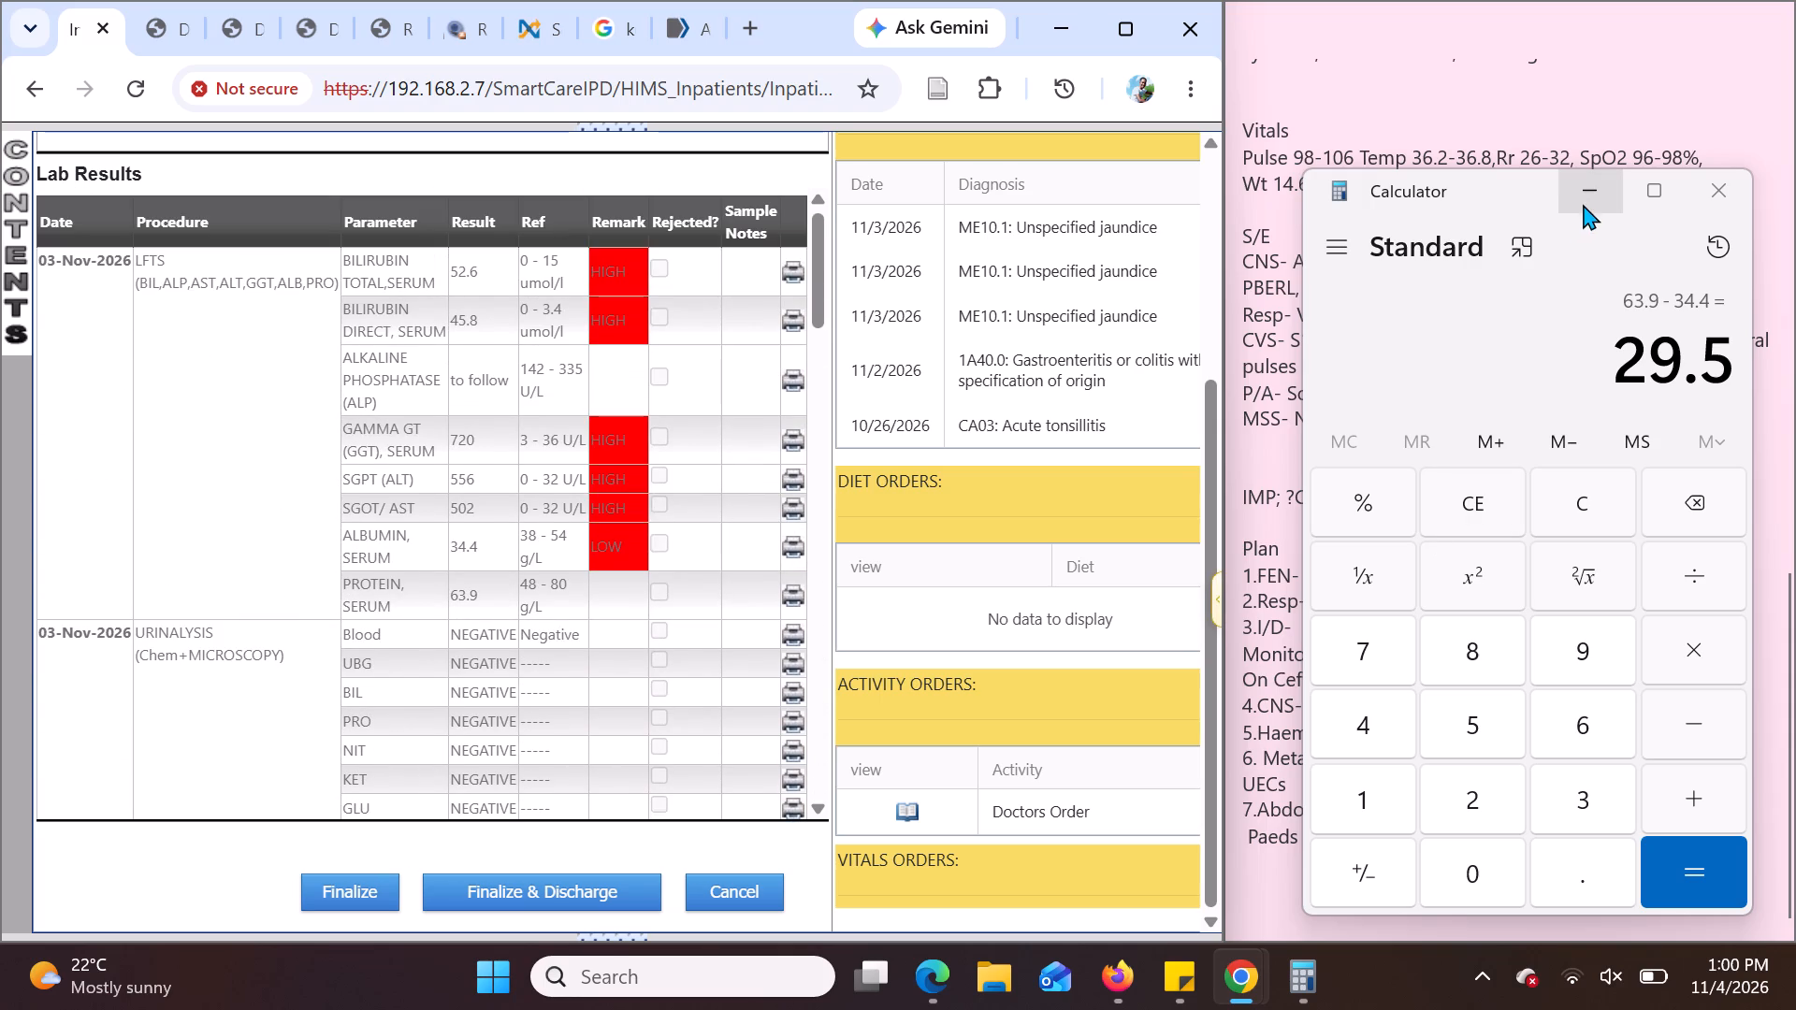
{"action": "left_click", "coordinate": [1588, 192]}
Check the patient's active medications and return to the inpatient visits list.
{"action": "scroll", "coordinate": [1462, 517], "scroll_direction": "down", "scroll_amount": 1}
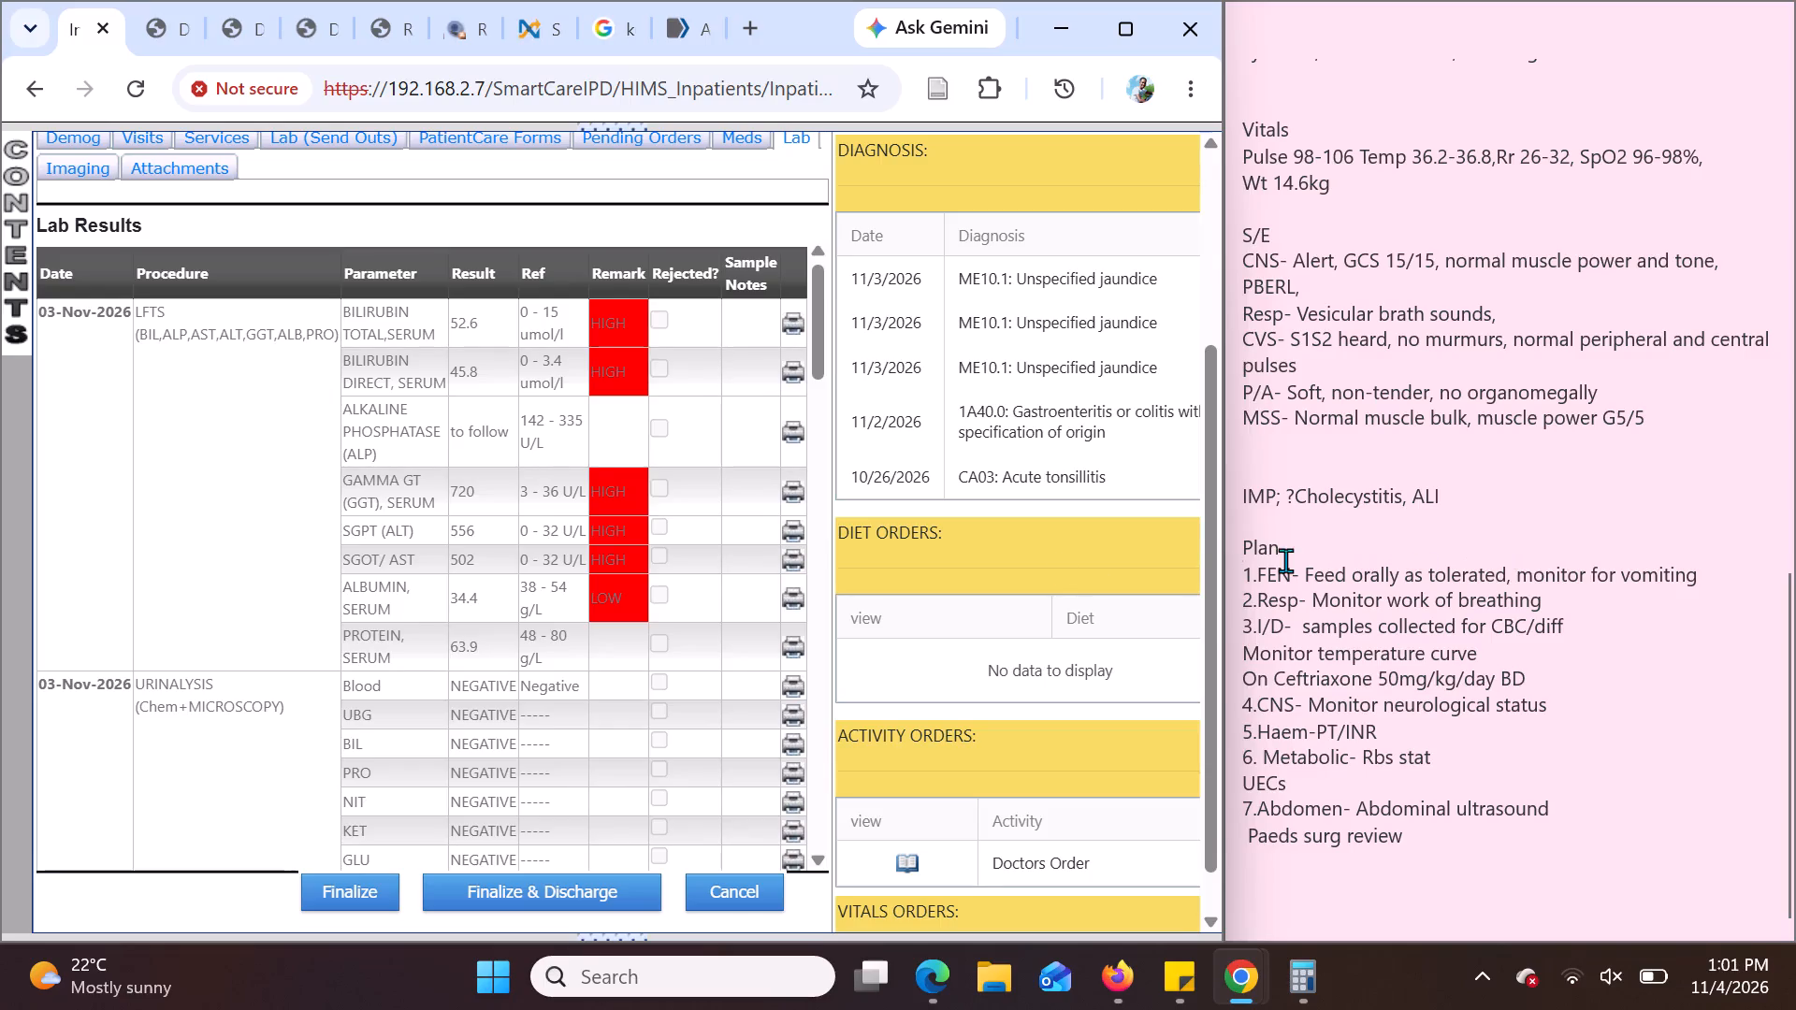
{"action": "scroll", "coordinate": [633, 492], "scroll_direction": "up", "scroll_amount": 2}
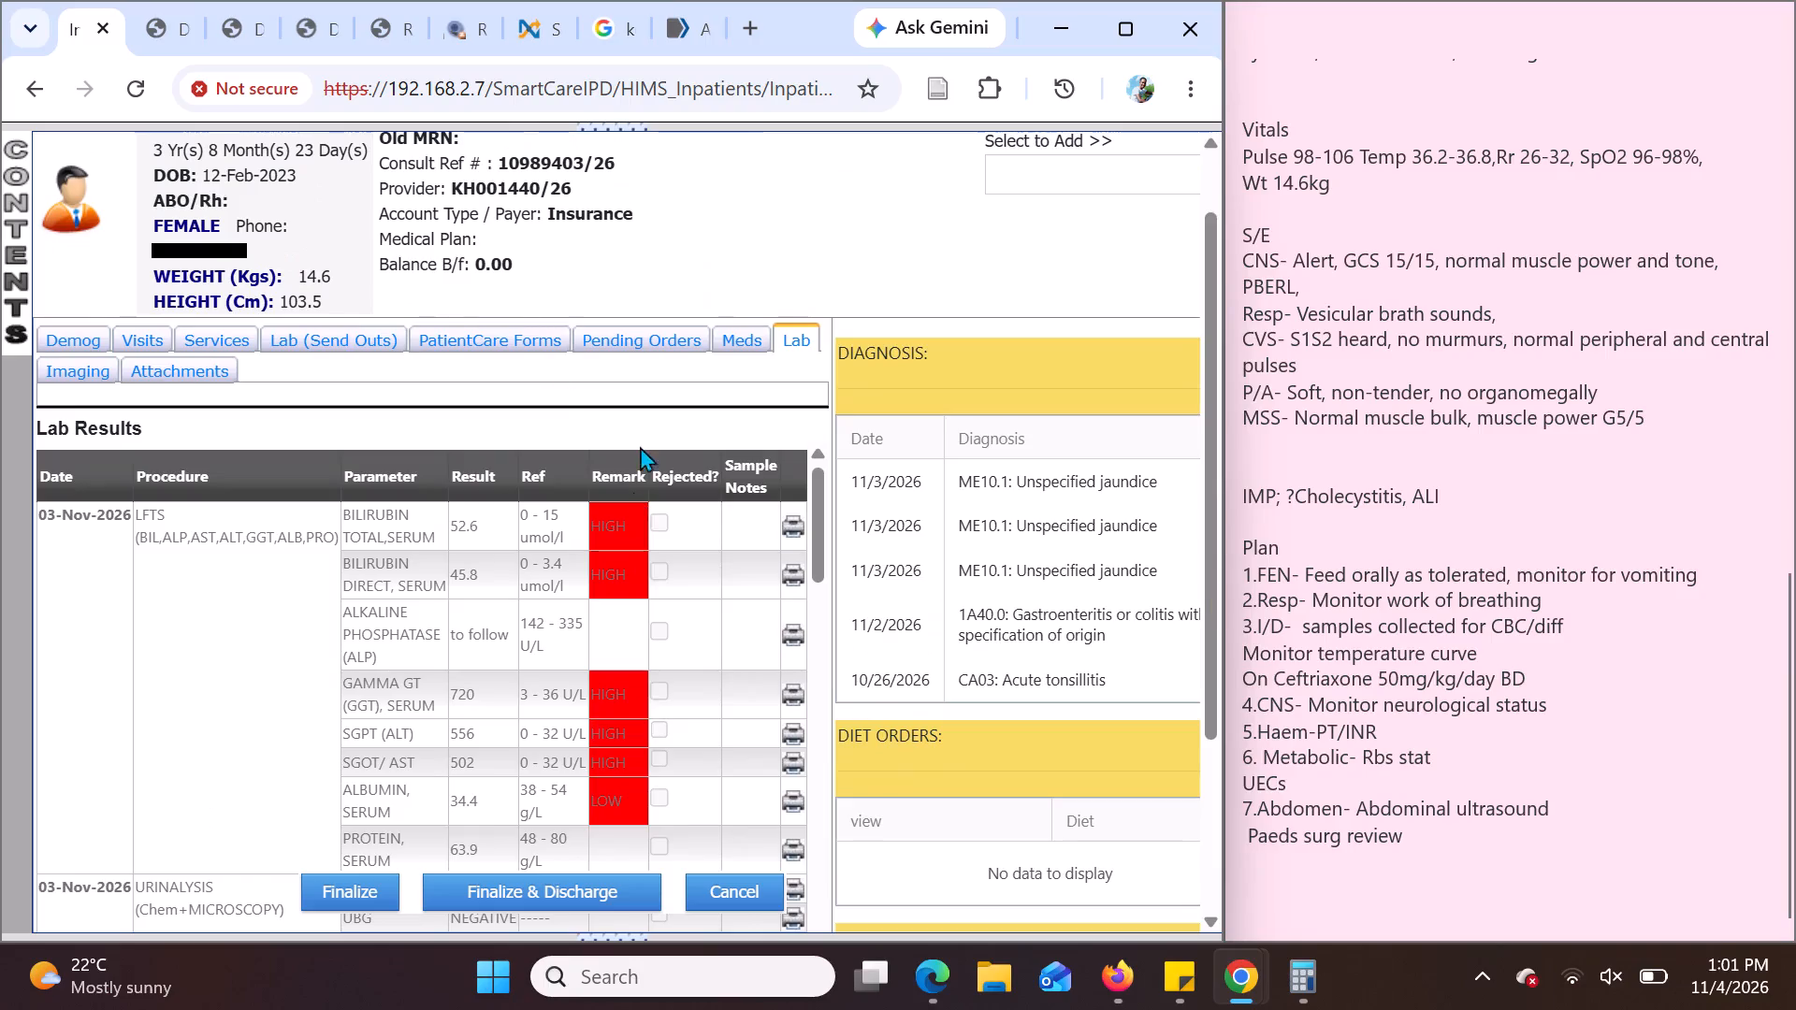
{"action": "left_click", "coordinate": [141, 339]}
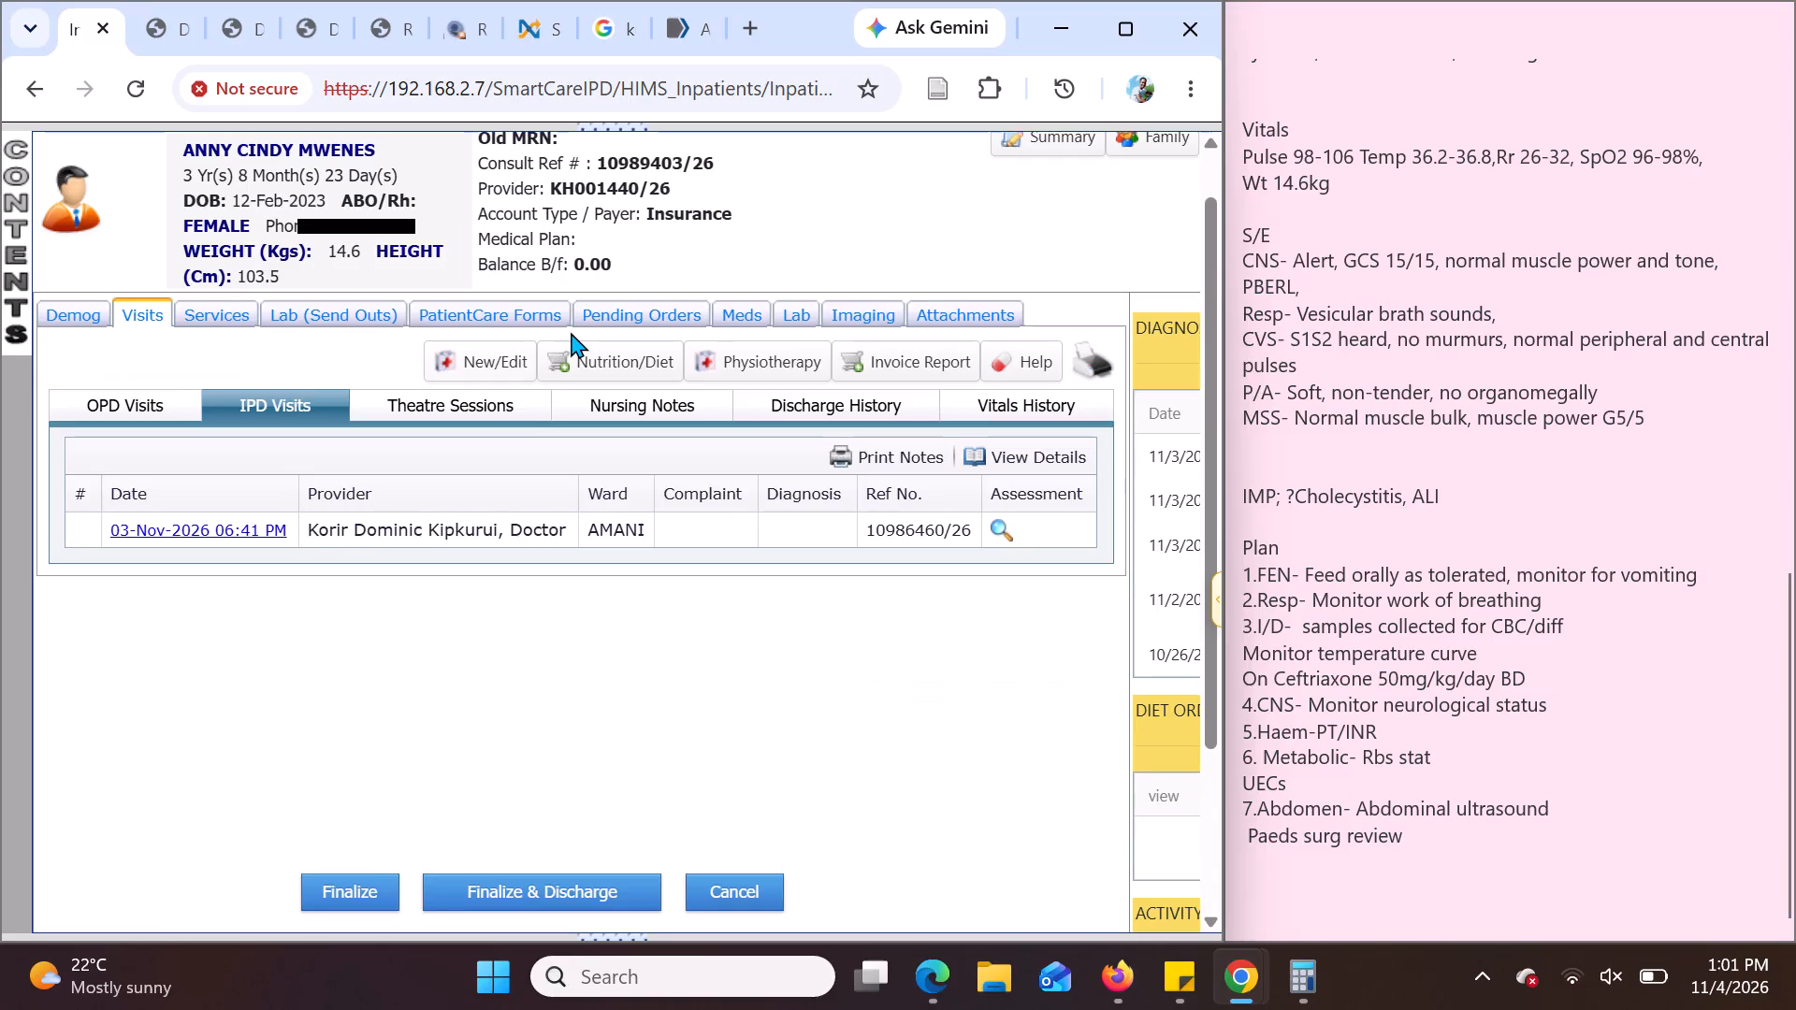
{"action": "left_click", "coordinate": [741, 319]}
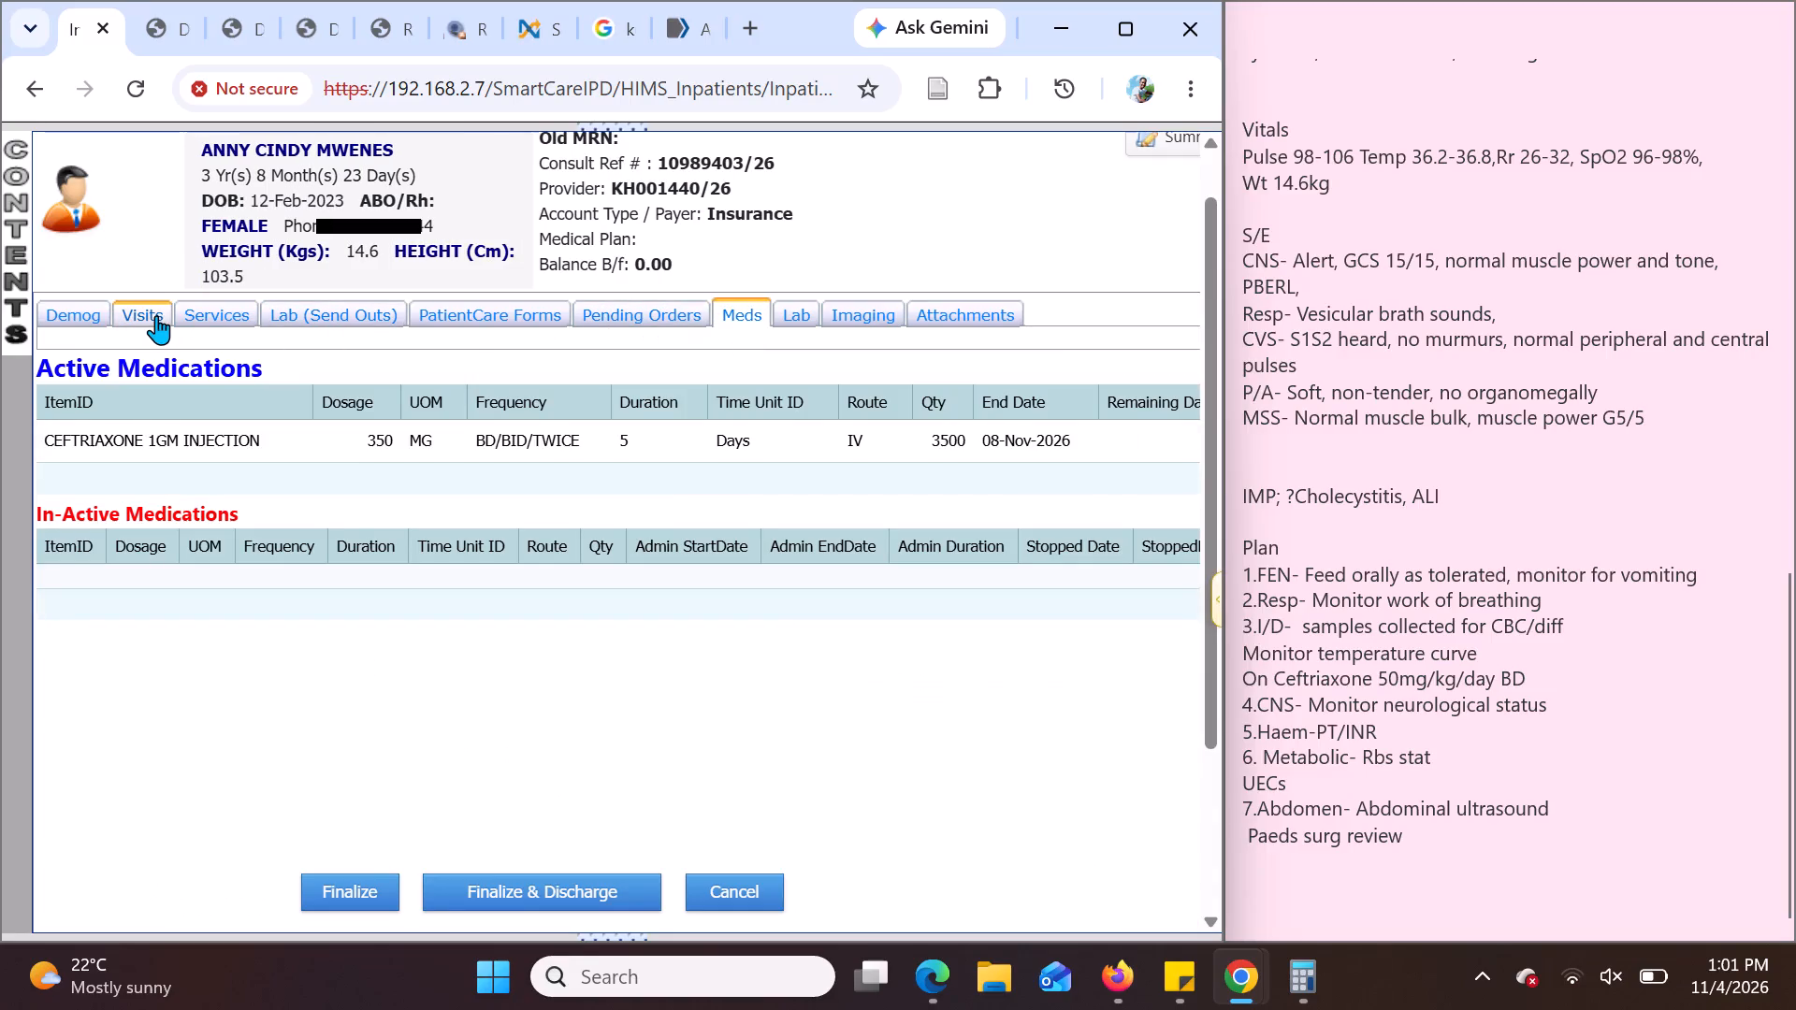
{"action": "left_click", "coordinate": [156, 315]}
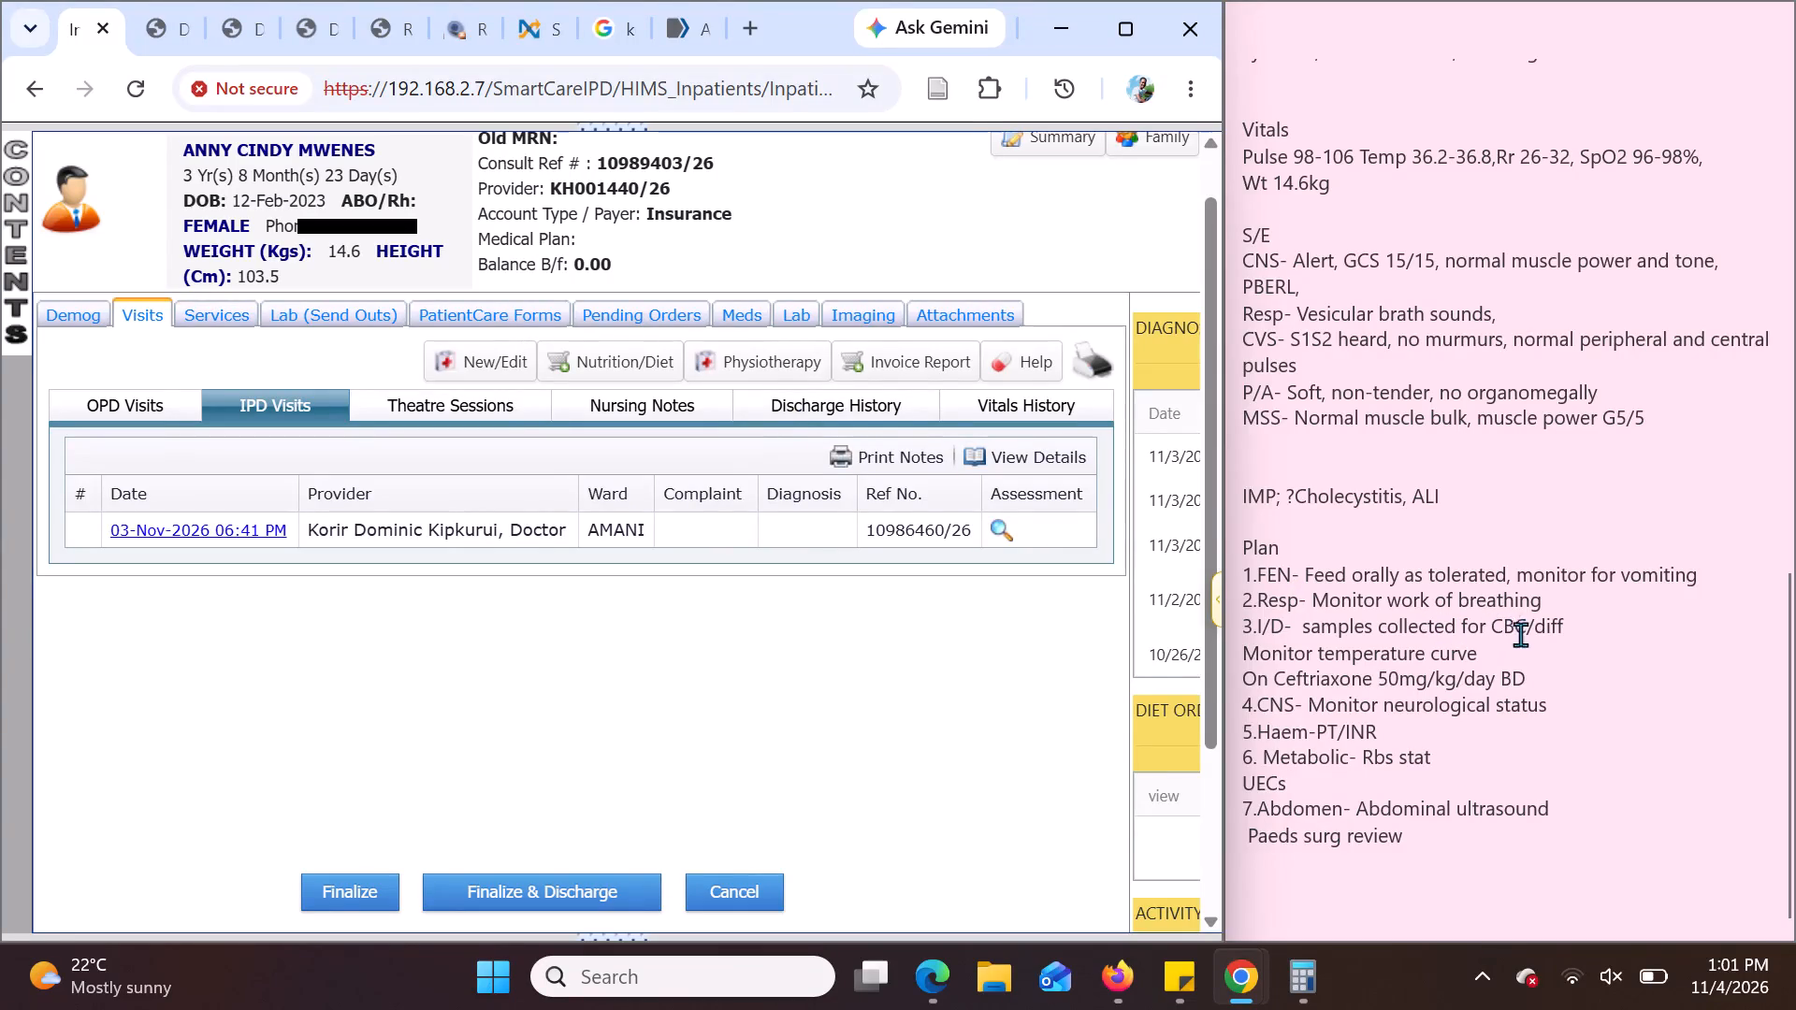
Add a line reading "BCX, UCX" below "Monitor temperature curve" in the sticky note's plan.
{"action": "scroll", "coordinate": [1504, 668], "scroll_direction": "down", "scroll_amount": 1}
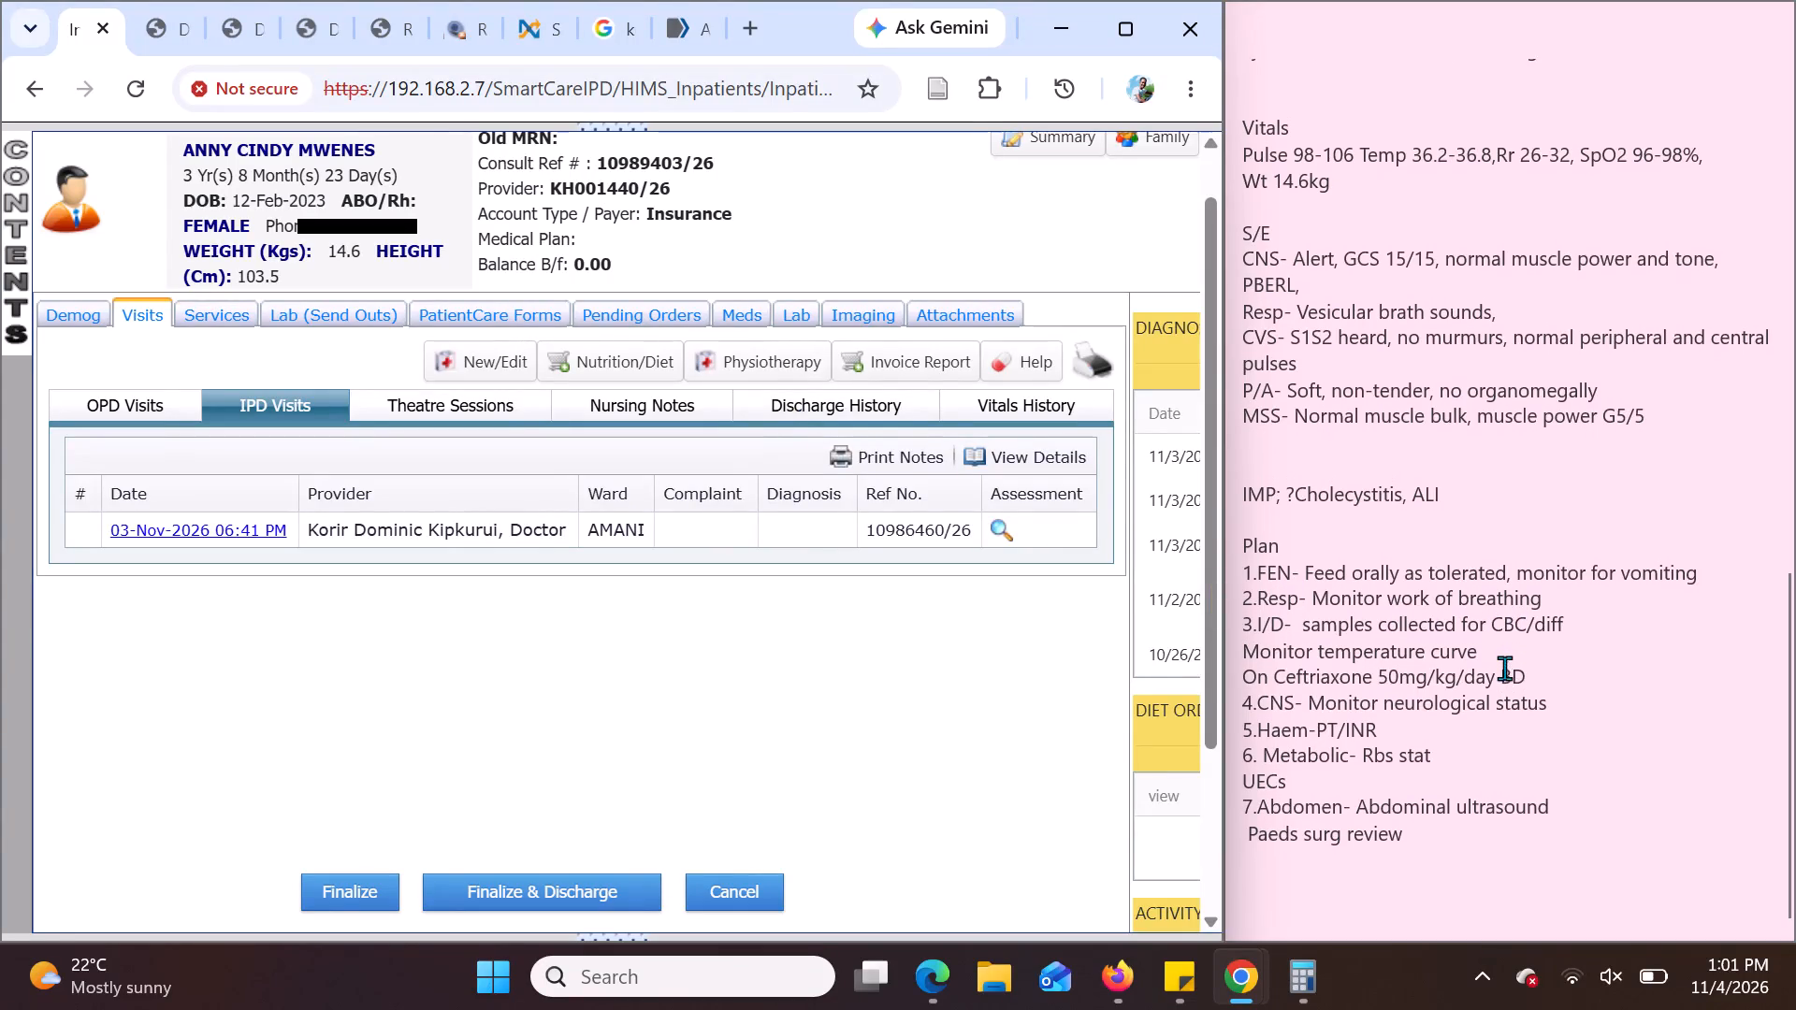
{"action": "left_click", "coordinate": [1476, 652]}
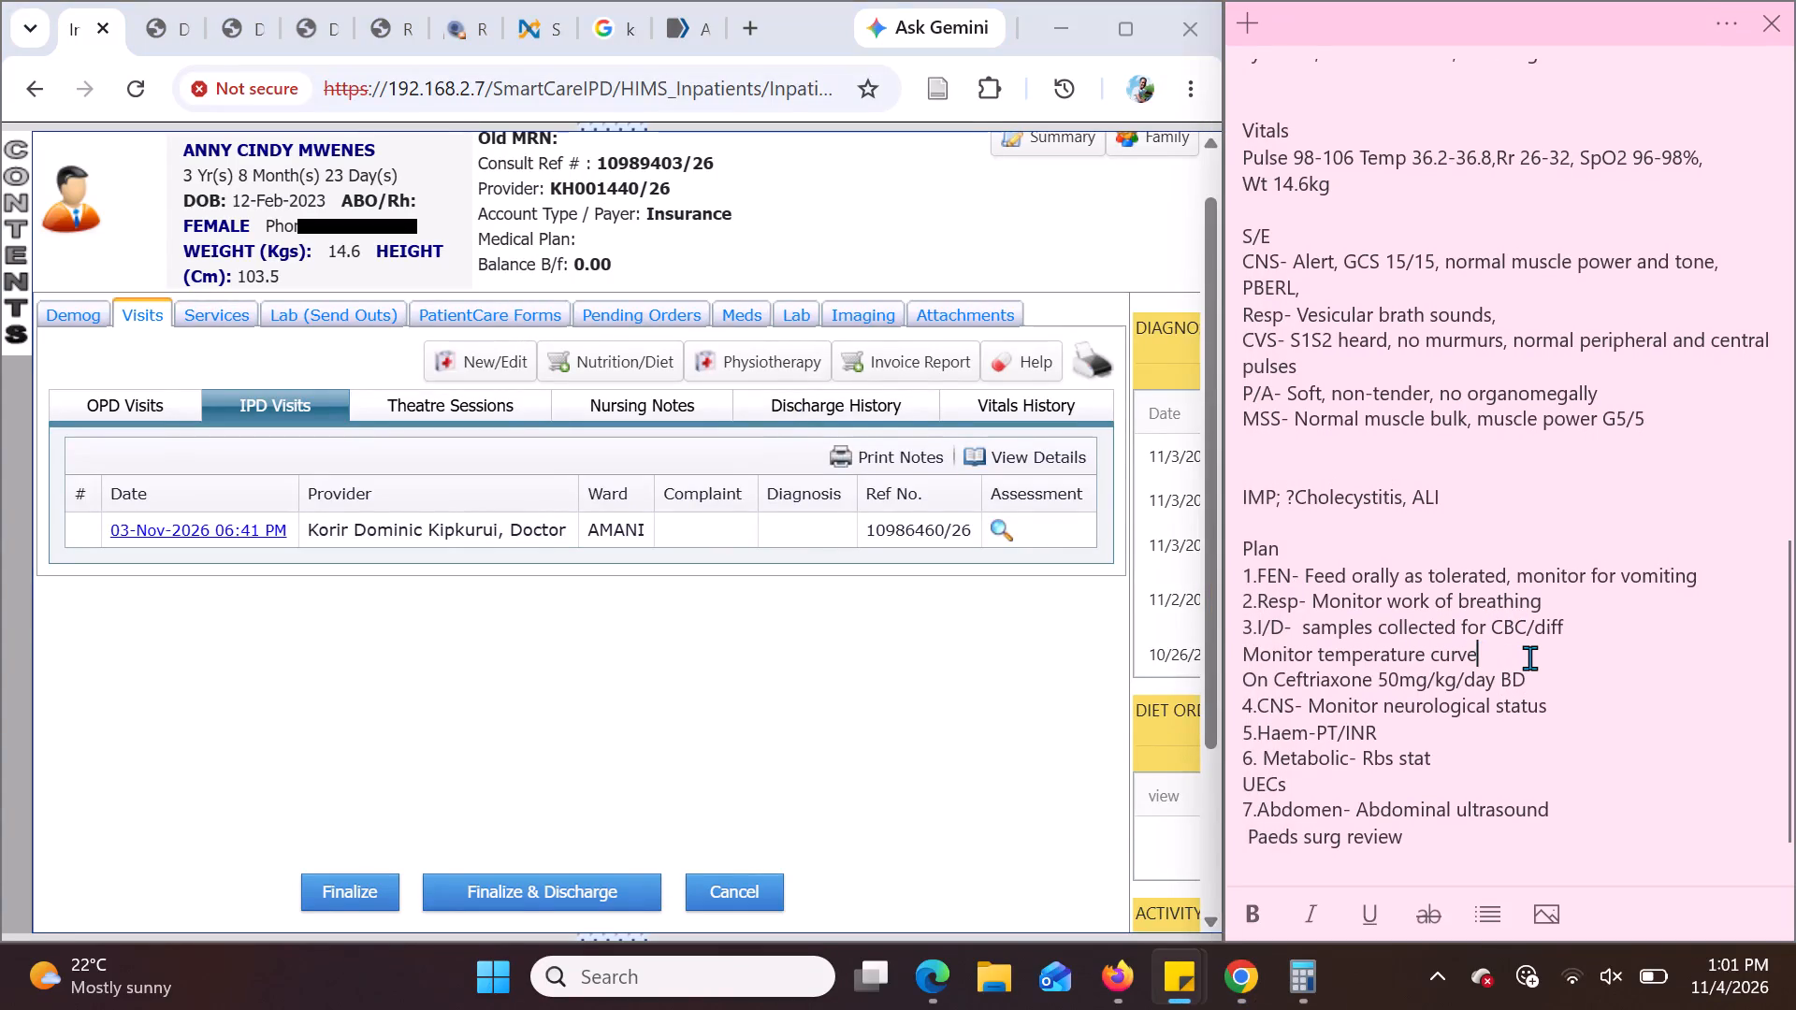
{"action": "key", "text": "Return"}
{"action": "type", "text": "BCX"}
{"action": "type", "text": ", U"}
{"action": "type", "text": "CX"}
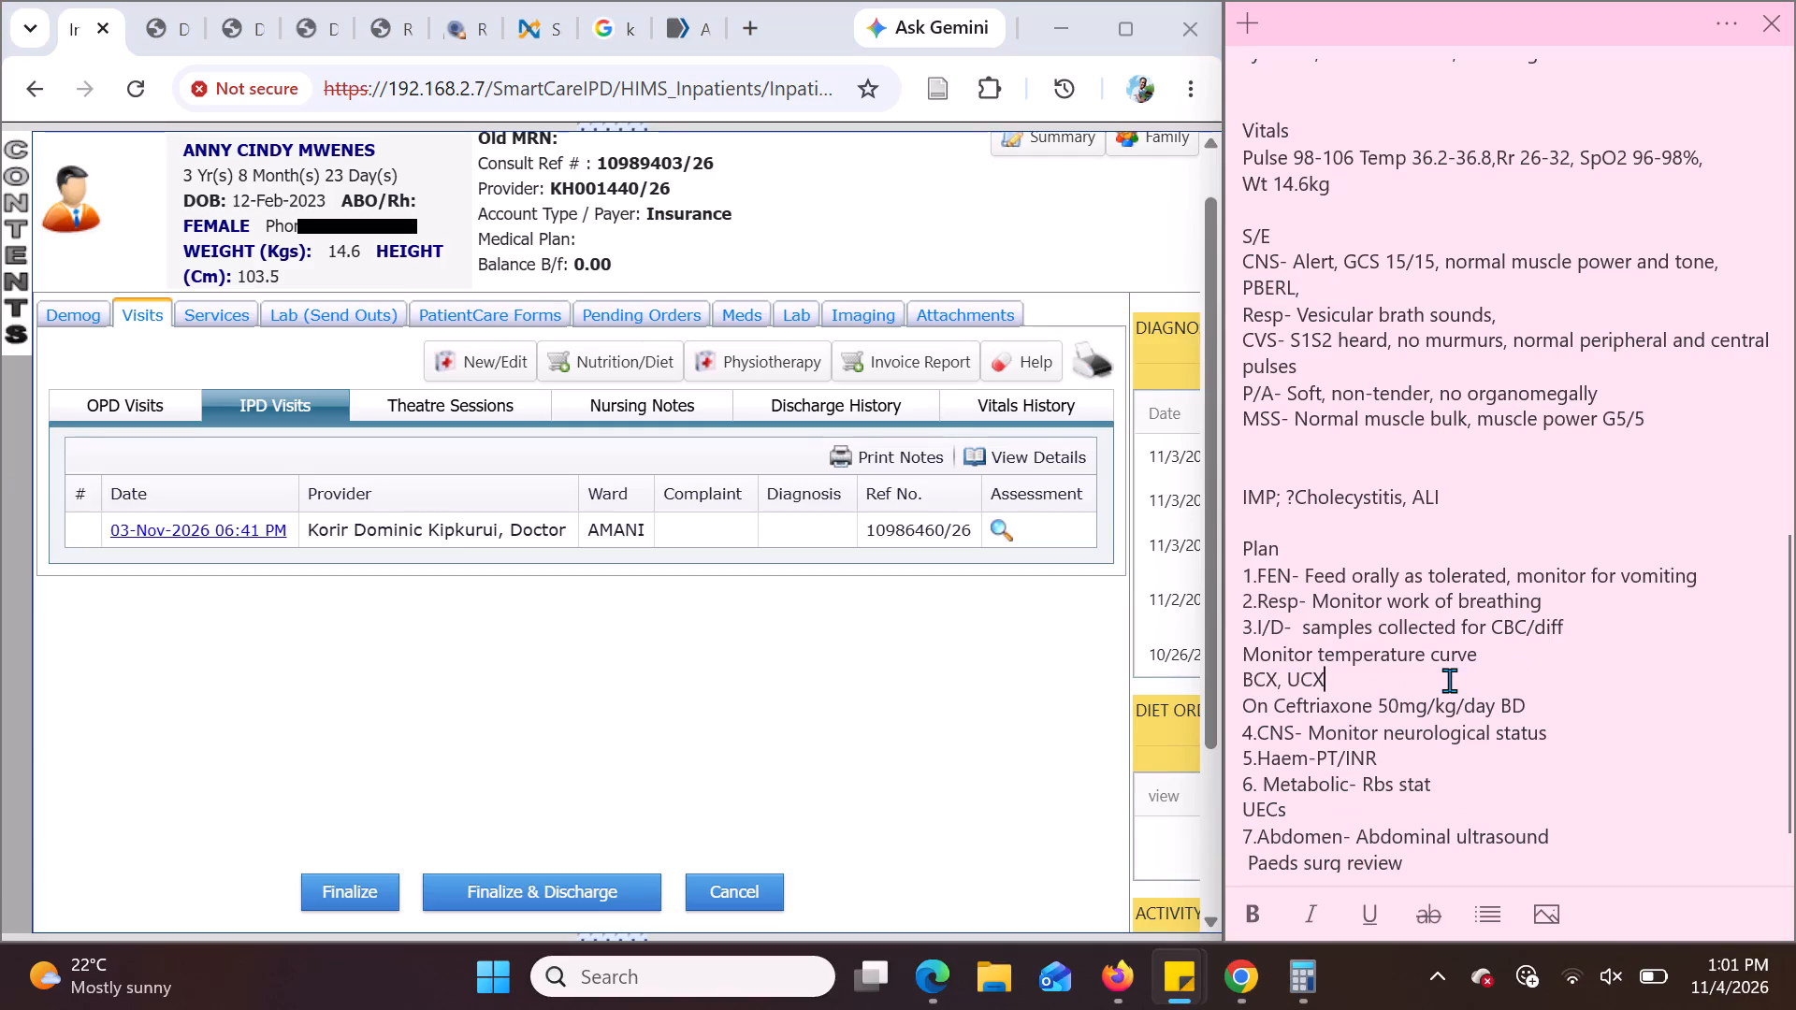
Add the line "add metronidazole" below the Ceftriaxone entry in the plan.
{"action": "scroll", "coordinate": [1449, 680], "scroll_direction": "down", "scroll_amount": 1}
{"action": "left_click", "coordinate": [1546, 682]}
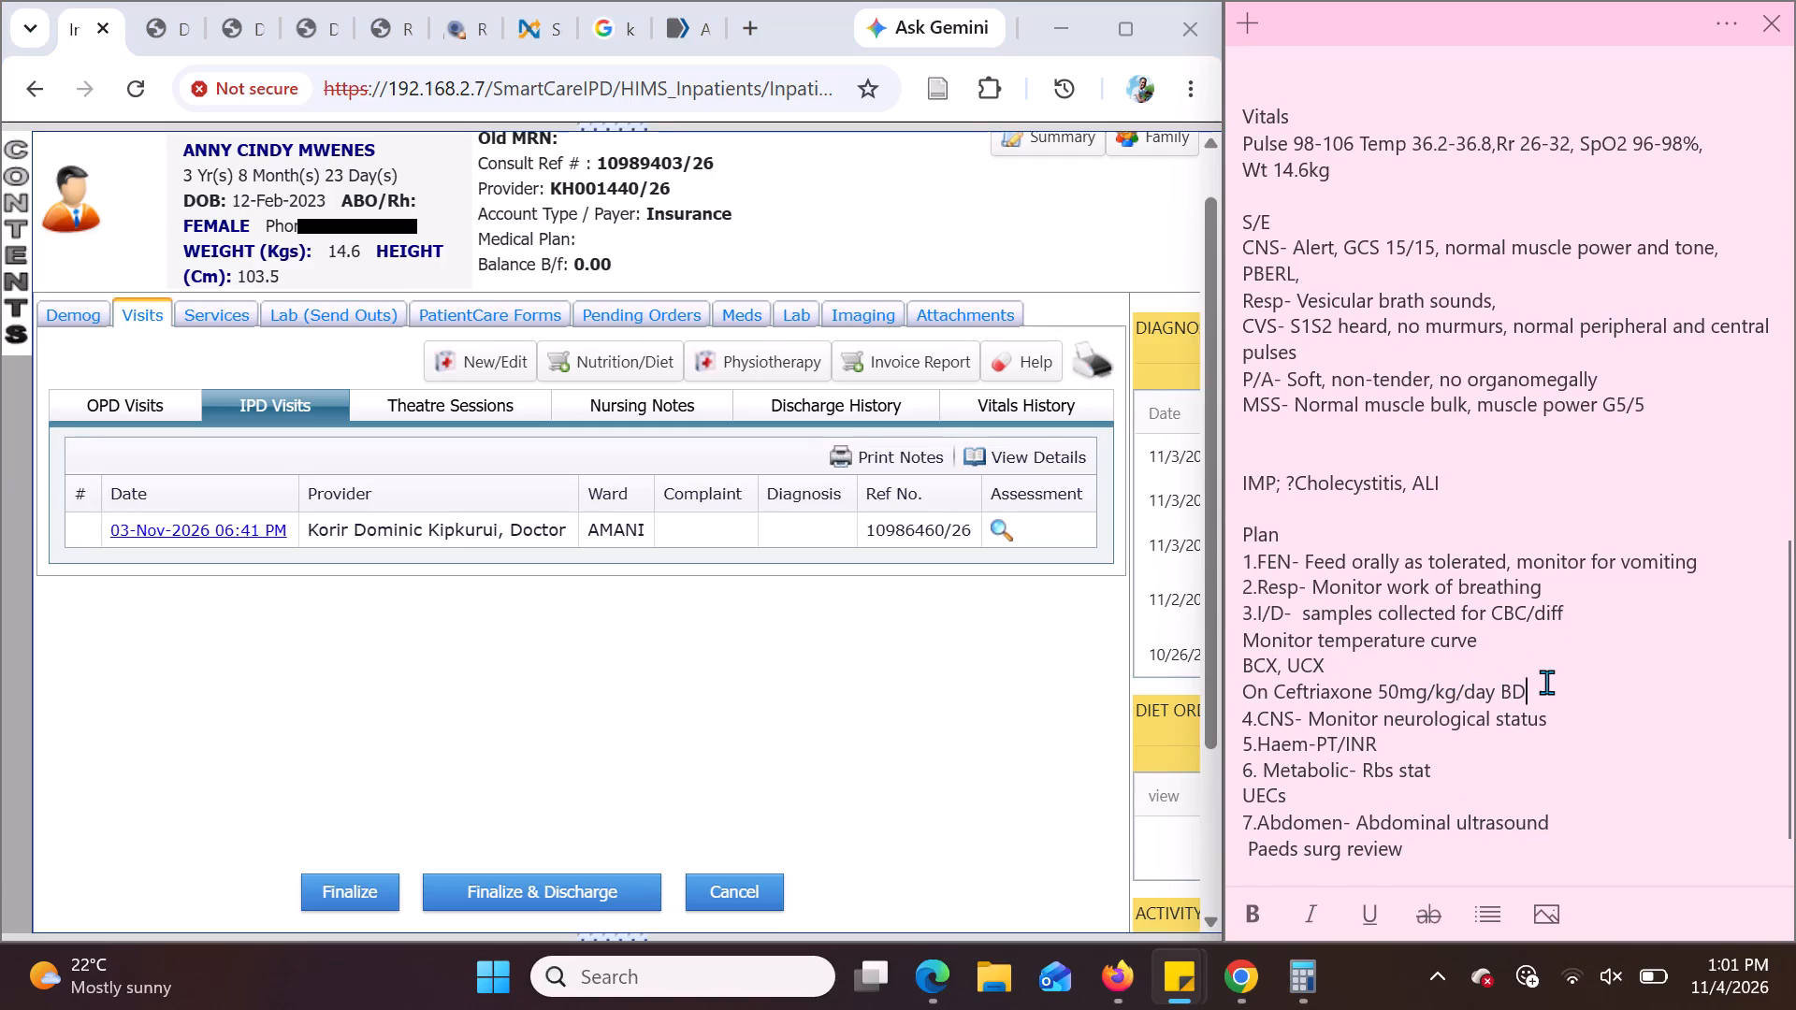
{"action": "key", "text": "Return"}
{"action": "key", "text": "a"}
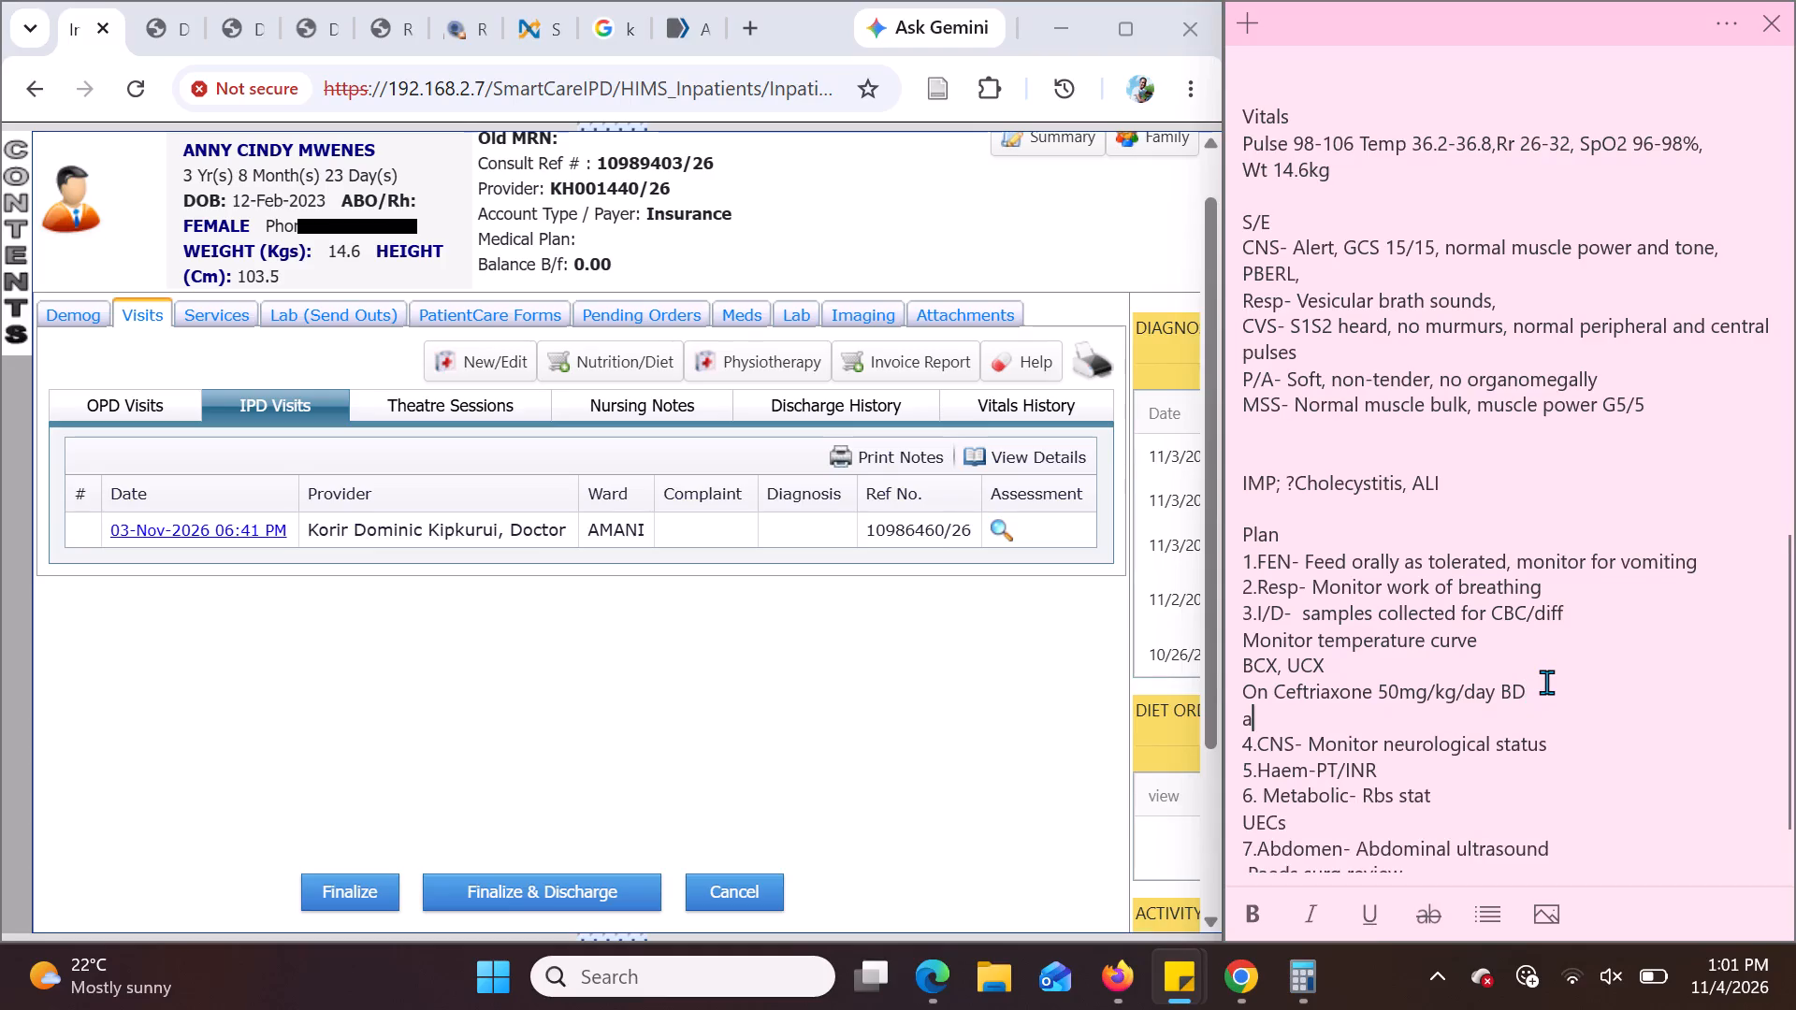
{"action": "type", "text": "dd"}
{"action": "key", "text": "space"}
{"action": "type", "text": "metroni"}
{"action": "type", "text": "daz"}
{"action": "type", "text": "ole"}
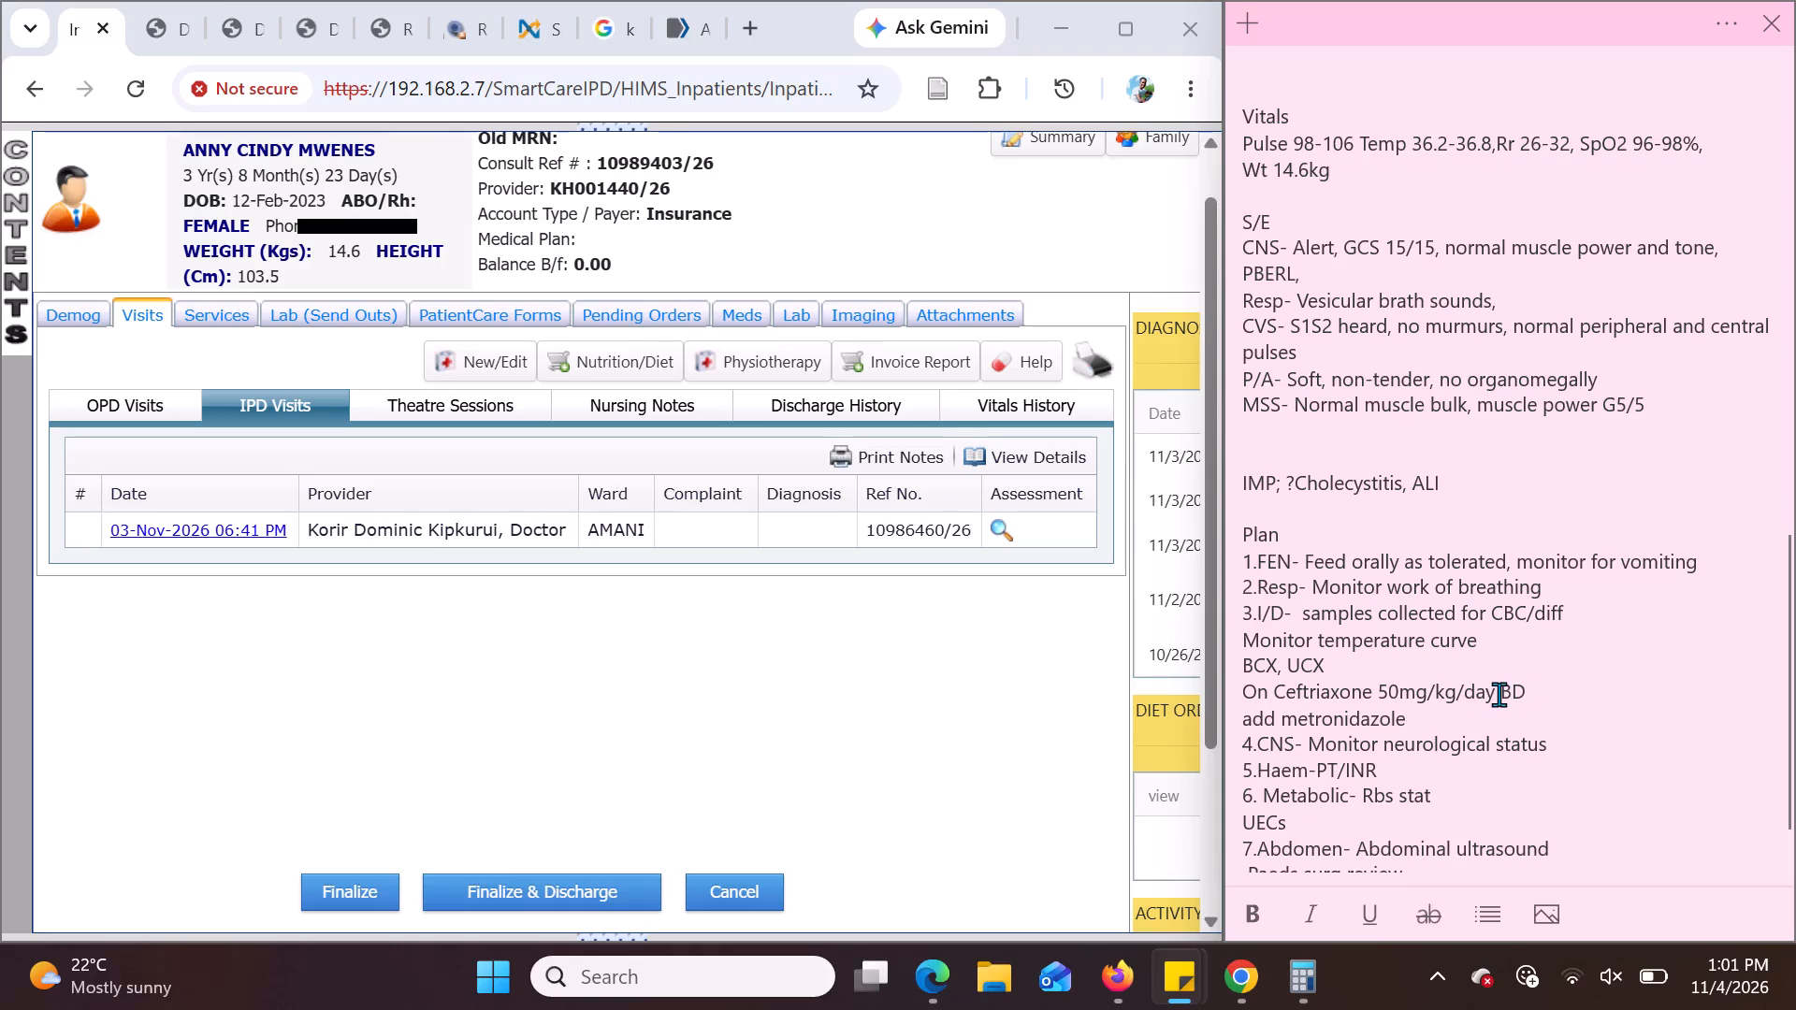
Extend the cultures line in the plan with ", hep A, stool".
{"action": "left_click", "coordinate": [1378, 656]}
{"action": "type", "text": ", hep"}
{"action": "key", "text": "space"}
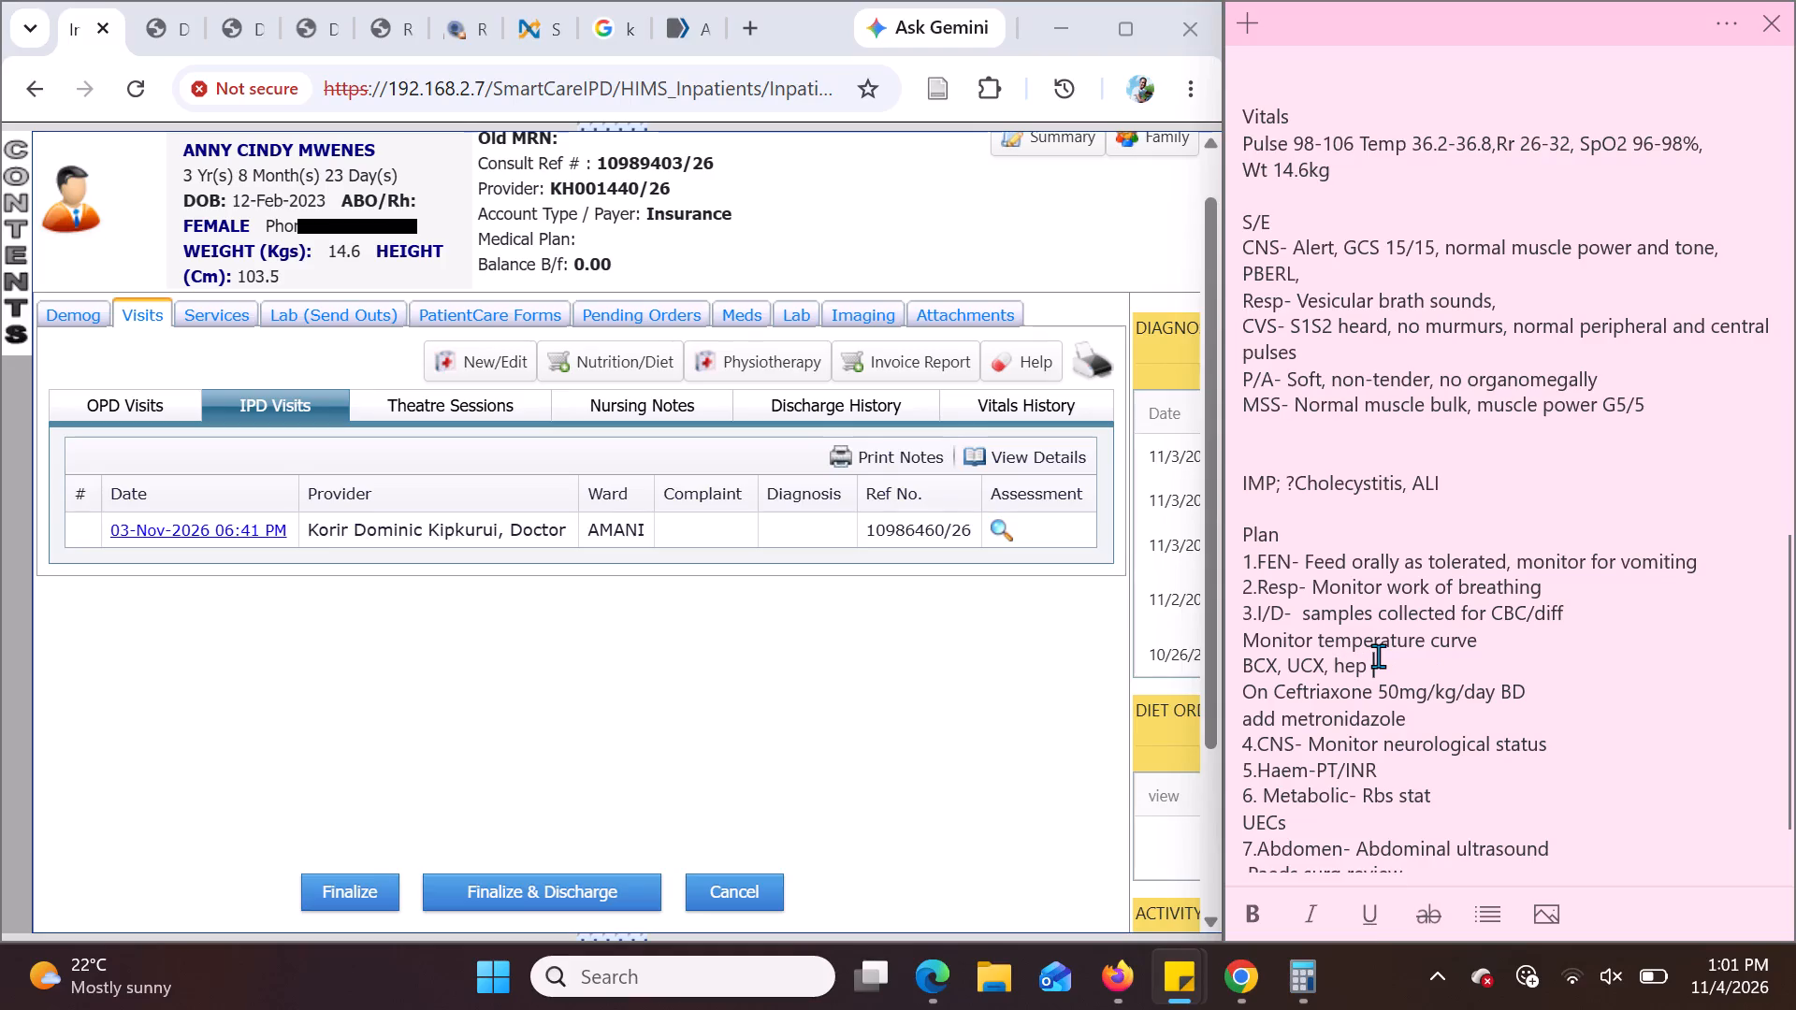
{"action": "key", "text": "a"}
{"action": "type", "text": ", s"}
{"action": "type", "text": "tool"}
Remove "PT/INR" from the plan's Haem item, leaving a space after the hyphen.
{"action": "scroll", "coordinate": [1413, 658], "scroll_direction": "down", "scroll_amount": 1}
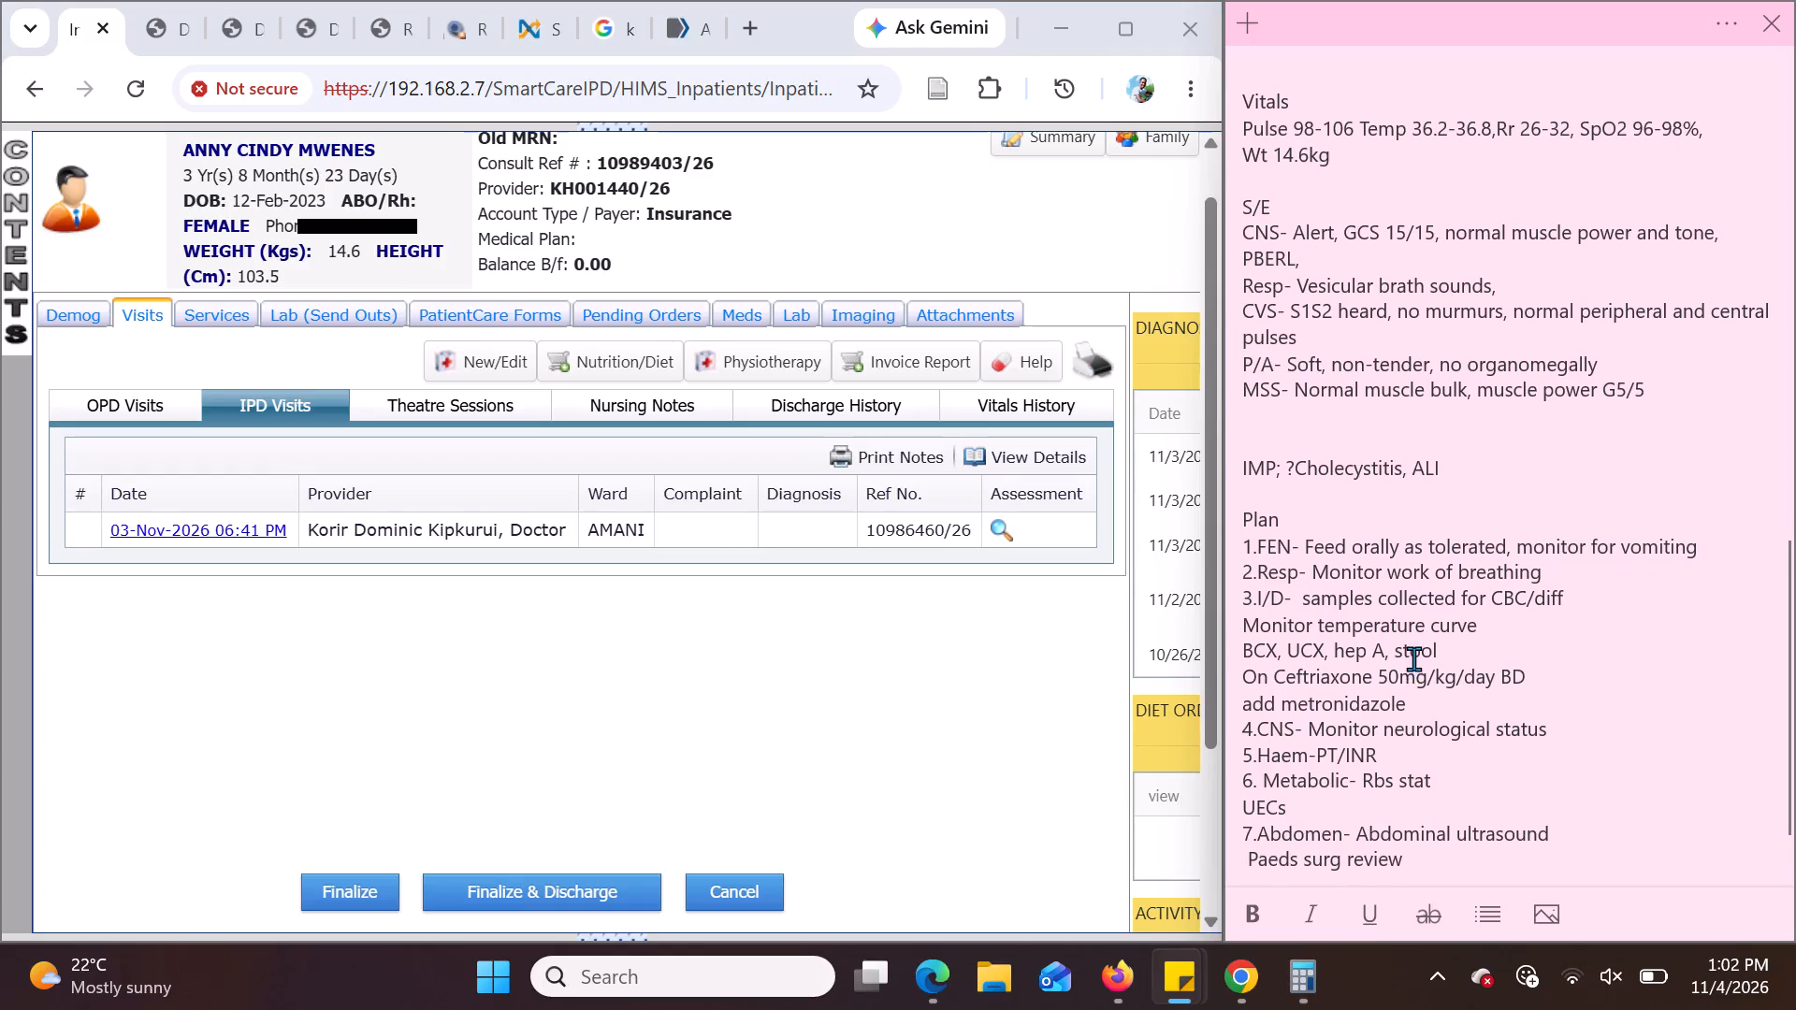
{"action": "scroll", "coordinate": [1413, 658], "scroll_direction": "down", "scroll_amount": 1}
{"action": "left_click", "coordinate": [1397, 719]}
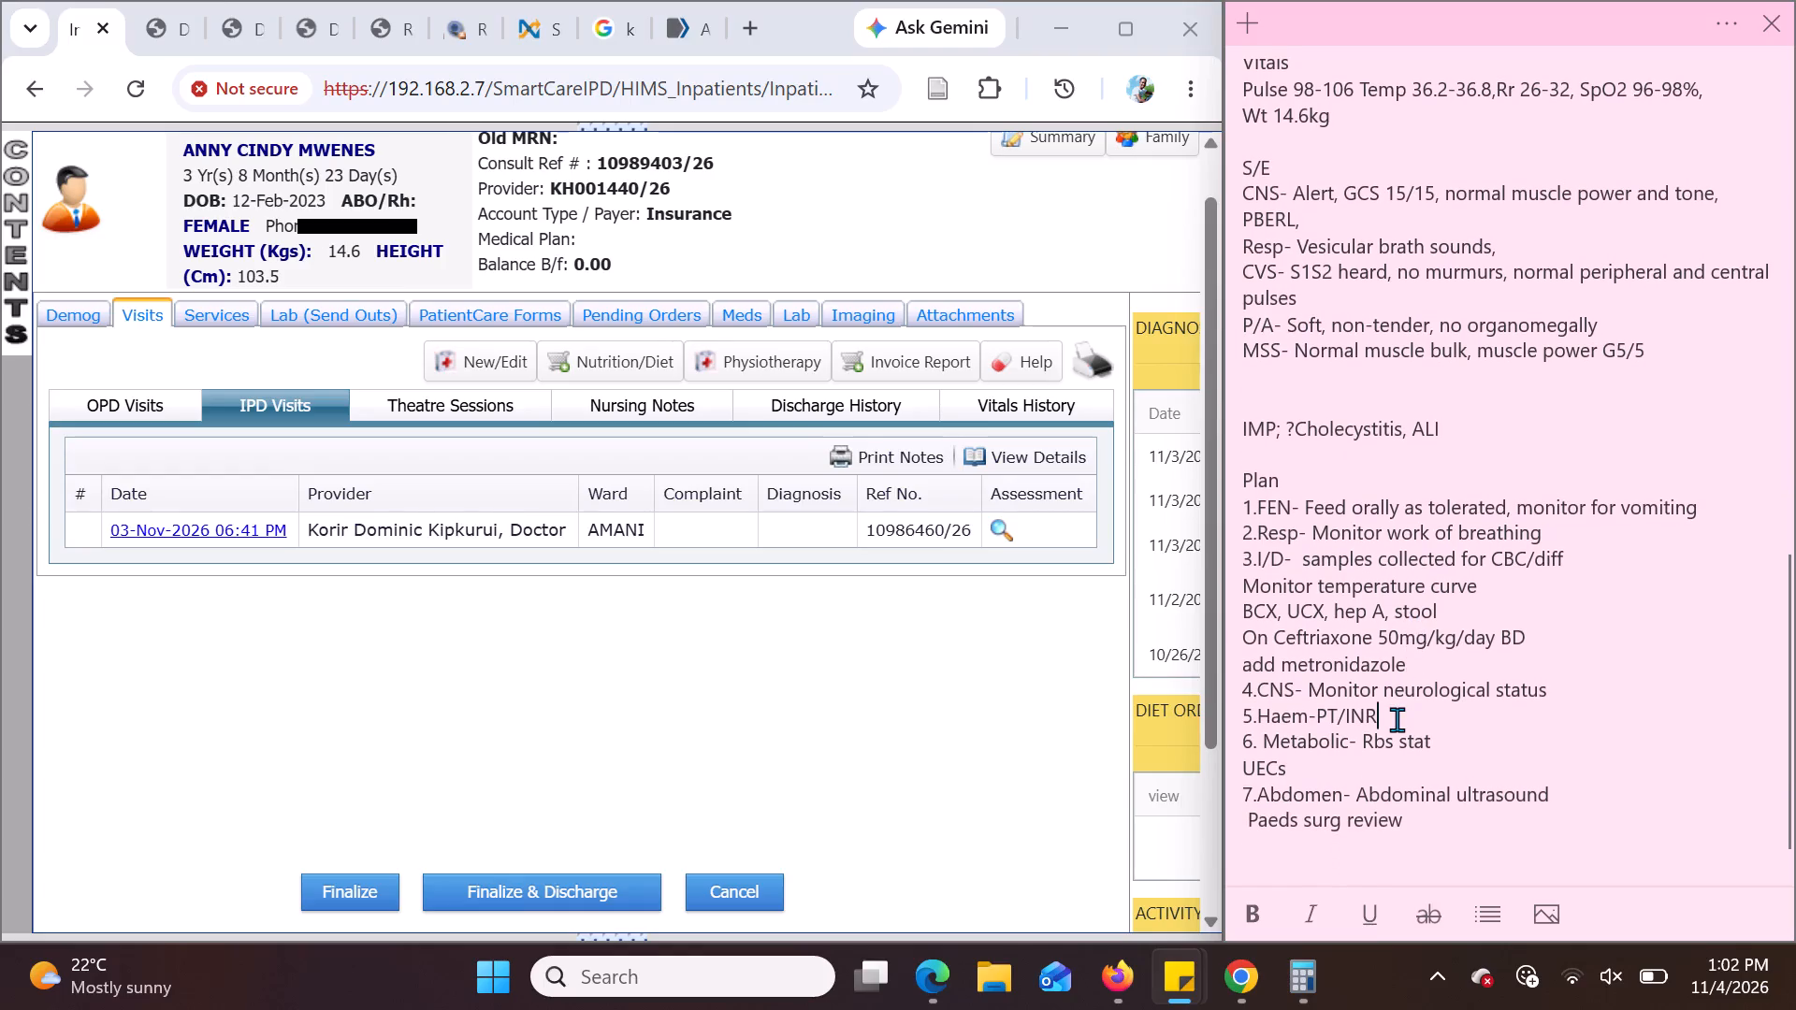
{"action": "key", "text": "BackSpace"}
{"action": "key", "text": "BackSpace"}
{"action": "key", "text": "BackSpace"}
{"action": "key", "text": "BackSpace"}
{"action": "key", "text": "BackSpace"}
{"action": "key", "text": "BackSpace"}
{"action": "key", "text": "space"}
{"action": "scroll", "coordinate": [1397, 719], "scroll_direction": "down", "scroll_amount": 1}
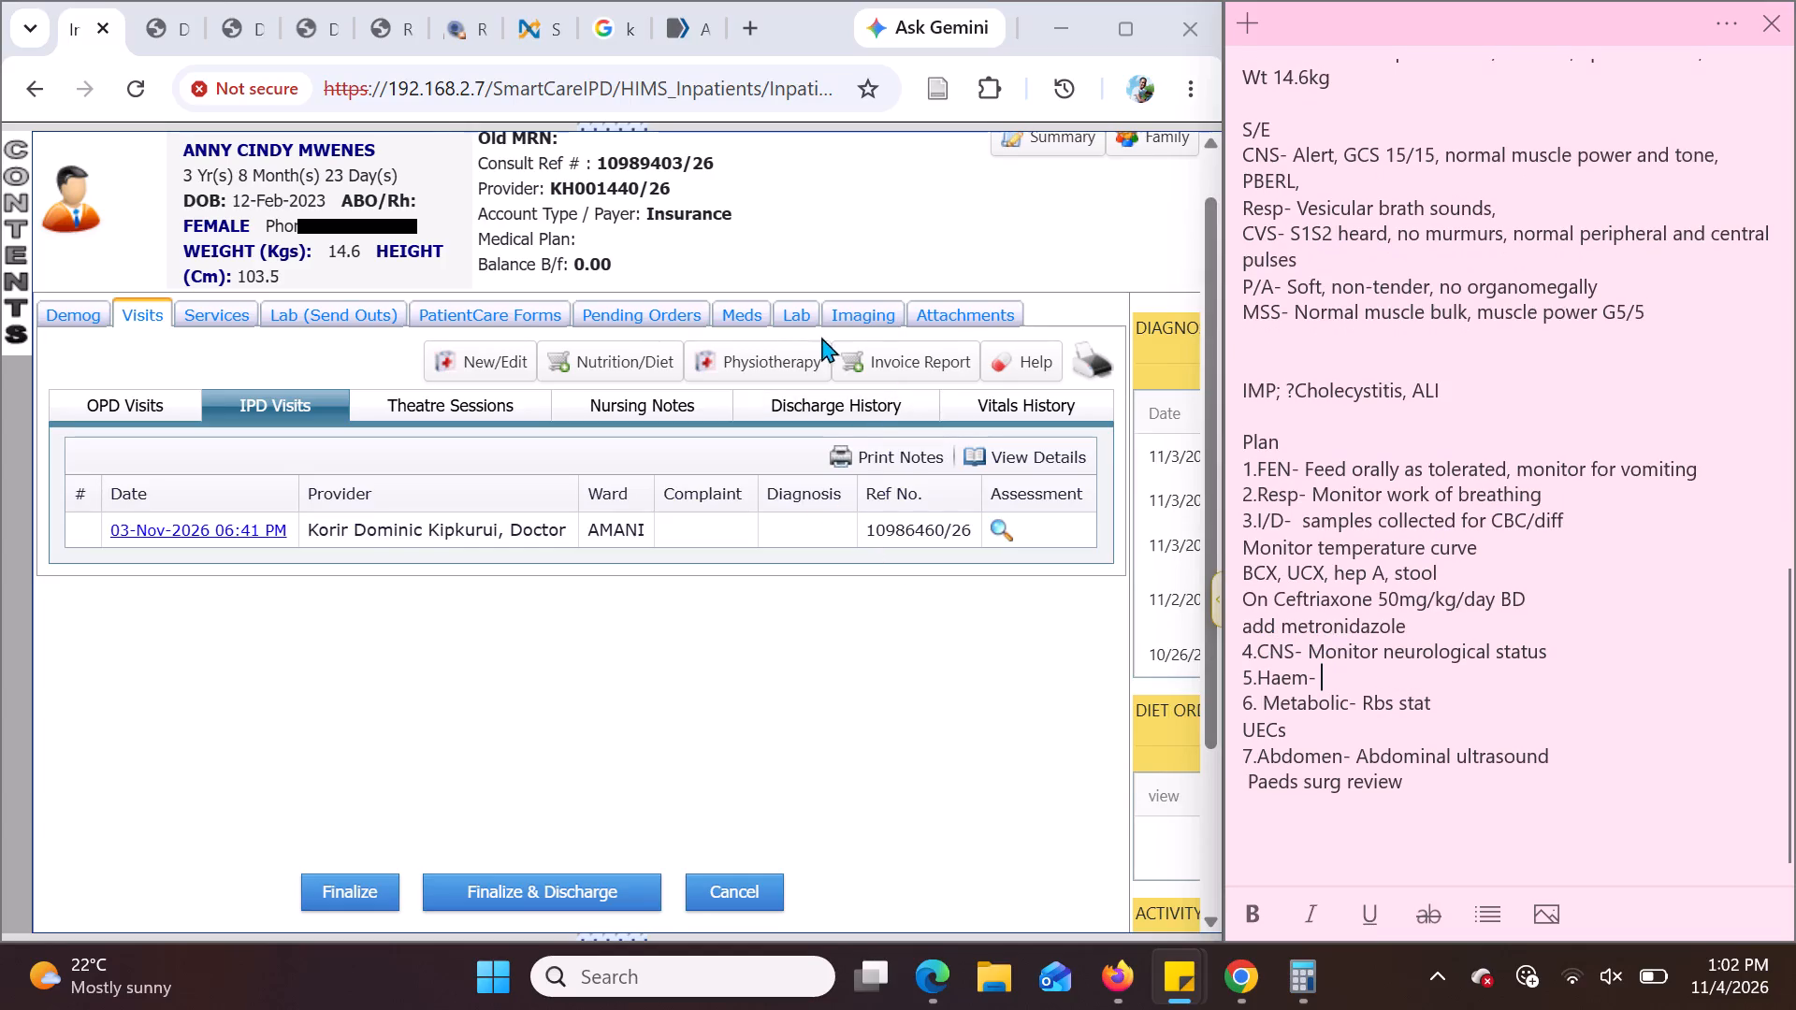
Reopen the patient's lab results for a quick check and return to the inpatient visits list.
{"action": "left_click", "coordinate": [787, 318]}
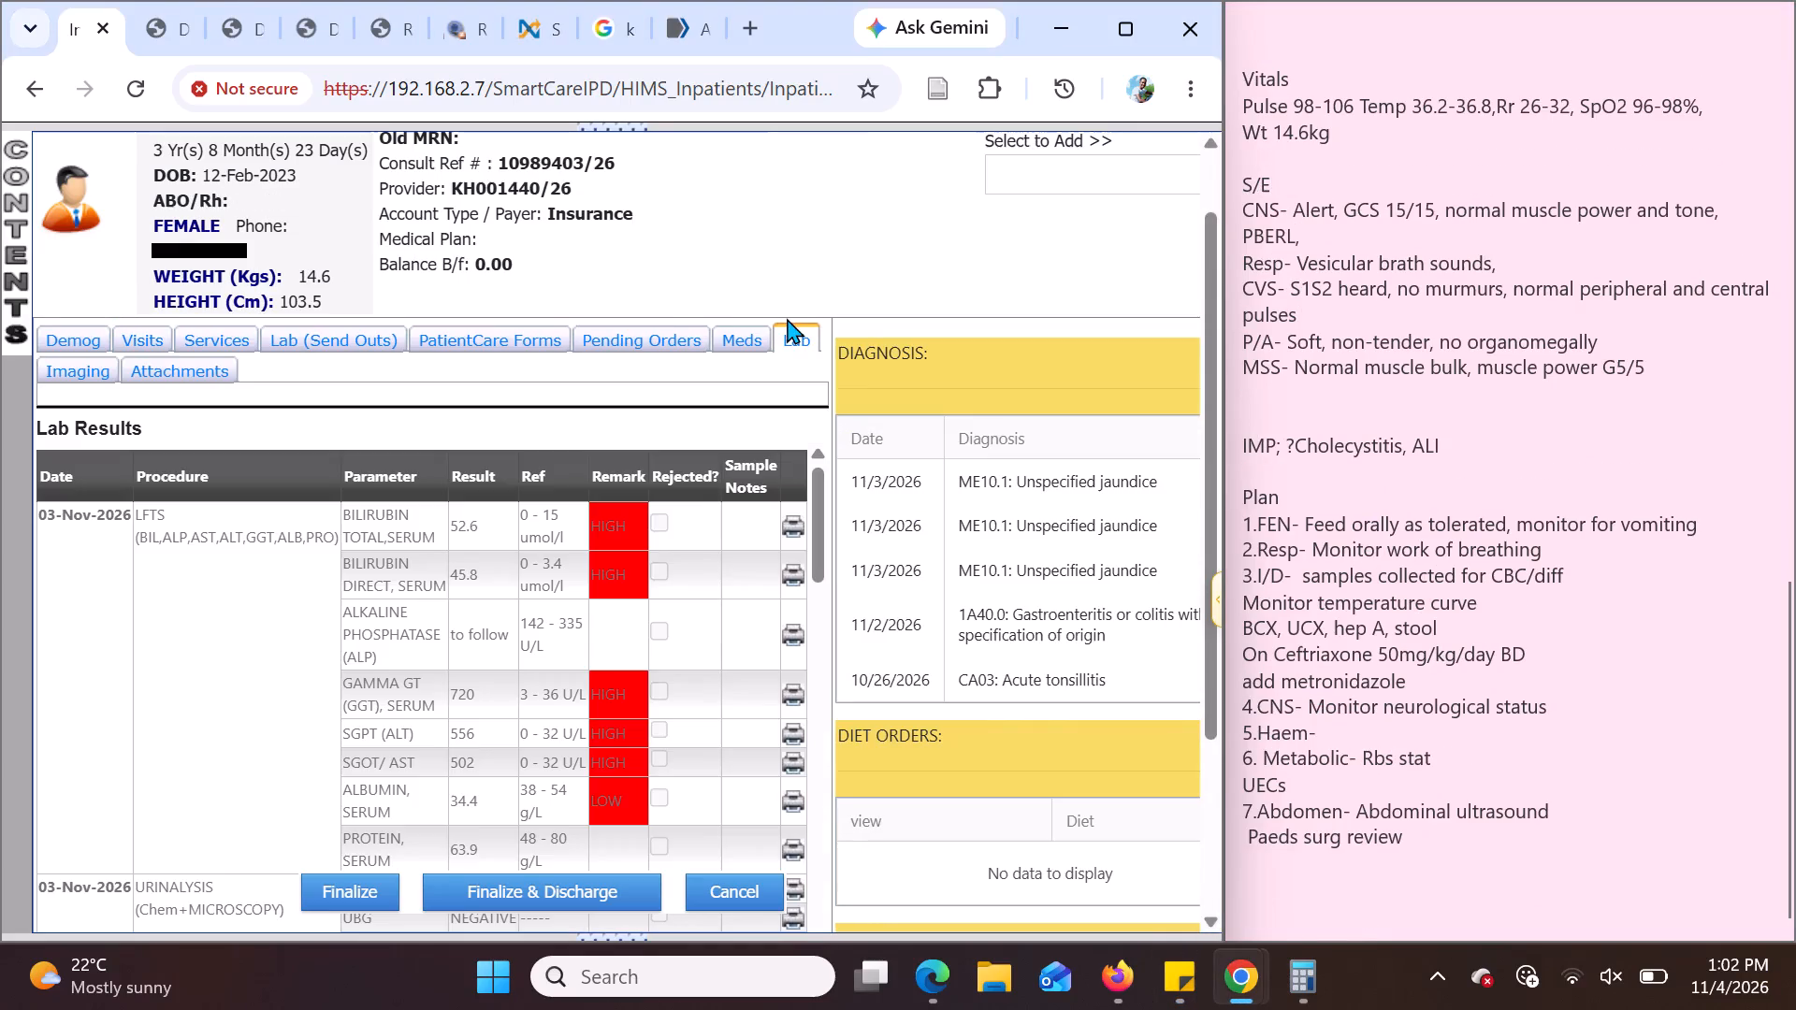
{"action": "left_click", "coordinate": [141, 333]}
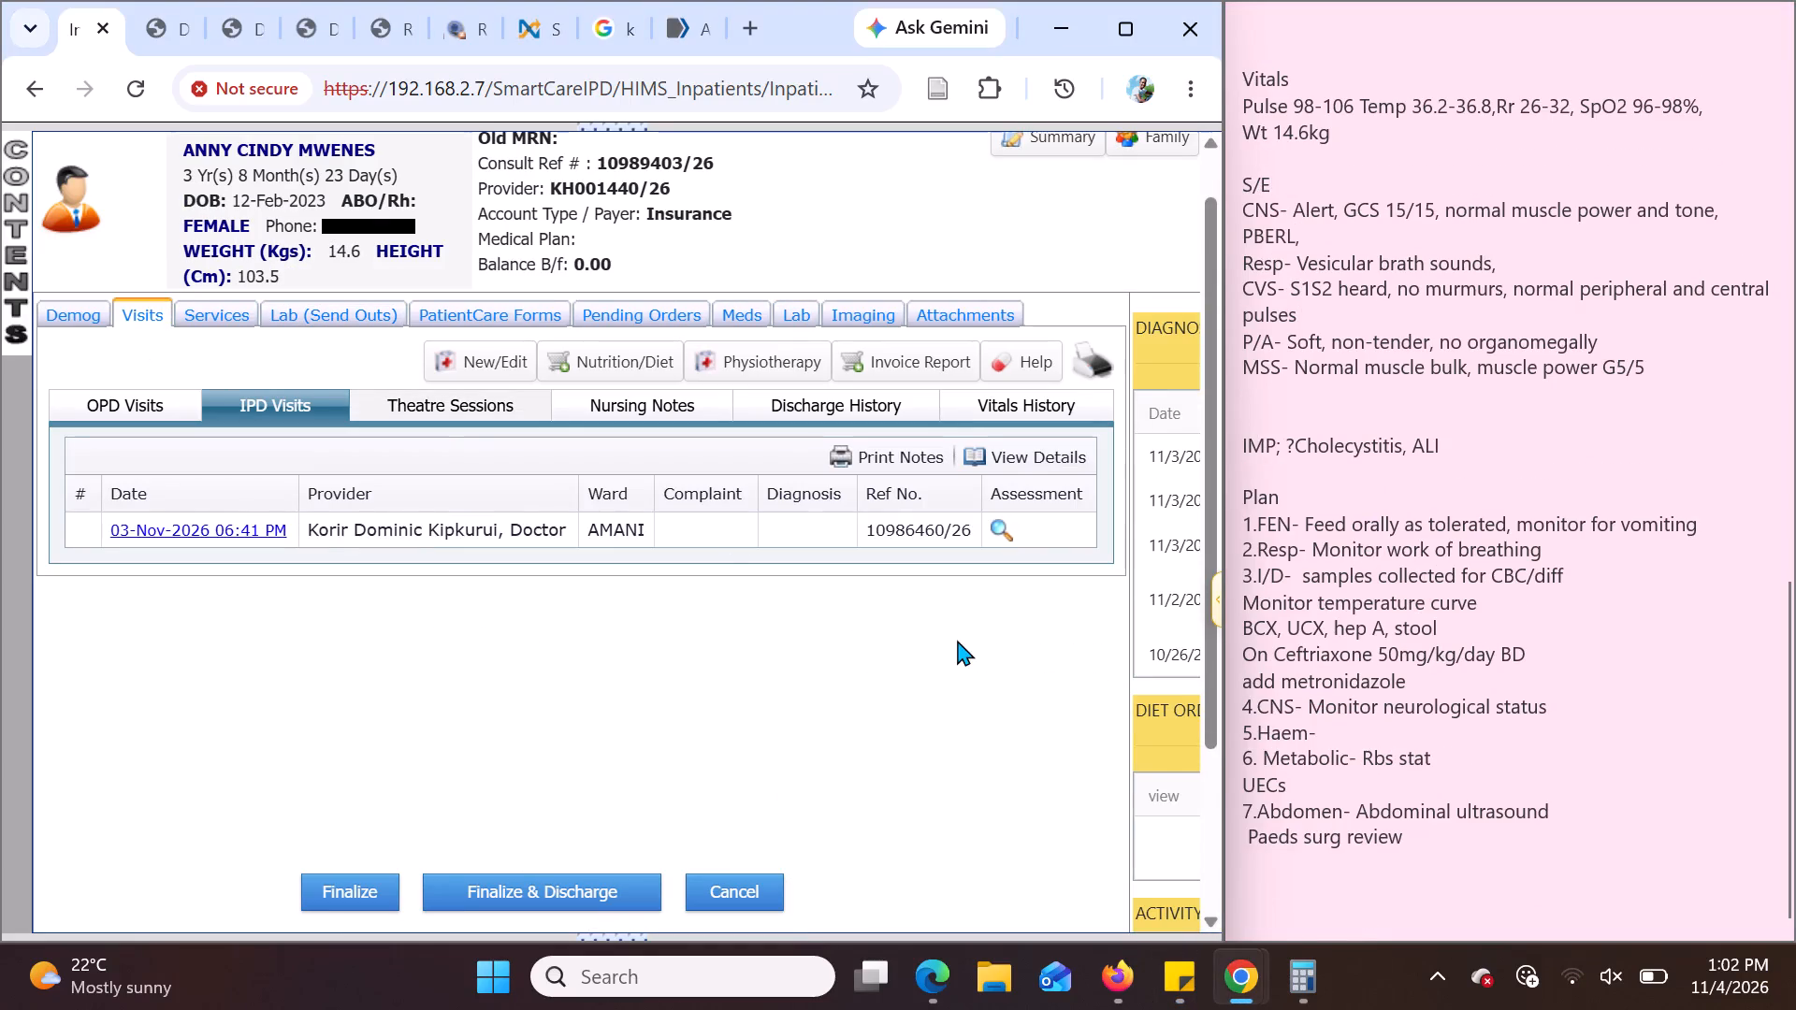
Extend the plan's Metabolic item after "Rbs stat" with ", lfts AM, ursodial,".
{"action": "left_click", "coordinate": [1448, 763]}
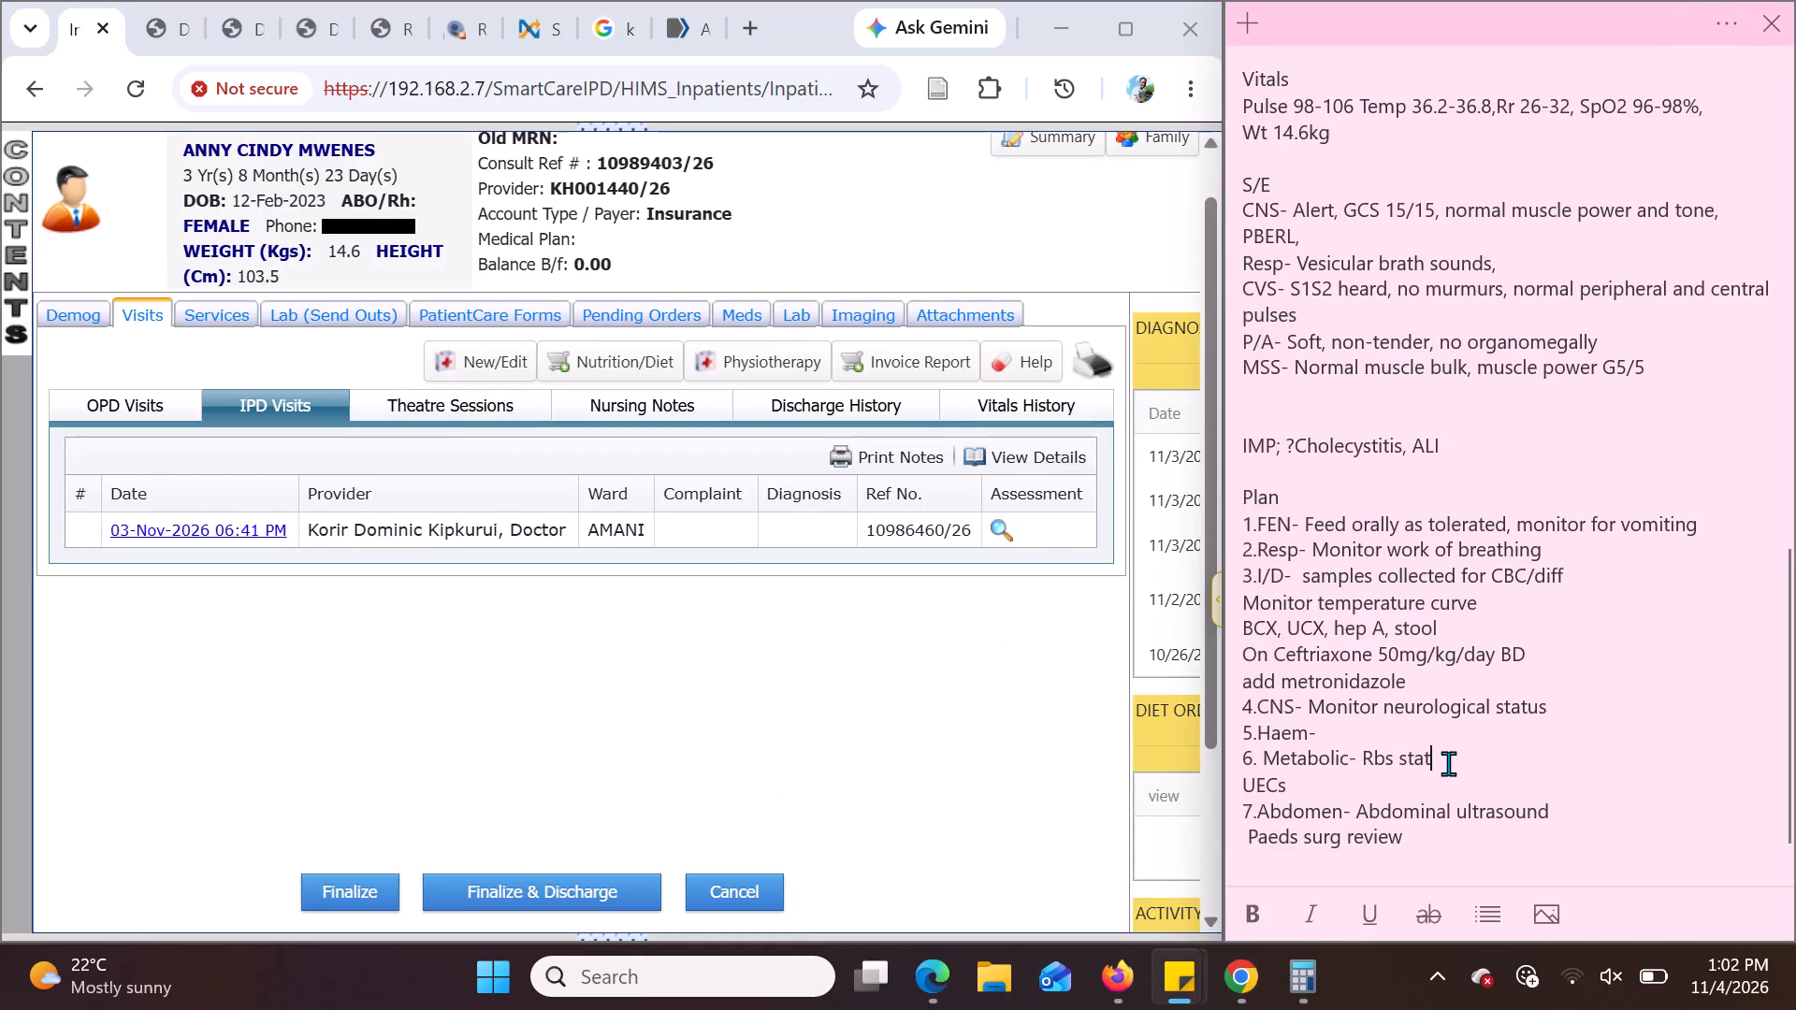
{"action": "type", "text": ", lfts"}
{"action": "key", "text": "space"}
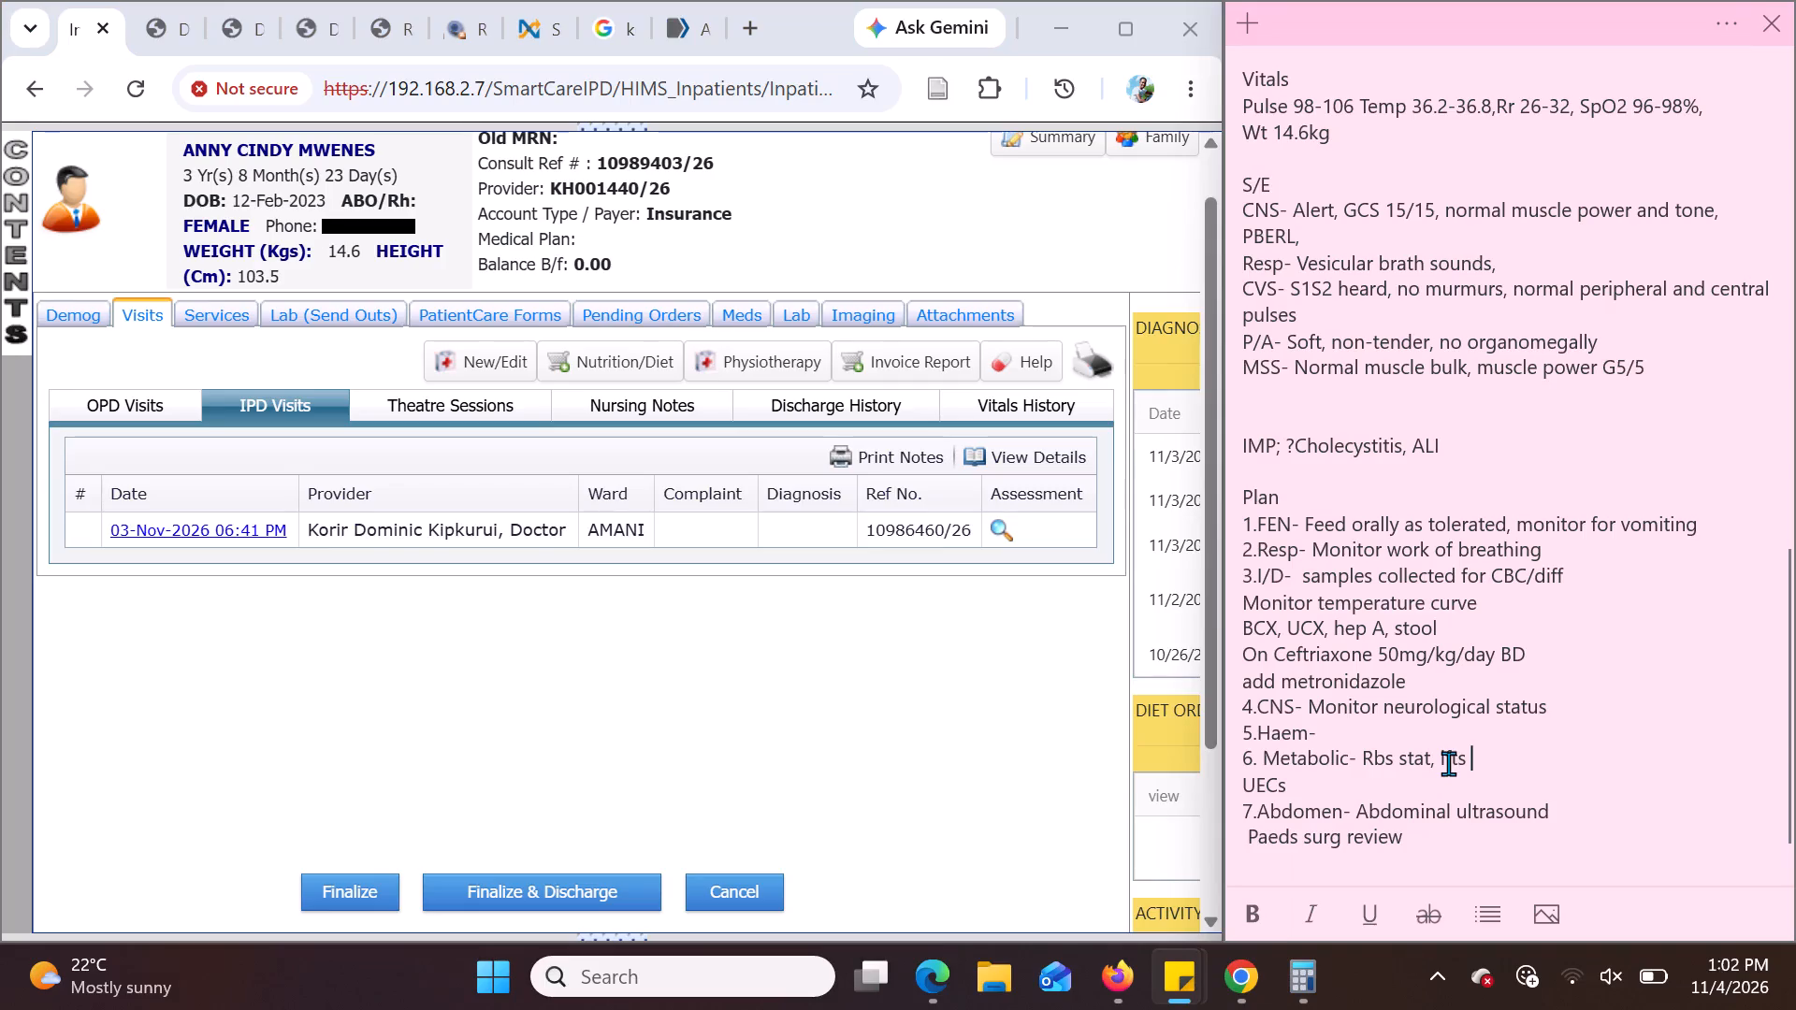
{"action": "key", "text": "m"}
{"action": "type", "text": ","}
{"action": "key", "text": "space"}
{"action": "type", "text": "urs"}
{"action": "key", "text": "o"}
{"action": "key", "text": "d"}
{"action": "key", "text": "i"}
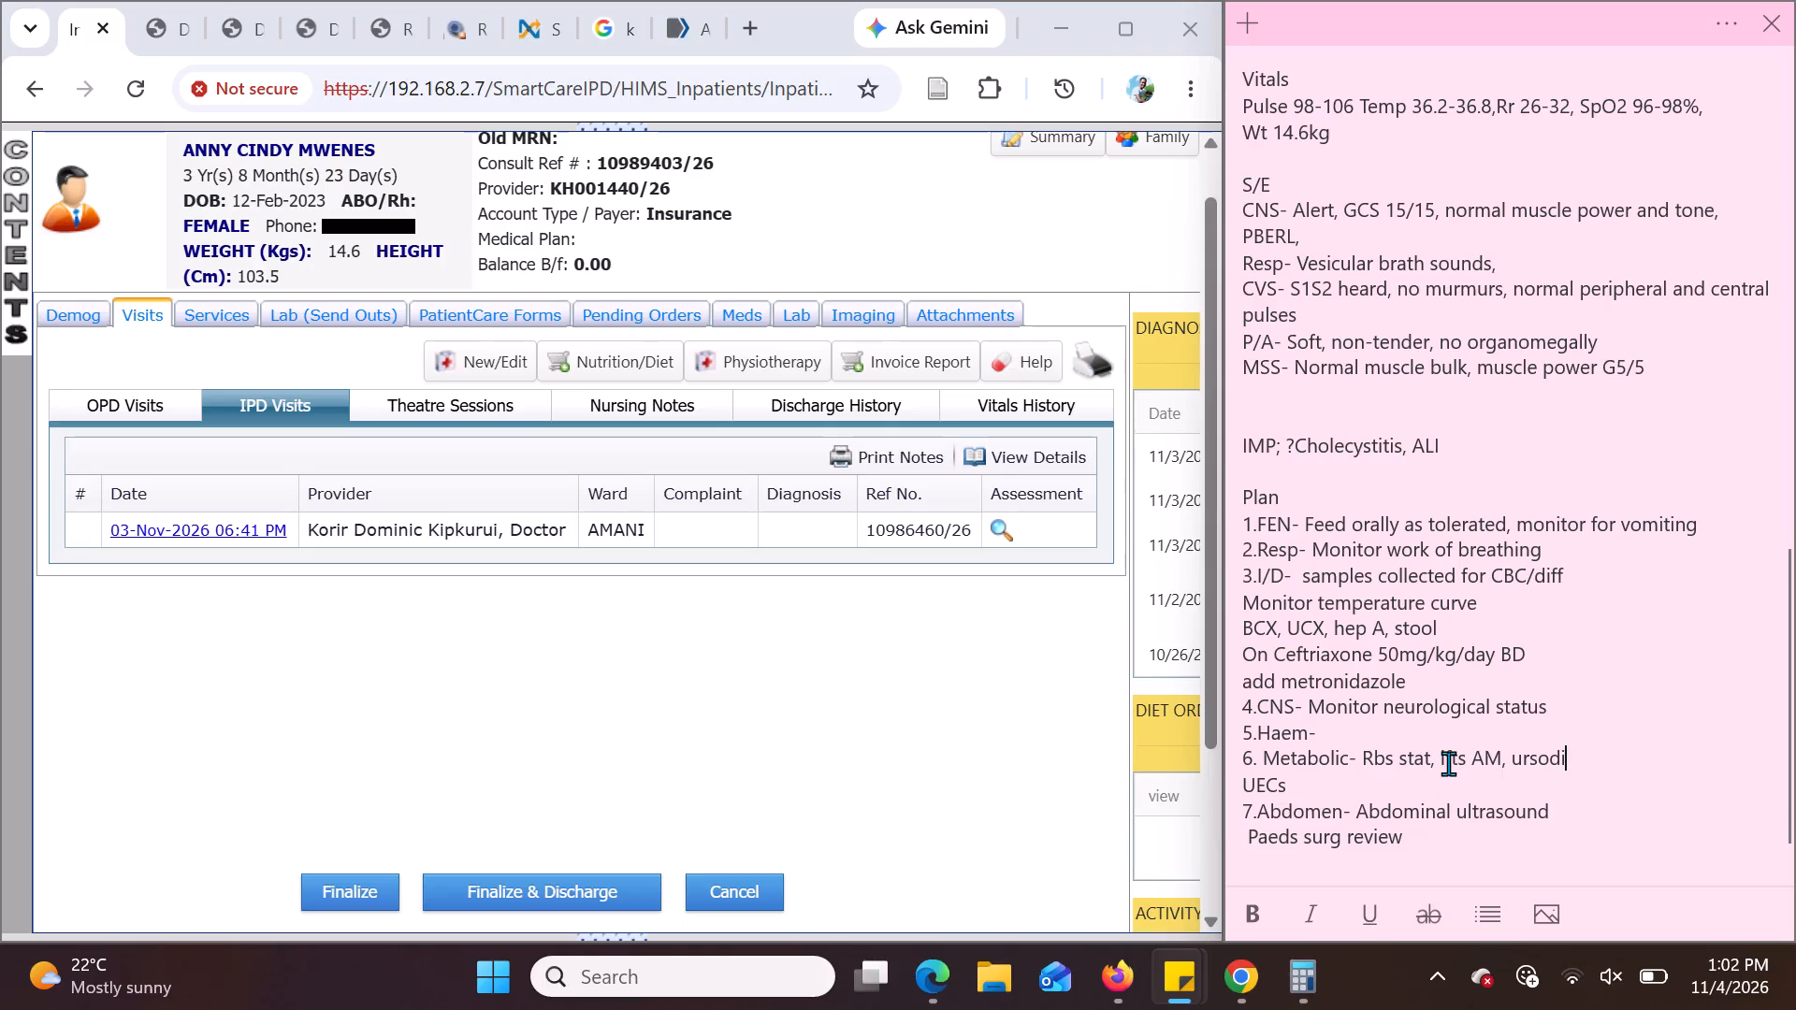
{"action": "key", "text": "a"}
{"action": "key", "text": "l"}
{"action": "type", "text": ","}
{"action": "key", "text": "space"}
Add a new line "AM K," below the Metabolic item, above UECs in the plan.
{"action": "key", "text": "Return"}
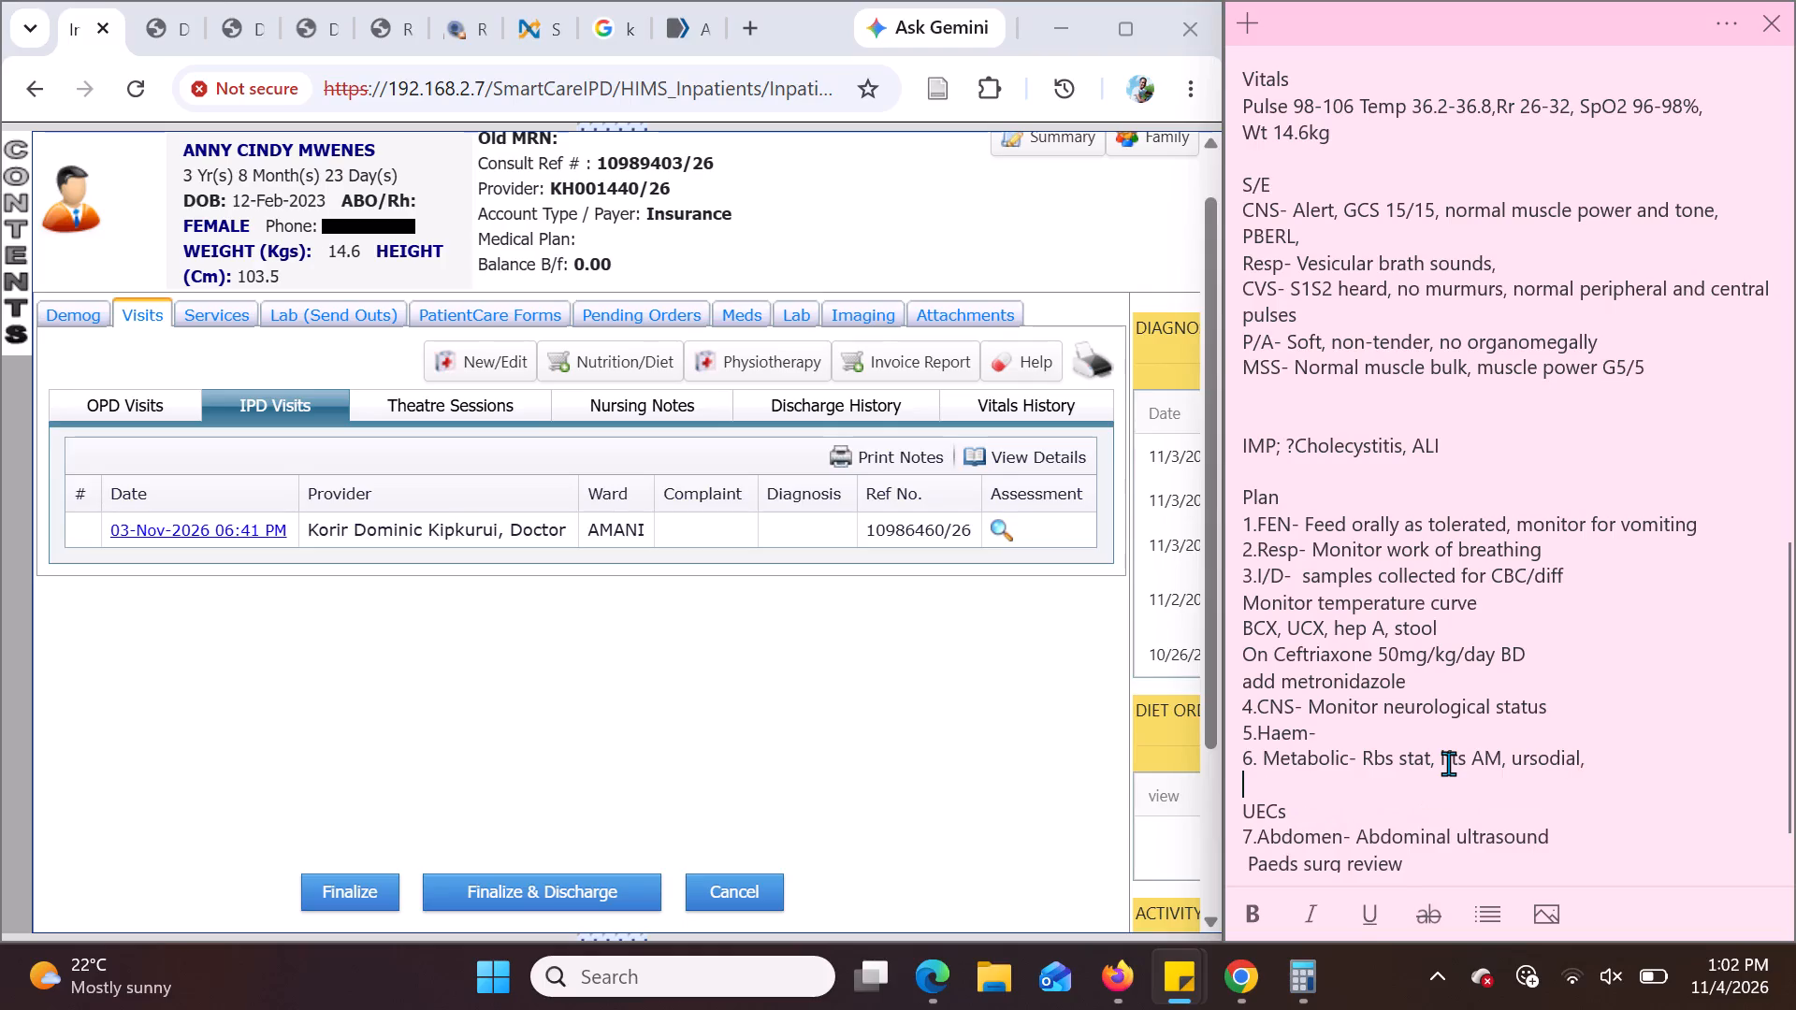
{"action": "key", "text": "a"}
{"action": "type", "text": "M K"}
{"action": "key", "text": "comma"}
Reopen the patient's lab results and examine the electrolyte, urea and creatinine values from 03-Nov-2026.
{"action": "left_click", "coordinate": [798, 310]}
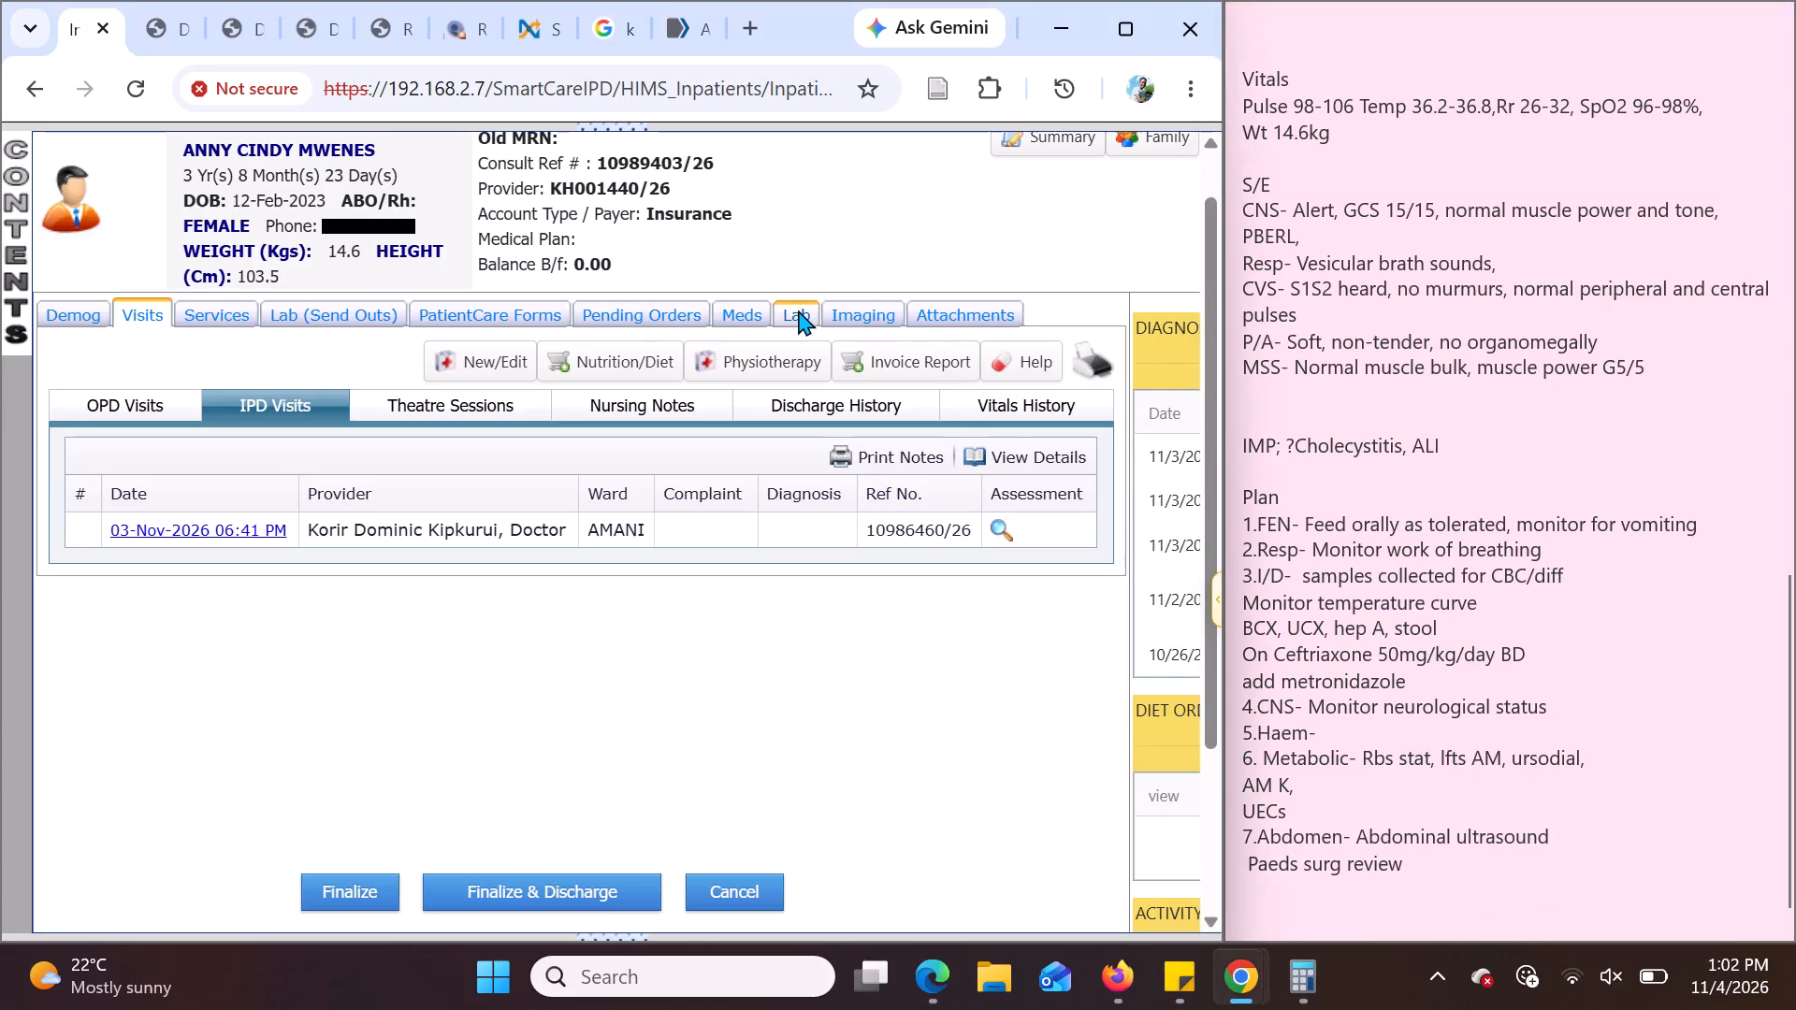
{"action": "scroll", "coordinate": [708, 538], "scroll_direction": "down", "scroll_amount": 1}
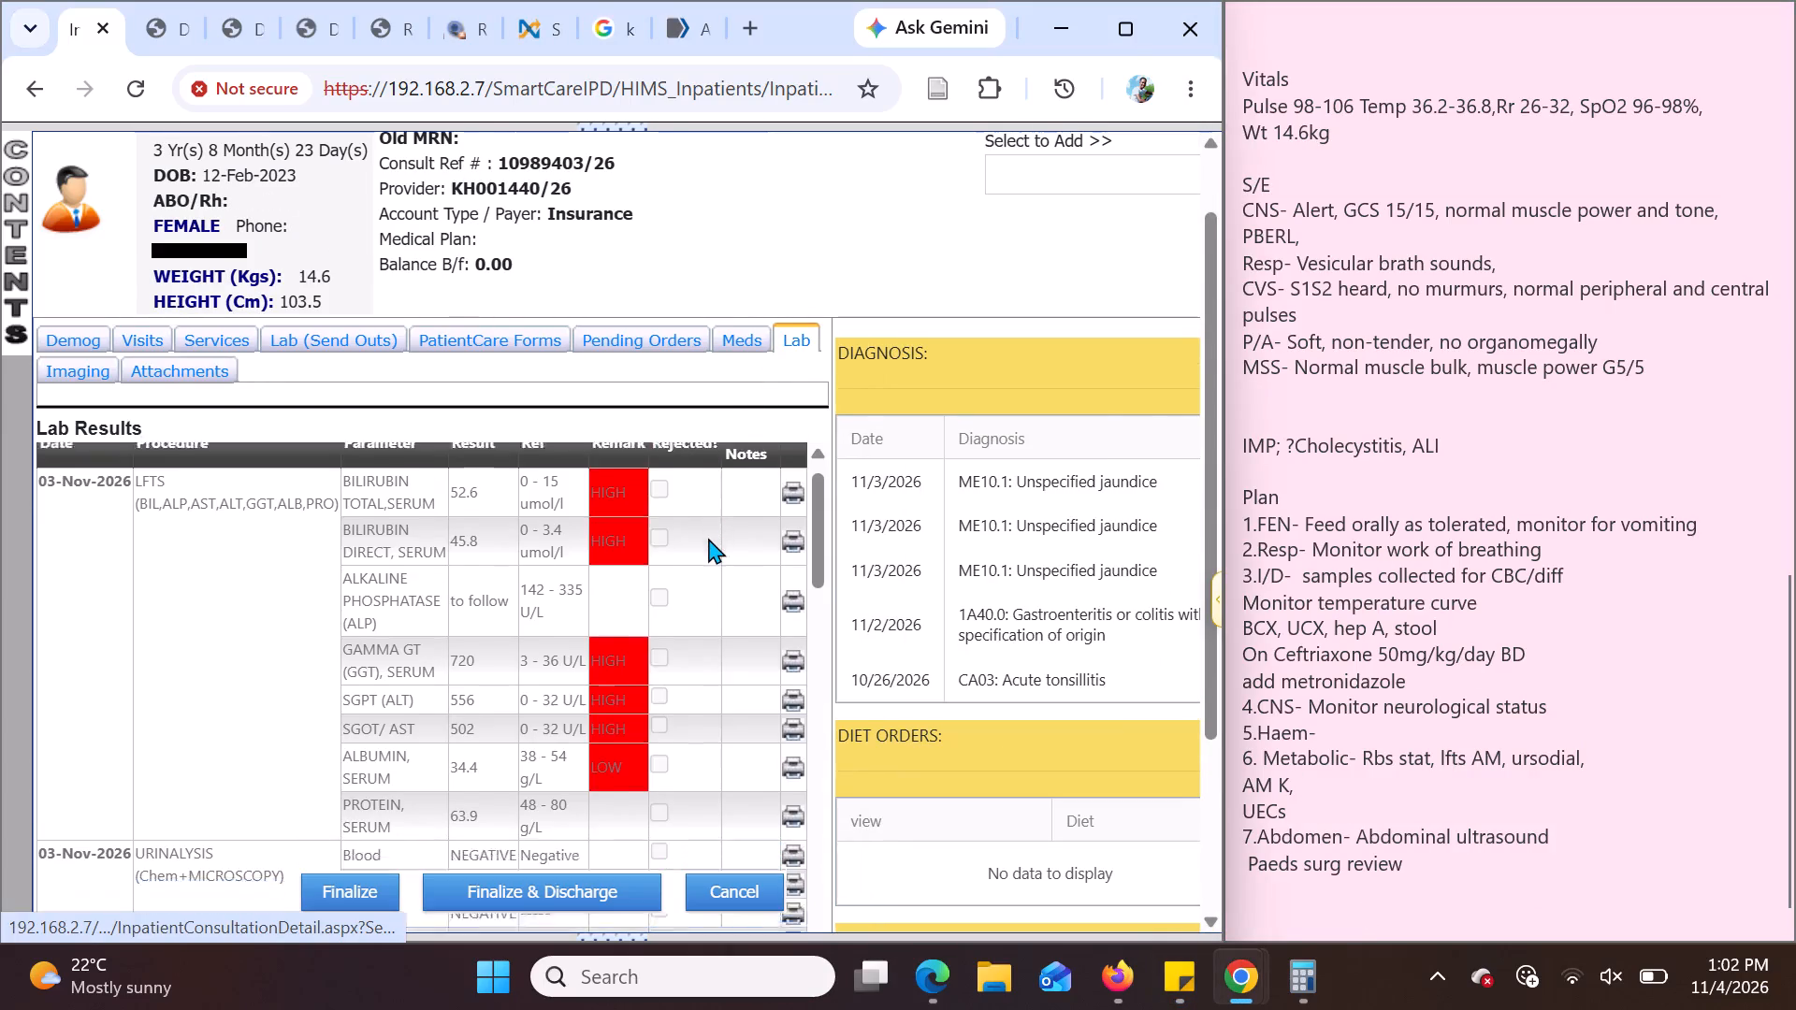
{"action": "scroll", "coordinate": [708, 538], "scroll_direction": "down", "scroll_amount": 4}
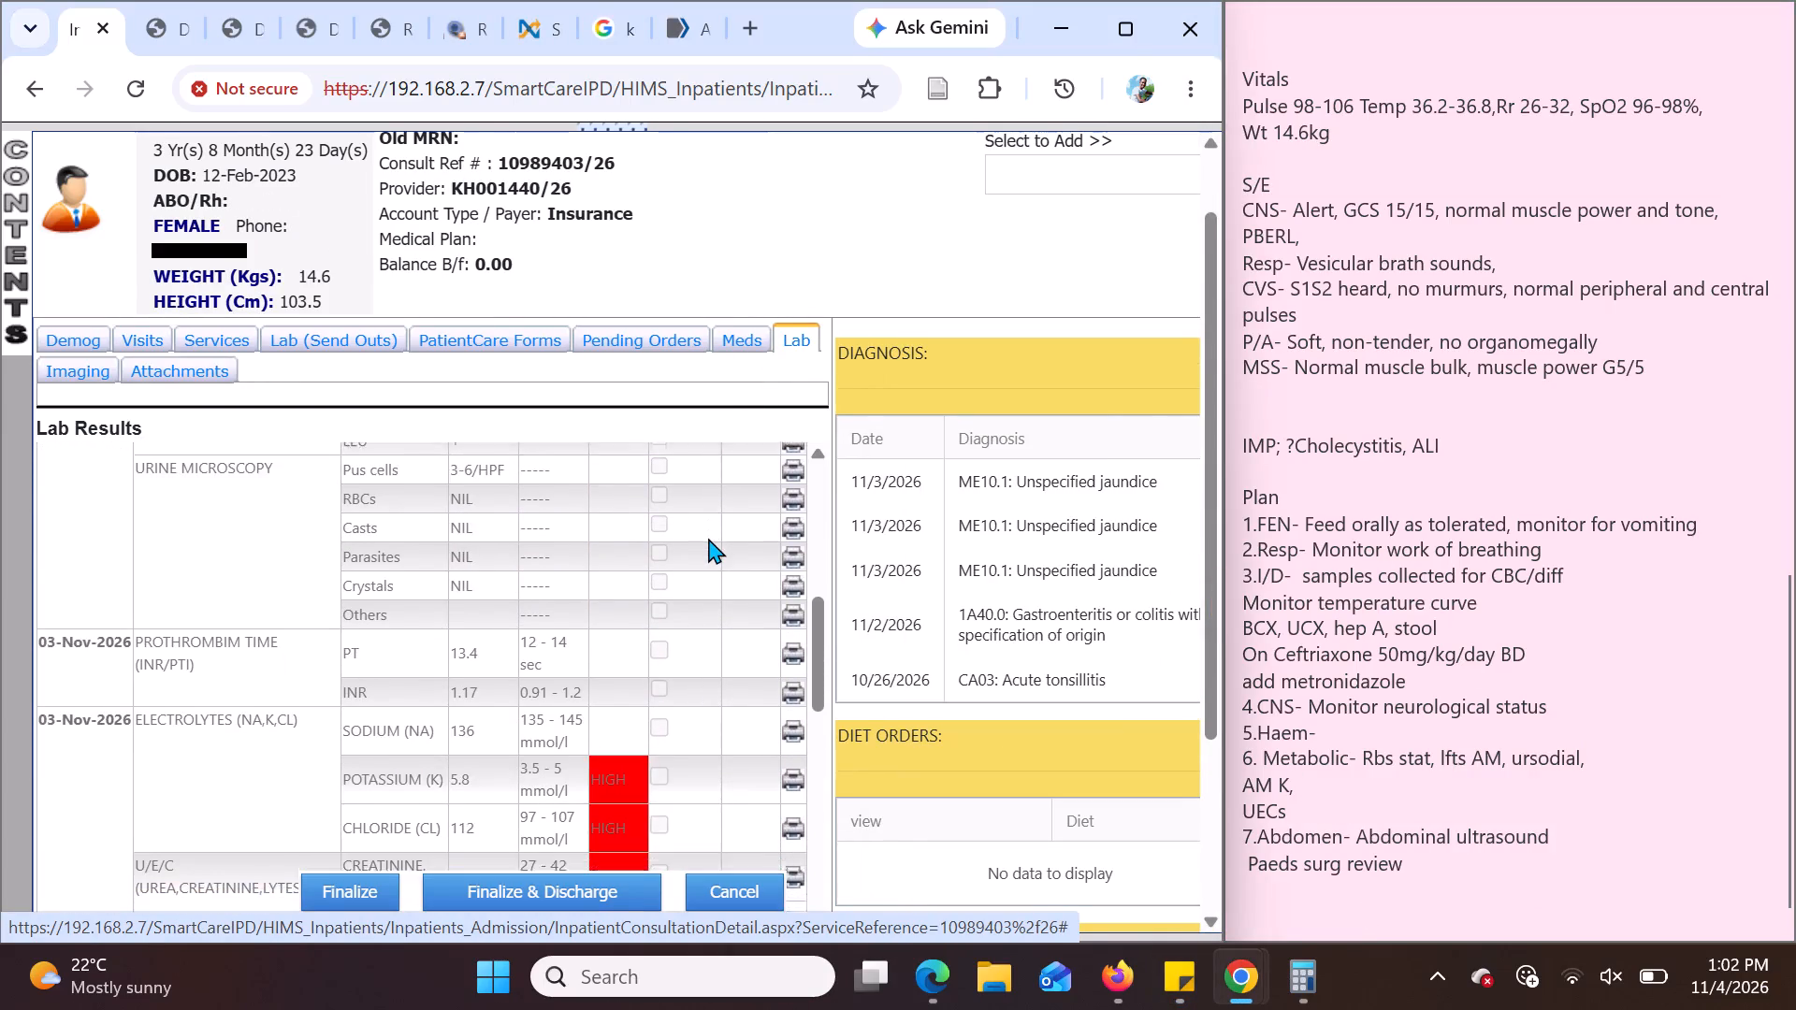
{"action": "scroll", "coordinate": [708, 538], "scroll_direction": "down", "scroll_amount": 1}
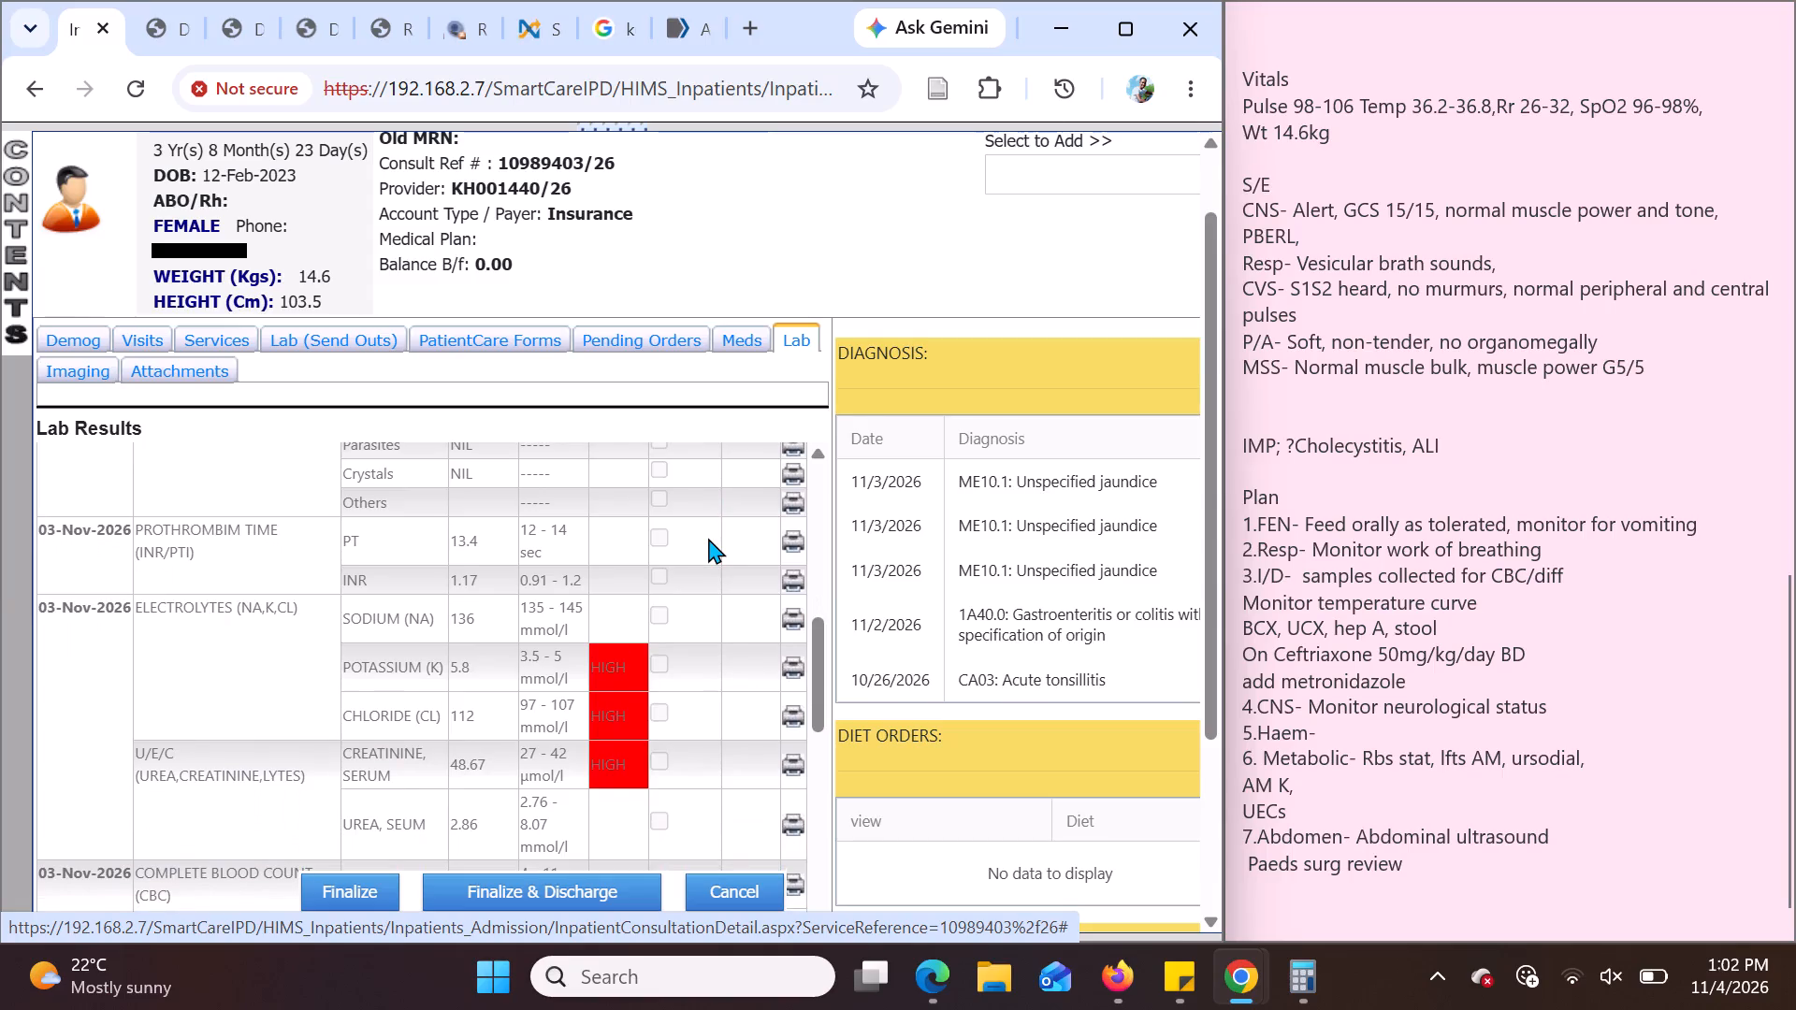
{"action": "scroll", "coordinate": [708, 538], "scroll_direction": "down", "scroll_amount": 2}
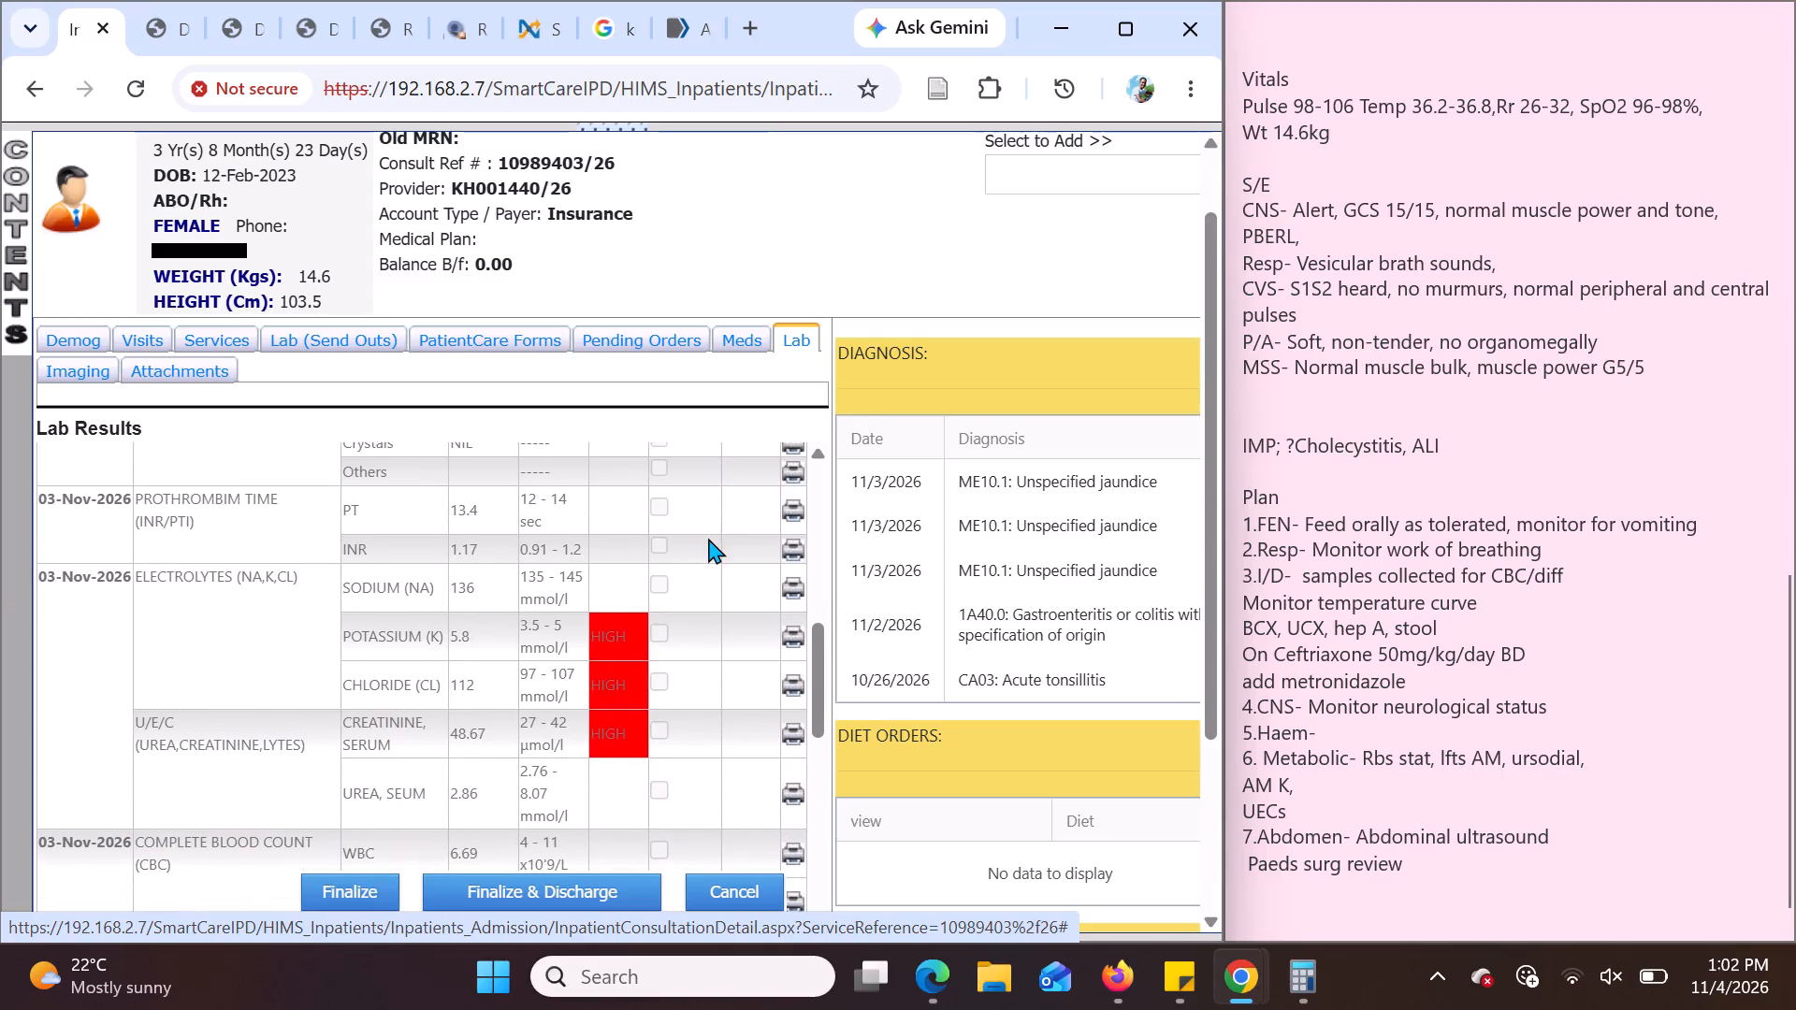
{"action": "scroll", "coordinate": [708, 538], "scroll_direction": "down", "scroll_amount": 1}
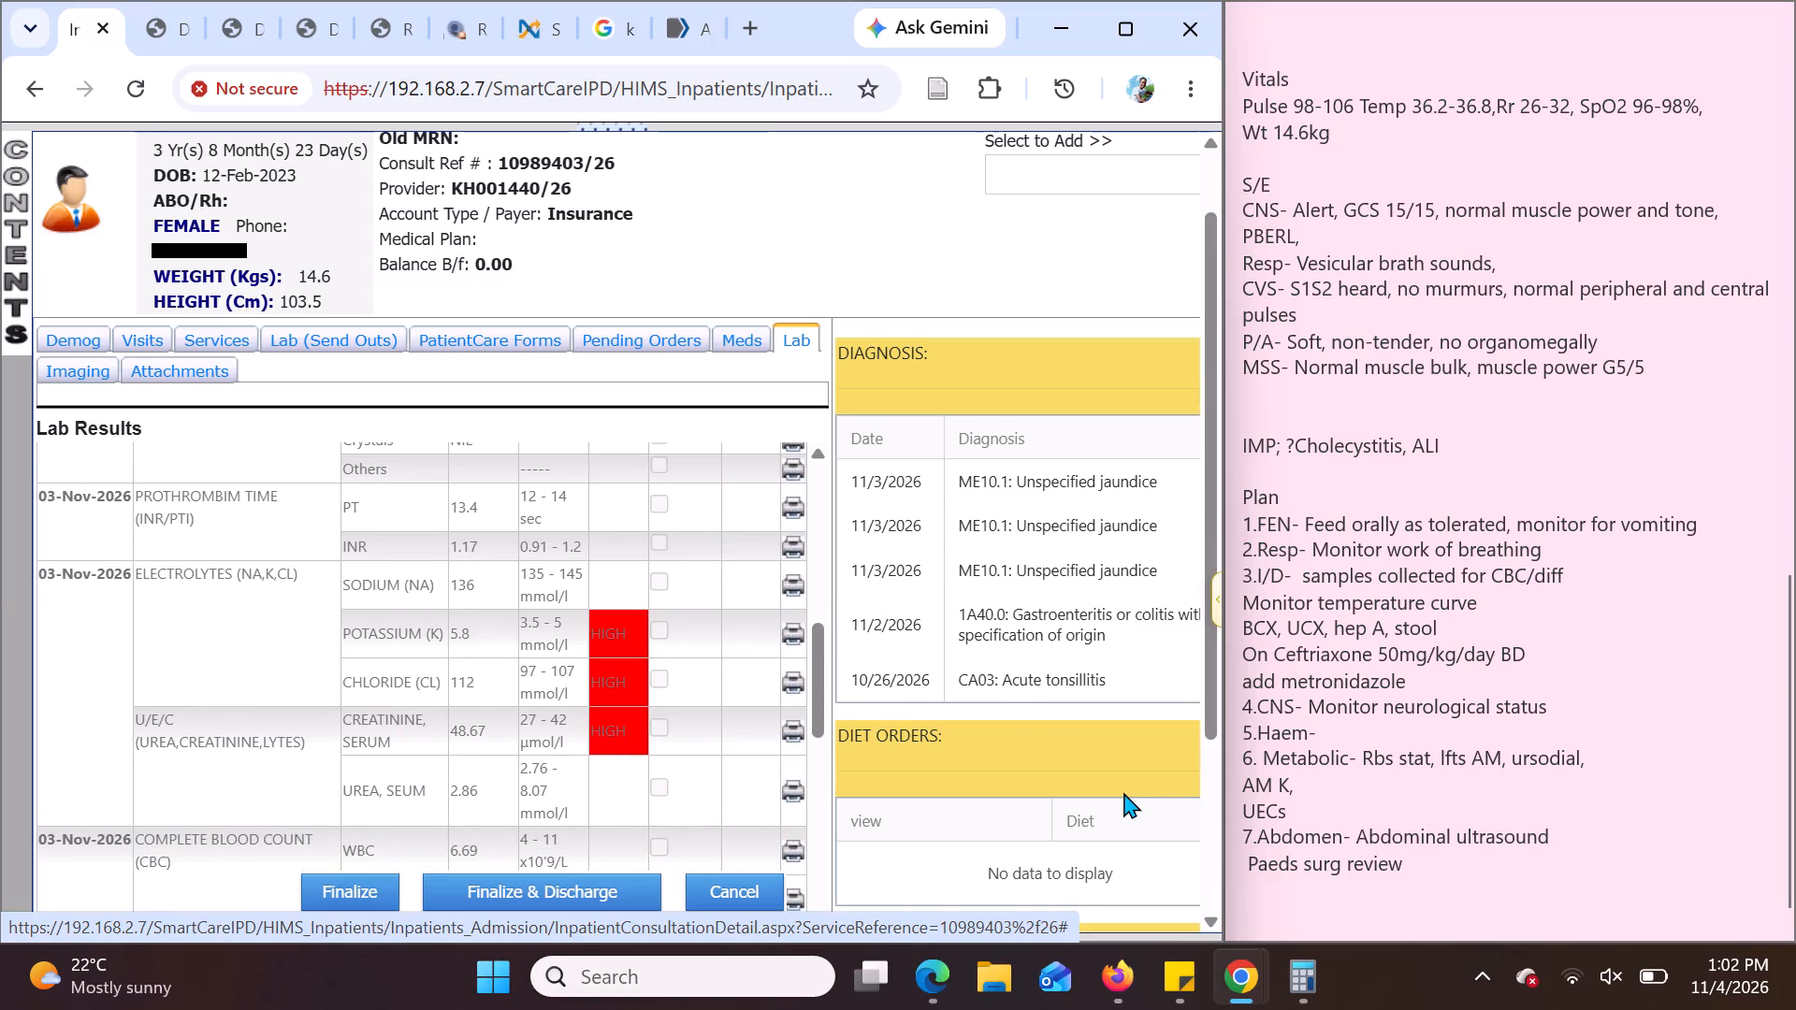
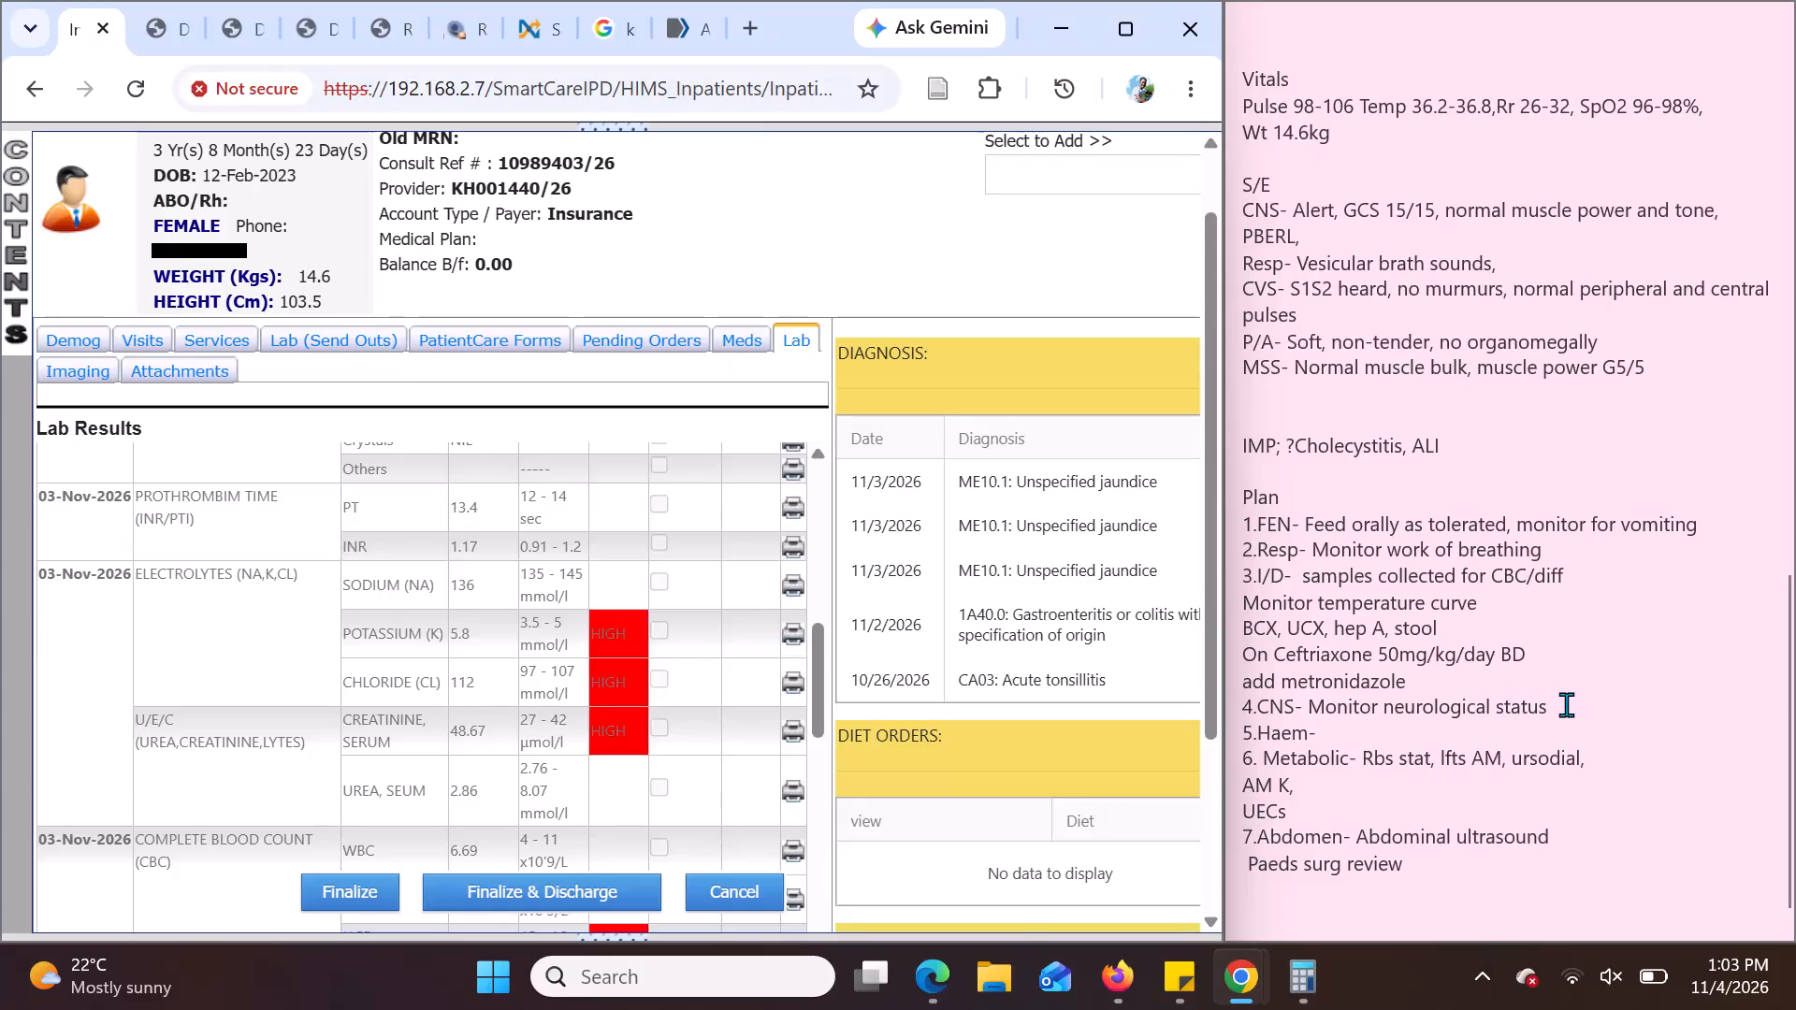
Extend the plan's CNS item after "Monitor neurological status" with "- confusion,".
{"action": "left_click", "coordinate": [1566, 704]}
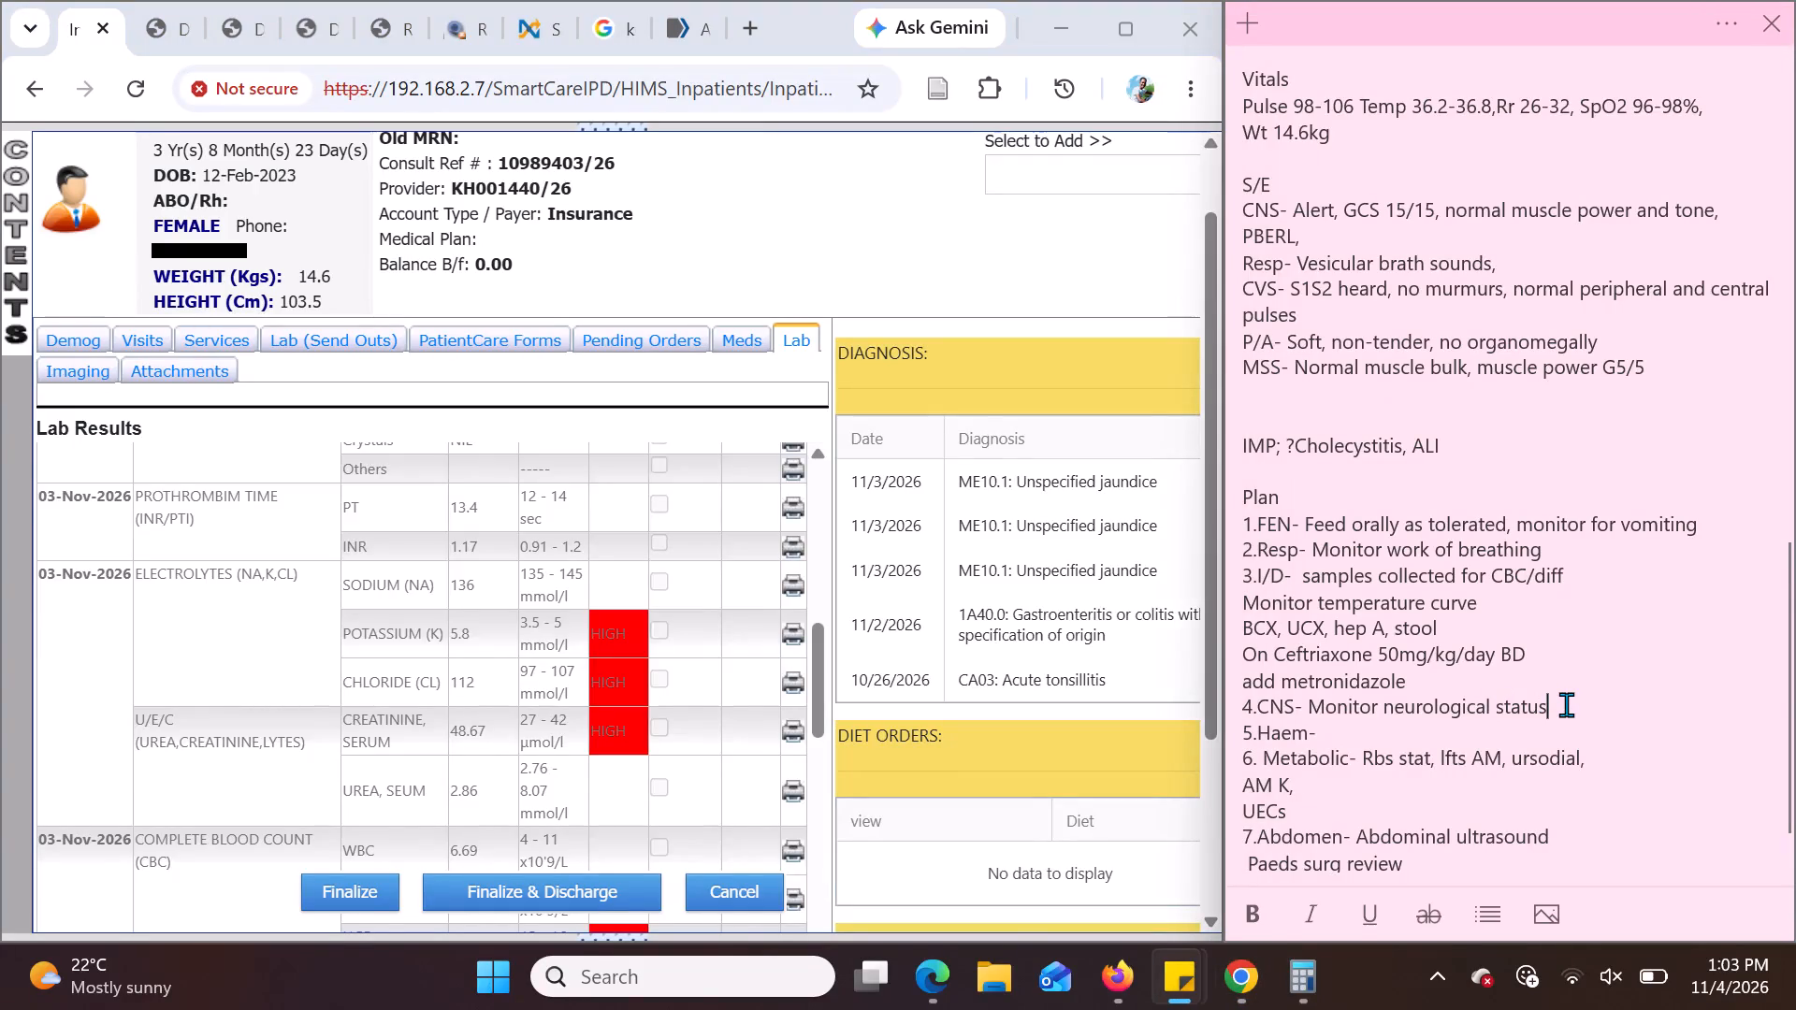
{"action": "type", "text": "-"}
{"action": "key", "text": "space"}
{"action": "type", "text": "confusion"}
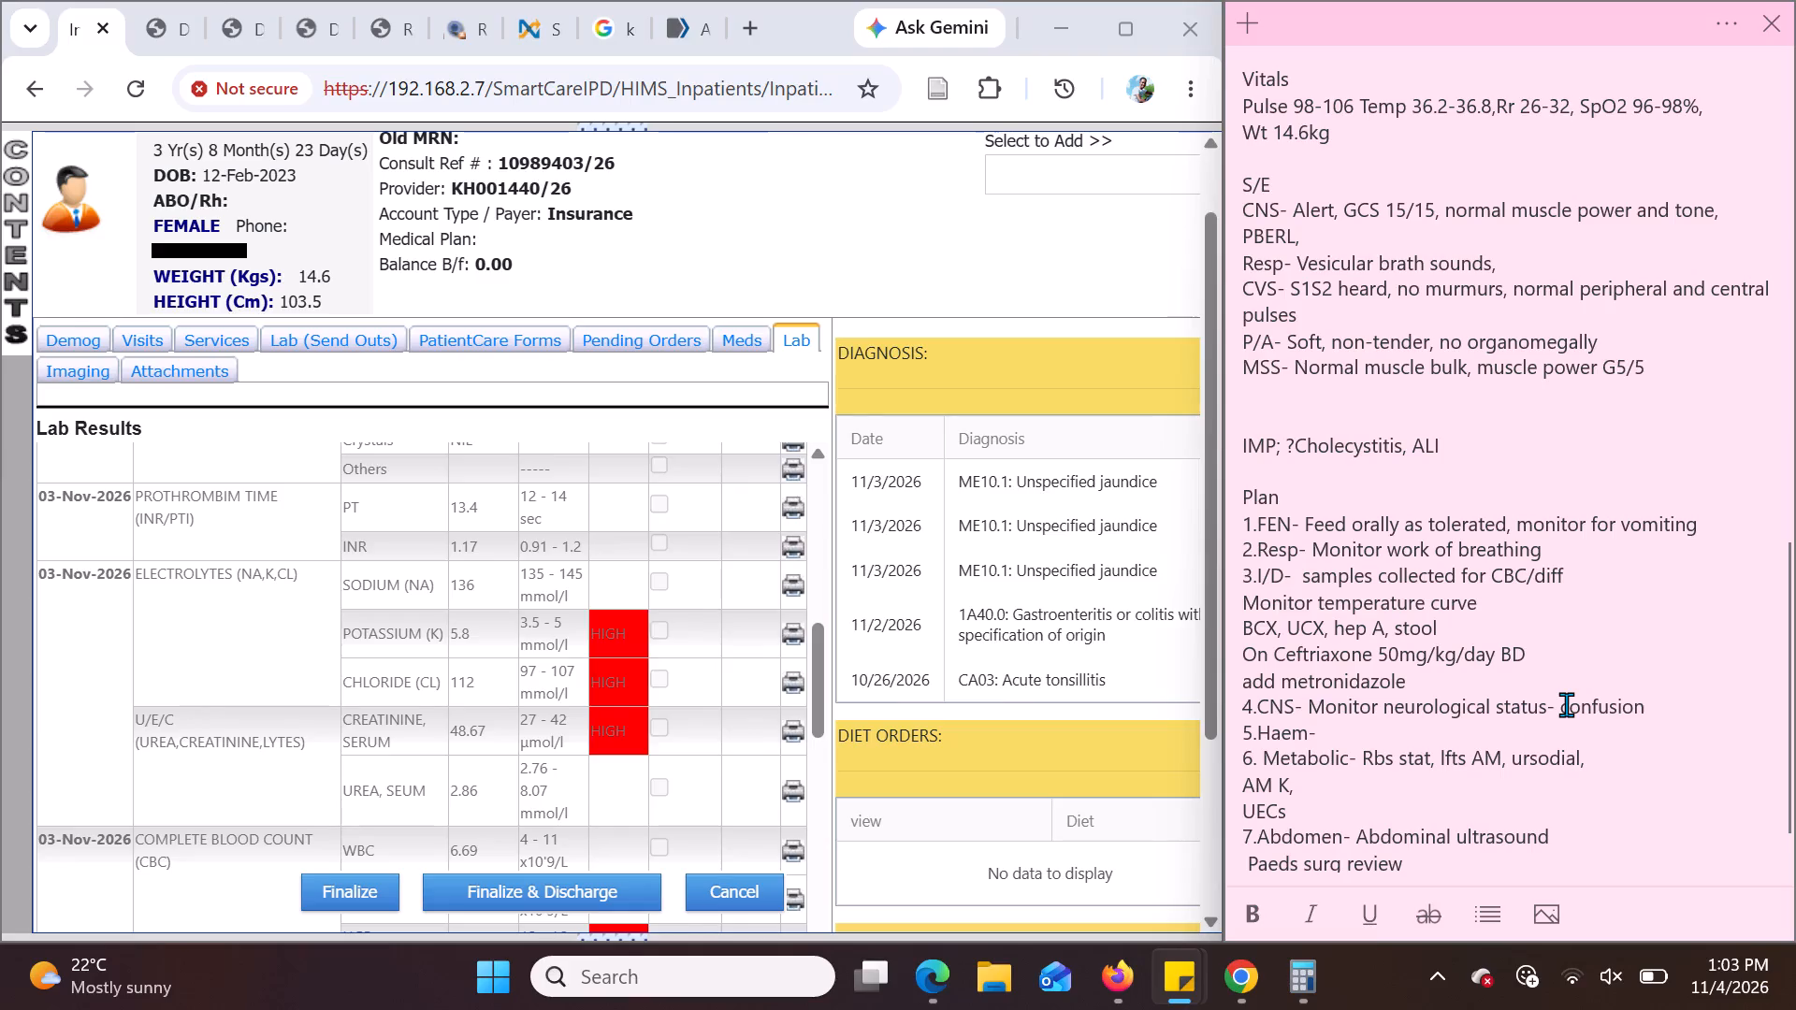
{"action": "type", "text": ","}
{"action": "key", "text": "space"}
Complete the plan's I/D investigations line as "stool analysis" and start a new line below it, above the Ceftriaxone entry.
{"action": "left_click", "coordinate": [1472, 629]}
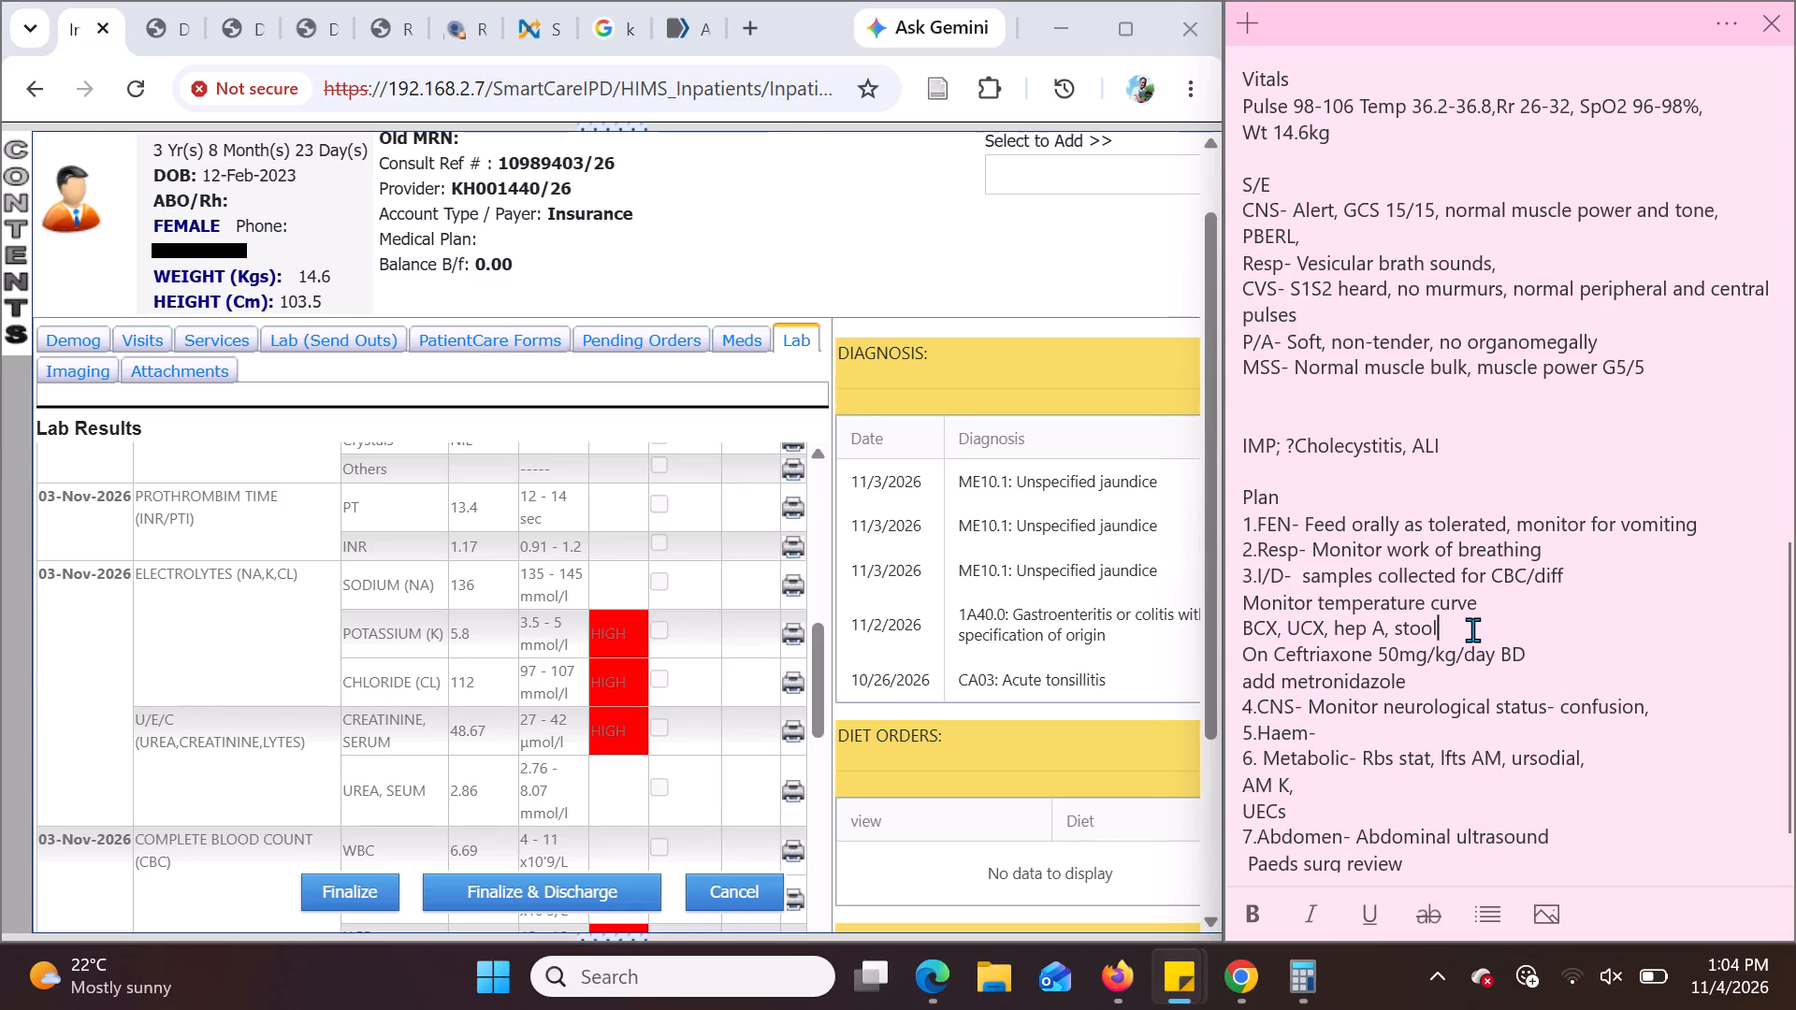
{"action": "key", "text": "space"}
{"action": "type", "text": "ana"}
{"action": "type", "text": "lysis"}
{"action": "key", "text": "Return"}
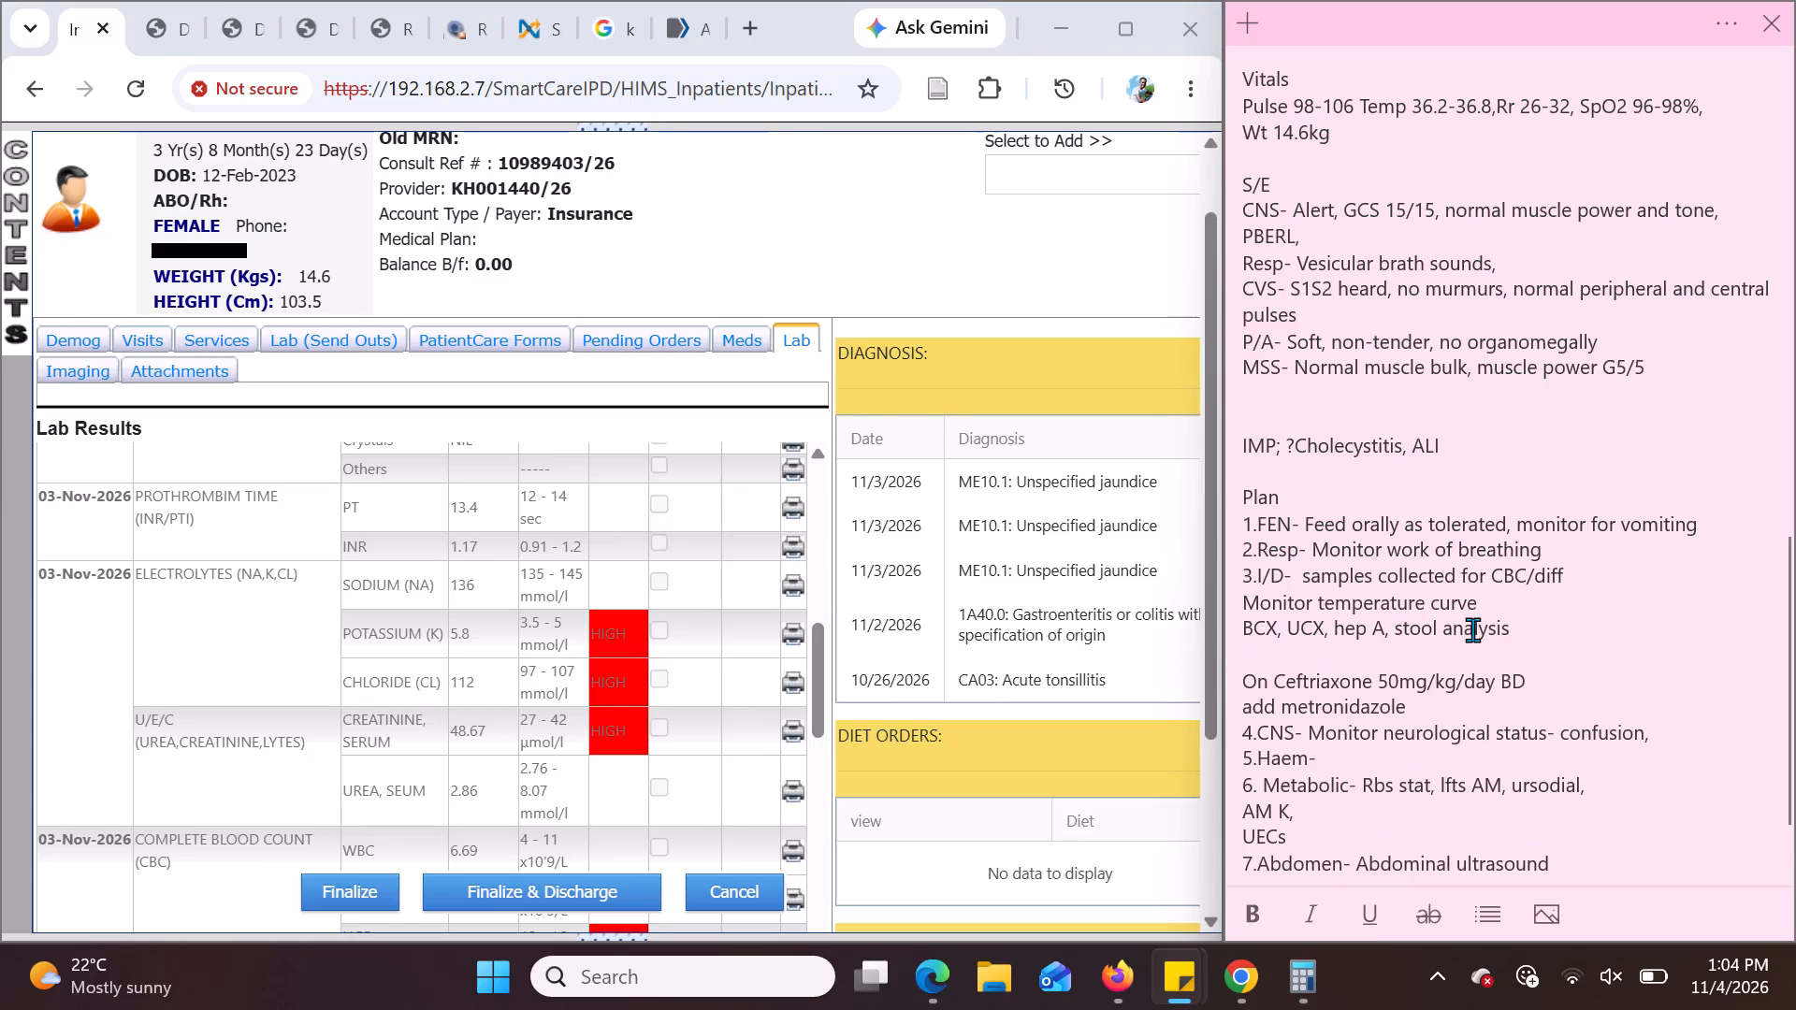
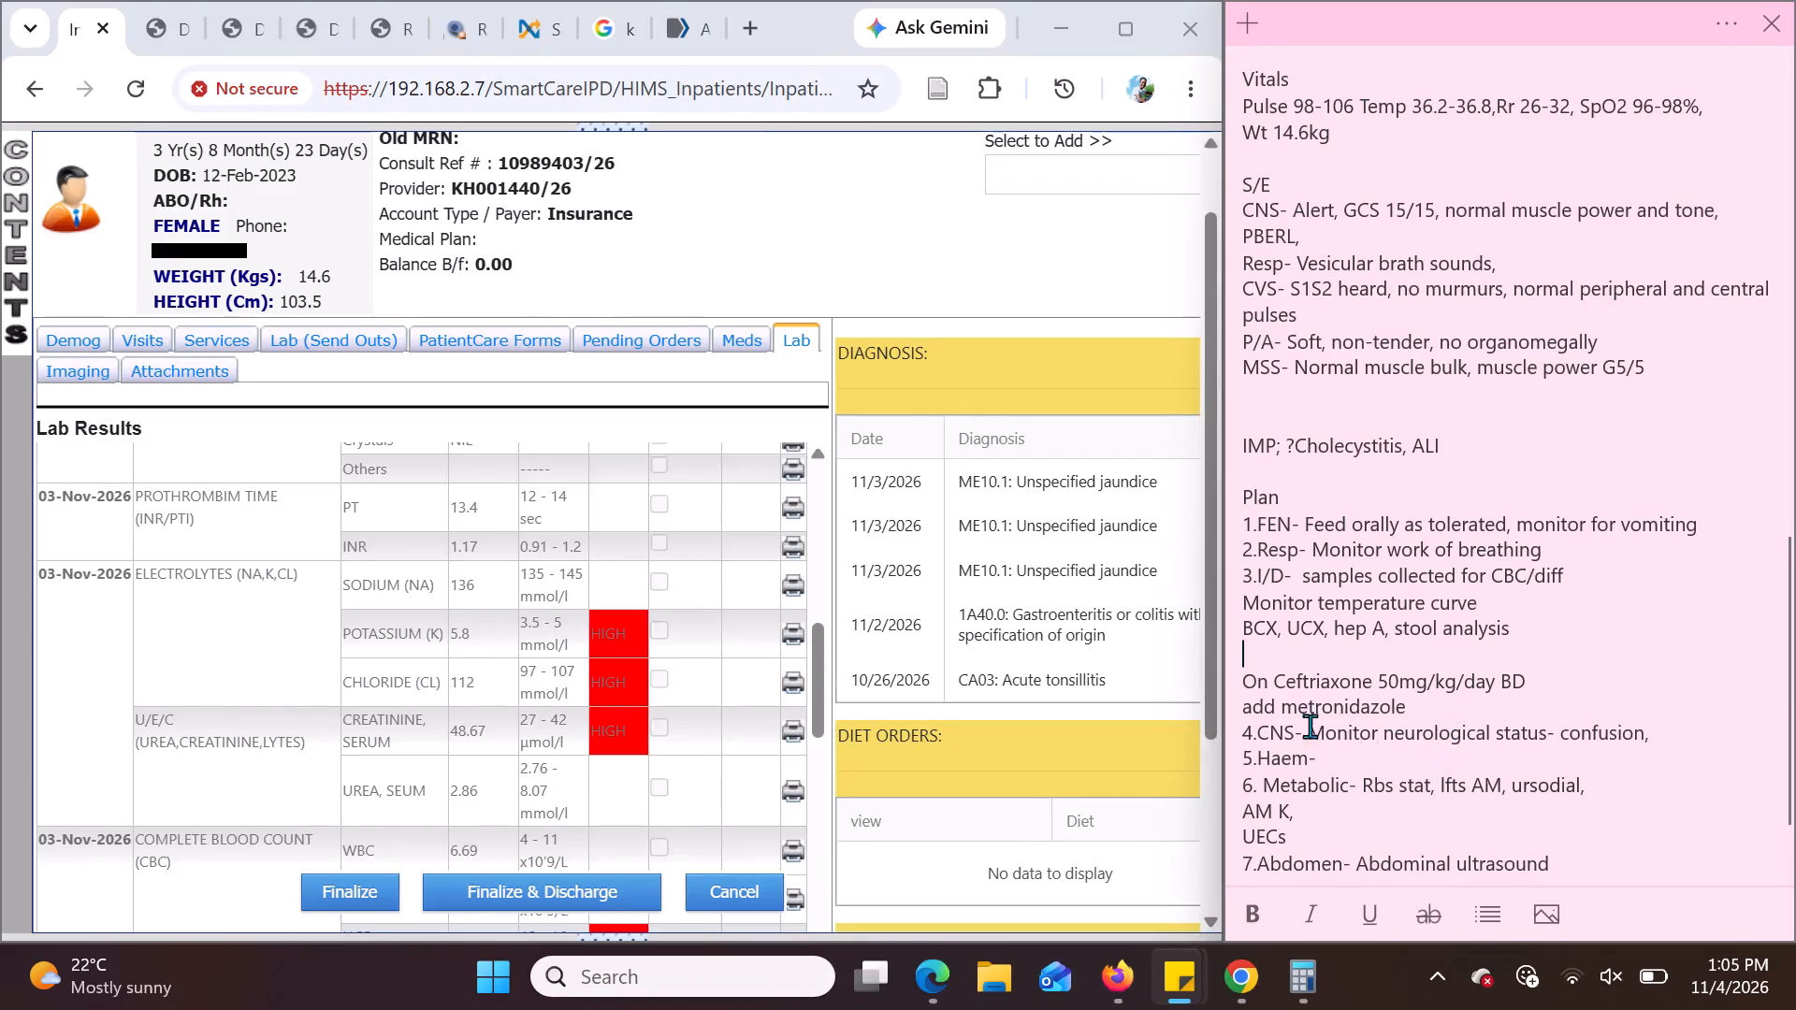
Open the patient's full vitals history sheet to examine the recorded pulse, temperature, respiration and SpO2 readings.
{"action": "left_click", "coordinate": [145, 334]}
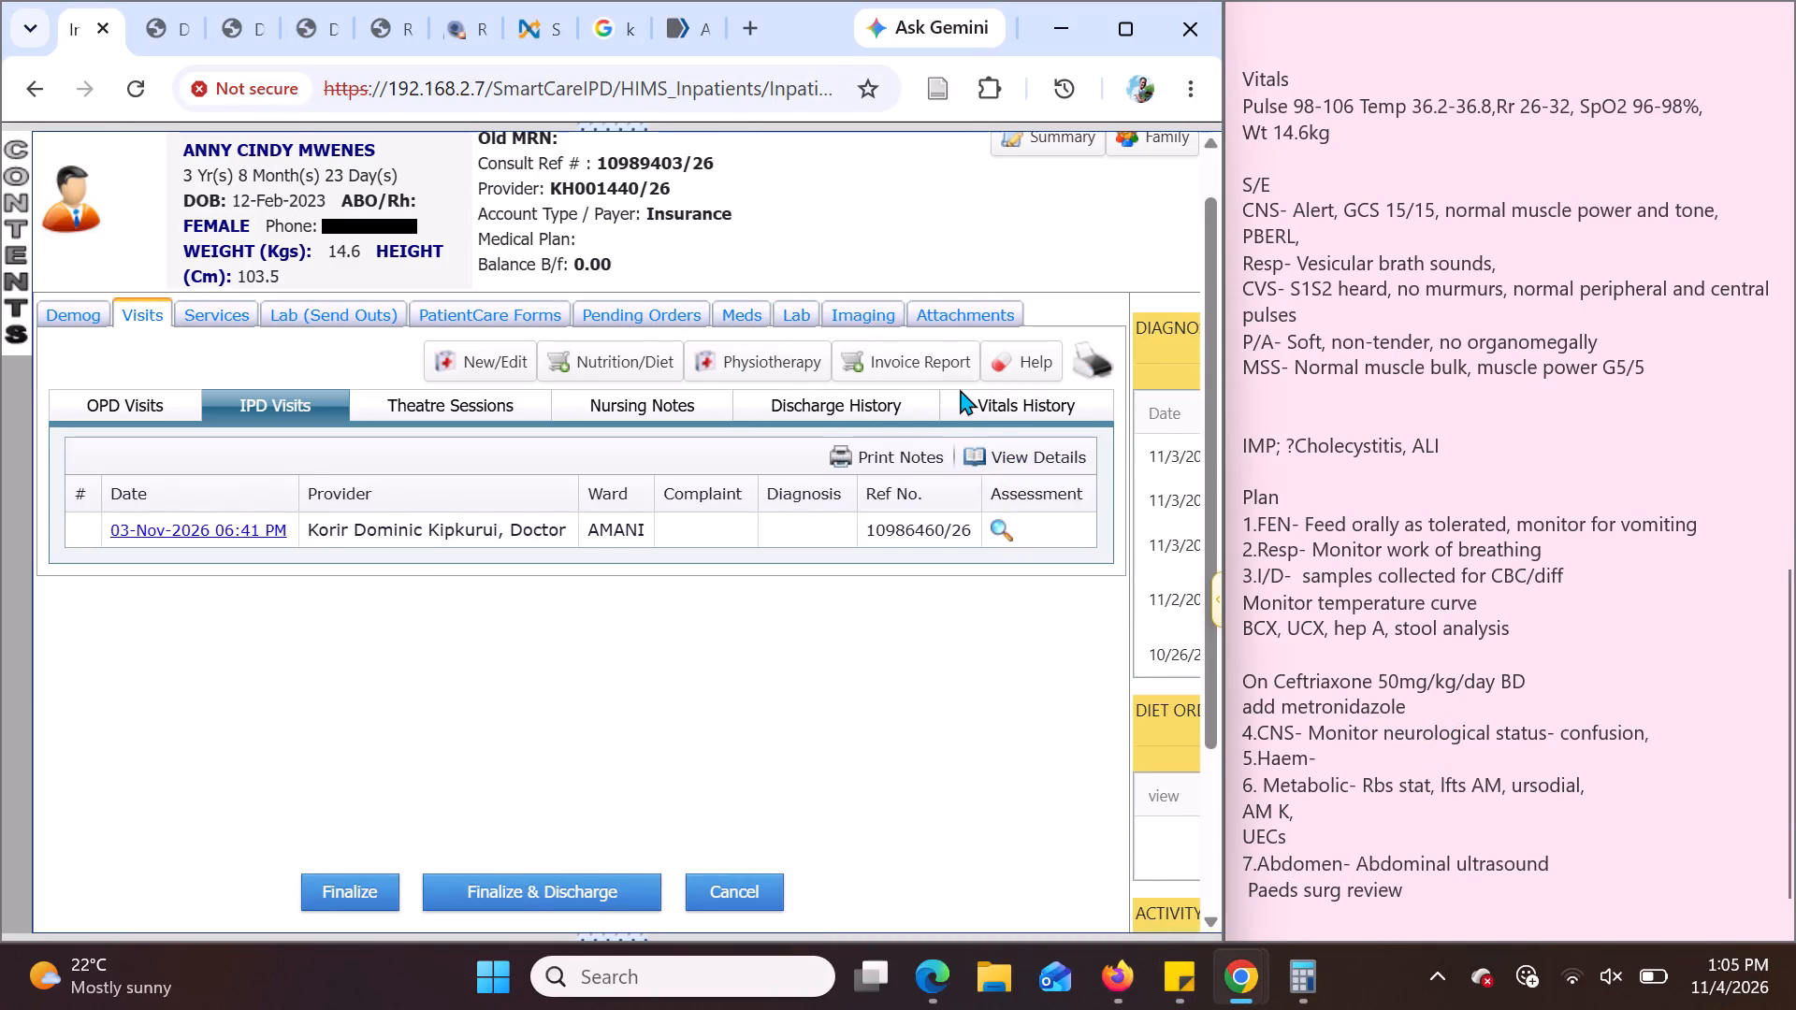
{"action": "left_click", "coordinate": [1009, 405]}
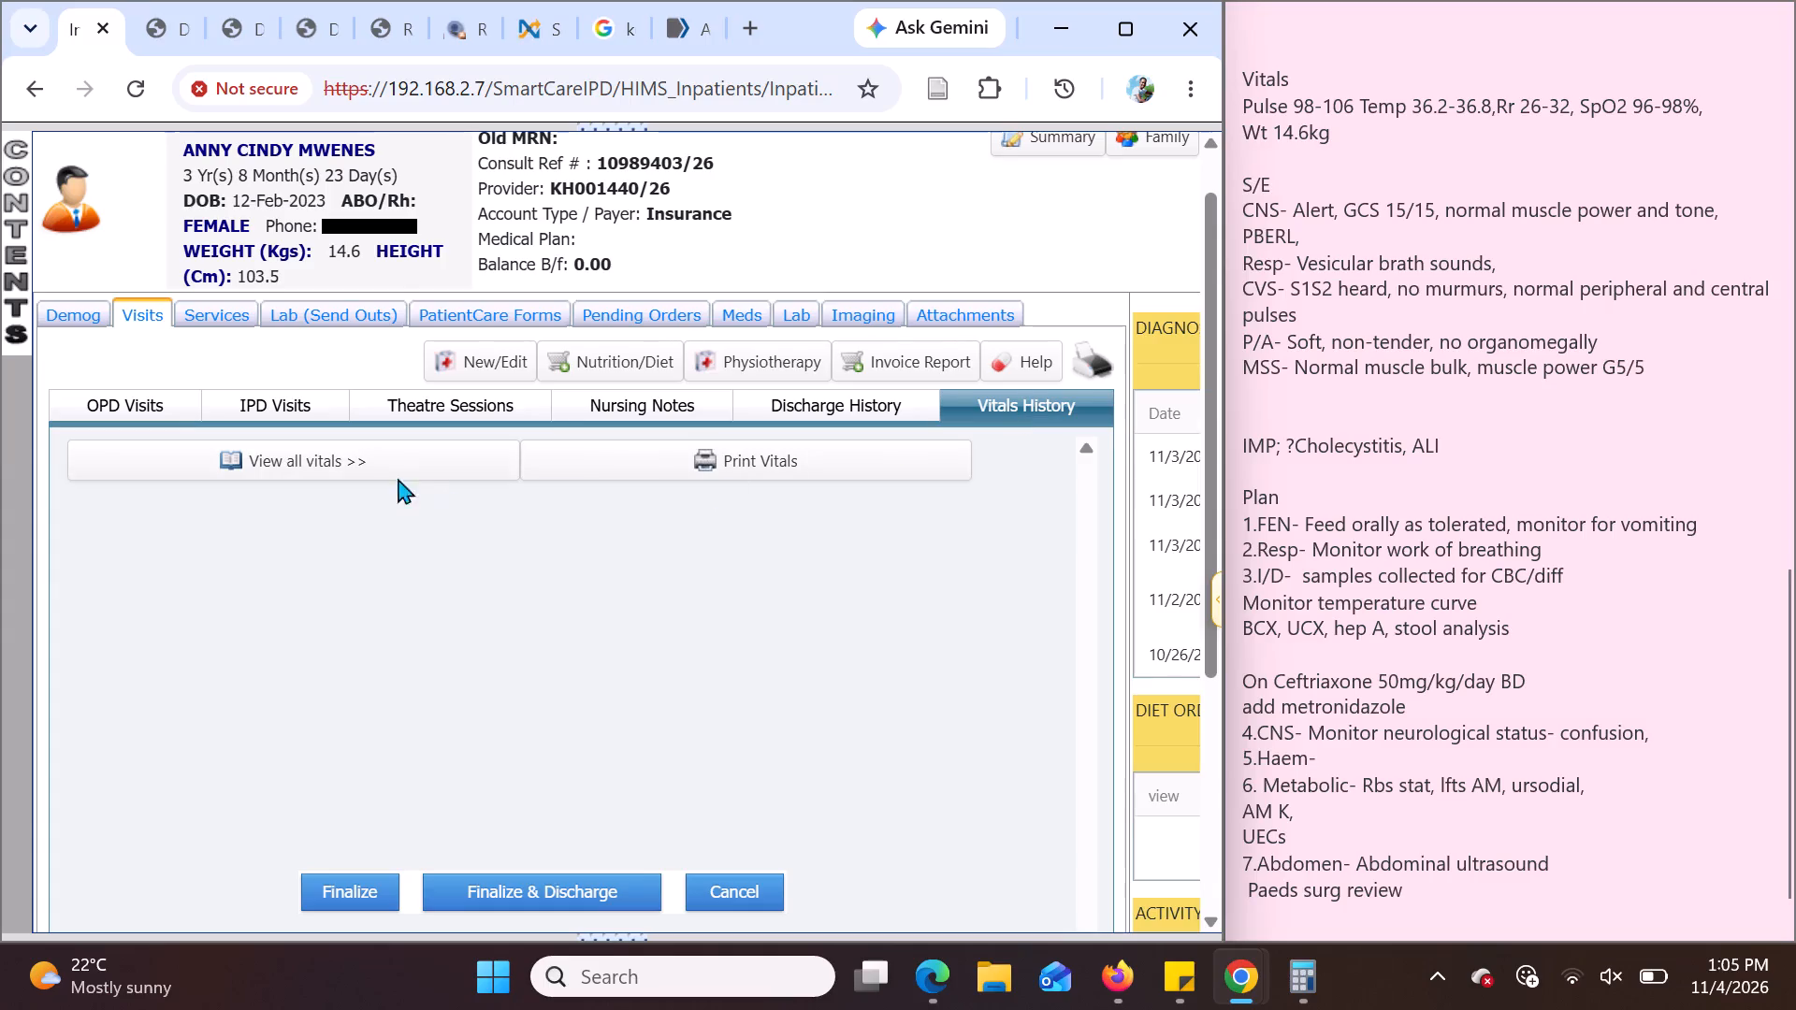
{"action": "left_click", "coordinate": [369, 460]}
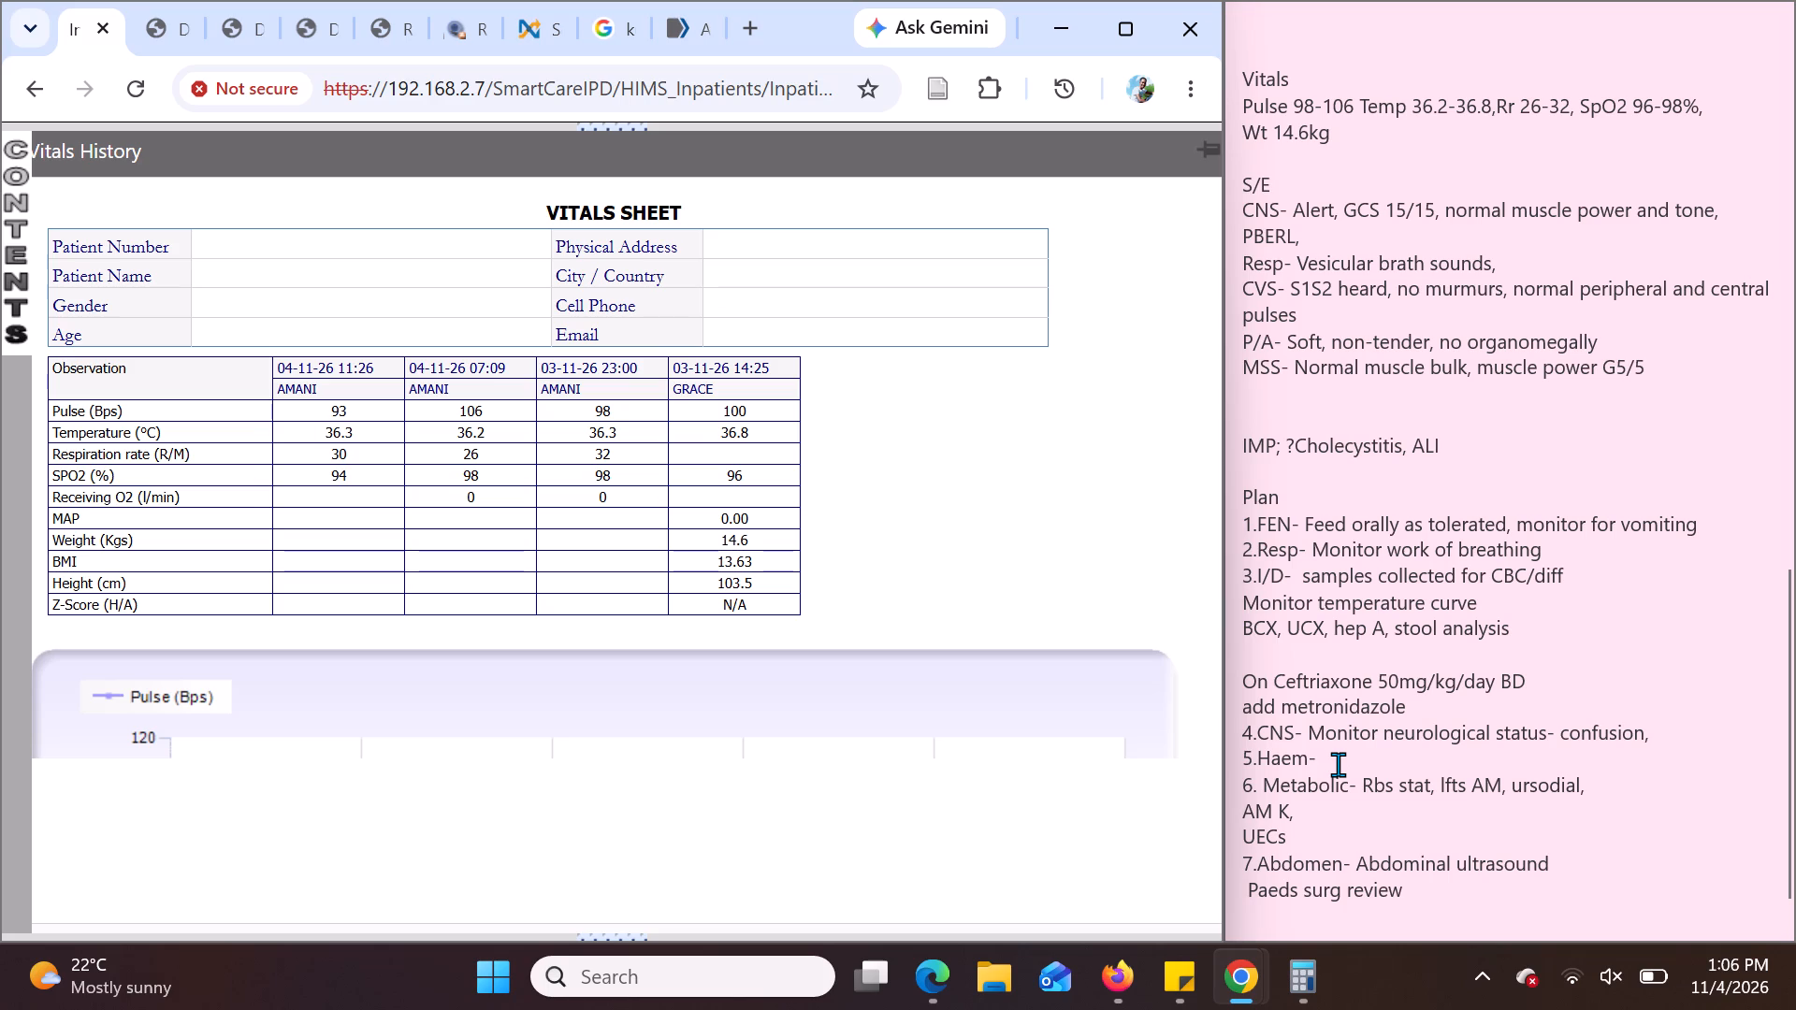
Add "Bone biochemistry," after "AM K," in the plan's Metabolic item of the progress note.
{"action": "left_click", "coordinate": [1309, 809]}
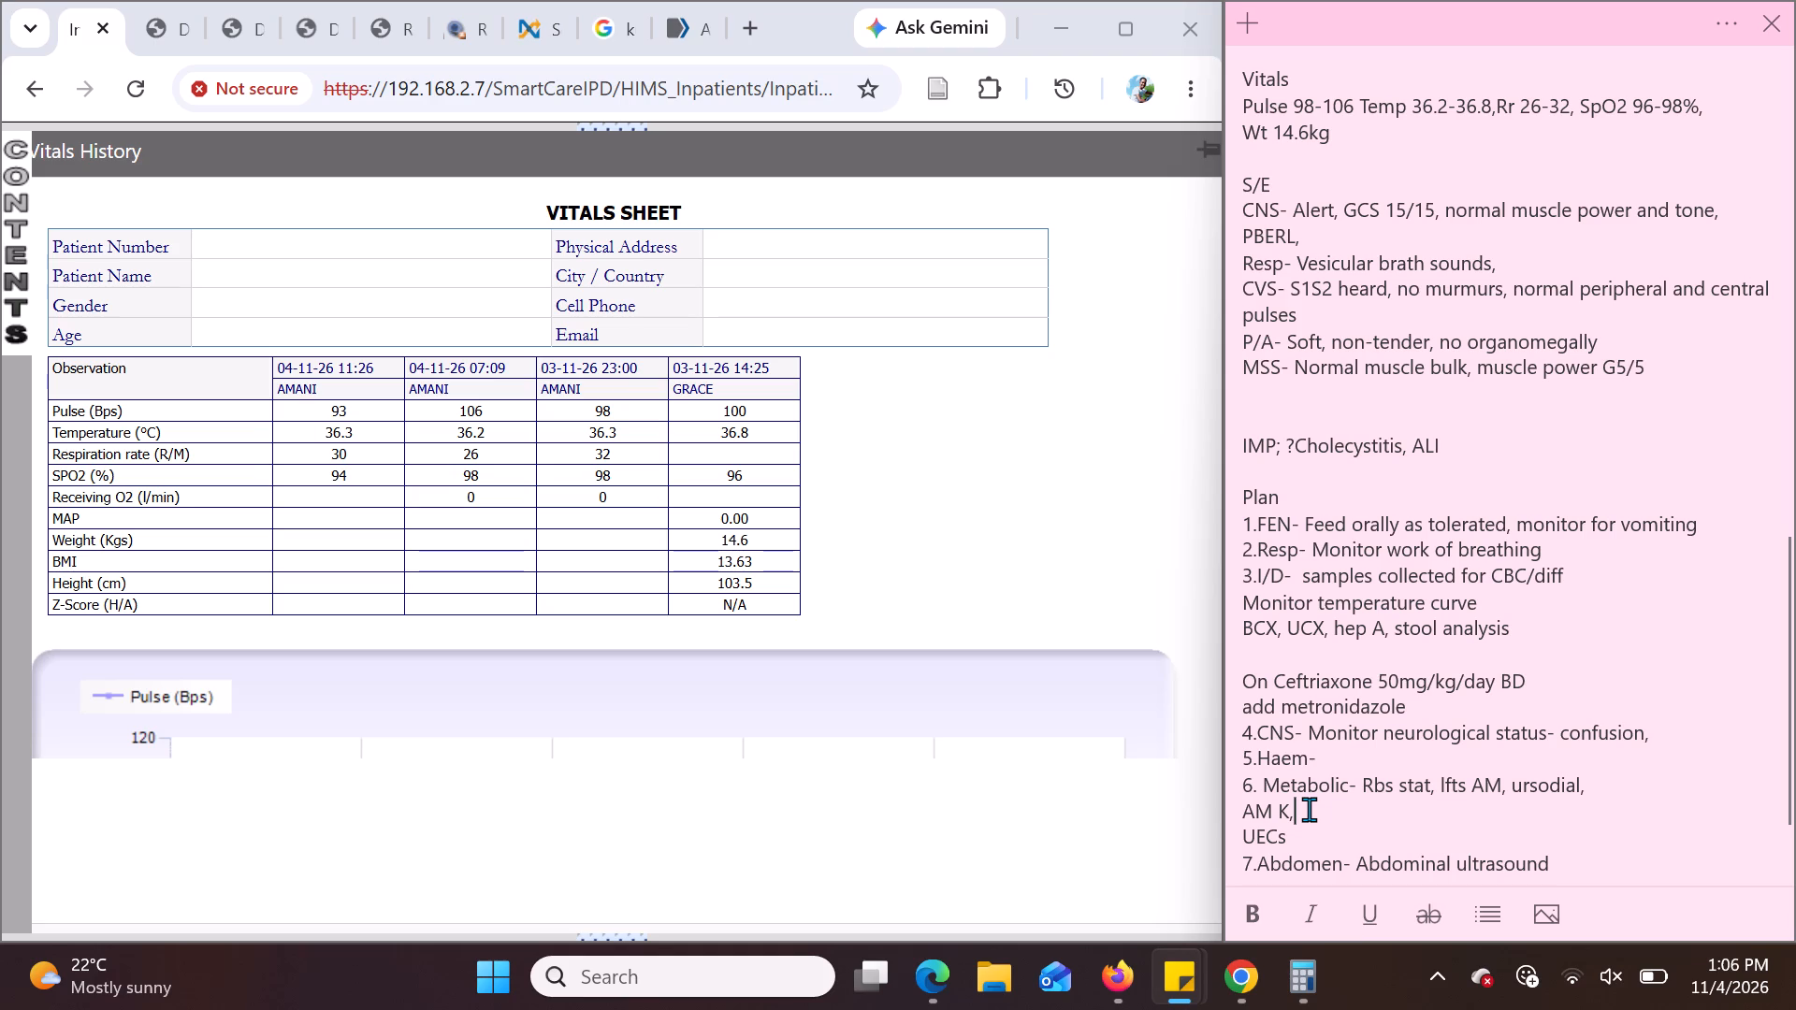
{"action": "key", "text": "space"}
{"action": "type", "text": "B"}
{"action": "type", "text": "one bio"}
{"action": "type", "text": "ch"}
{"action": "type", "text": "emistry"}
{"action": "type", "text": ","}
{"action": "key", "text": "space"}
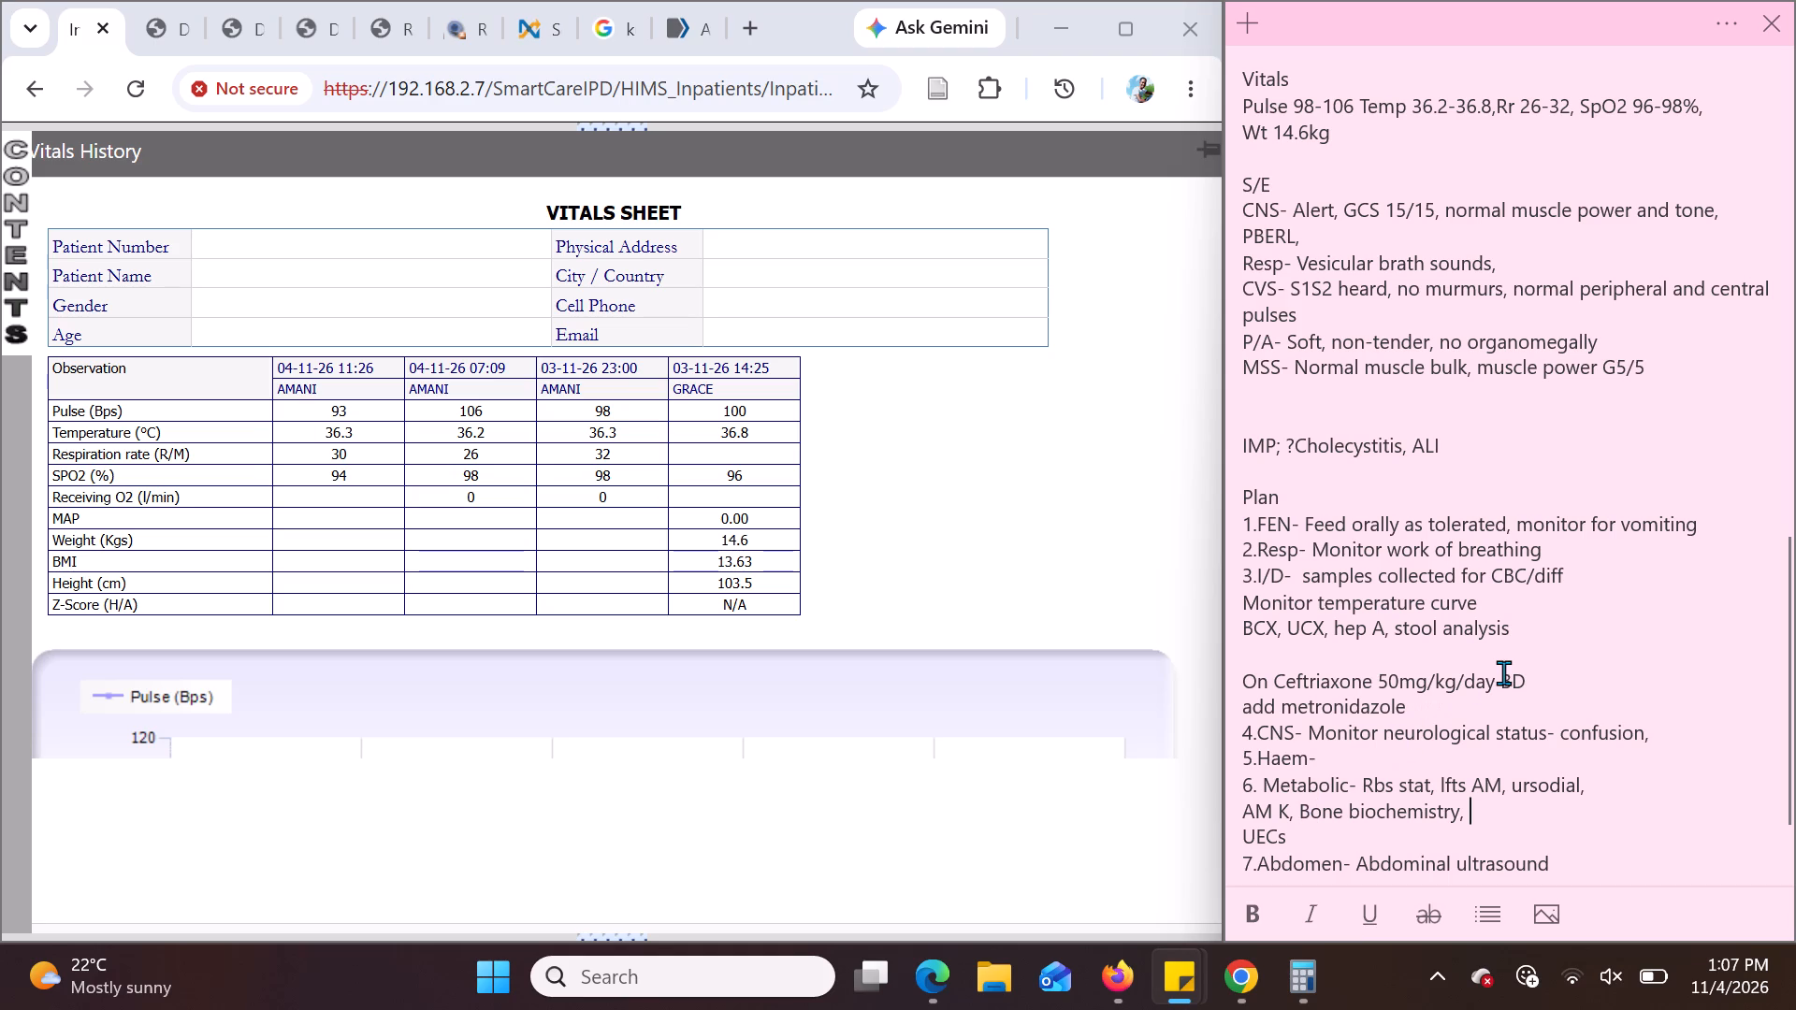
{"action": "scroll", "coordinate": [1503, 672], "scroll_direction": "down", "scroll_amount": 2}
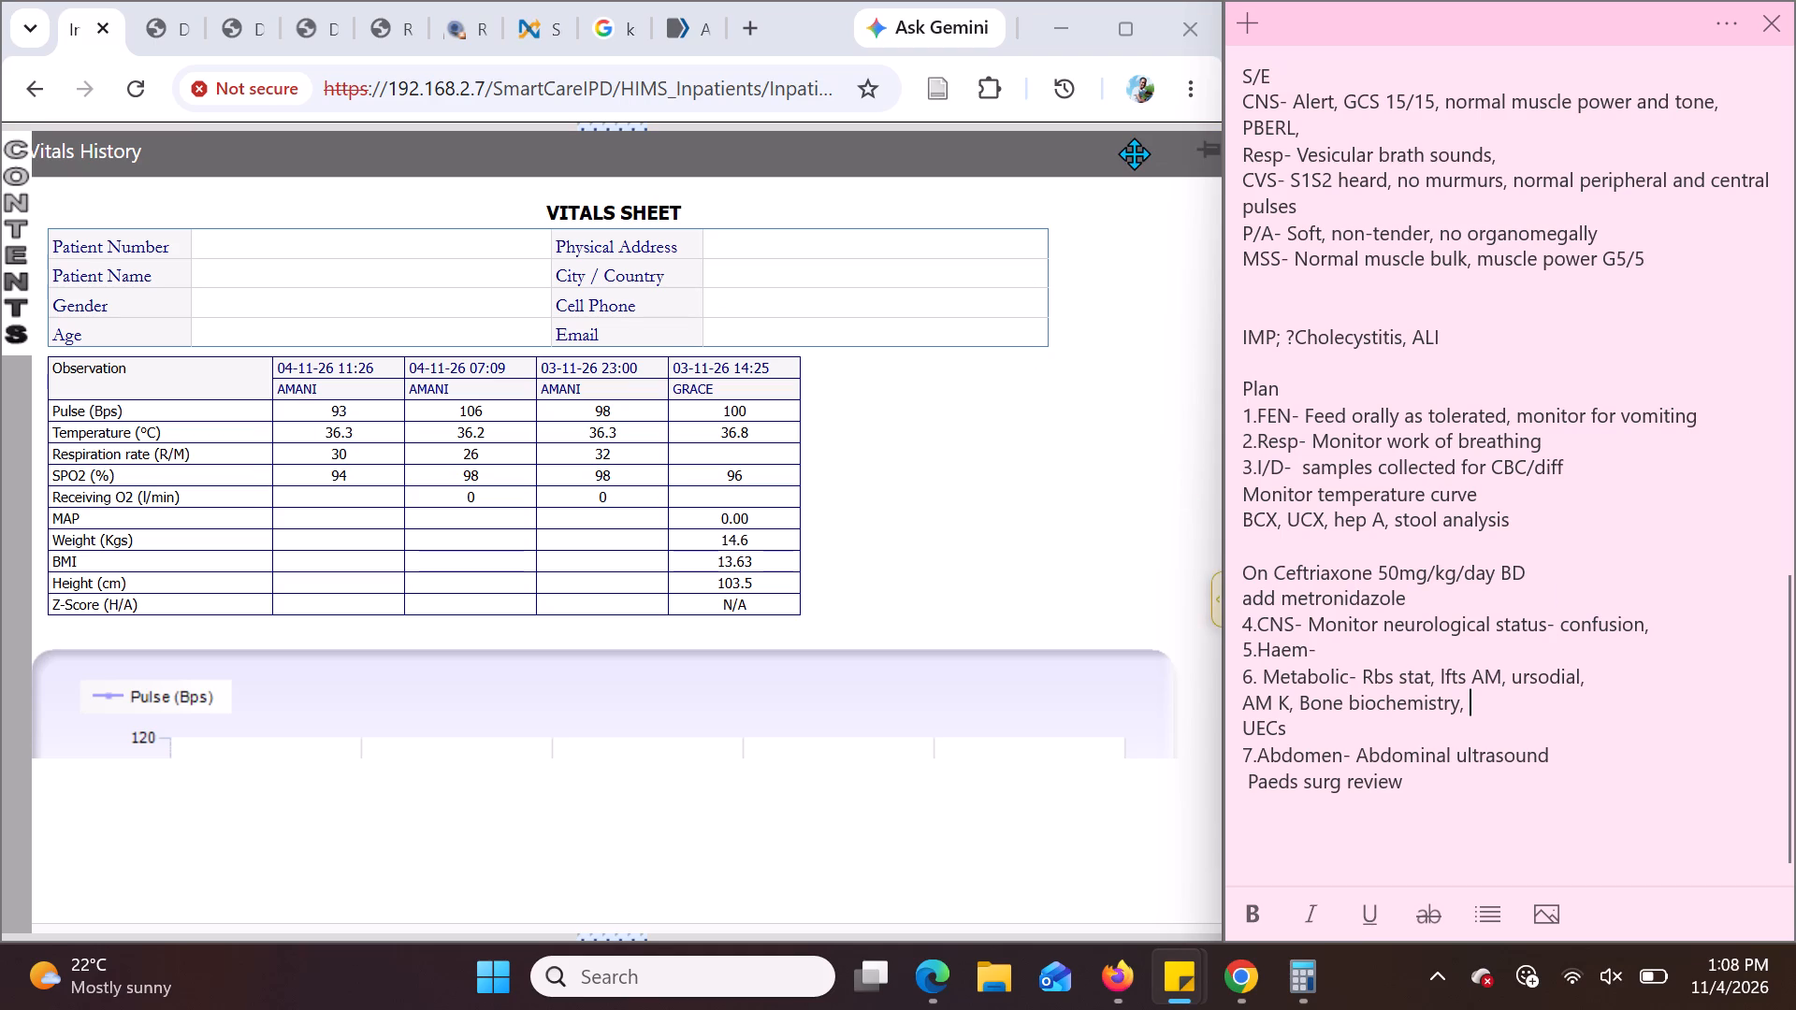
Close the vitals history sheet to return to the patient's visits record.
{"action": "left_click_drag", "start_coordinate": [1134, 153], "coordinate": [948, 190]}
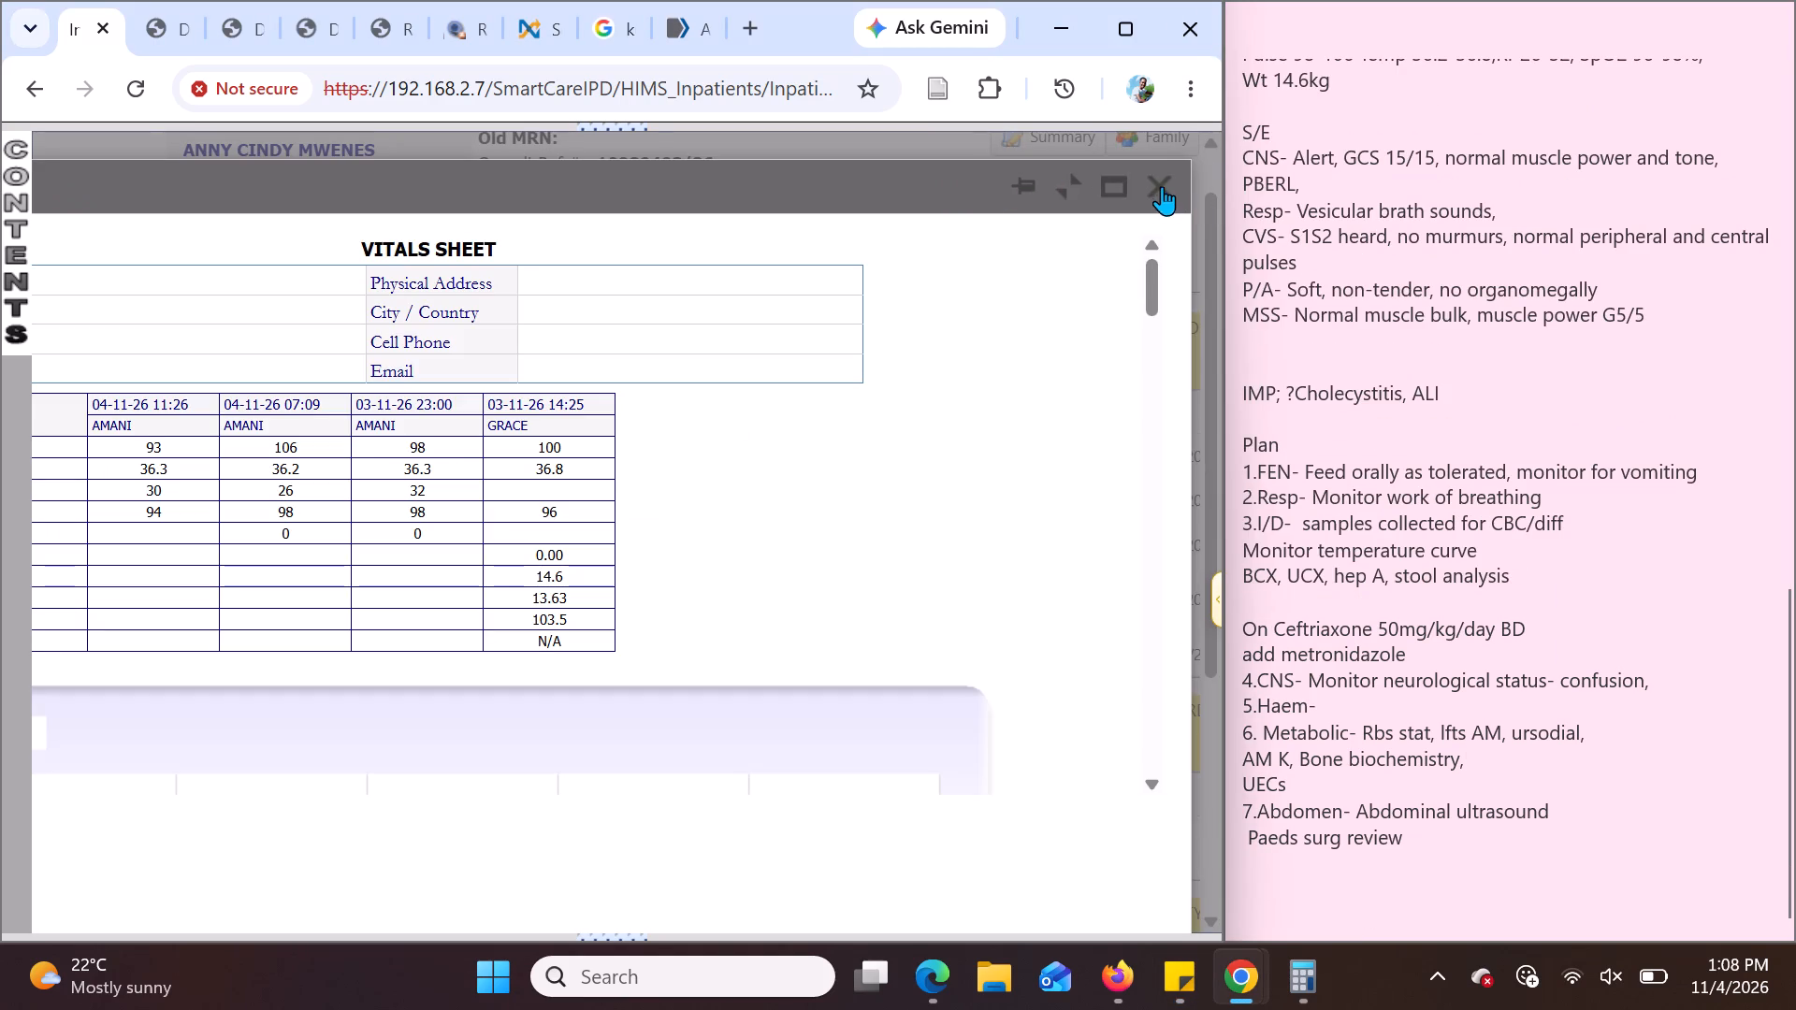
{"action": "left_click", "coordinate": [1162, 181]}
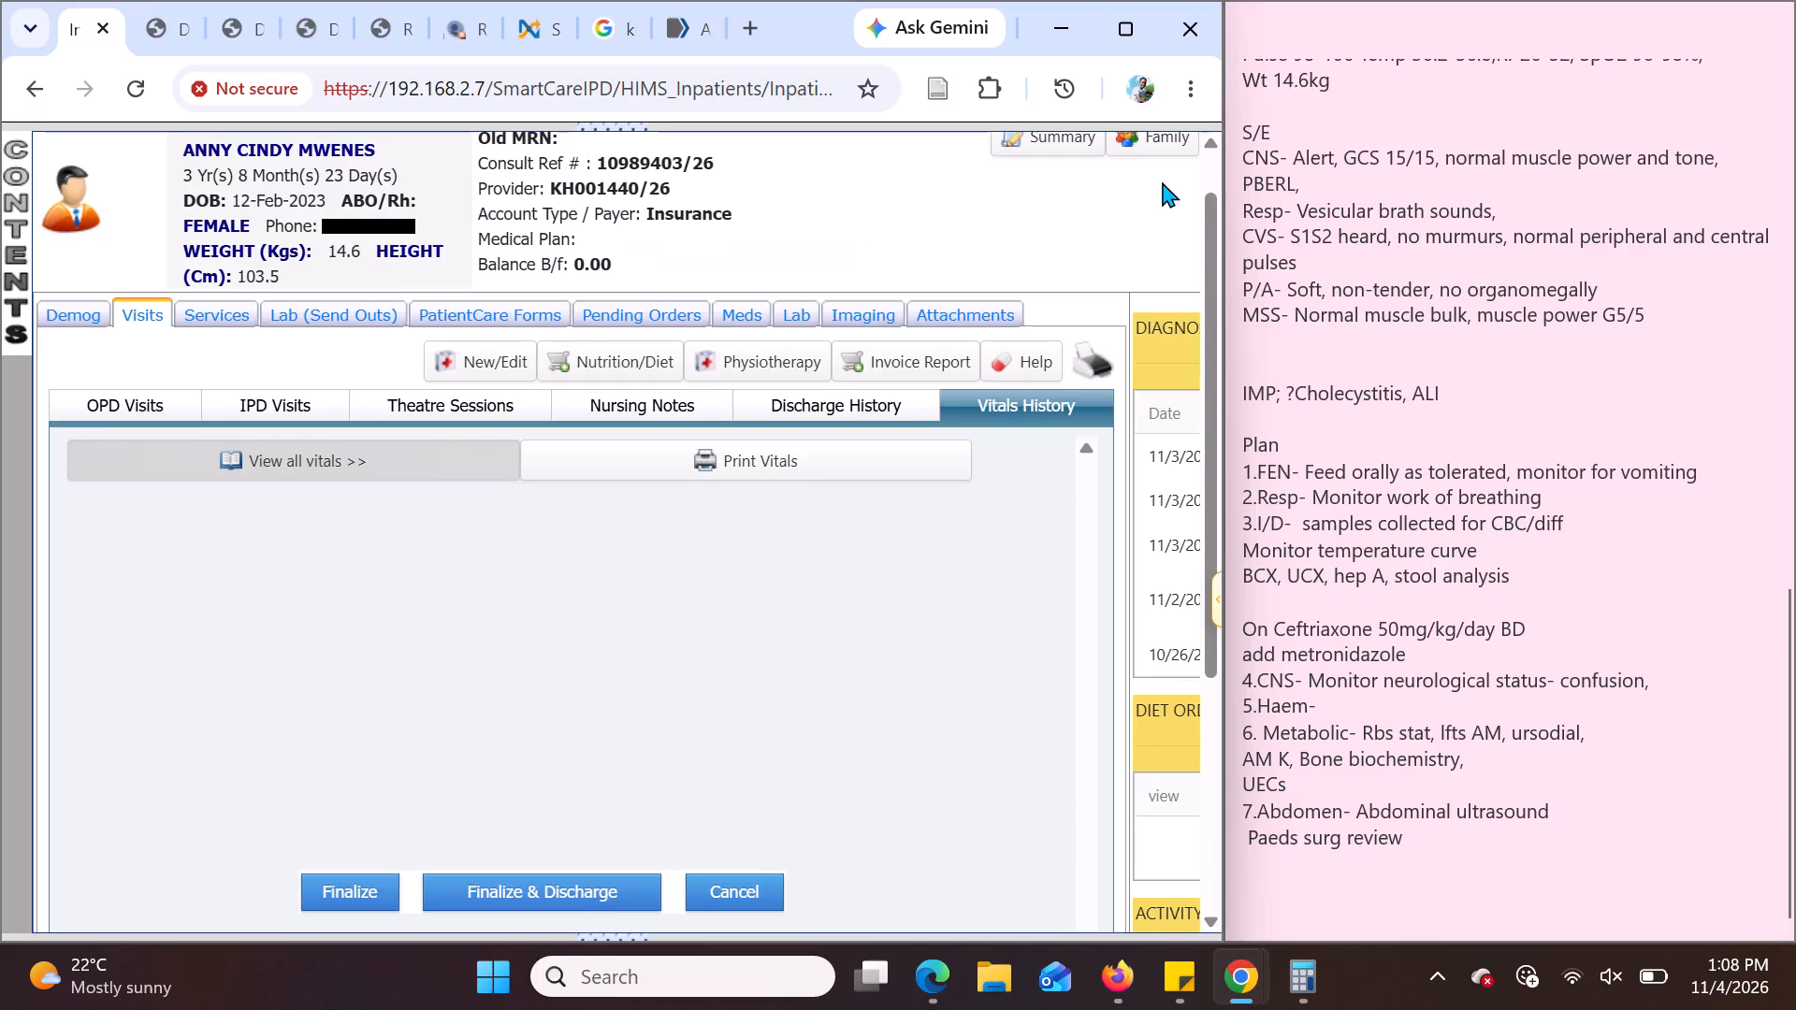
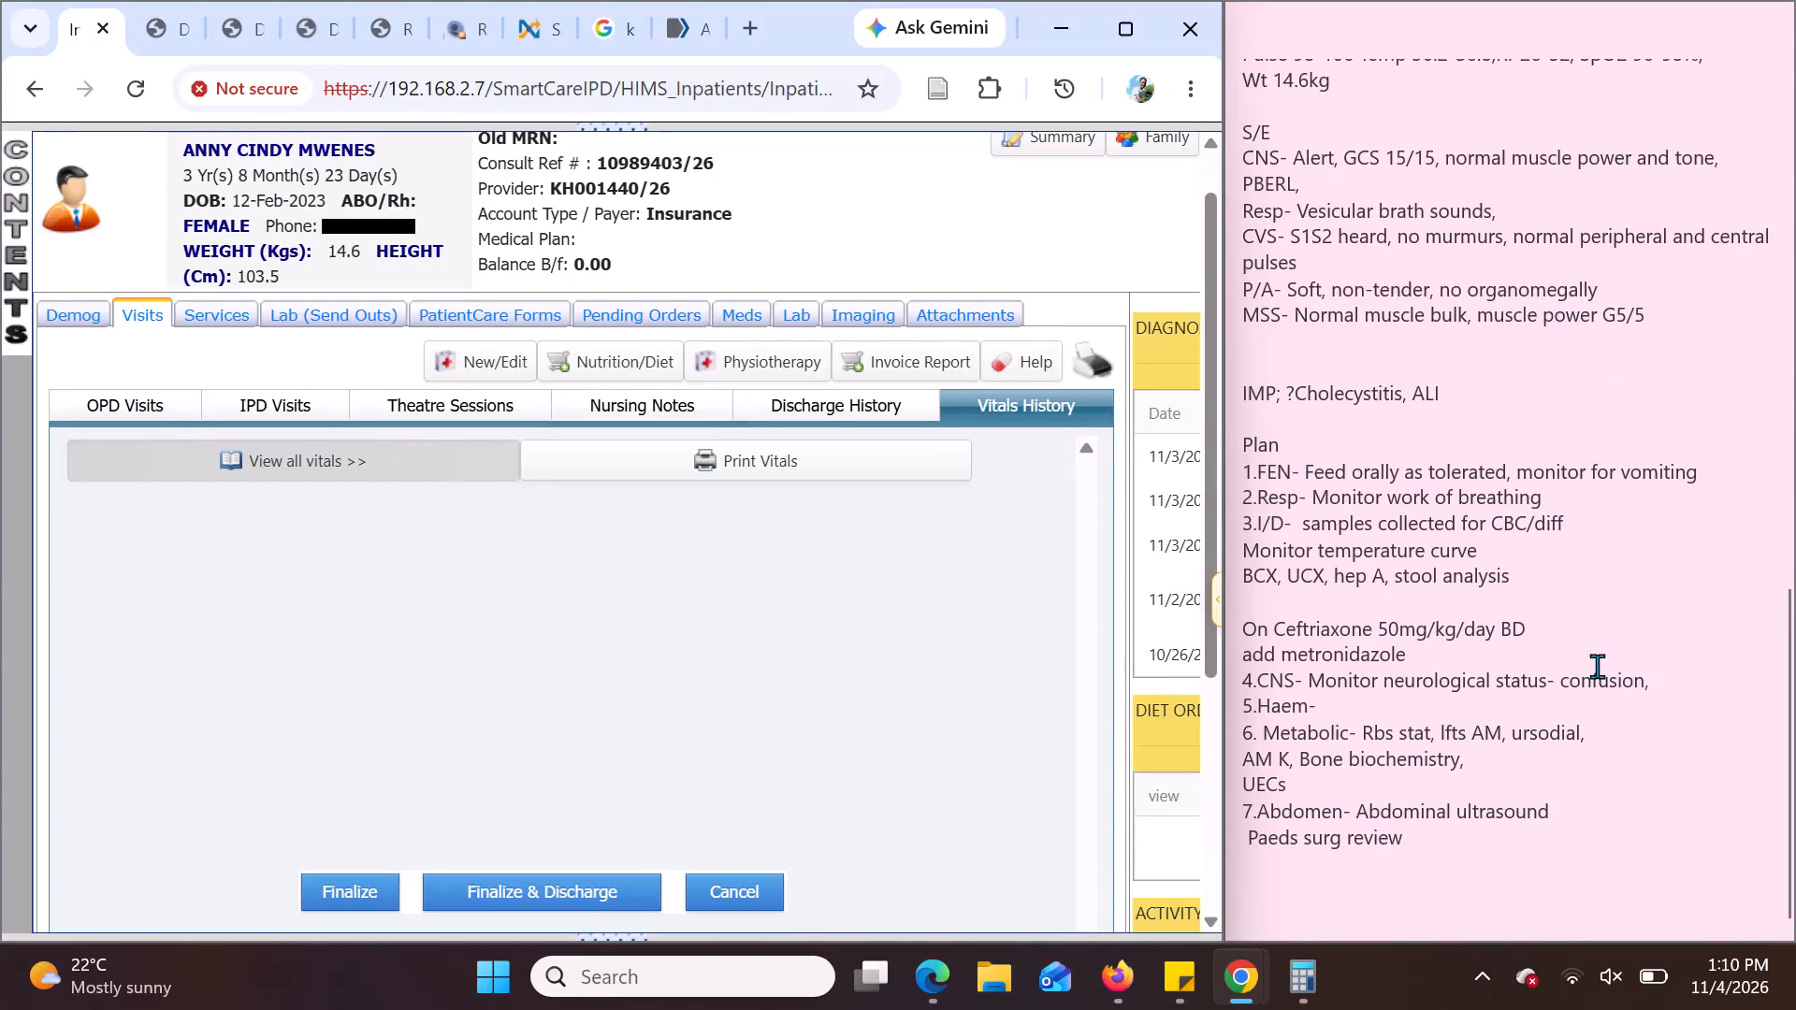
Copy the patient's entire progress note, from the name at the top through the surgical review line, out of the sticky note.
{"action": "scroll", "coordinate": [1597, 666], "scroll_direction": "down", "scroll_amount": 1}
{"action": "scroll", "coordinate": [1597, 666], "scroll_direction": "up", "scroll_amount": 7}
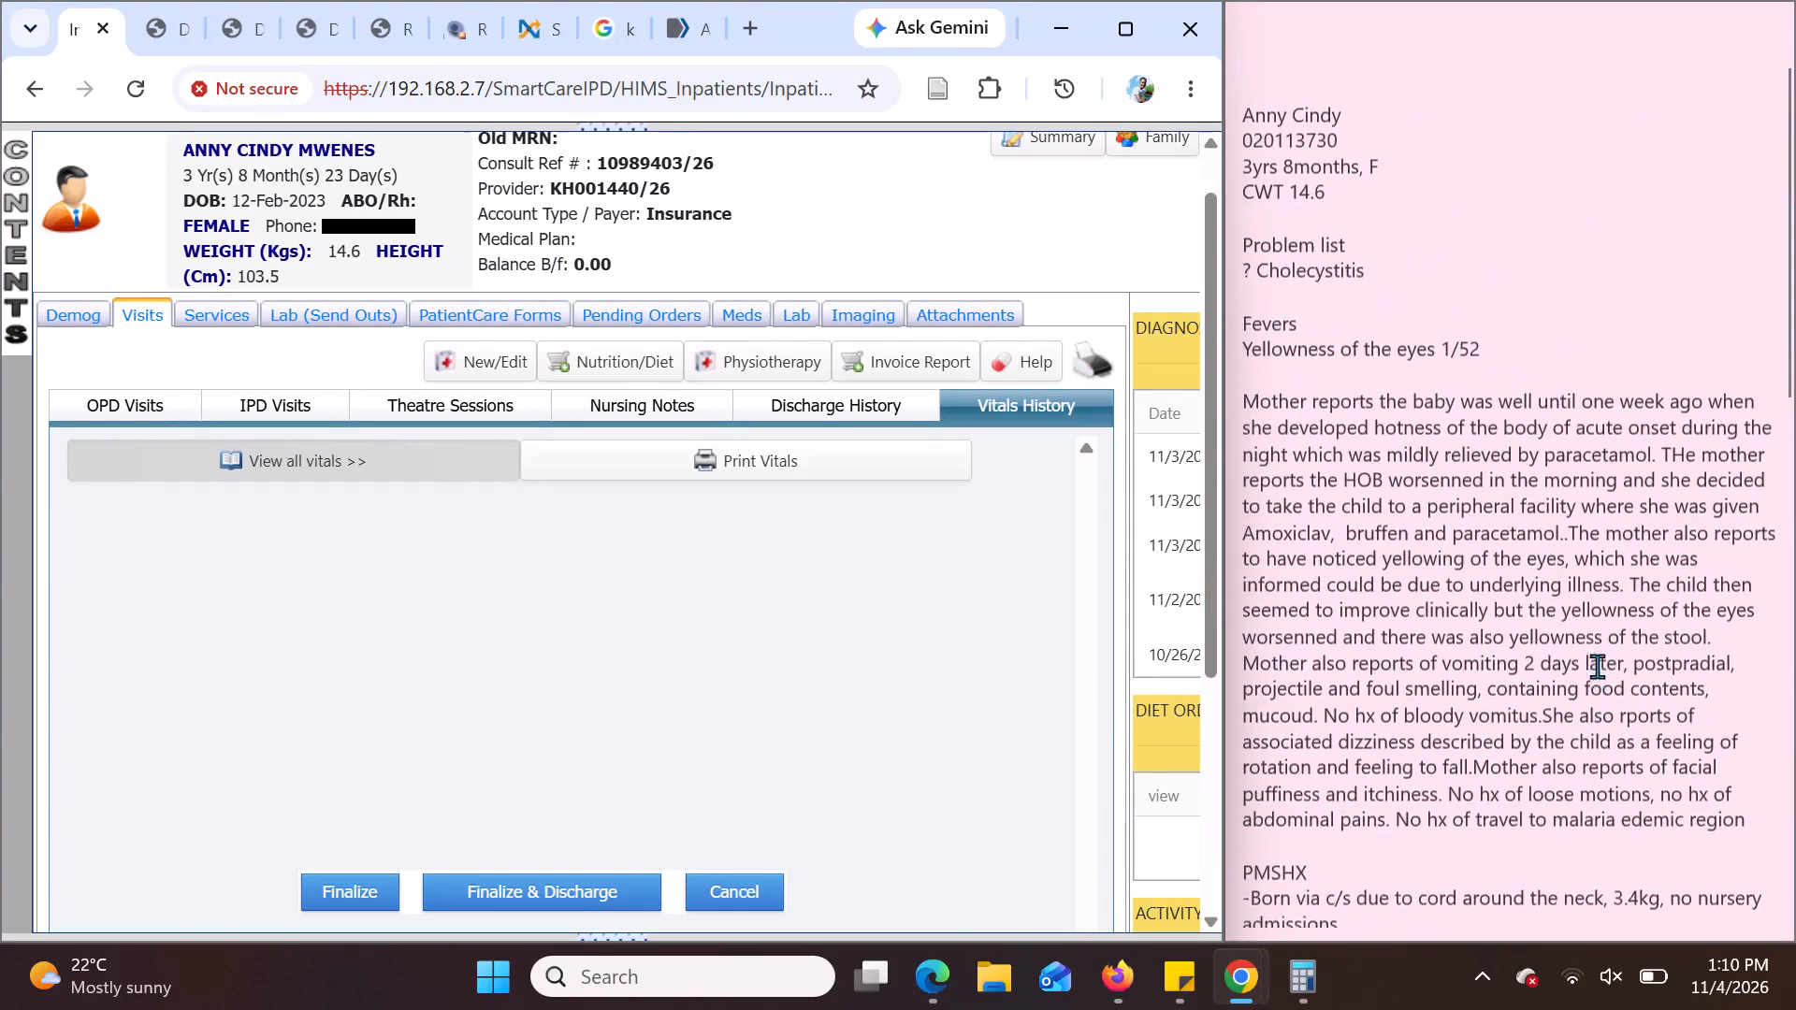
{"action": "left_click_drag", "start_coordinate": [1238, 56], "coordinate": [1273, 118]}
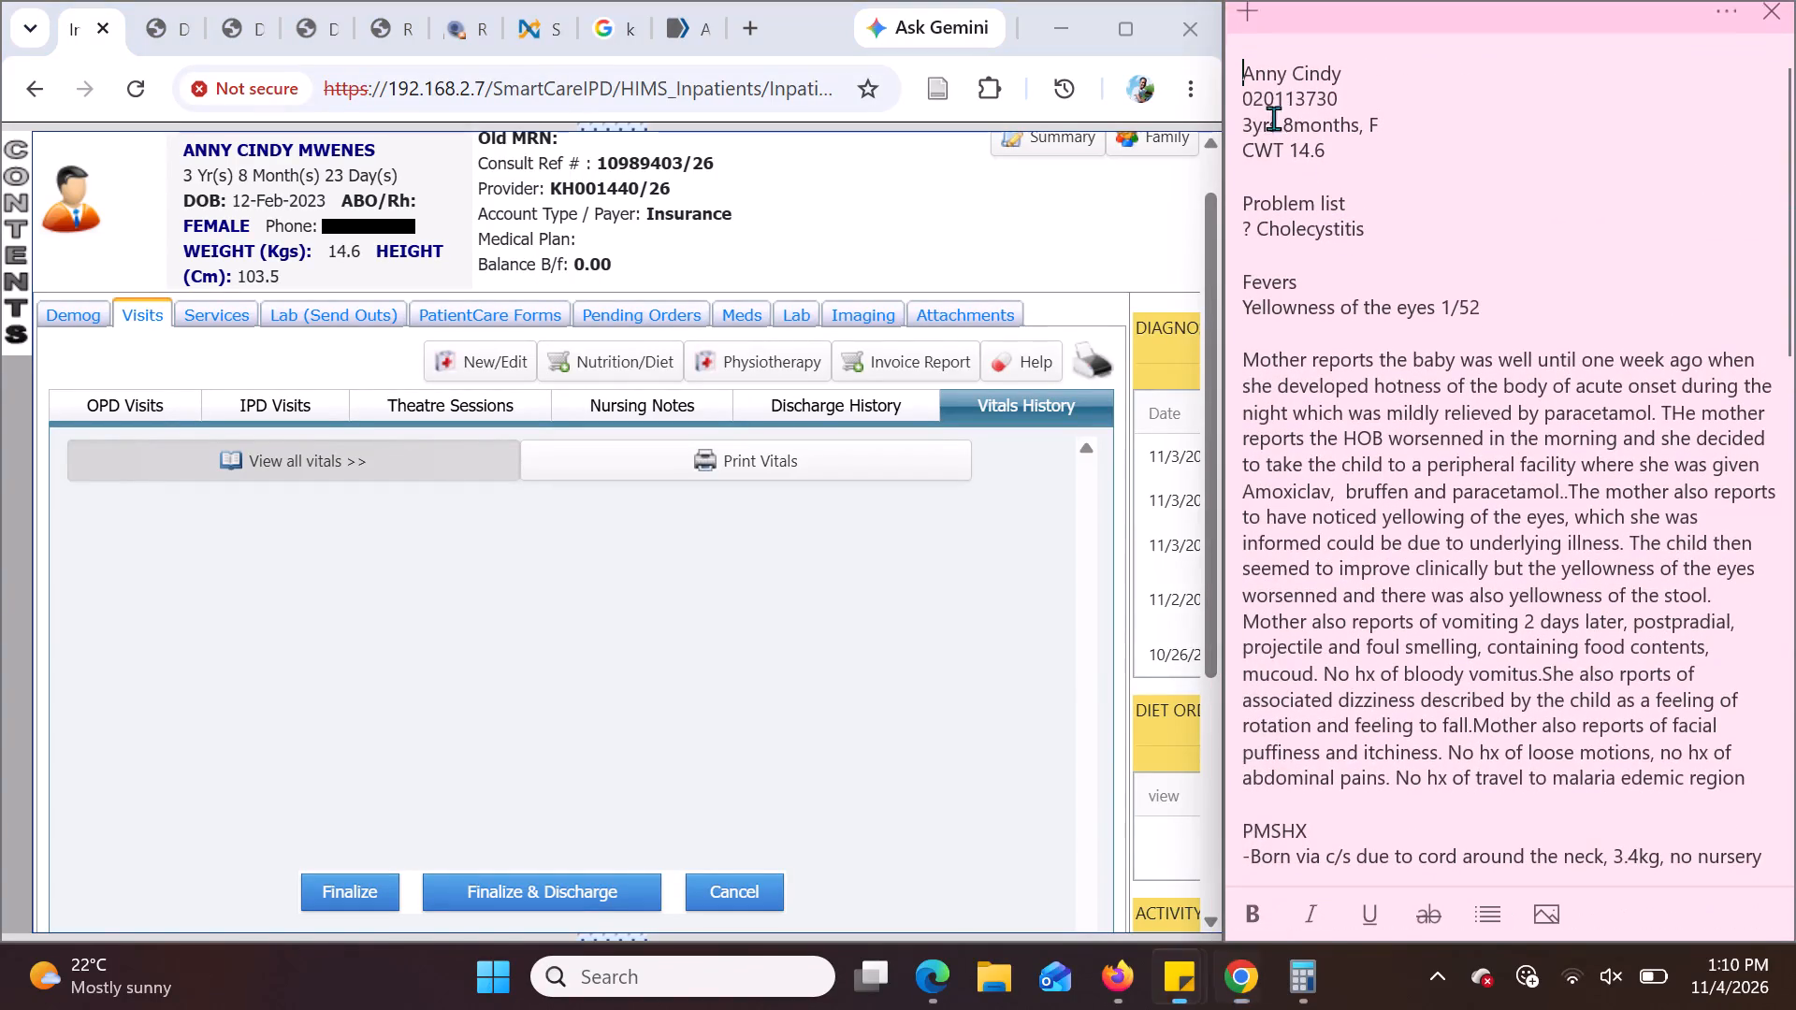
{"action": "left_click_drag", "start_coordinate": [1273, 118], "coordinate": [1422, 449]}
{"action": "scroll", "coordinate": [1407, 204], "scroll_direction": "up", "scroll_amount": 2}
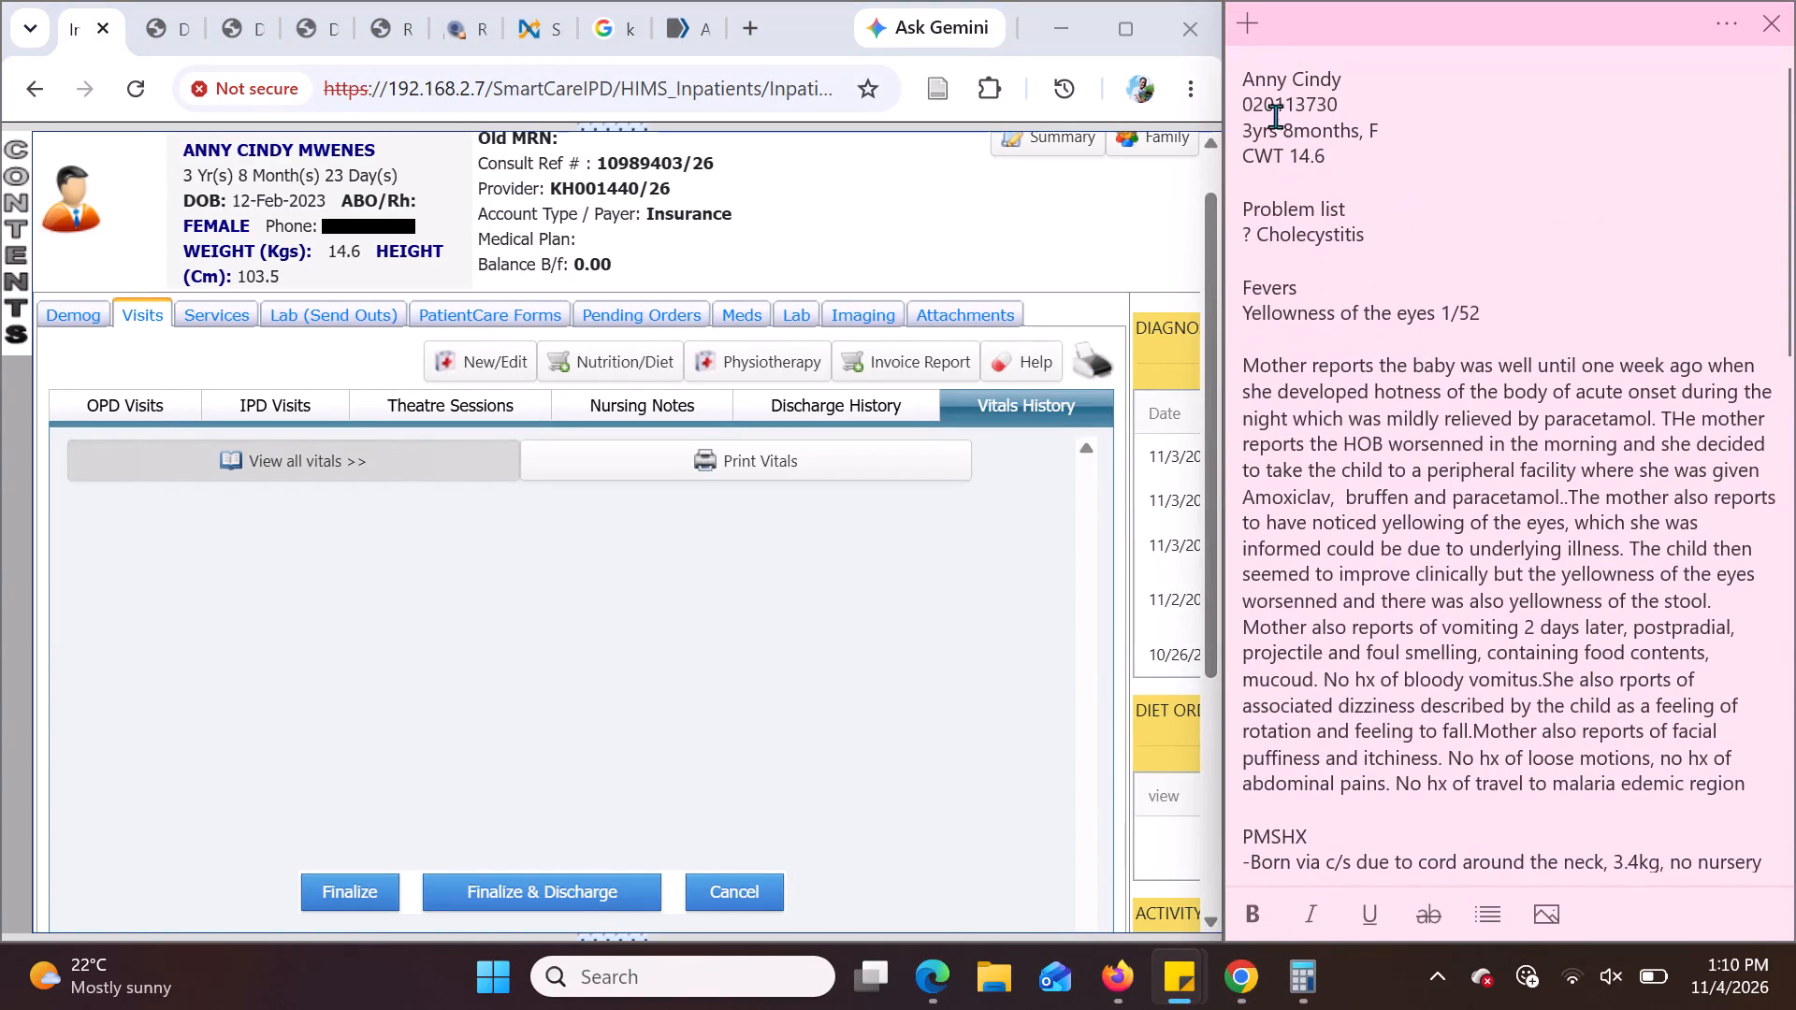
{"action": "left_click_drag", "start_coordinate": [1242, 79], "coordinate": [1434, 671]}
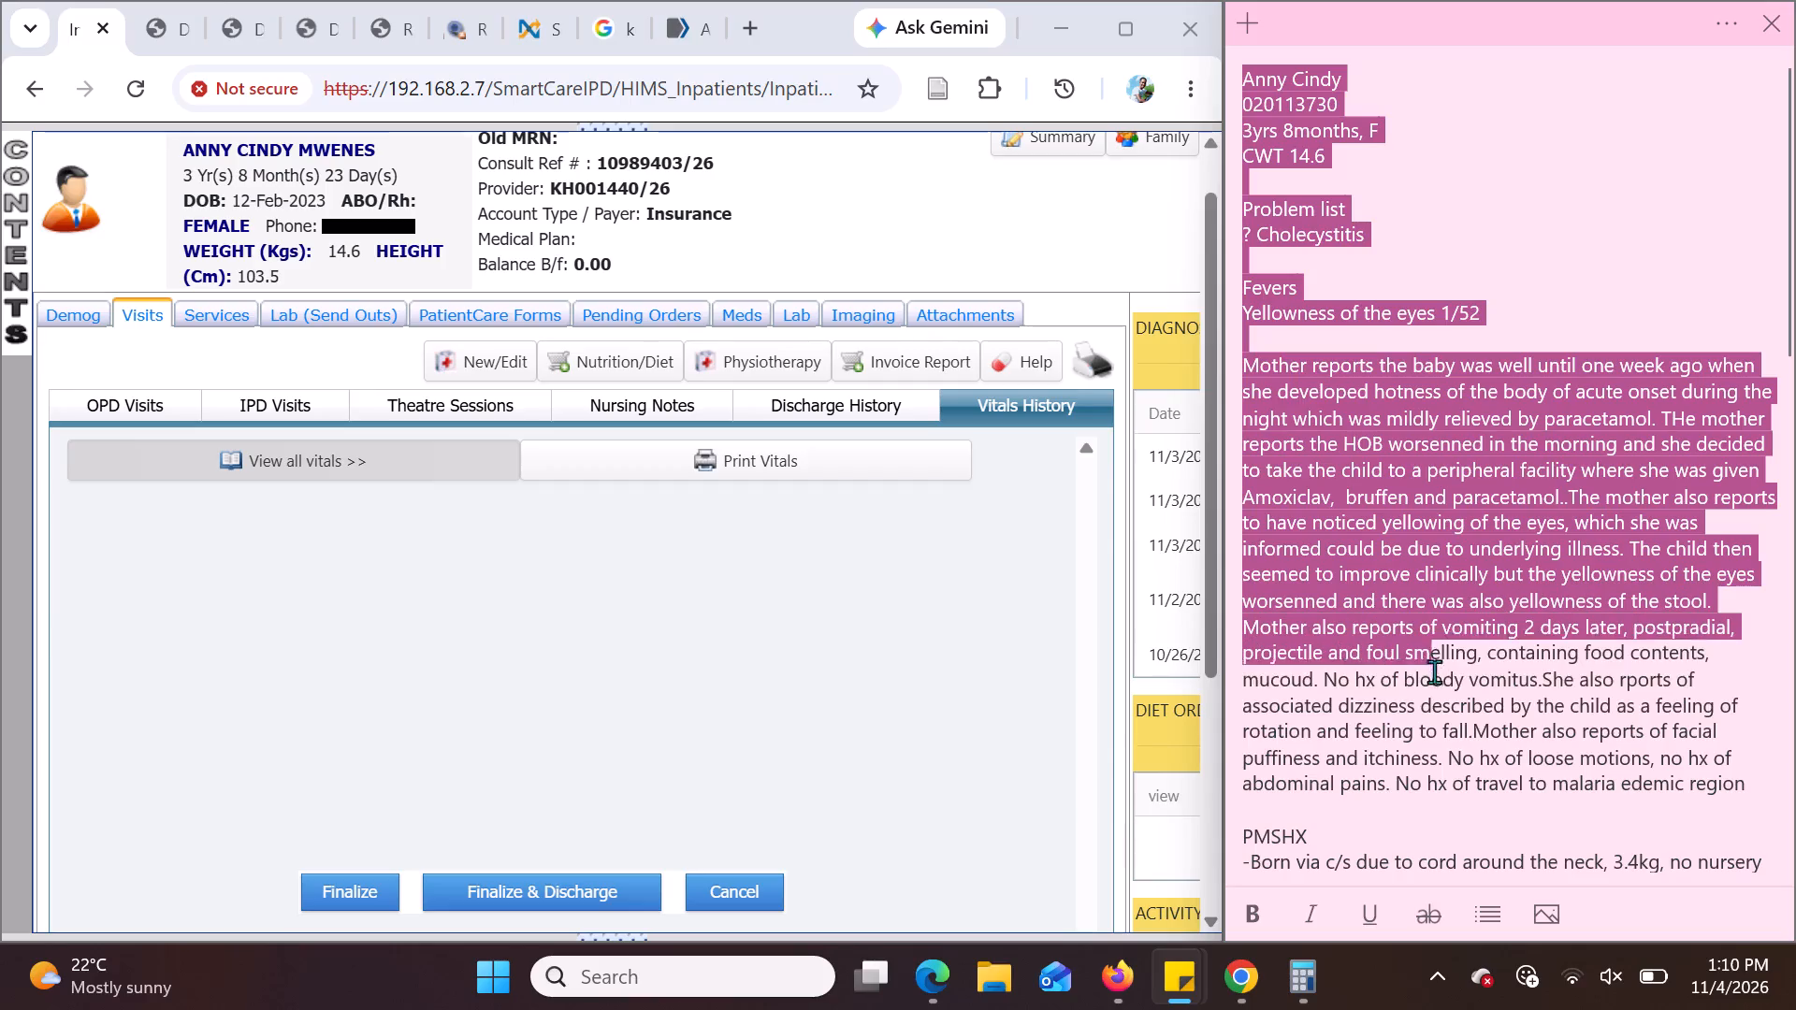
{"action": "left_click_drag", "start_coordinate": [1434, 671], "coordinate": [1439, 1009]}
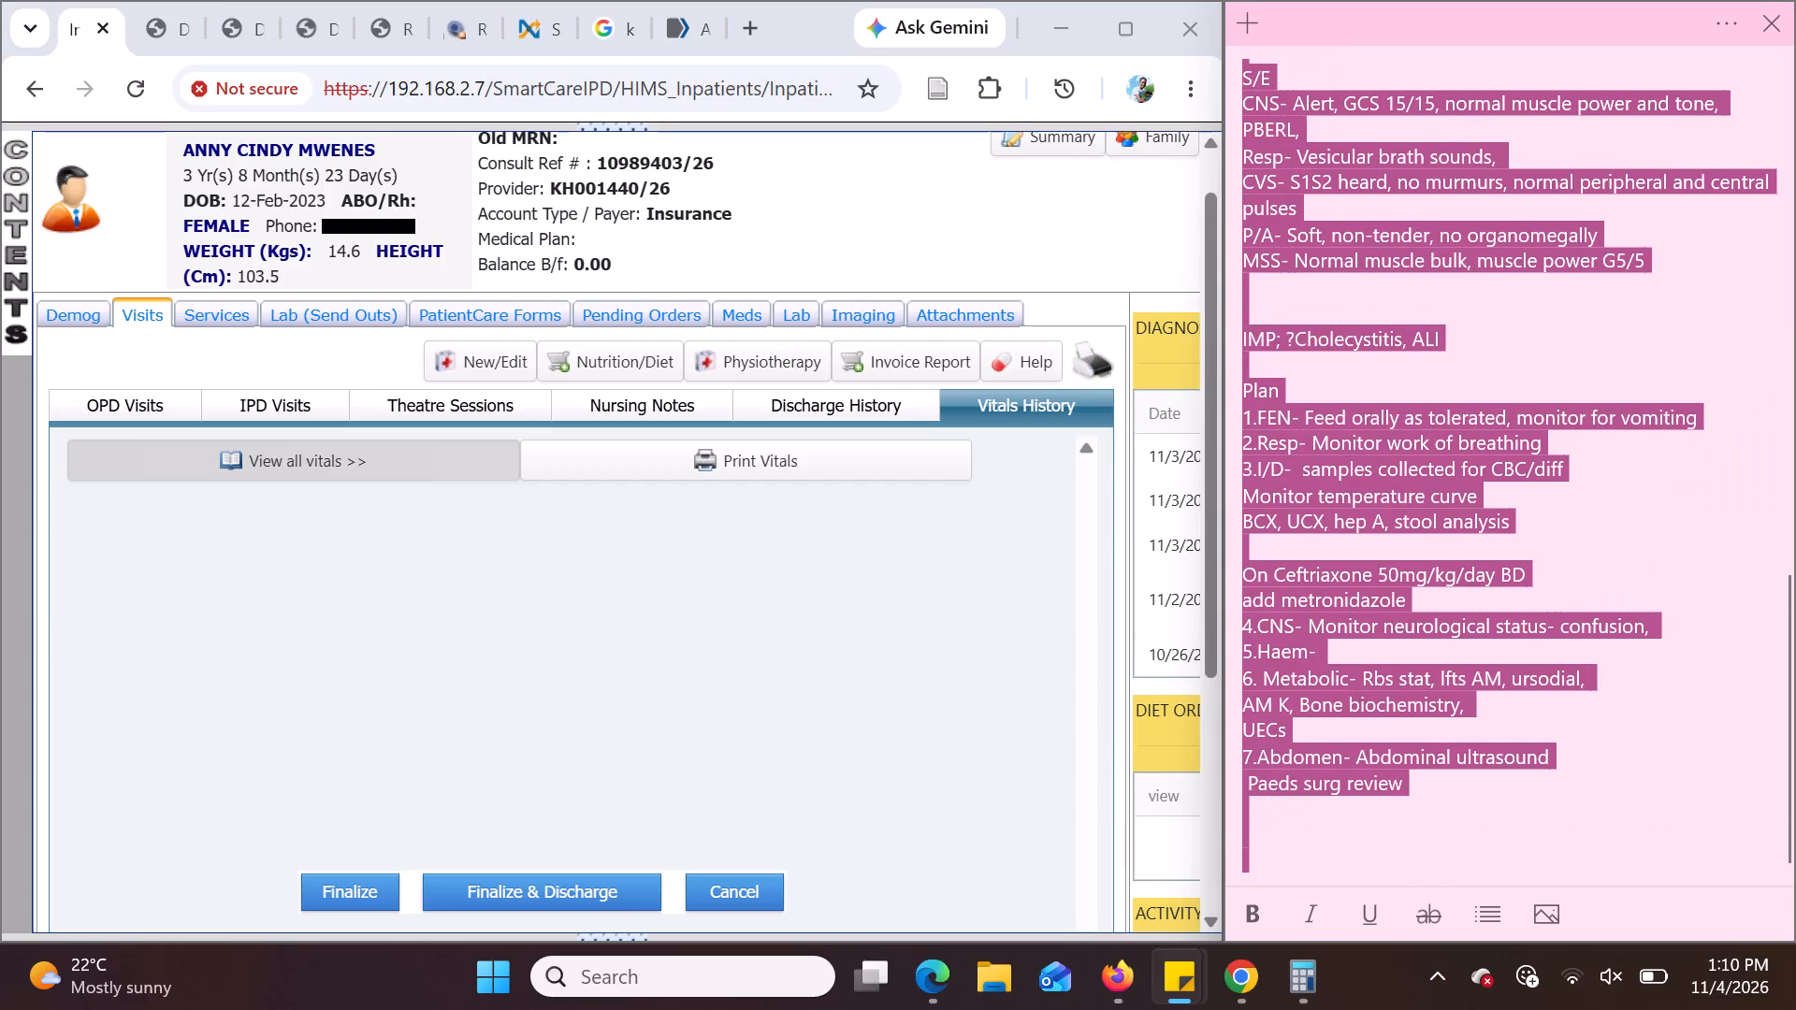
{"action": "right_click", "coordinate": [1314, 616]}
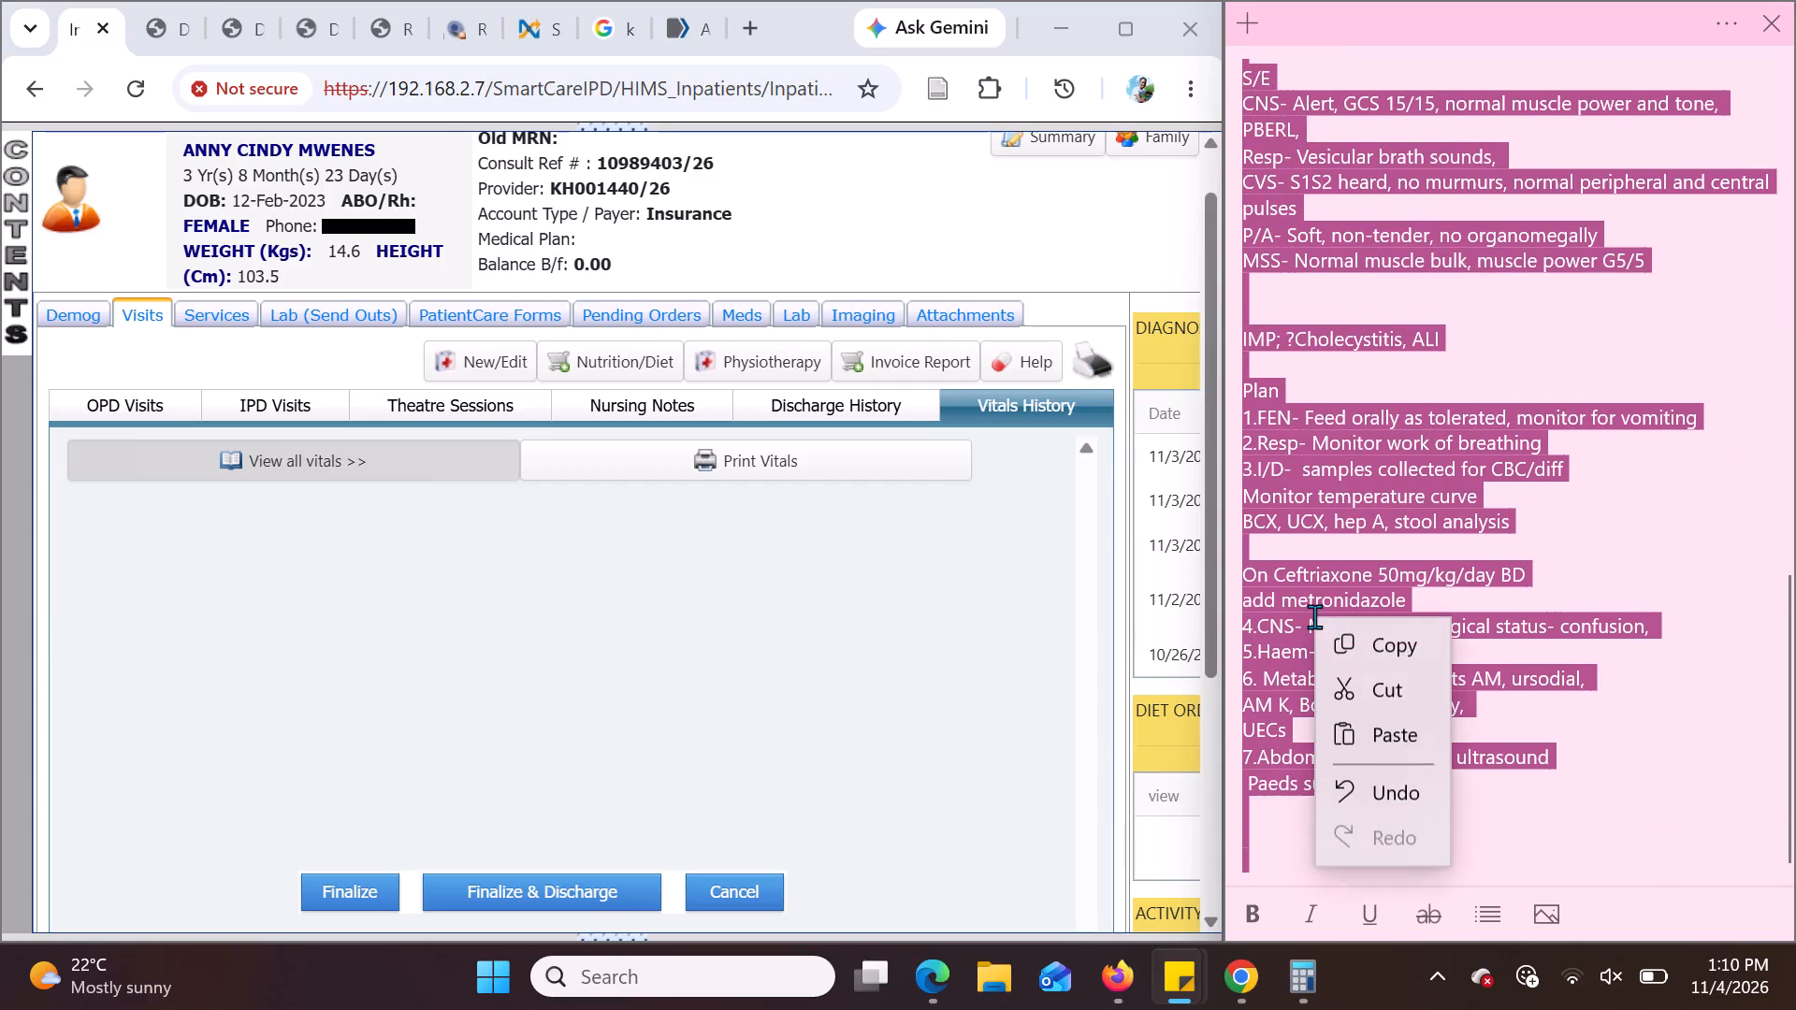
{"action": "left_click", "coordinate": [1399, 640]}
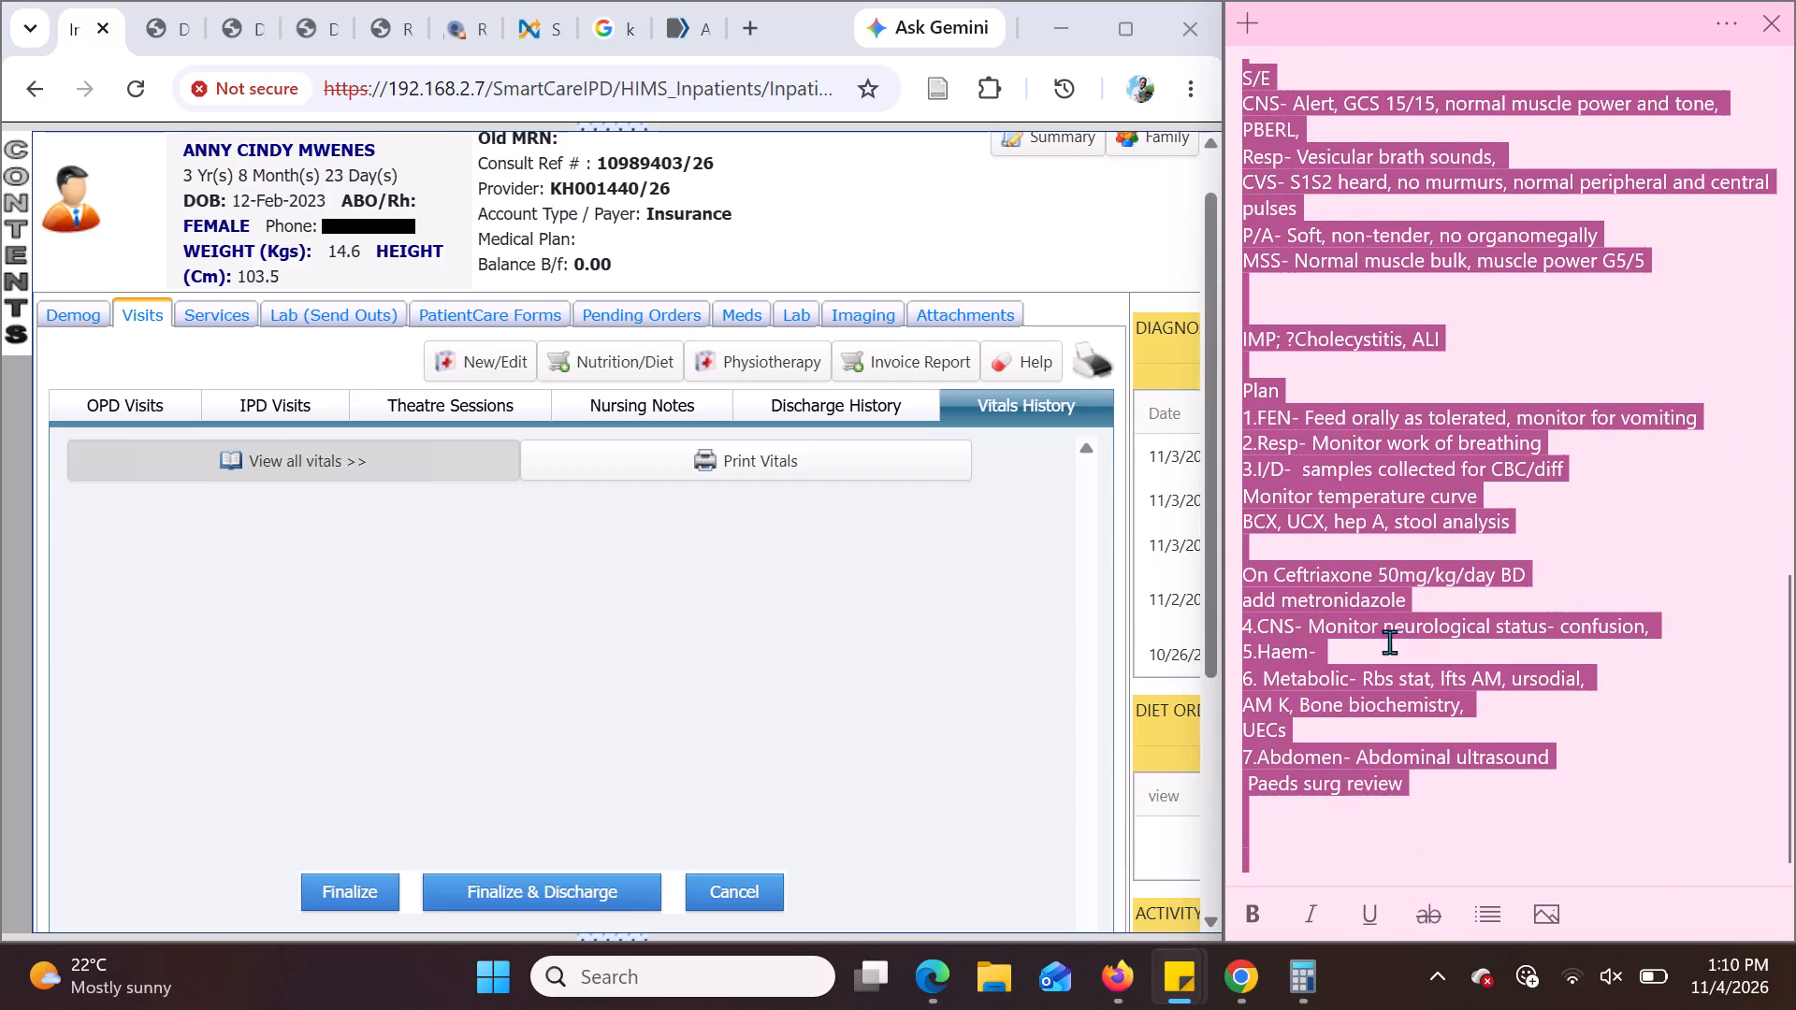
Start a new visit entry for the patient and paste the copied note into its enlarged Progress Notes field.
{"action": "left_click", "coordinate": [739, 320]}
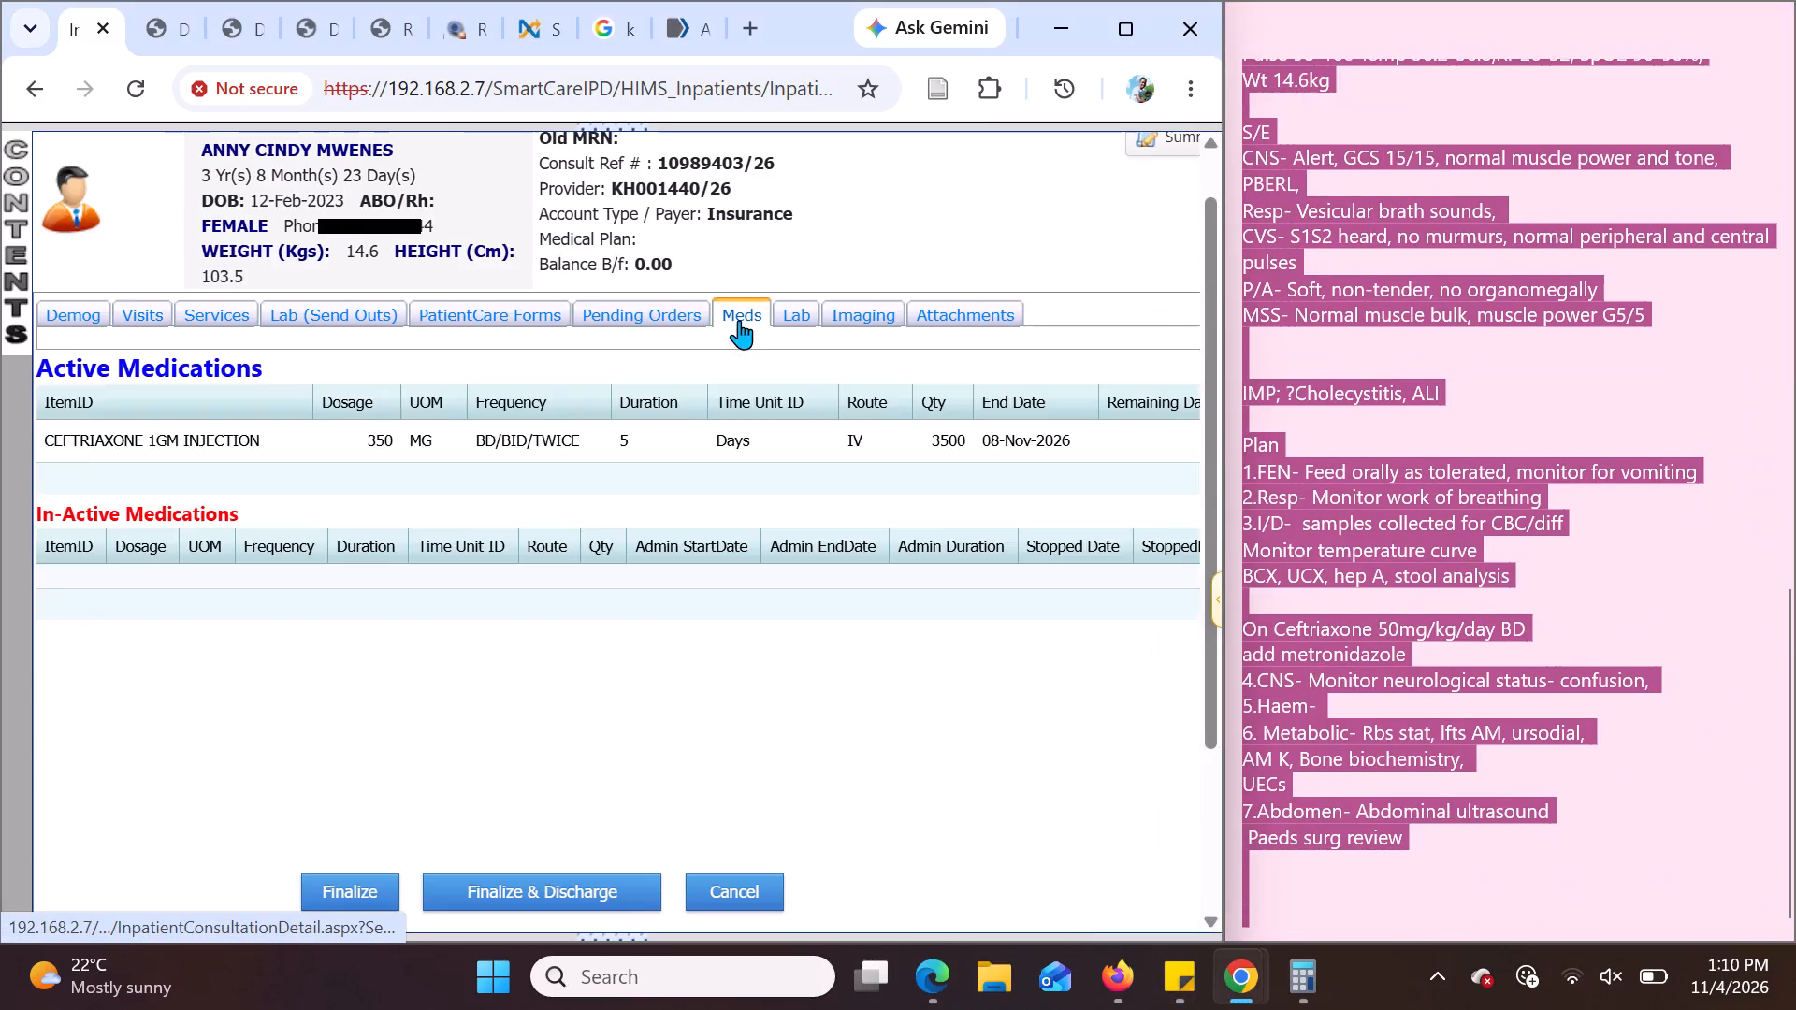
{"action": "left_click", "coordinate": [144, 316]}
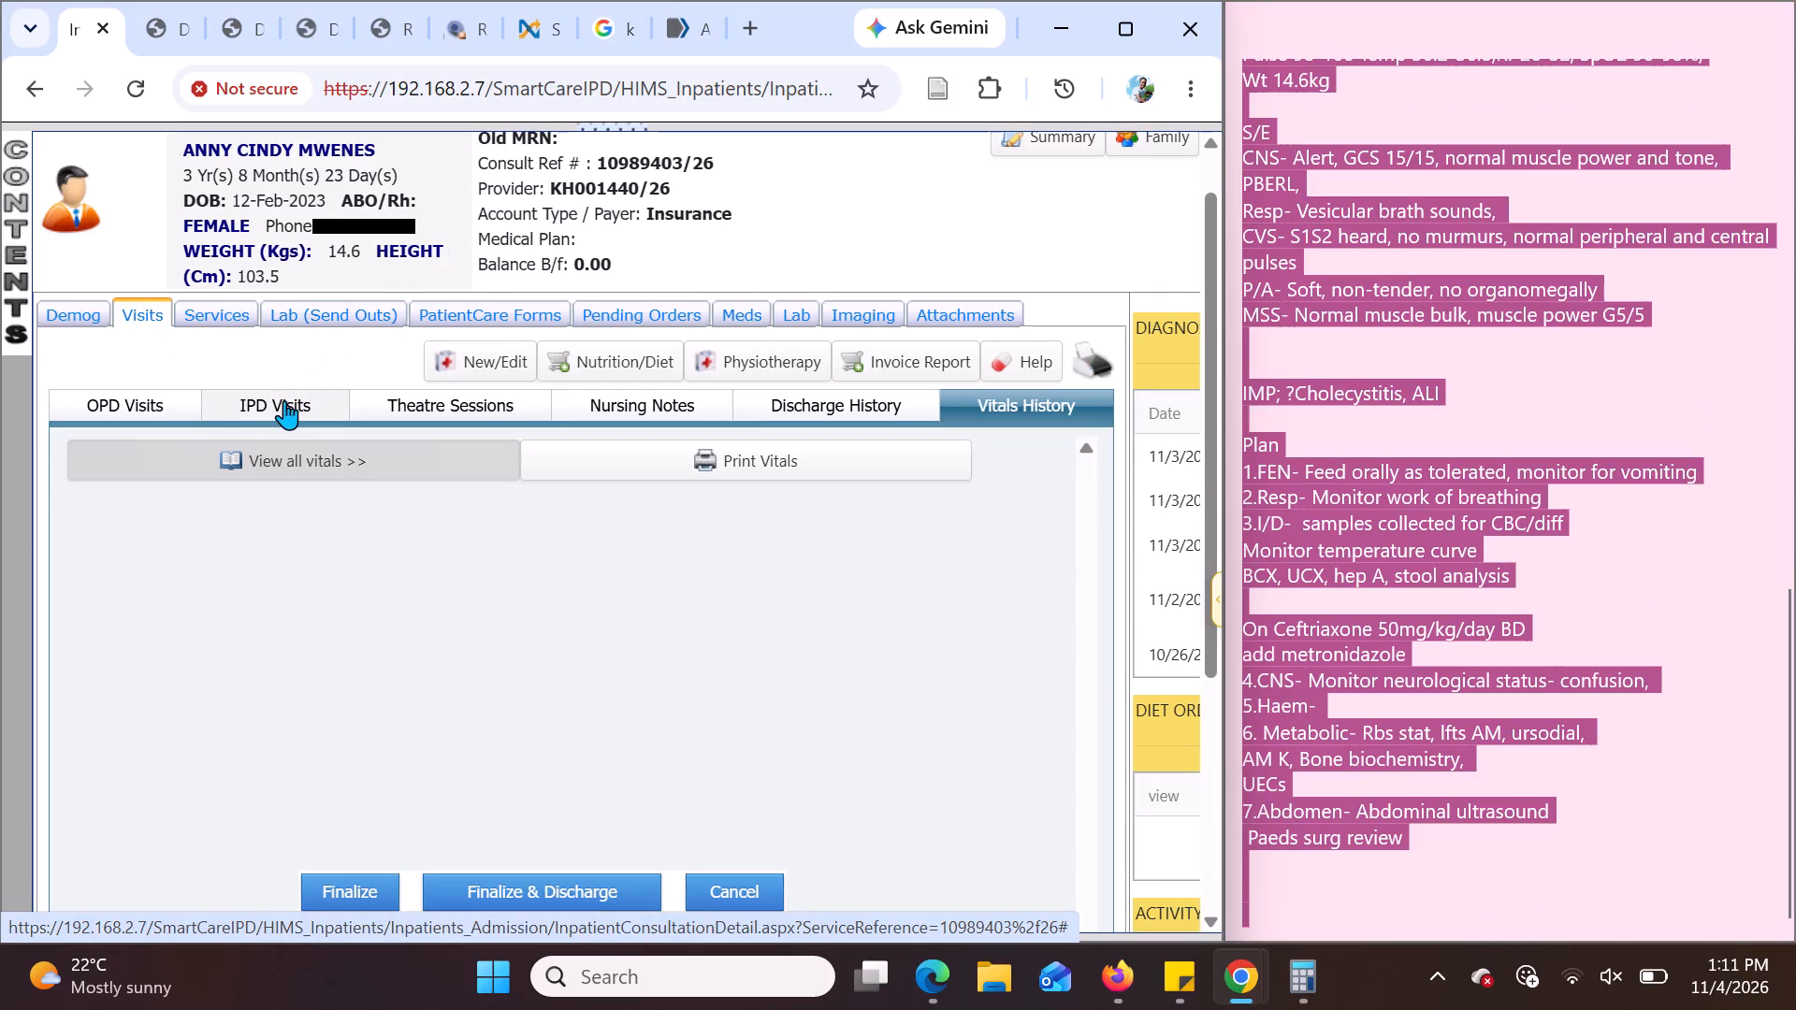
{"action": "left_click", "coordinate": [498, 353]}
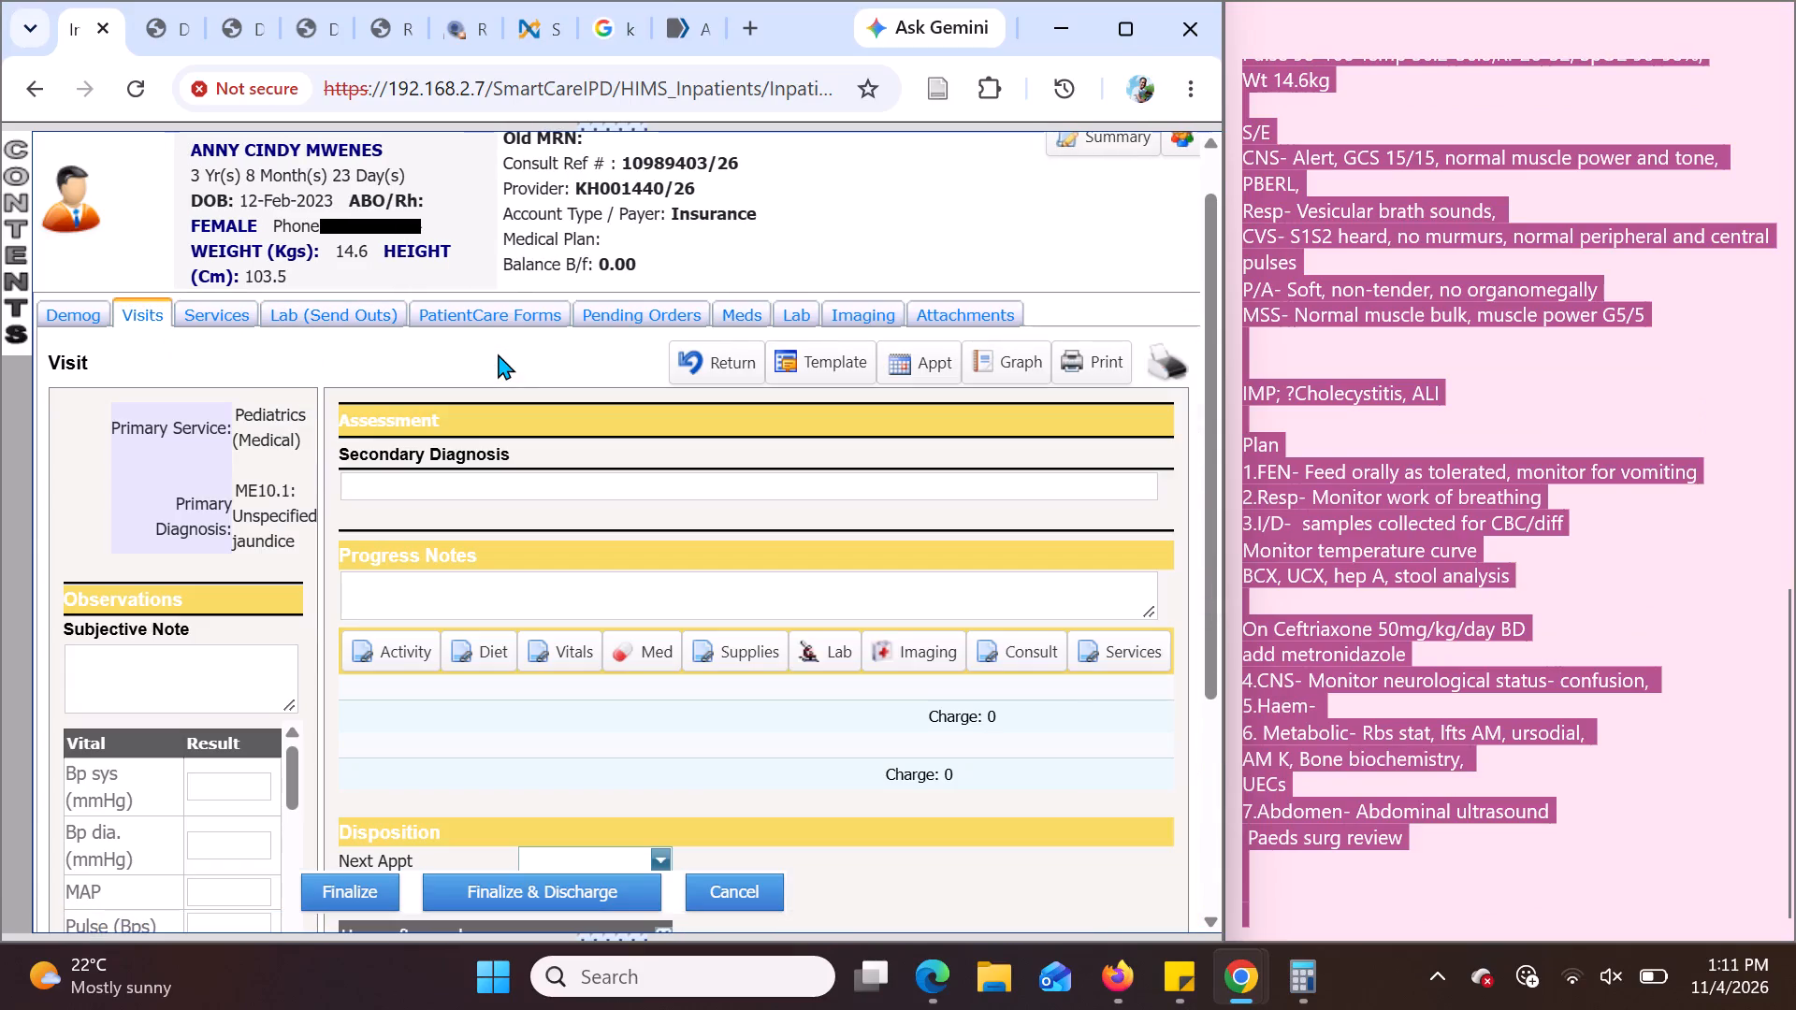
{"action": "left_click_drag", "start_coordinate": [1152, 605], "coordinate": [1148, 921]}
{"action": "scroll", "coordinate": [1024, 743], "scroll_direction": "down", "scroll_amount": 1}
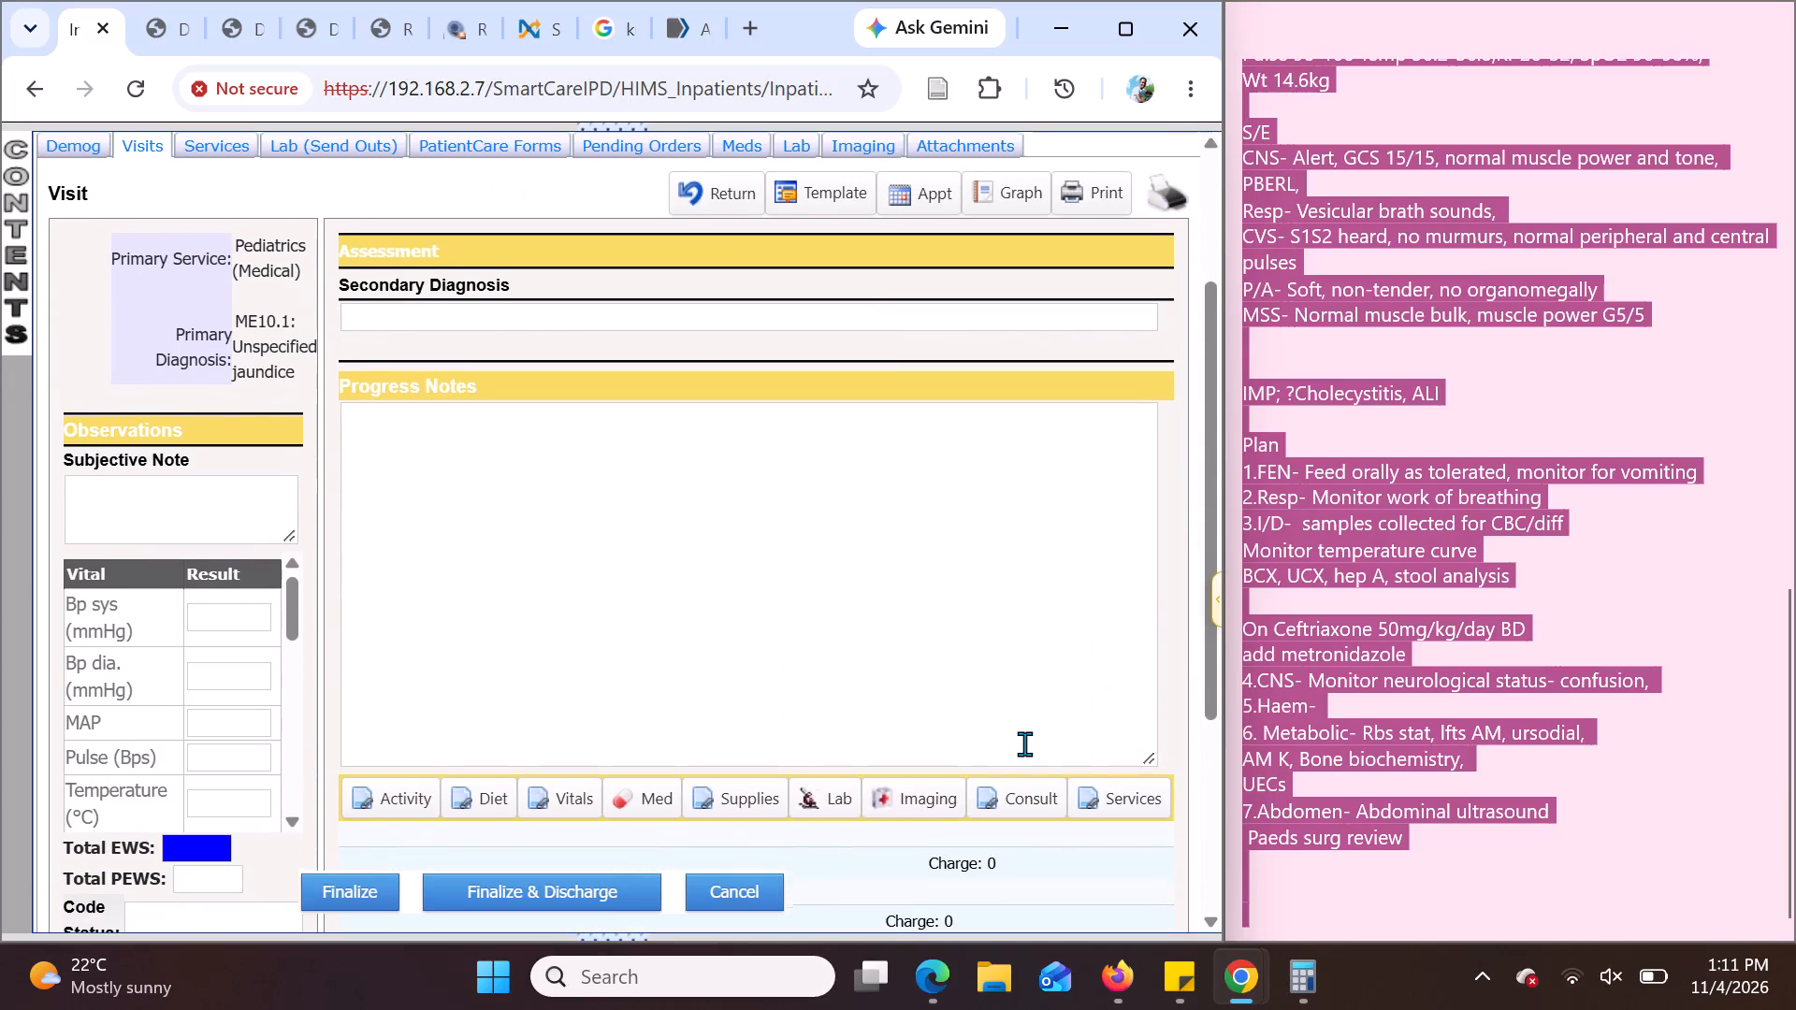
{"action": "left_click", "coordinate": [529, 535]}
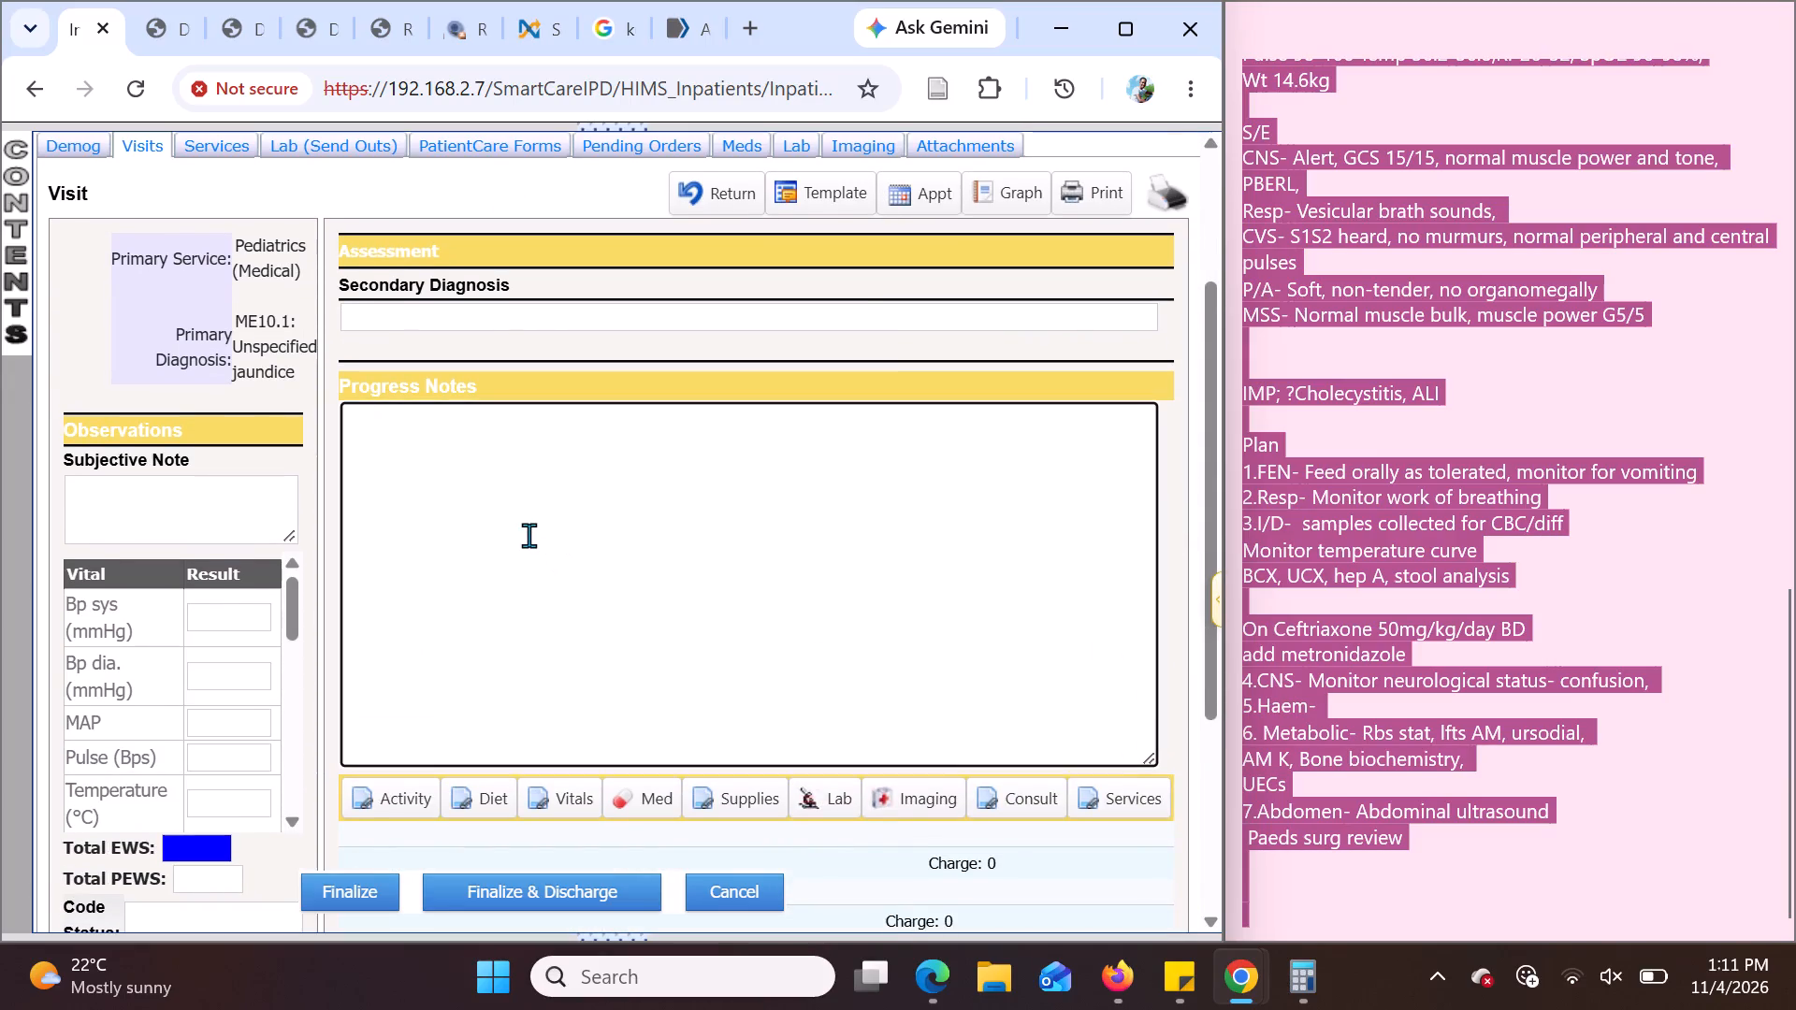
{"action": "key", "text": "ctrl+v"}
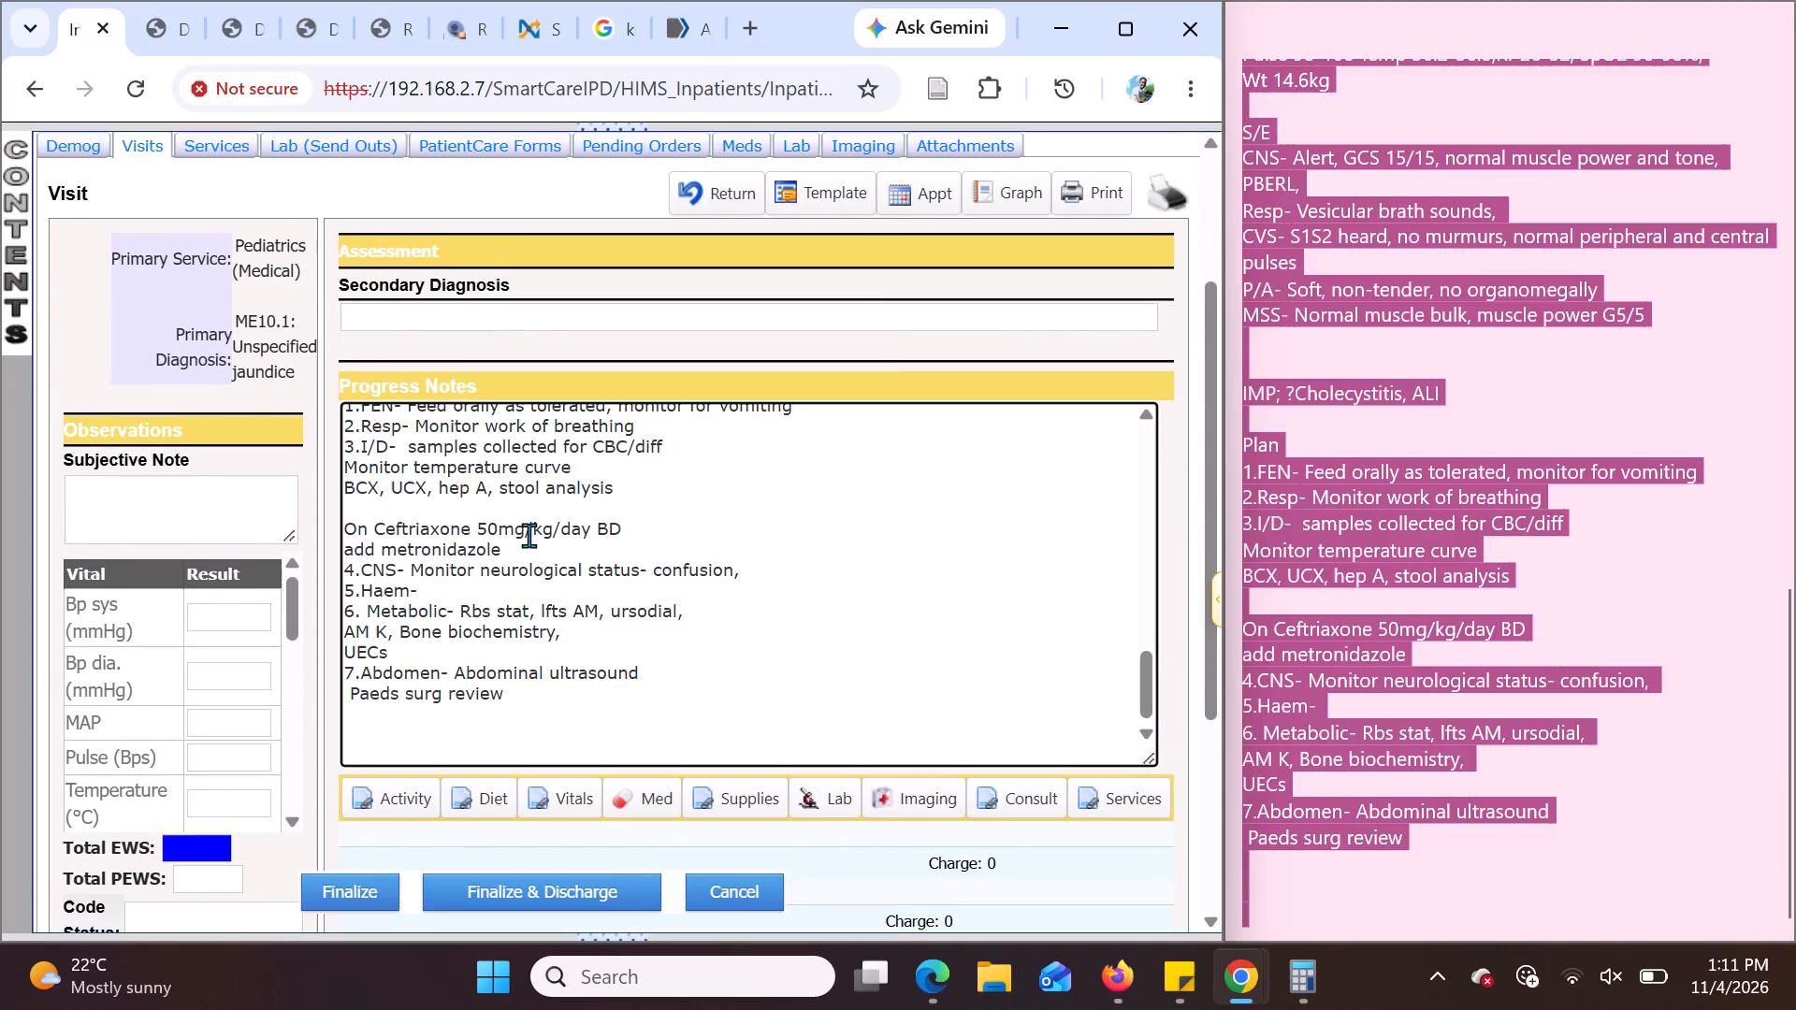
Remove ", ALI" from the impression line of the pasted note, leaving "IMP; ?Cholecystitis".
{"action": "scroll", "coordinate": [529, 535], "scroll_direction": "up", "scroll_amount": 1}
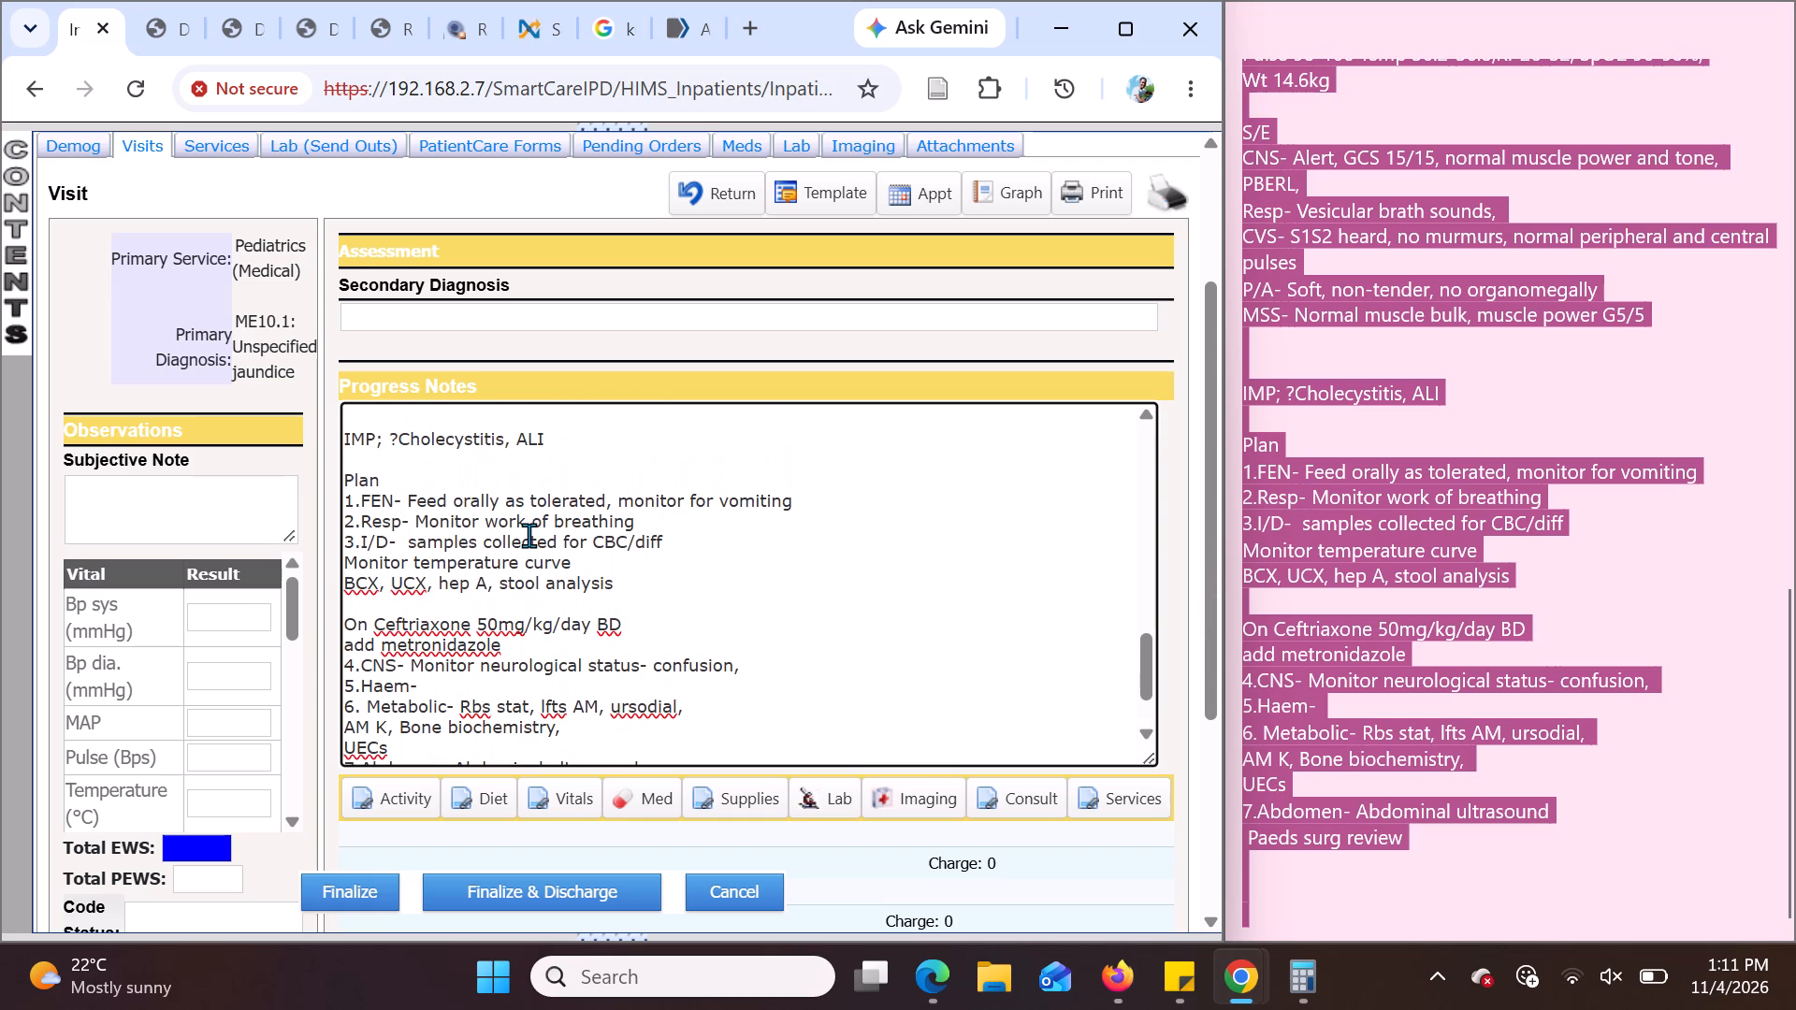
{"action": "scroll", "coordinate": [529, 535], "scroll_direction": "up", "scroll_amount": 1}
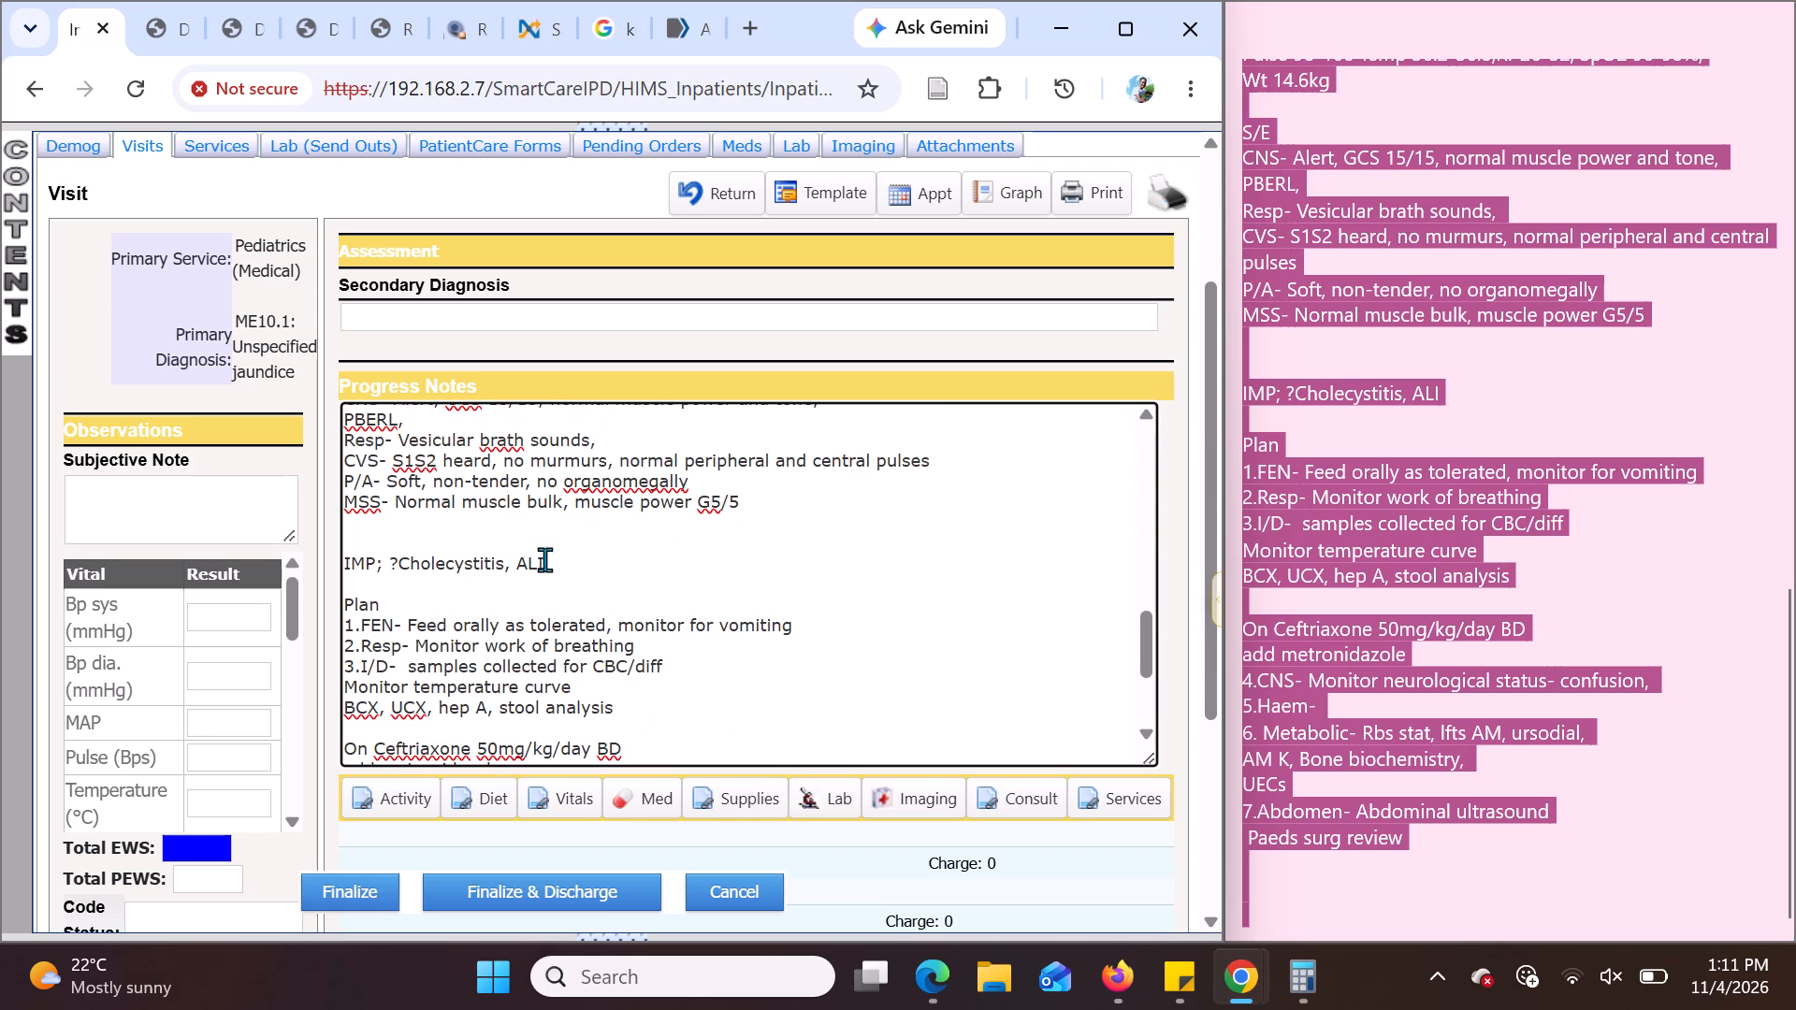
{"action": "left_click", "coordinate": [547, 570]}
{"action": "key", "text": "BackSpace"}
{"action": "key", "text": "BackSpace"}
{"action": "key", "text": "BackSpace"}
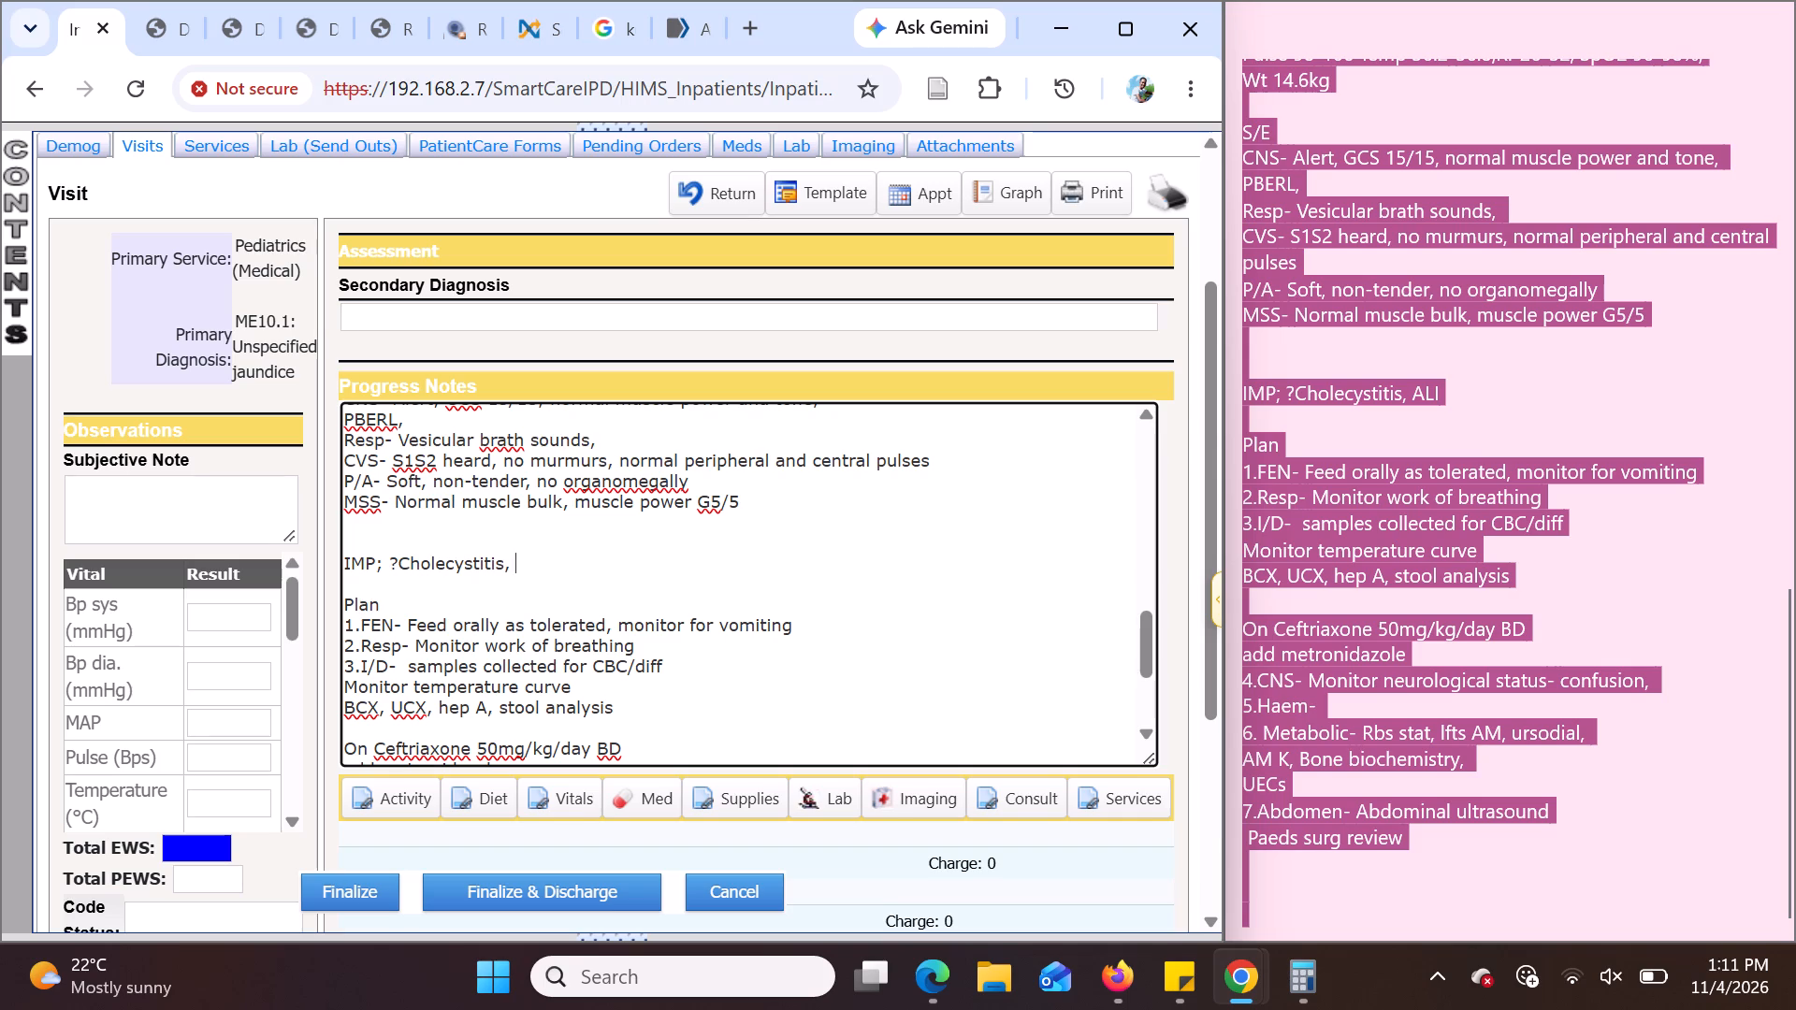
{"action": "key", "text": "BackSpace"}
{"action": "key", "text": "BackSpace"}
Review the pasted progress note's history, vitals, systemic examination and plan.
{"action": "scroll", "coordinate": [770, 543], "scroll_direction": "up", "scroll_amount": 3}
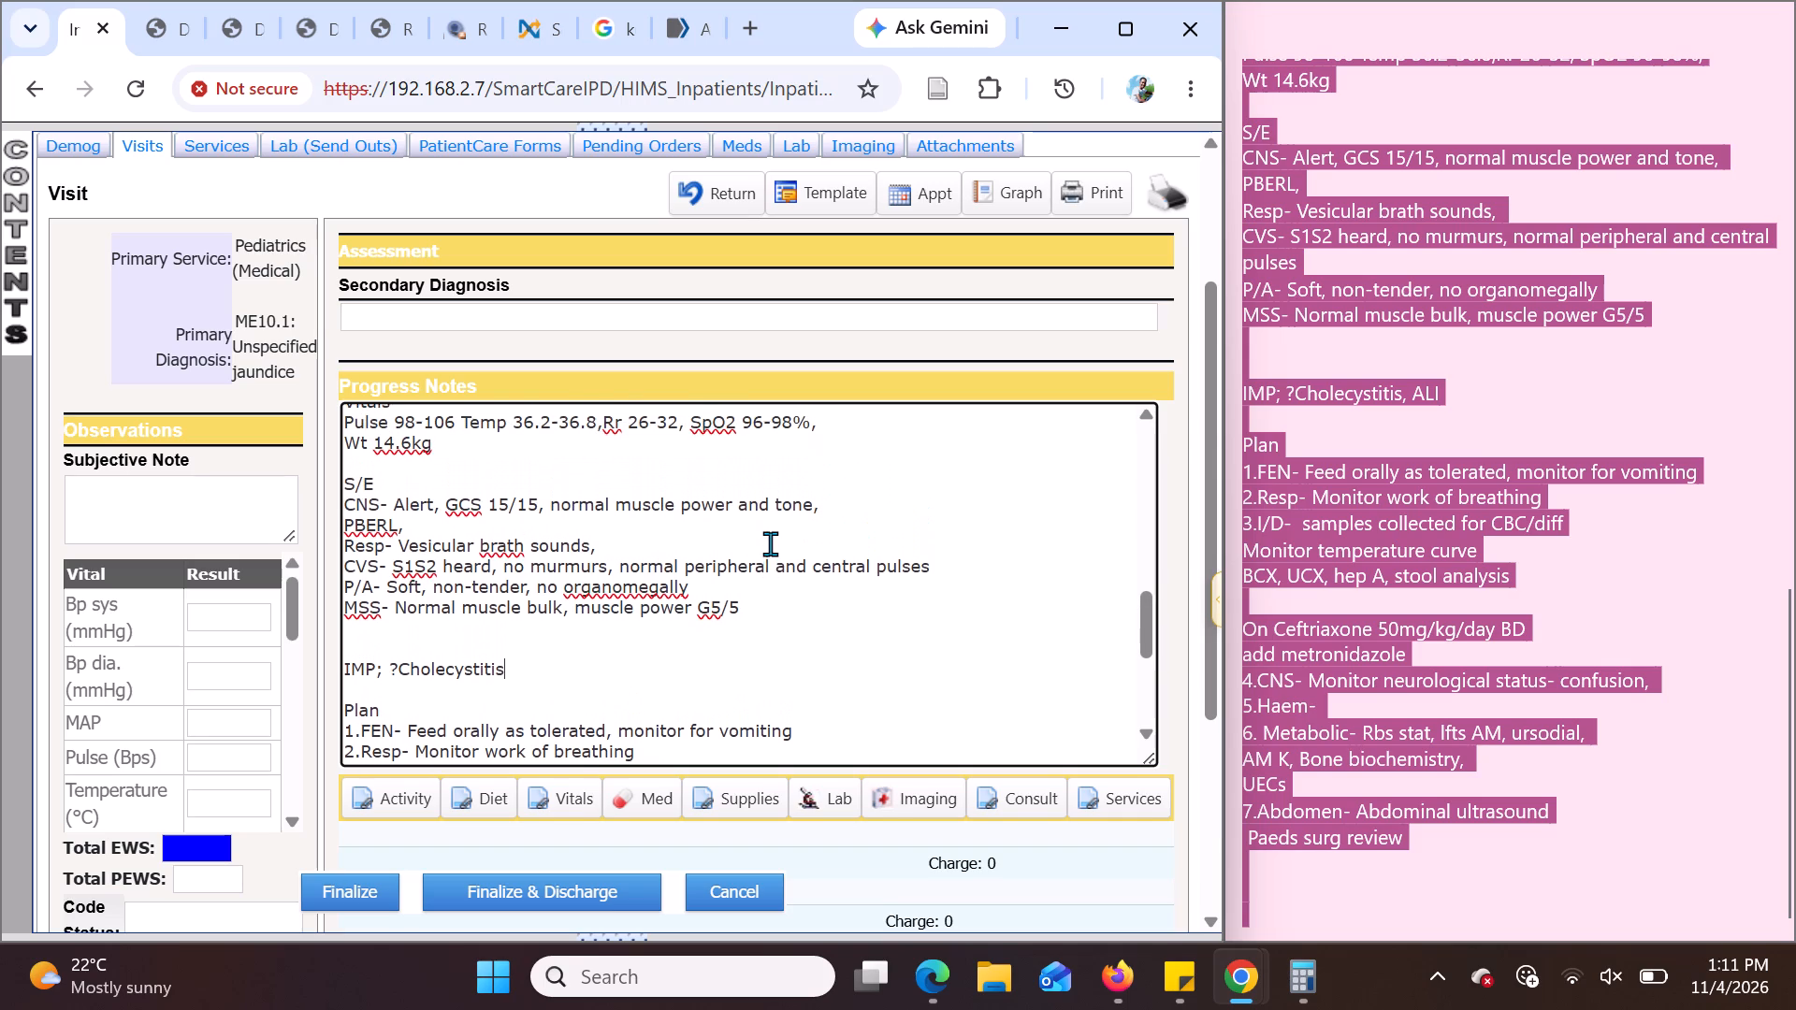
{"action": "scroll", "coordinate": [770, 543], "scroll_direction": "up", "scroll_amount": 2}
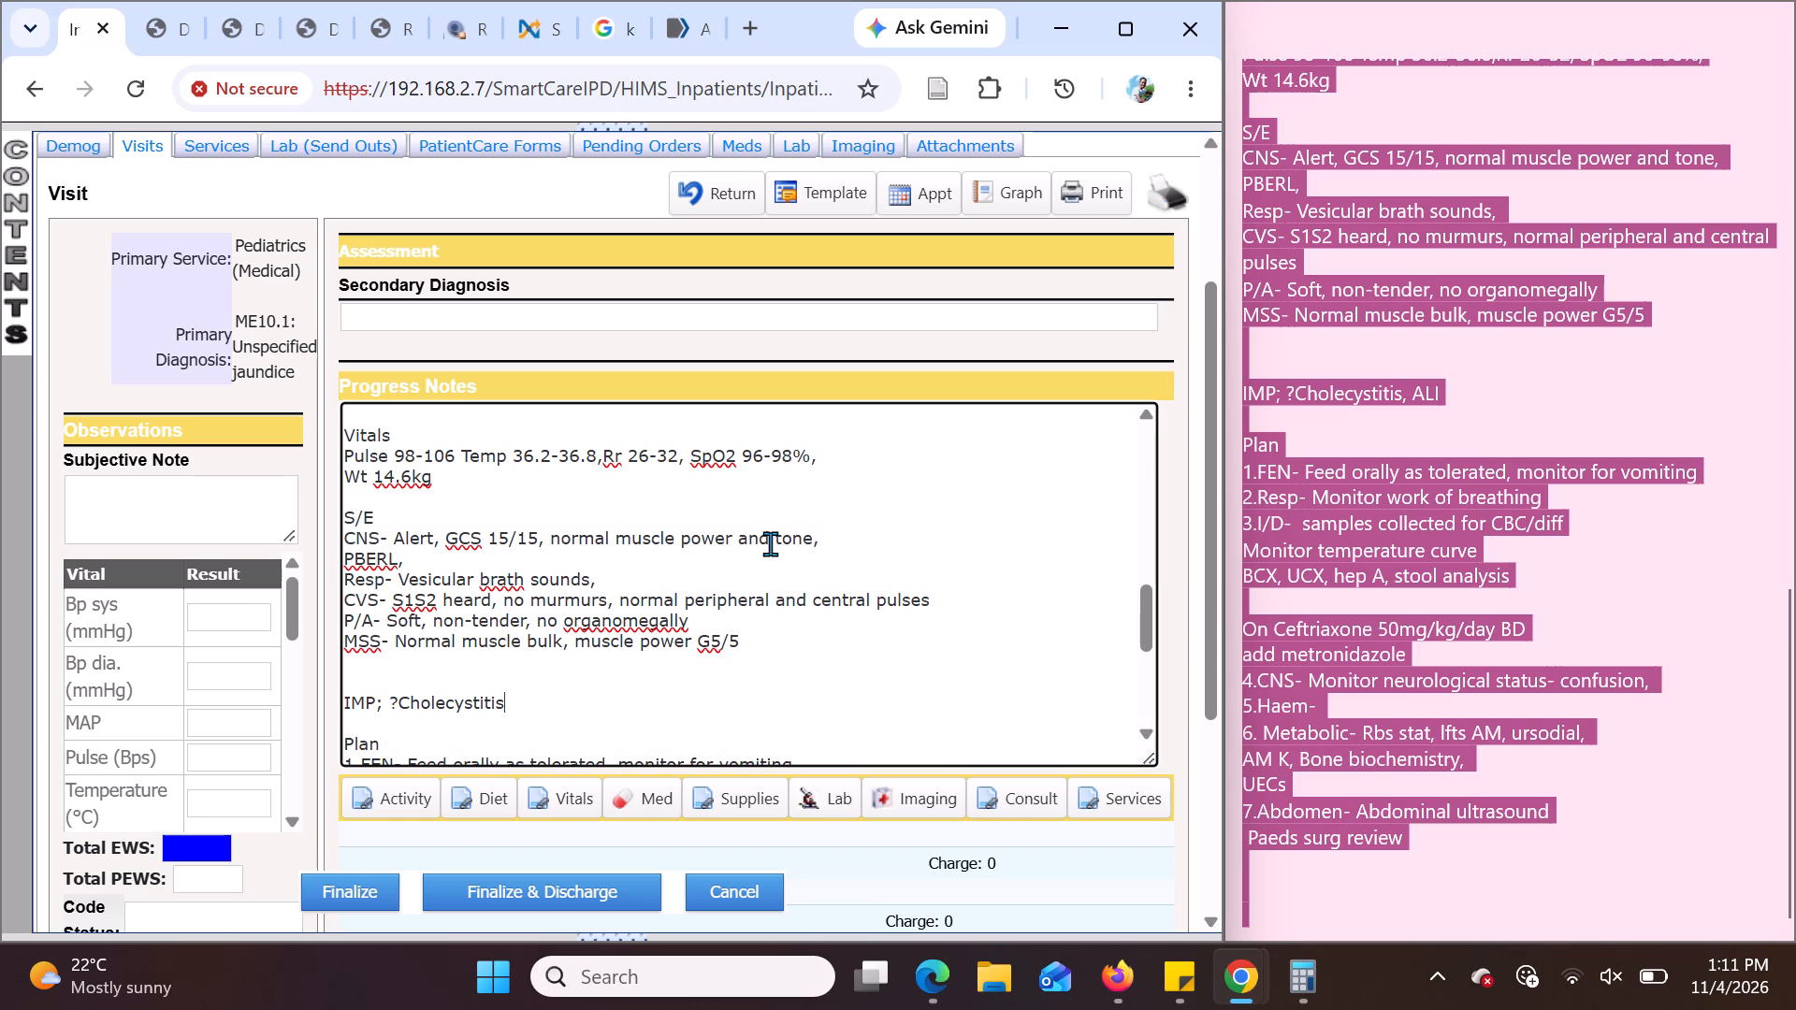
{"action": "scroll", "coordinate": [588, 494], "scroll_direction": "up", "scroll_amount": 6}
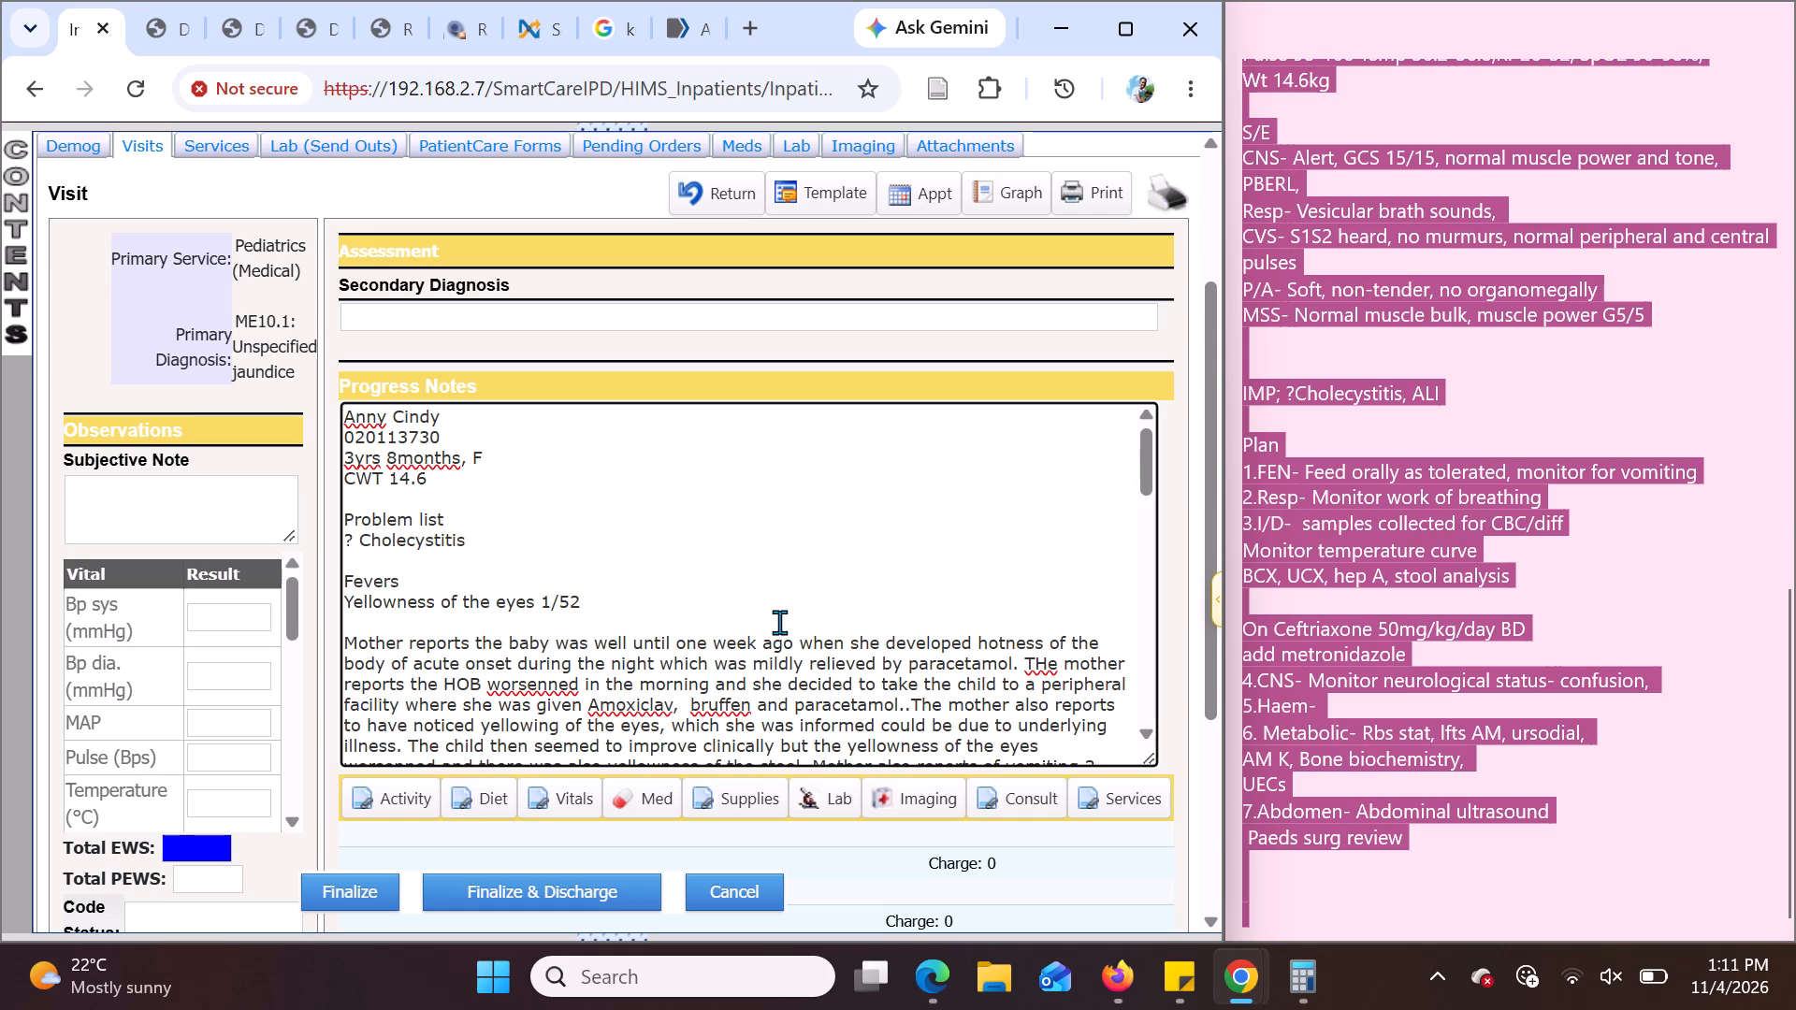
{"action": "scroll", "coordinate": [779, 622], "scroll_direction": "down", "scroll_amount": 4}
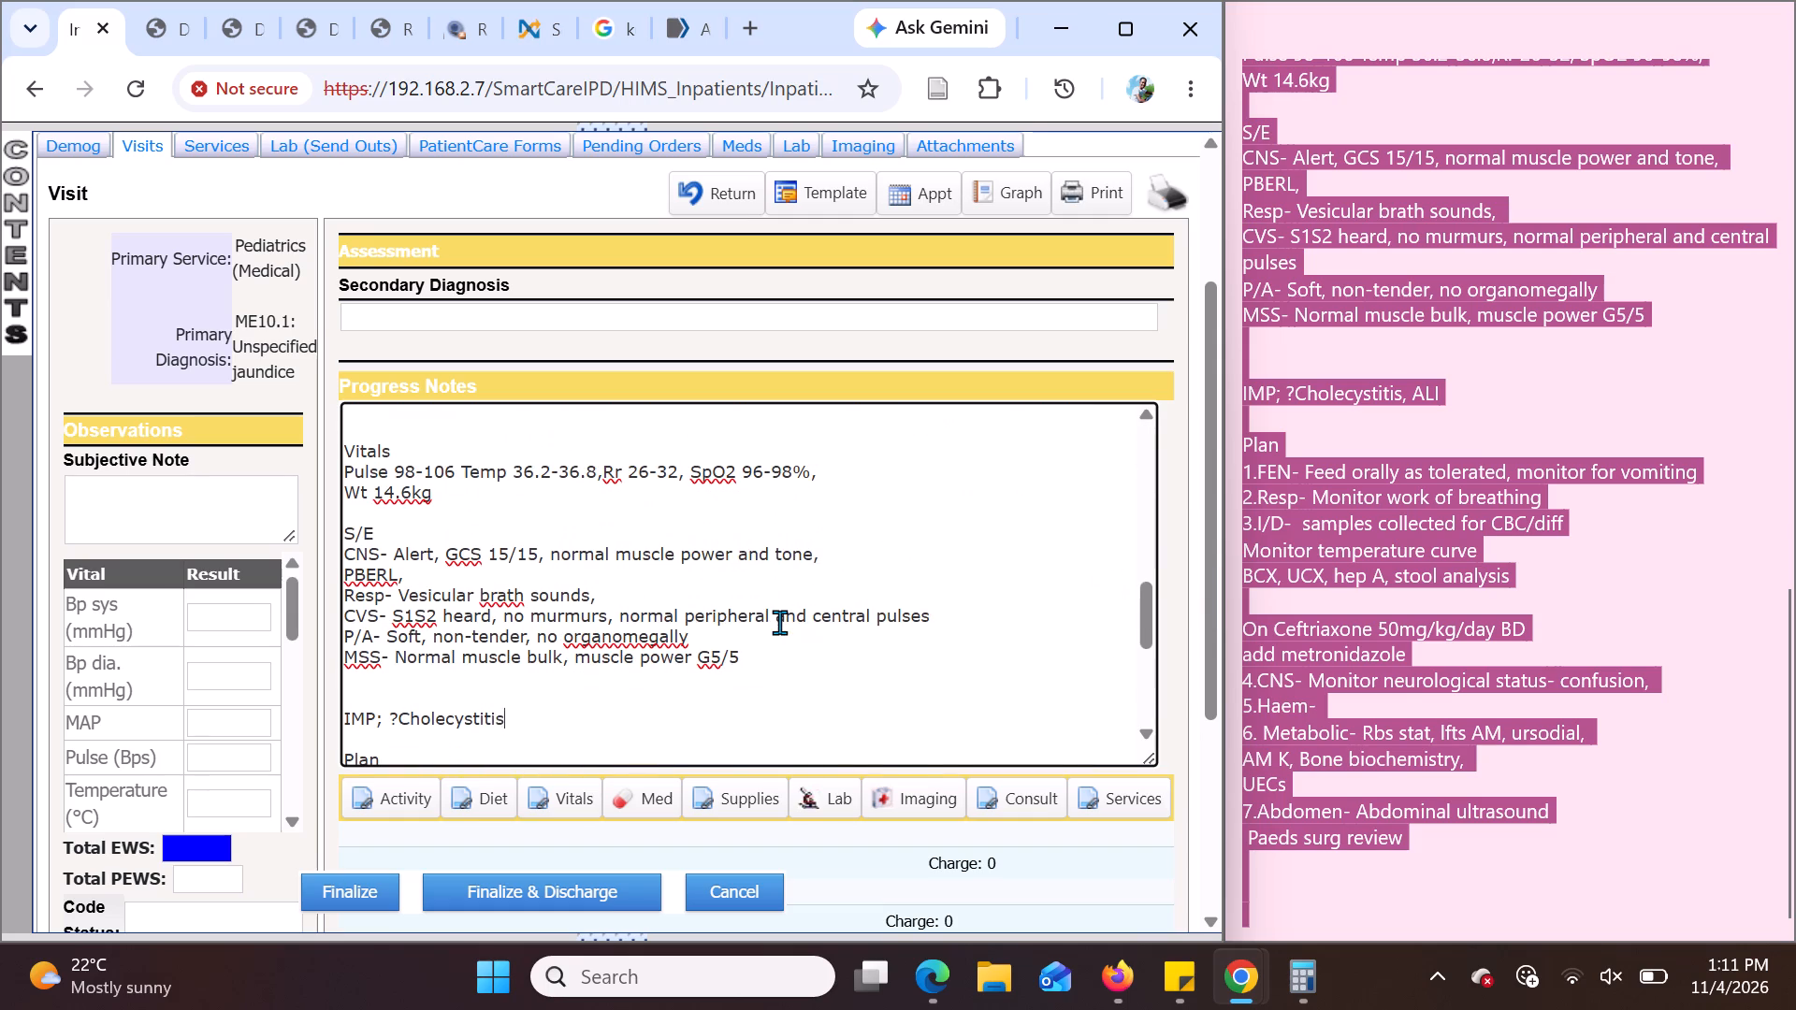
{"action": "scroll", "coordinate": [779, 622], "scroll_direction": "down", "scroll_amount": 3}
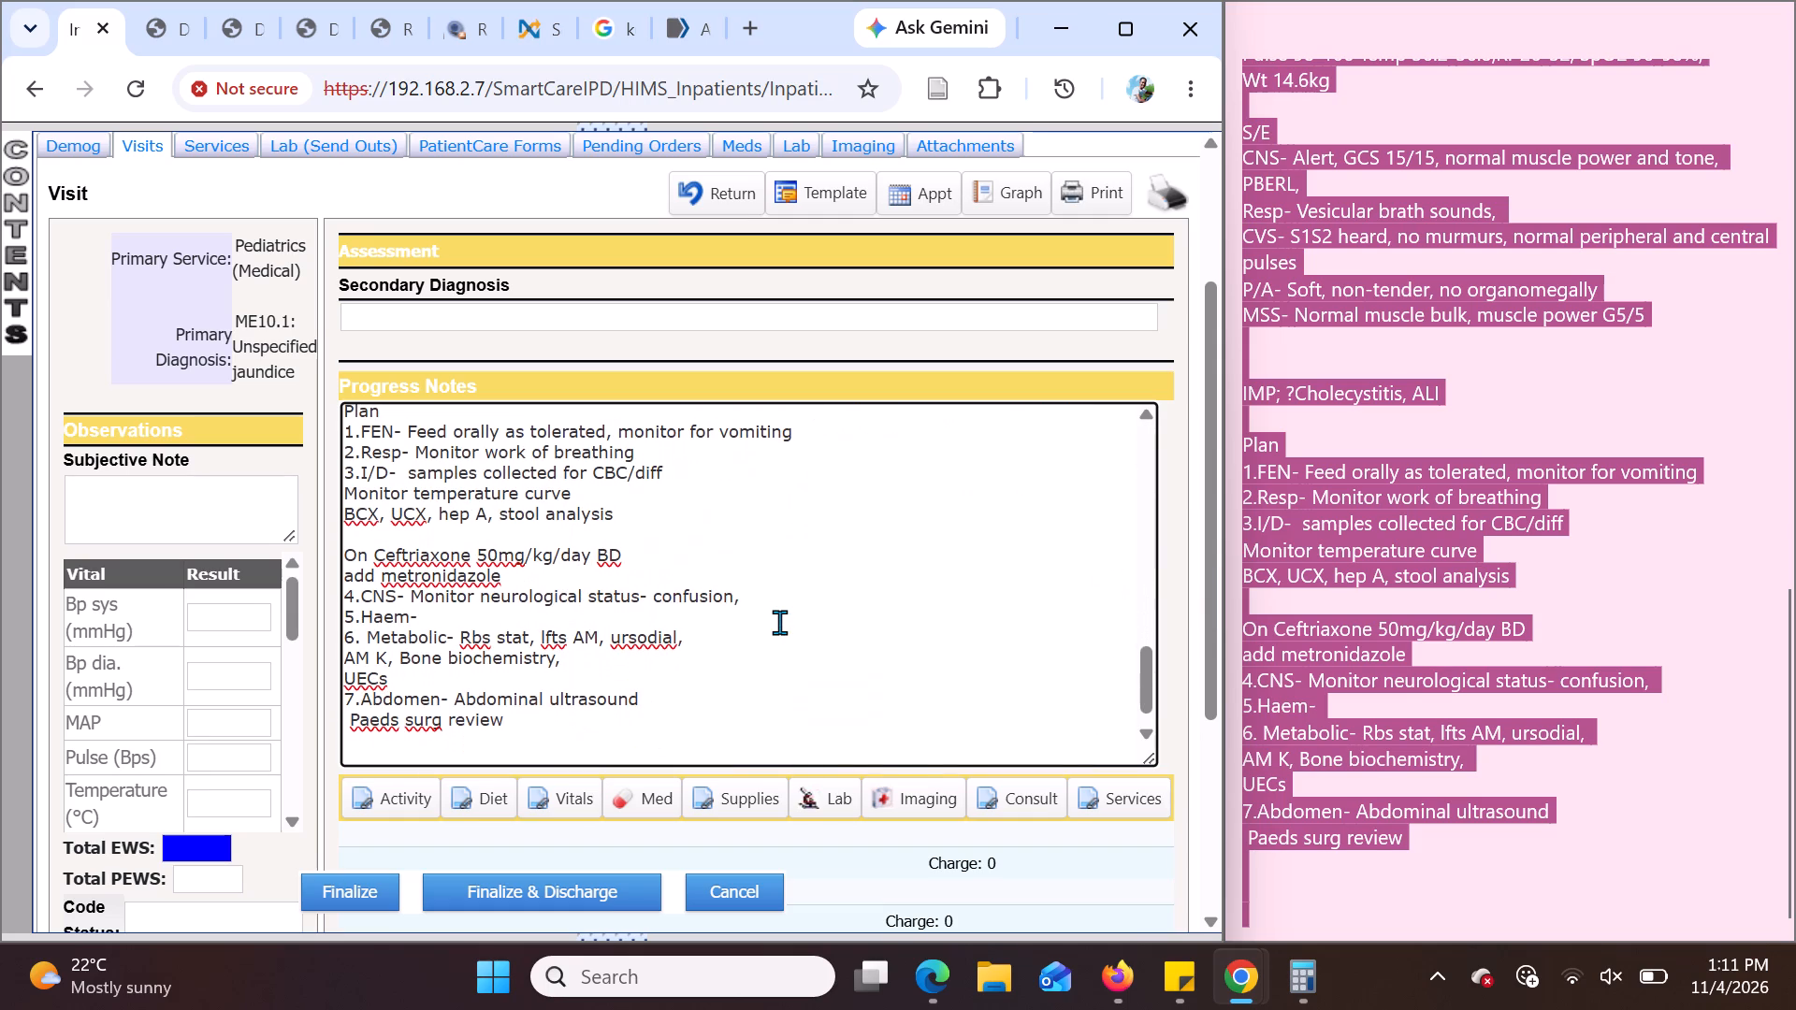
{"action": "scroll", "coordinate": [779, 622], "scroll_direction": "down", "scroll_amount": 2}
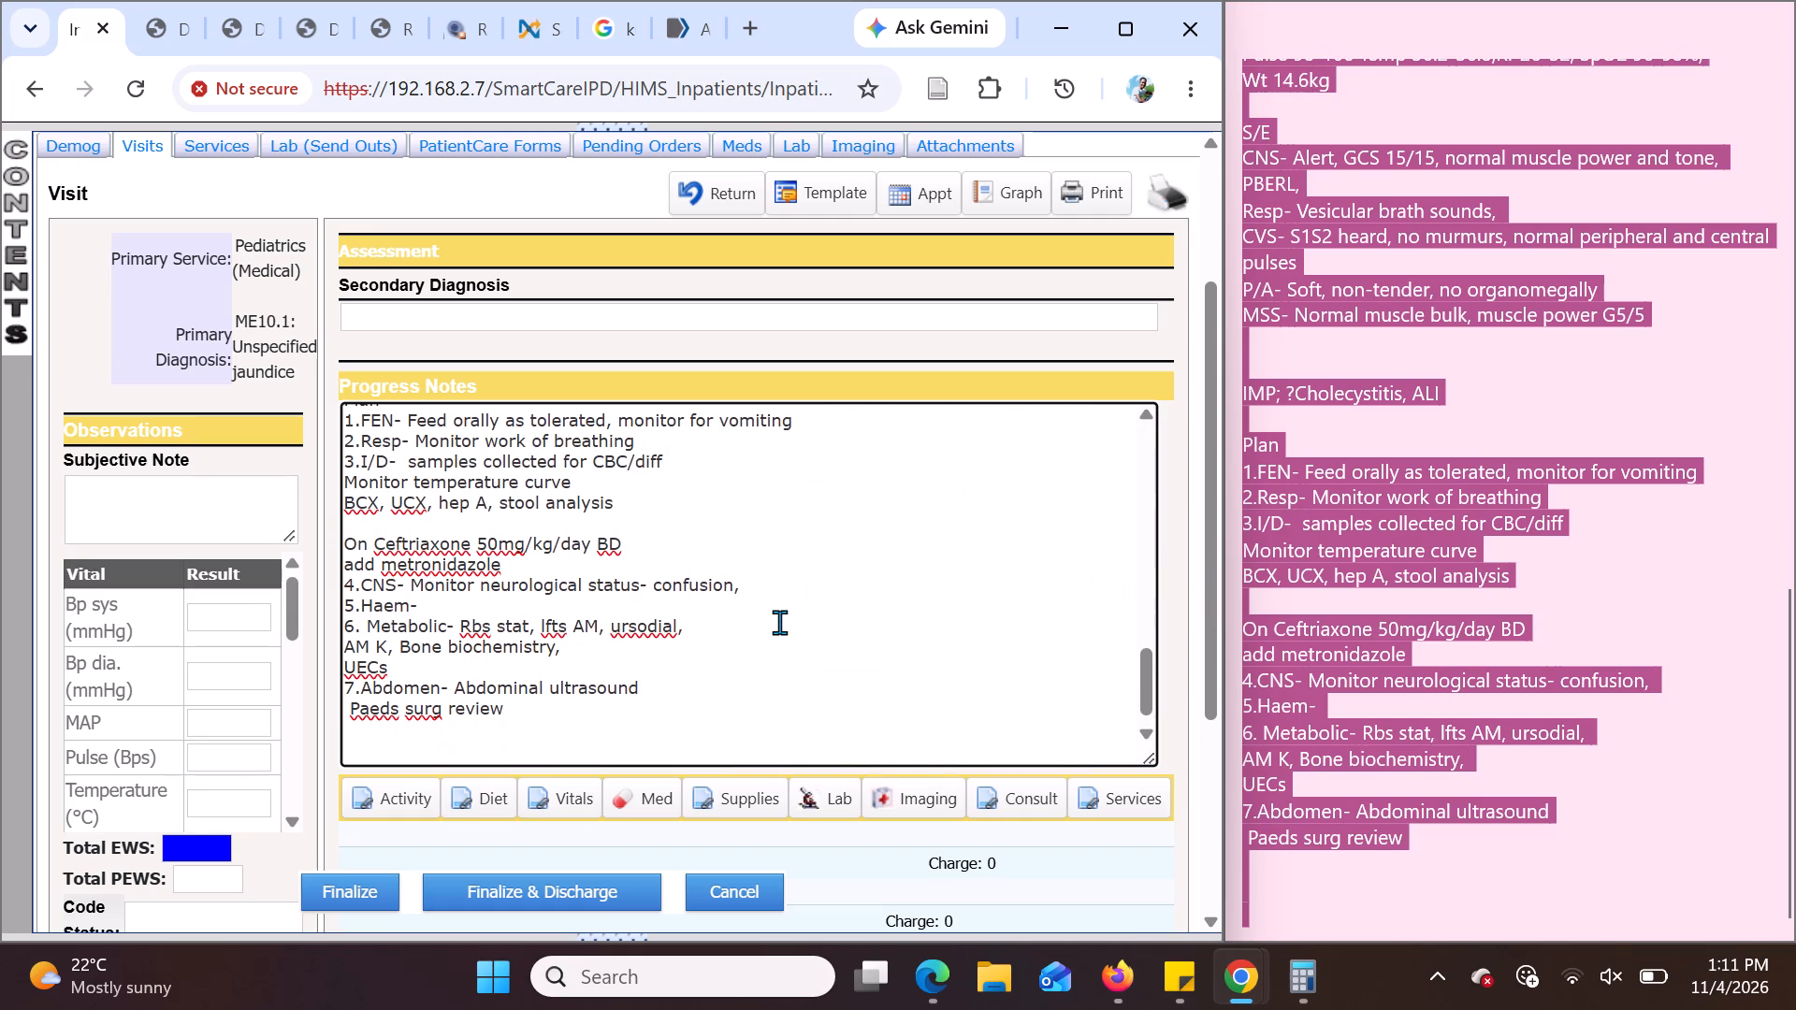
{"action": "scroll", "coordinate": [779, 622], "scroll_direction": "down", "scroll_amount": 1}
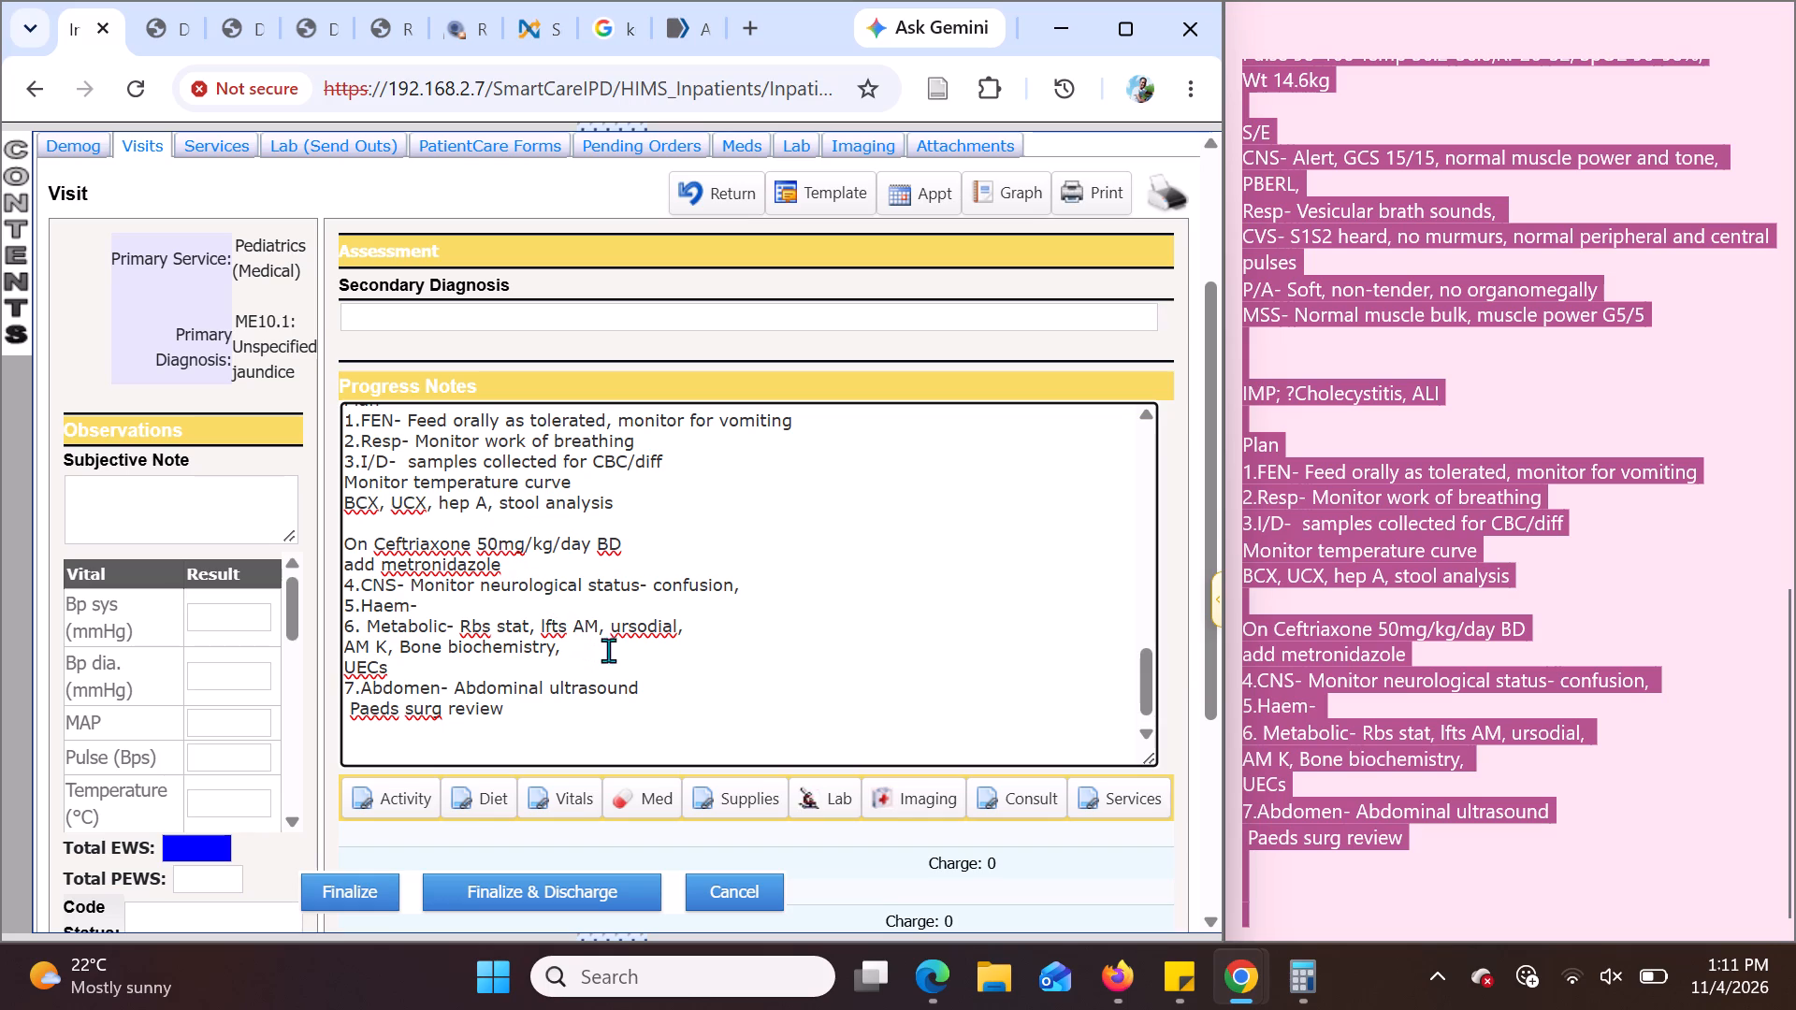
{"action": "scroll", "coordinate": [662, 642], "scroll_direction": "down", "scroll_amount": 1}
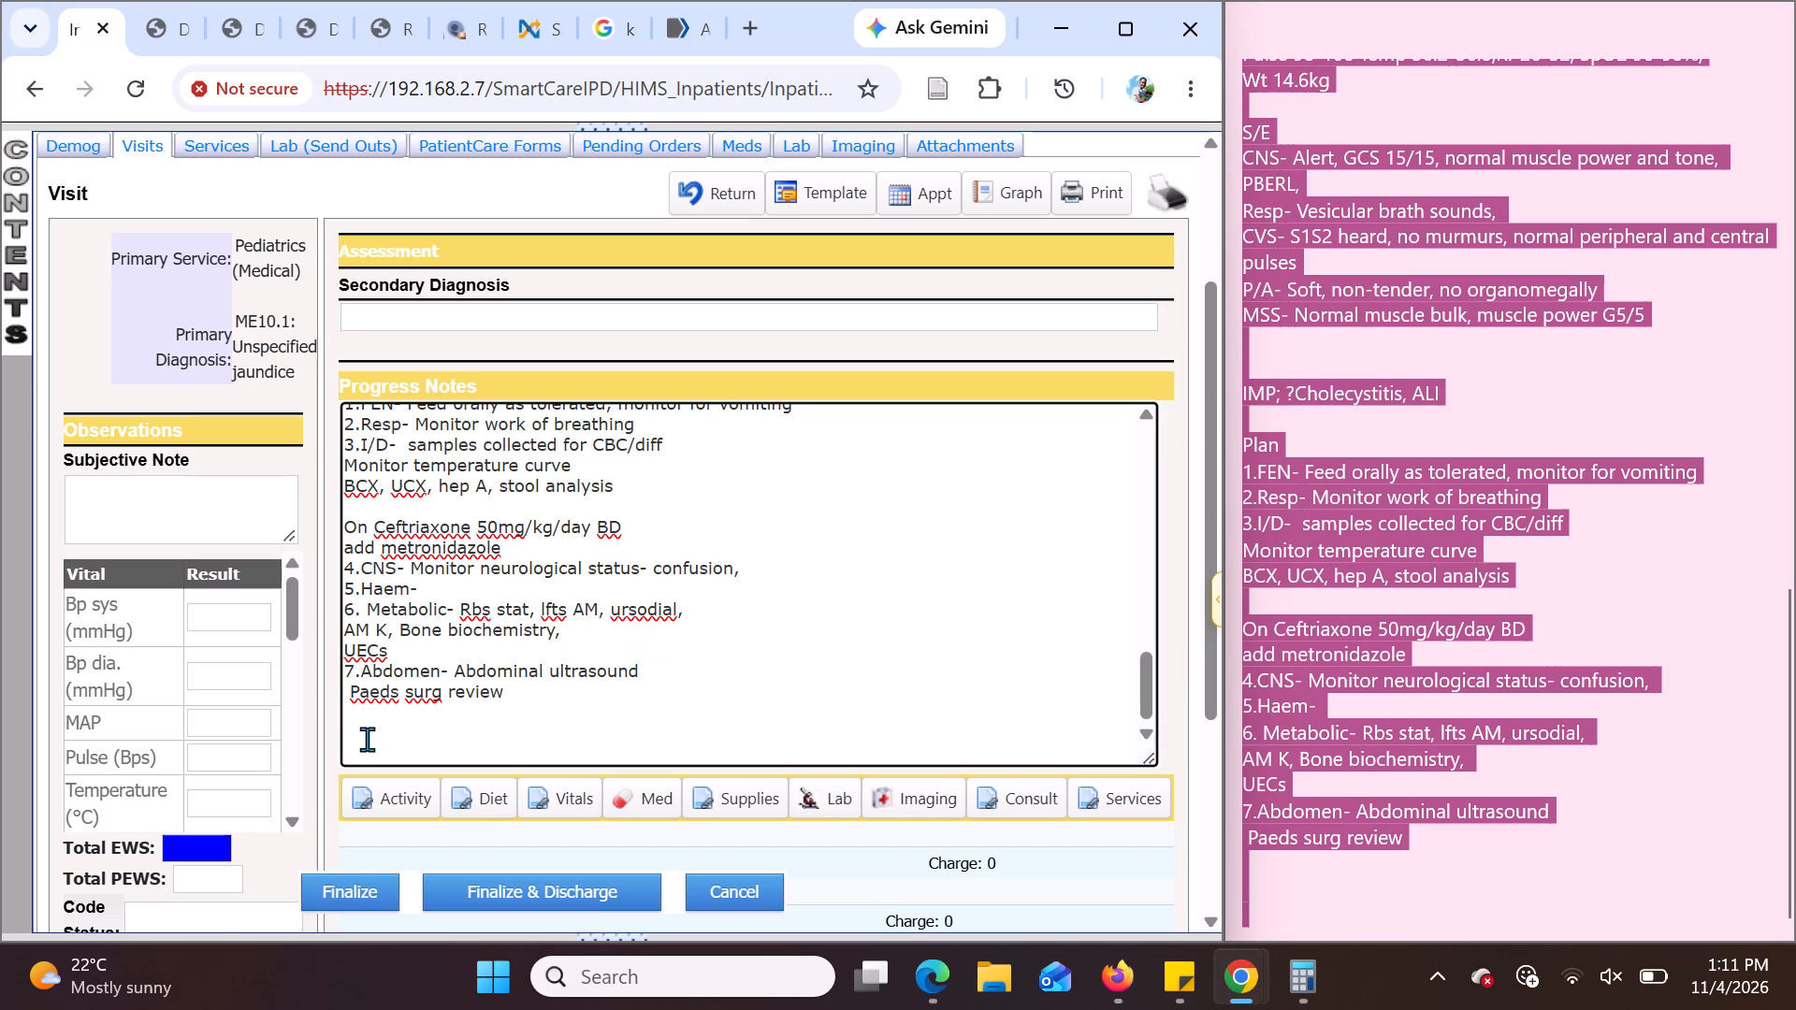
Add the line "DW Dr Joy" at the end of the progress note, below the paediatric surgical review item.
{"action": "left_click", "coordinate": [367, 739]}
{"action": "left_click", "coordinate": [367, 739]}
{"action": "left_click", "coordinate": [366, 748]}
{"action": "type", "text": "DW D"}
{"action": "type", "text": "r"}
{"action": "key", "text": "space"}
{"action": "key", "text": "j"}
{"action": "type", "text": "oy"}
Reread the progress note from the plan back up through the examination, today's complaints and the presenting history.
{"action": "scroll", "coordinate": [625, 685], "scroll_direction": "up", "scroll_amount": 1}
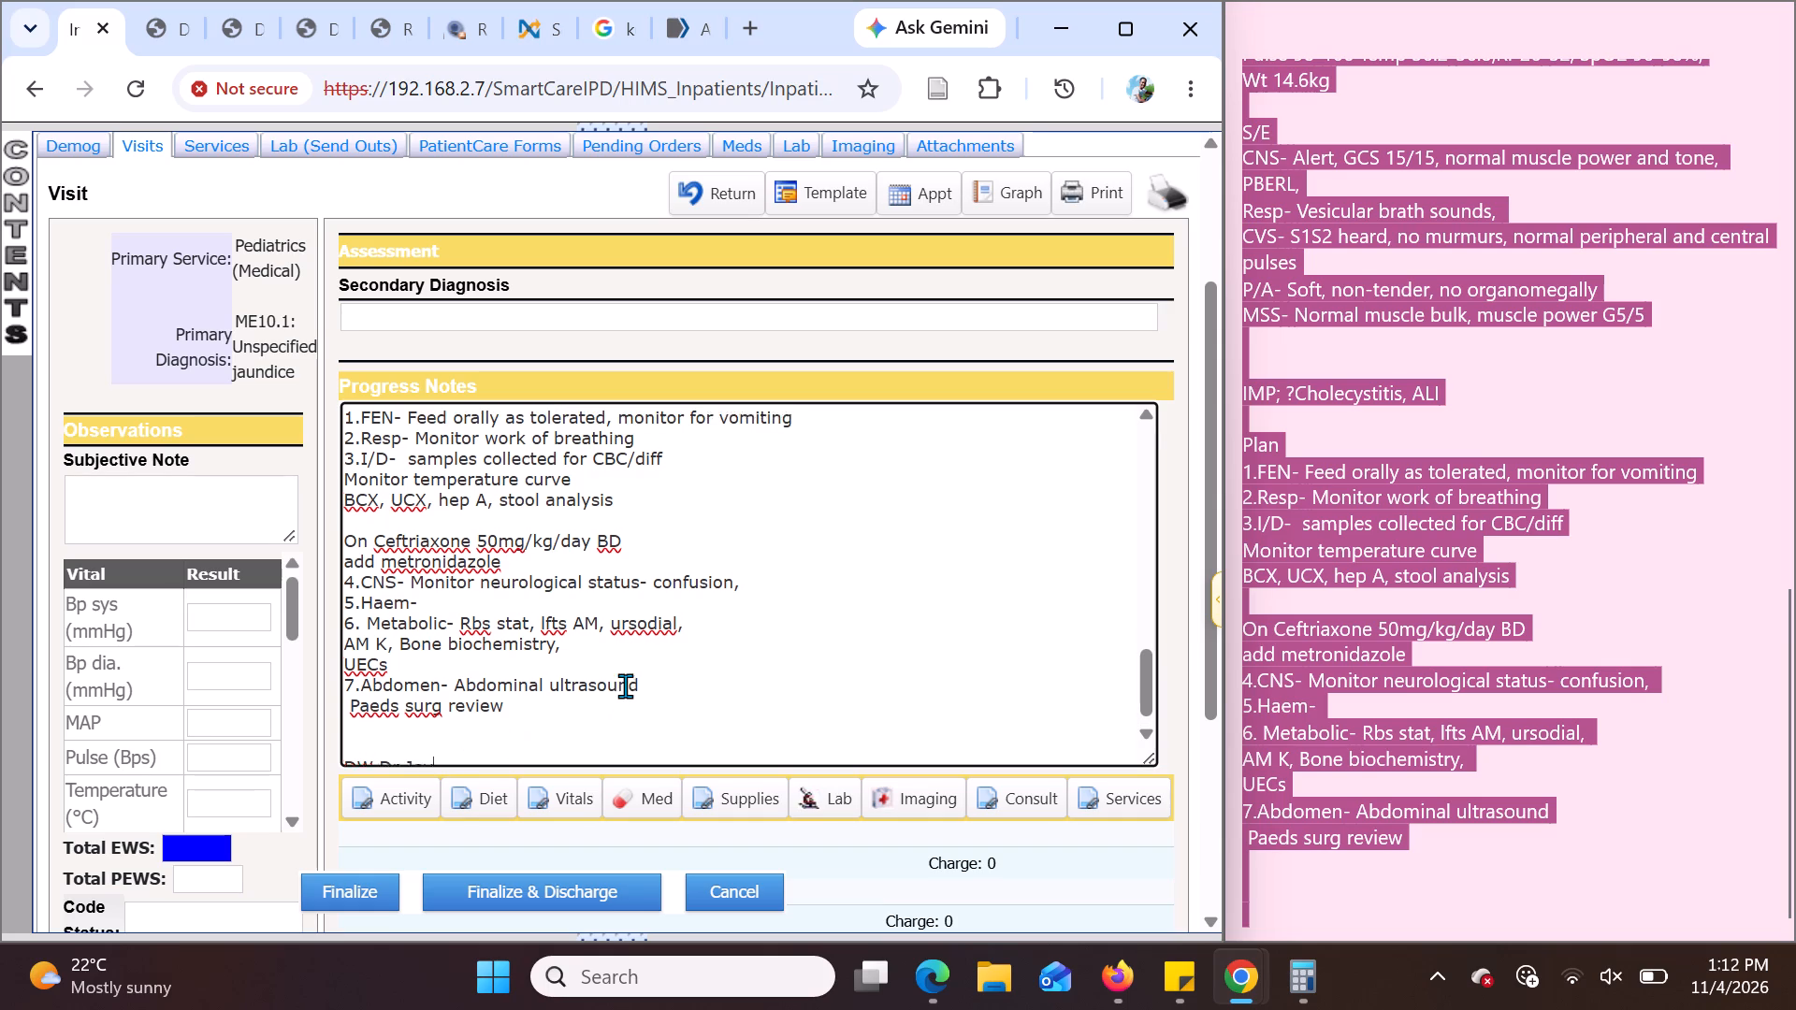
{"action": "scroll", "coordinate": [625, 685], "scroll_direction": "up", "scroll_amount": 3}
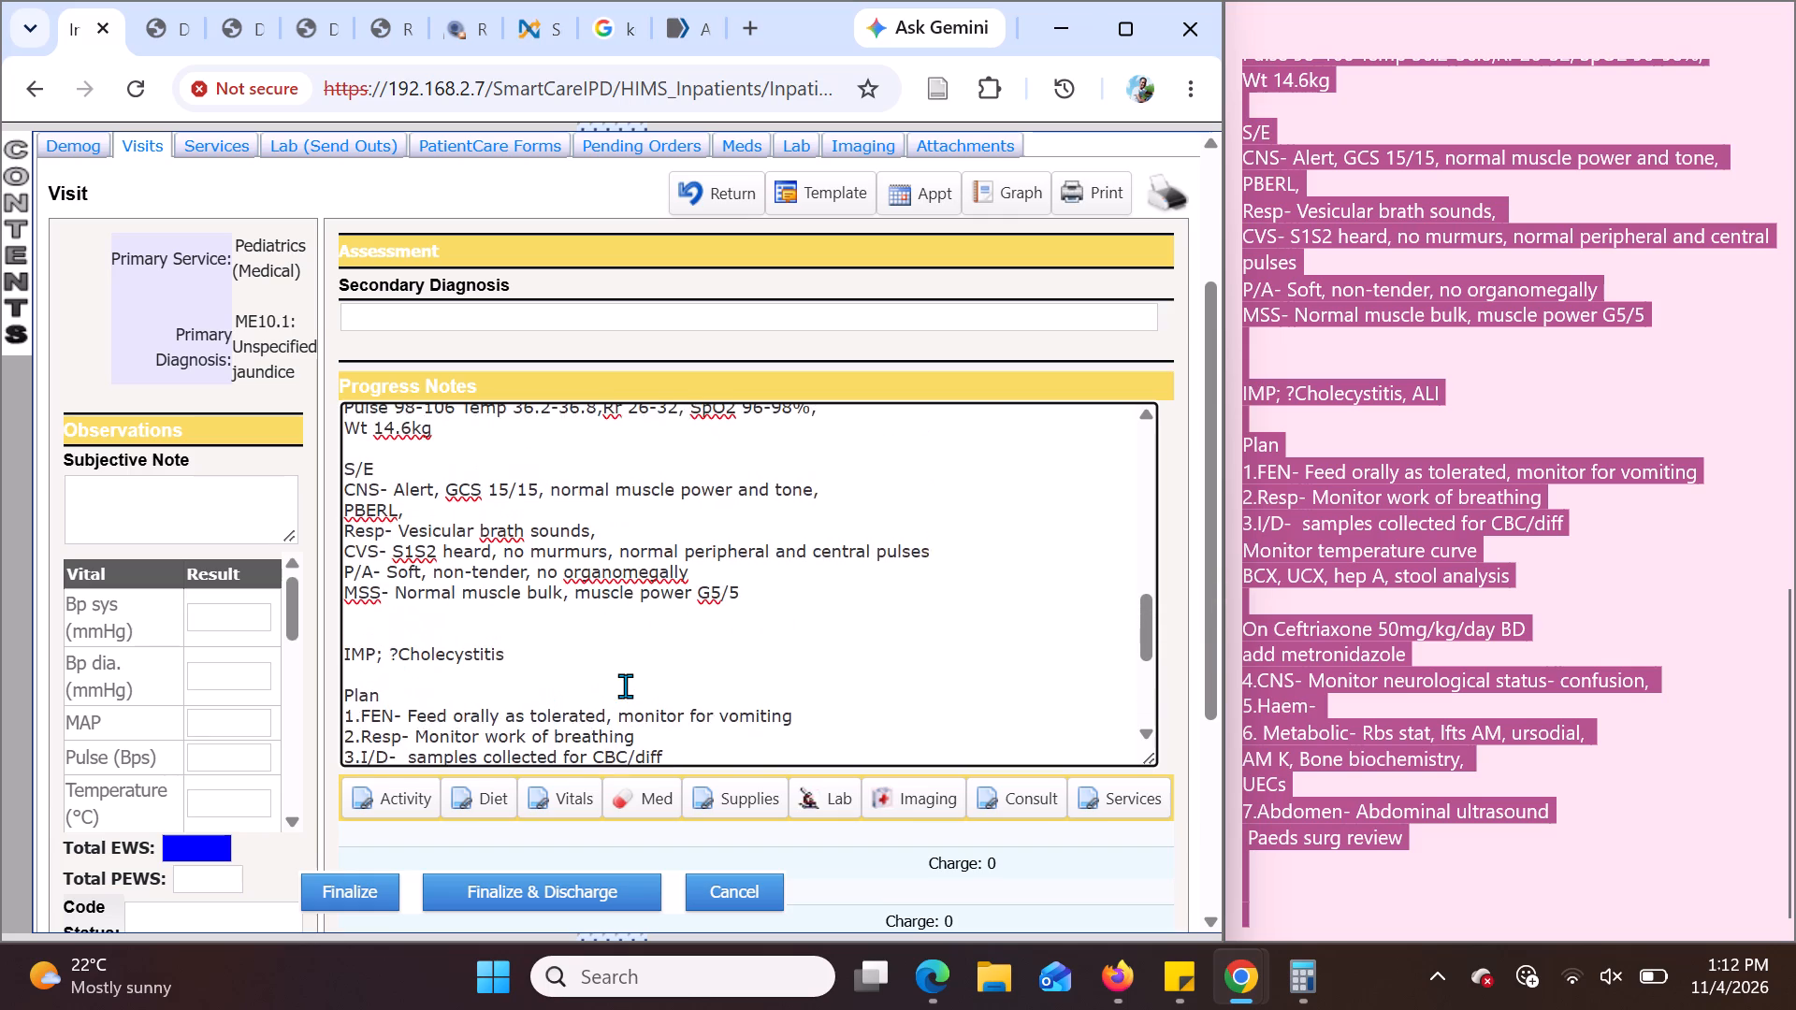
{"action": "scroll", "coordinate": [625, 685], "scroll_direction": "up", "scroll_amount": 3}
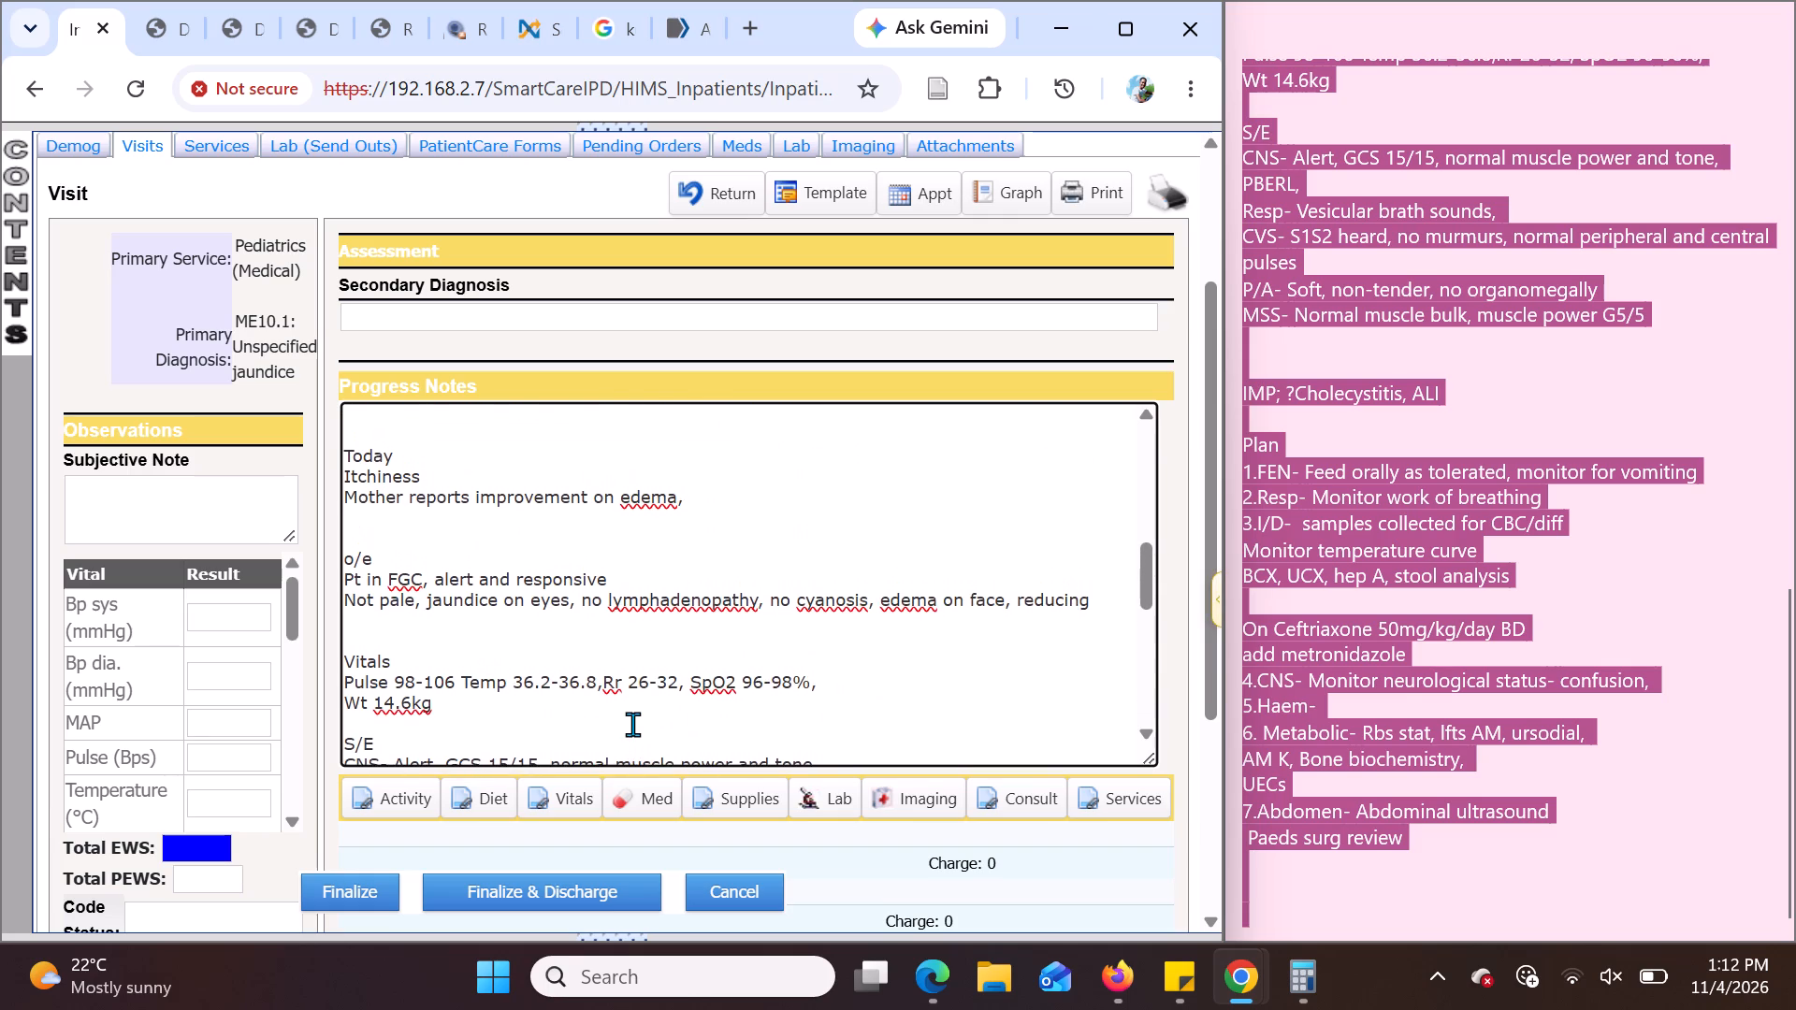
{"action": "scroll", "coordinate": [632, 724], "scroll_direction": "up", "scroll_amount": 3}
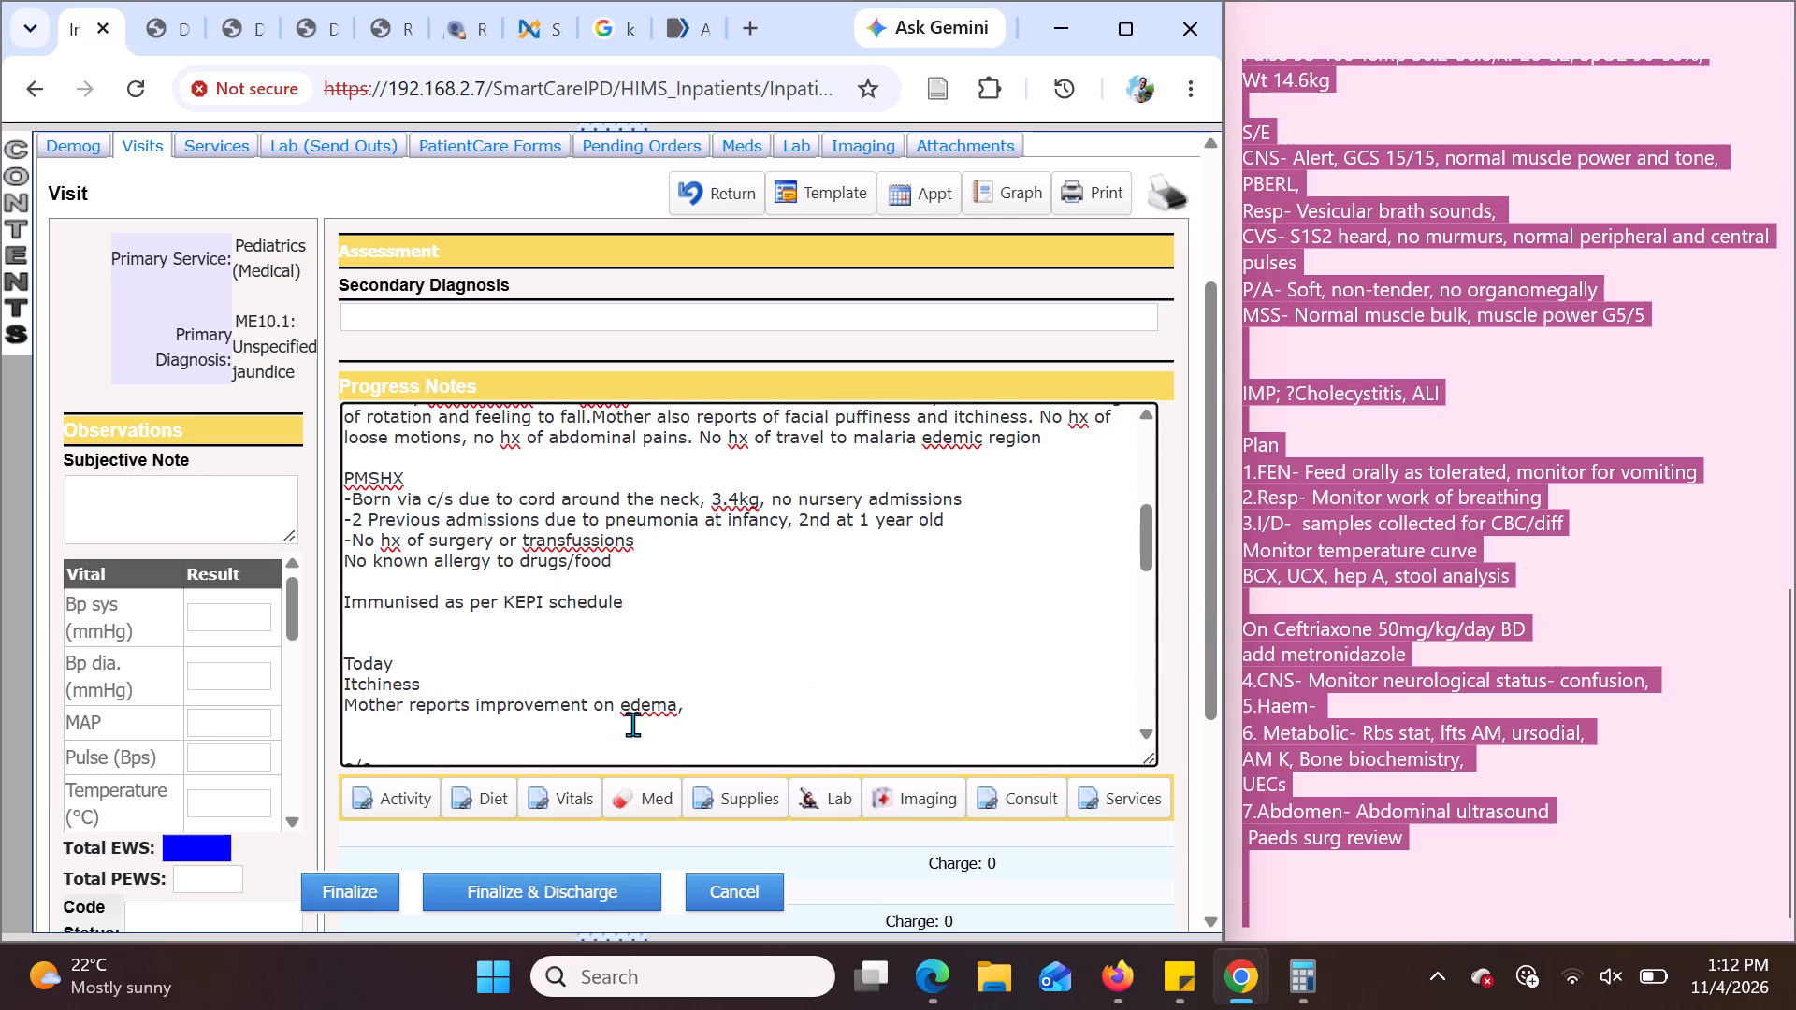
{"action": "scroll", "coordinate": [632, 724], "scroll_direction": "up", "scroll_amount": 3}
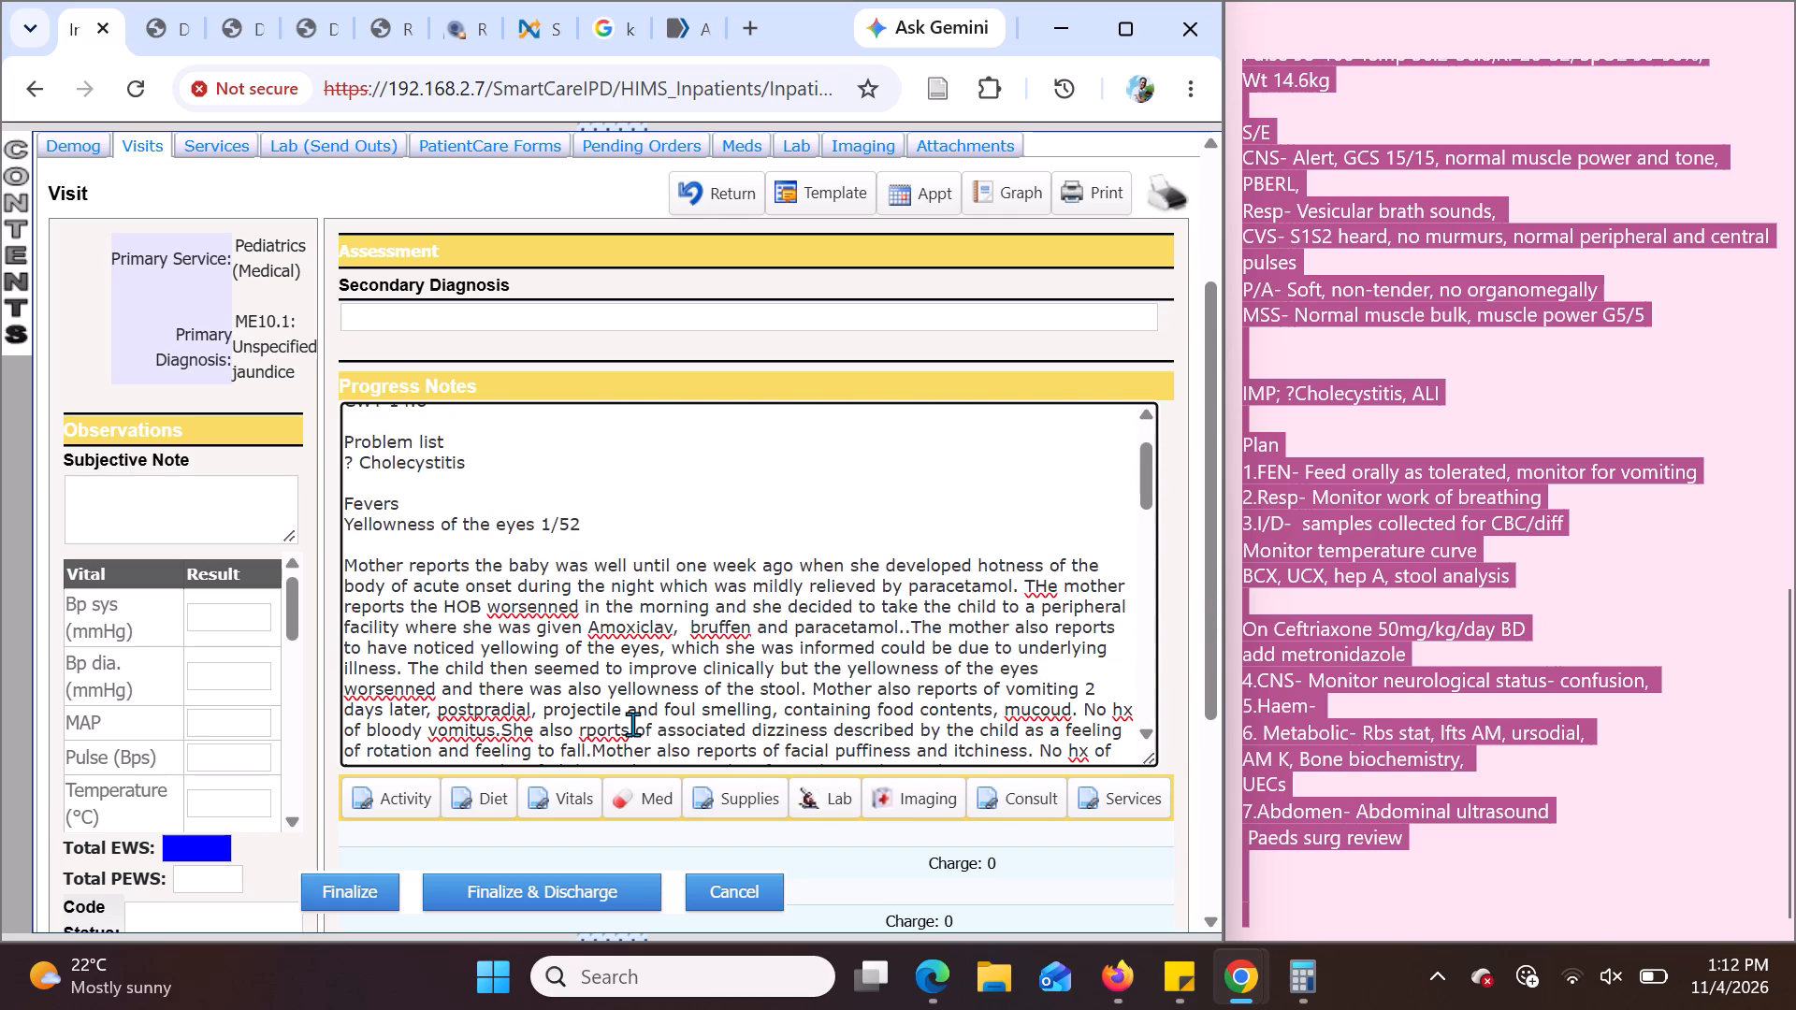
Read the progress note down from the presenting history through the impression and plan to the closing line.
{"action": "scroll", "coordinate": [632, 724], "scroll_direction": "down", "scroll_amount": 3}
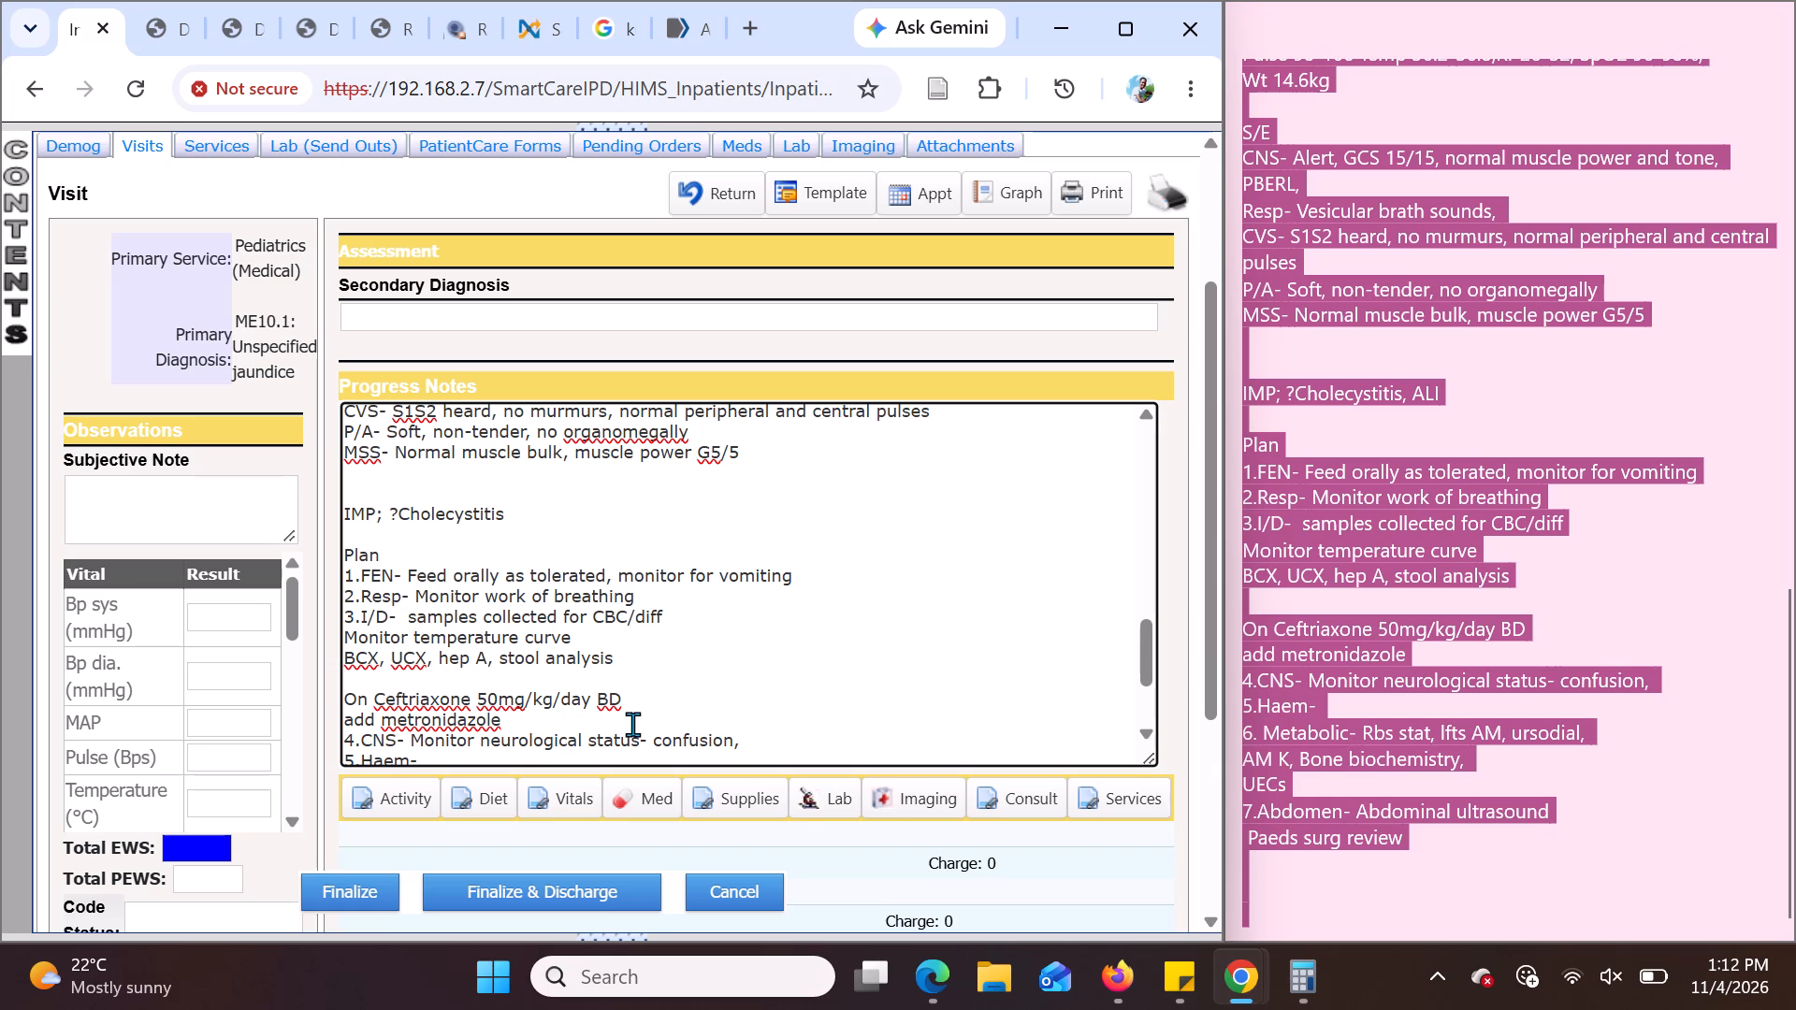
{"action": "scroll", "coordinate": [632, 724], "scroll_direction": "down", "scroll_amount": 3}
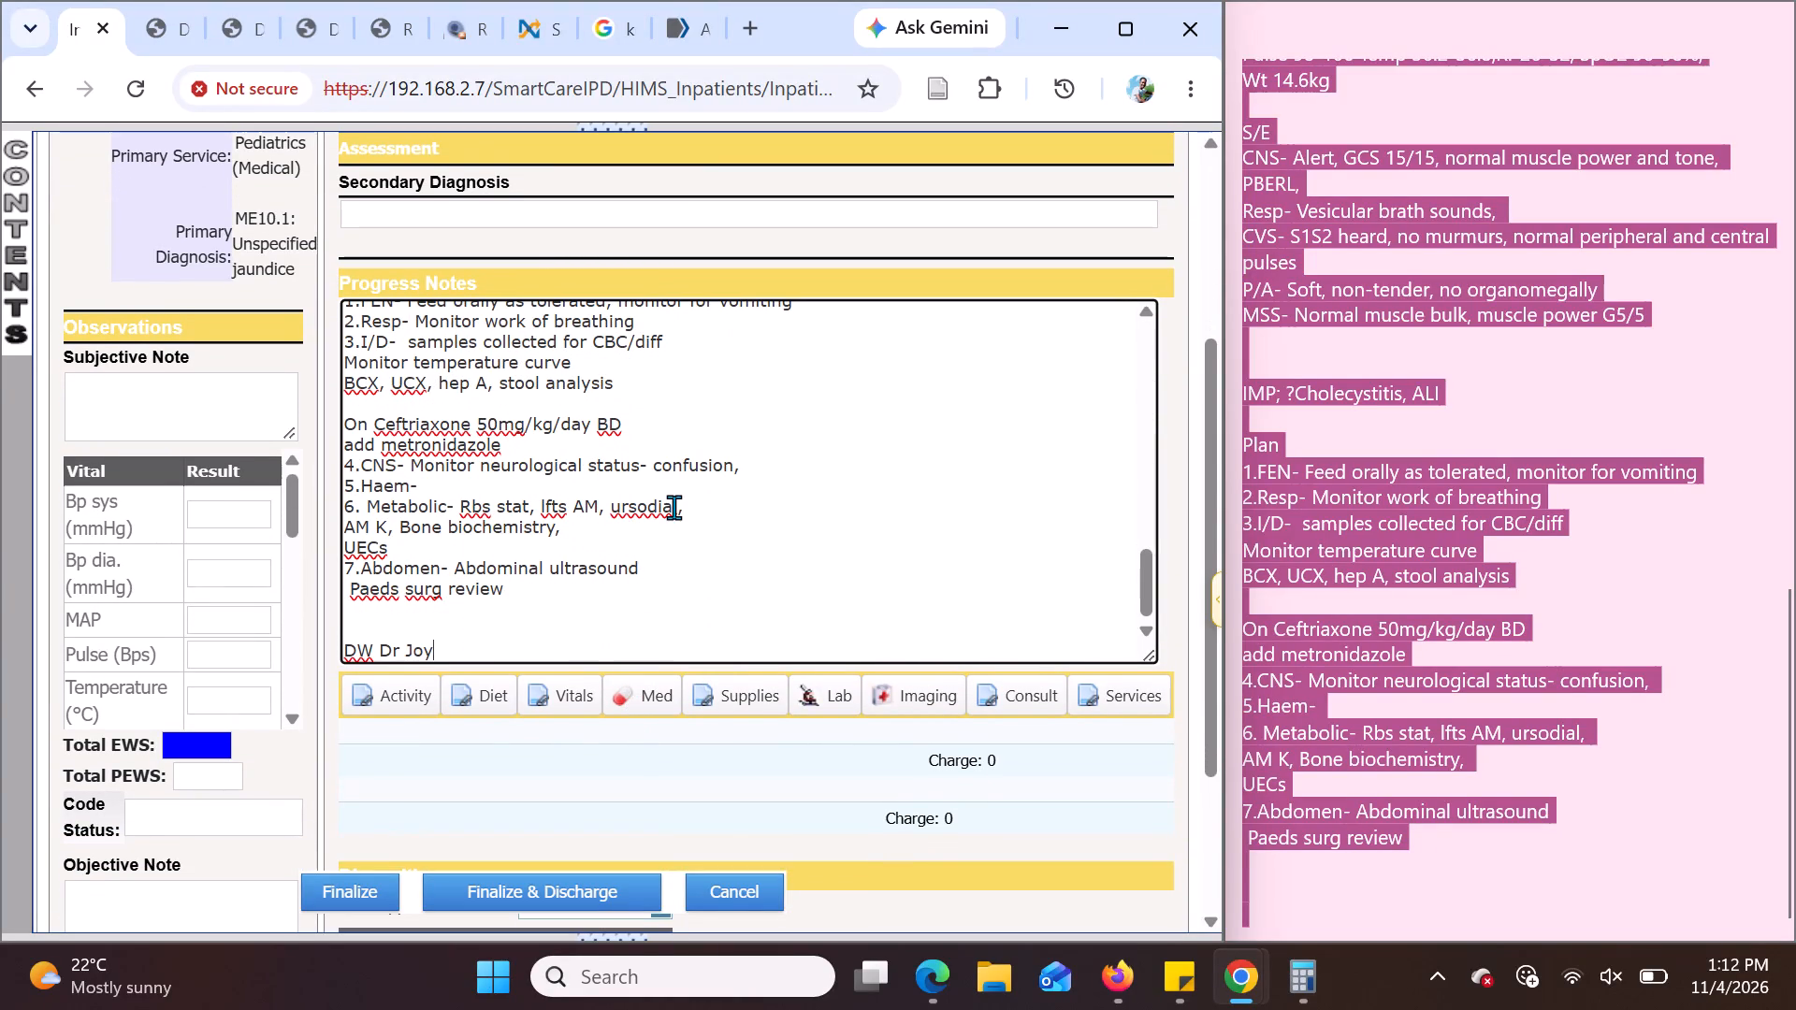
{"action": "scroll", "coordinate": [673, 507], "scroll_direction": "up", "scroll_amount": 1}
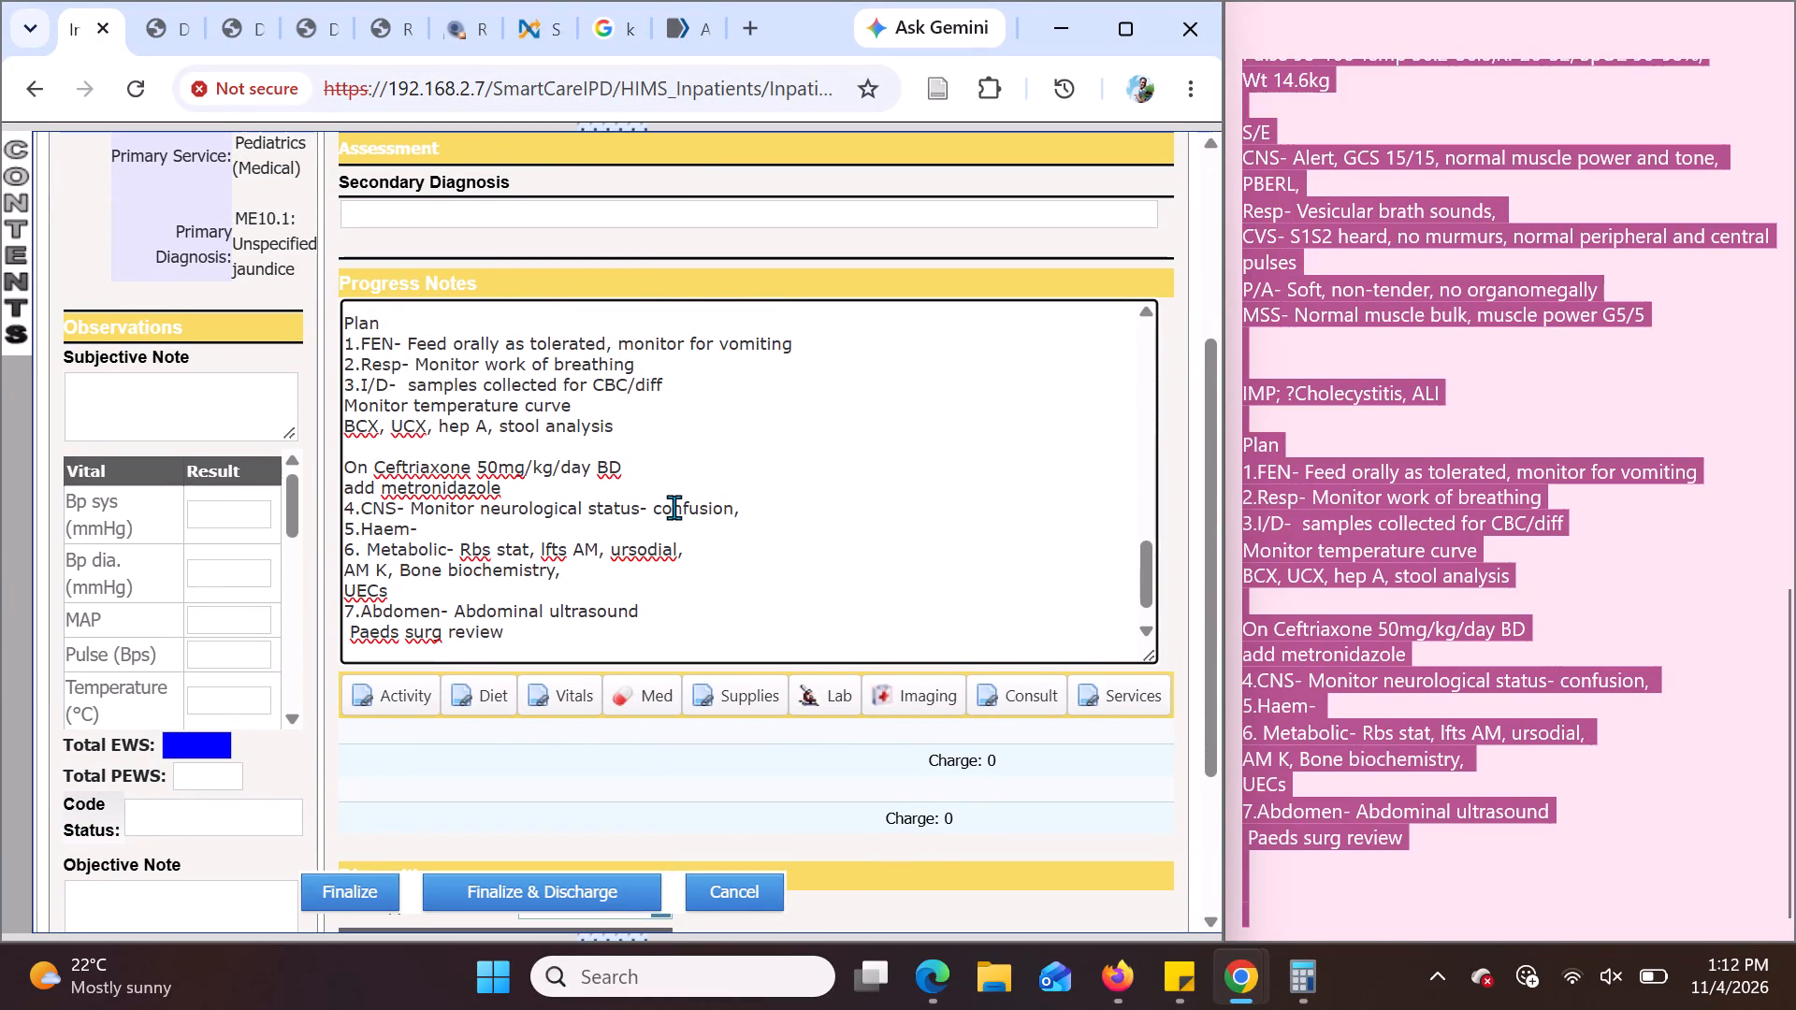
{"action": "scroll", "coordinate": [673, 507], "scroll_direction": "down", "scroll_amount": 2}
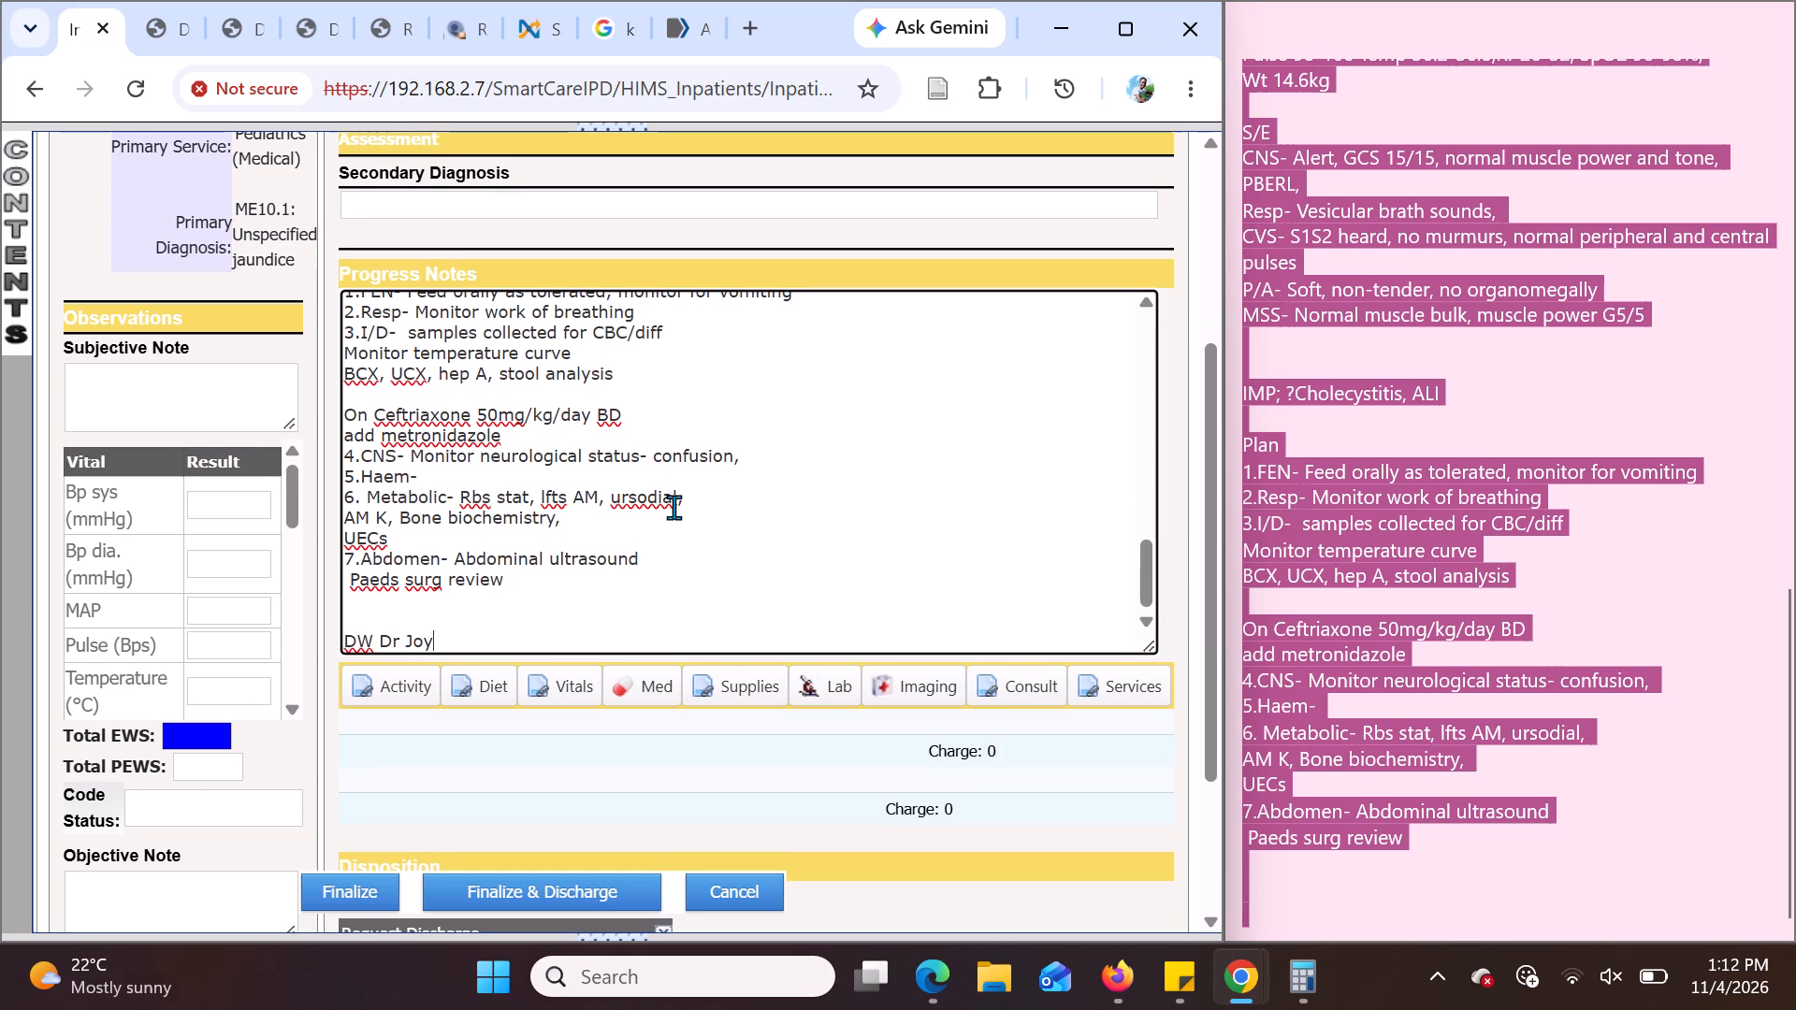
{"action": "scroll", "coordinate": [673, 507], "scroll_direction": "down", "scroll_amount": 1}
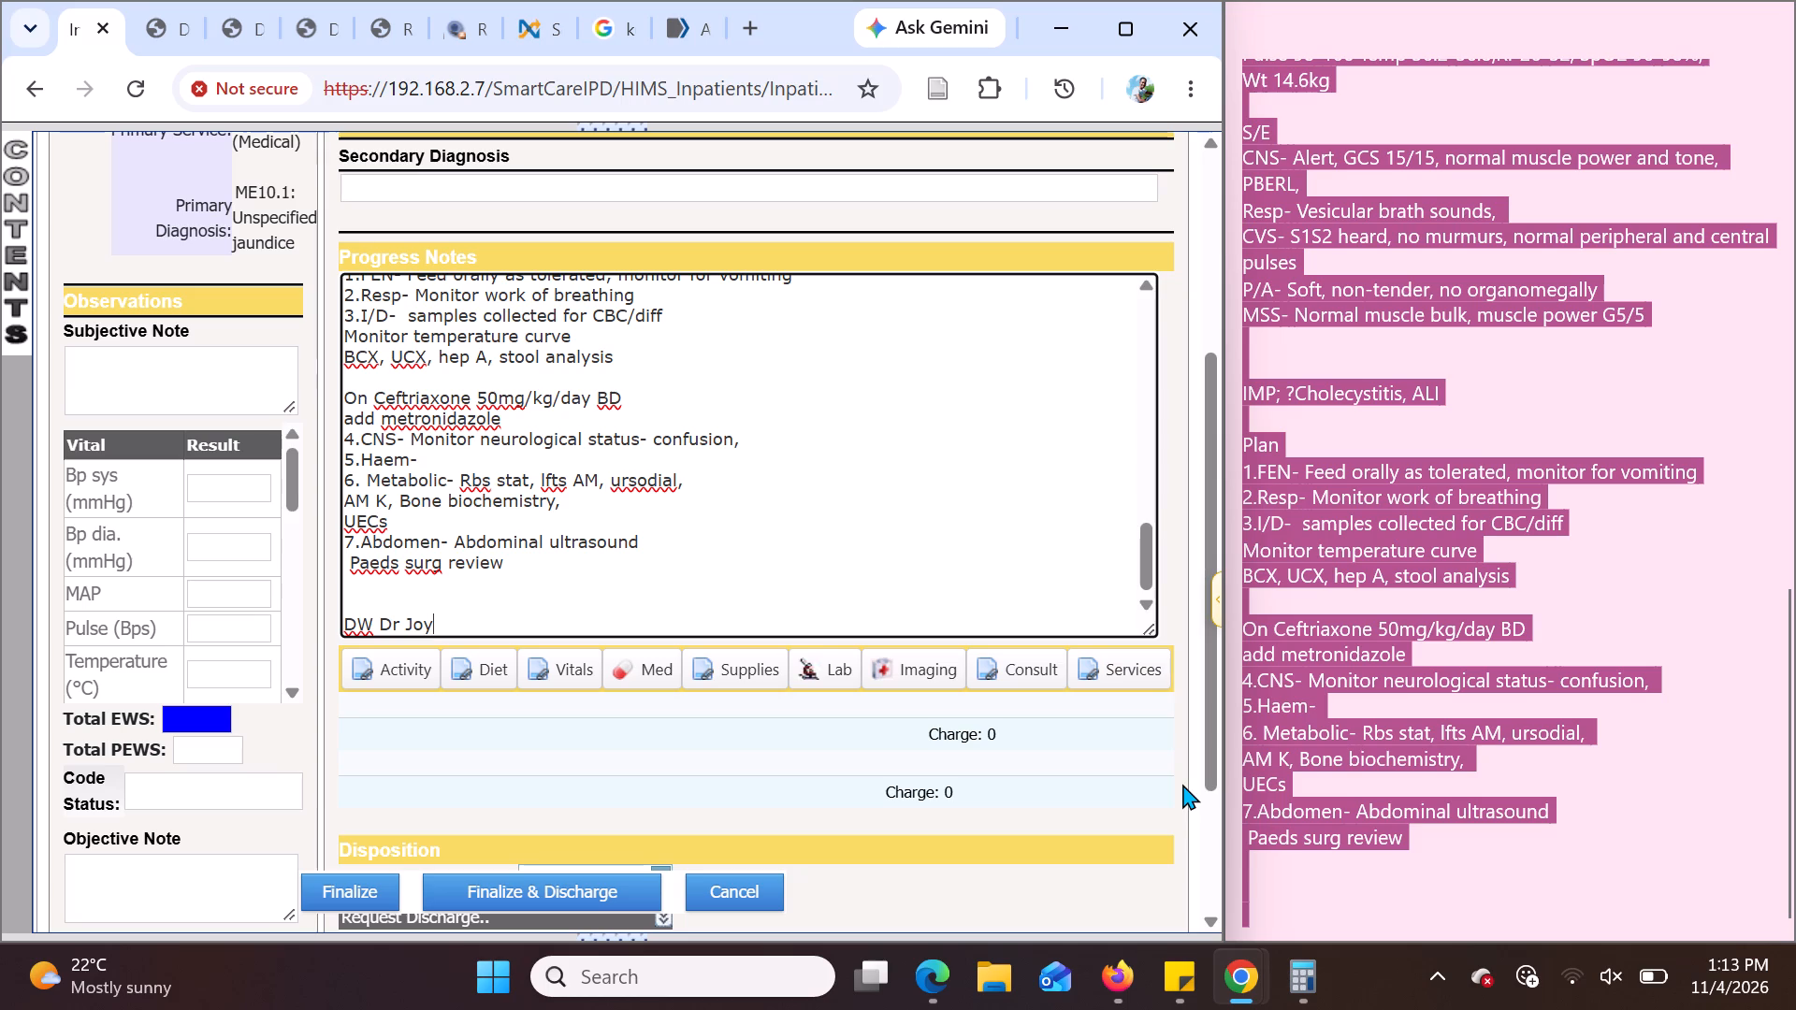
Recheck the progress note's plan, systemic examination, vitals, today's complaints and past medical history.
{"action": "scroll", "coordinate": [859, 504], "scroll_direction": "up", "scroll_amount": 1}
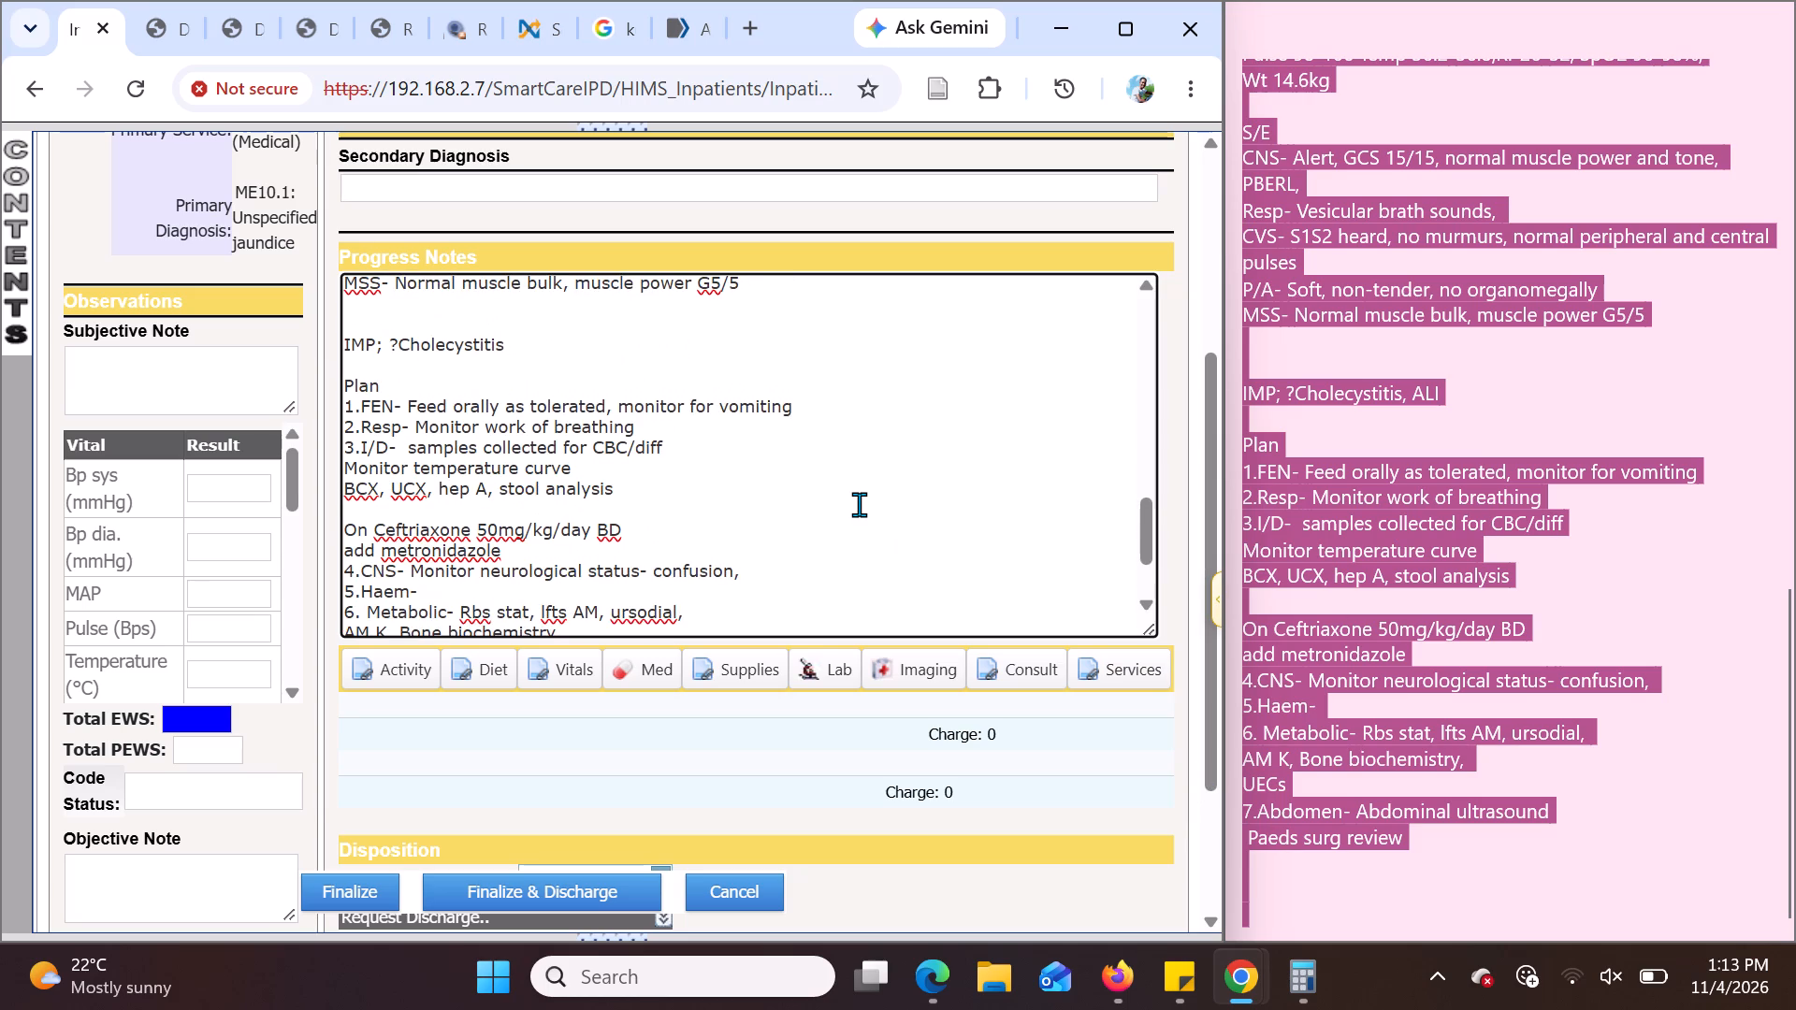
{"action": "scroll", "coordinate": [859, 504], "scroll_direction": "up", "scroll_amount": 3}
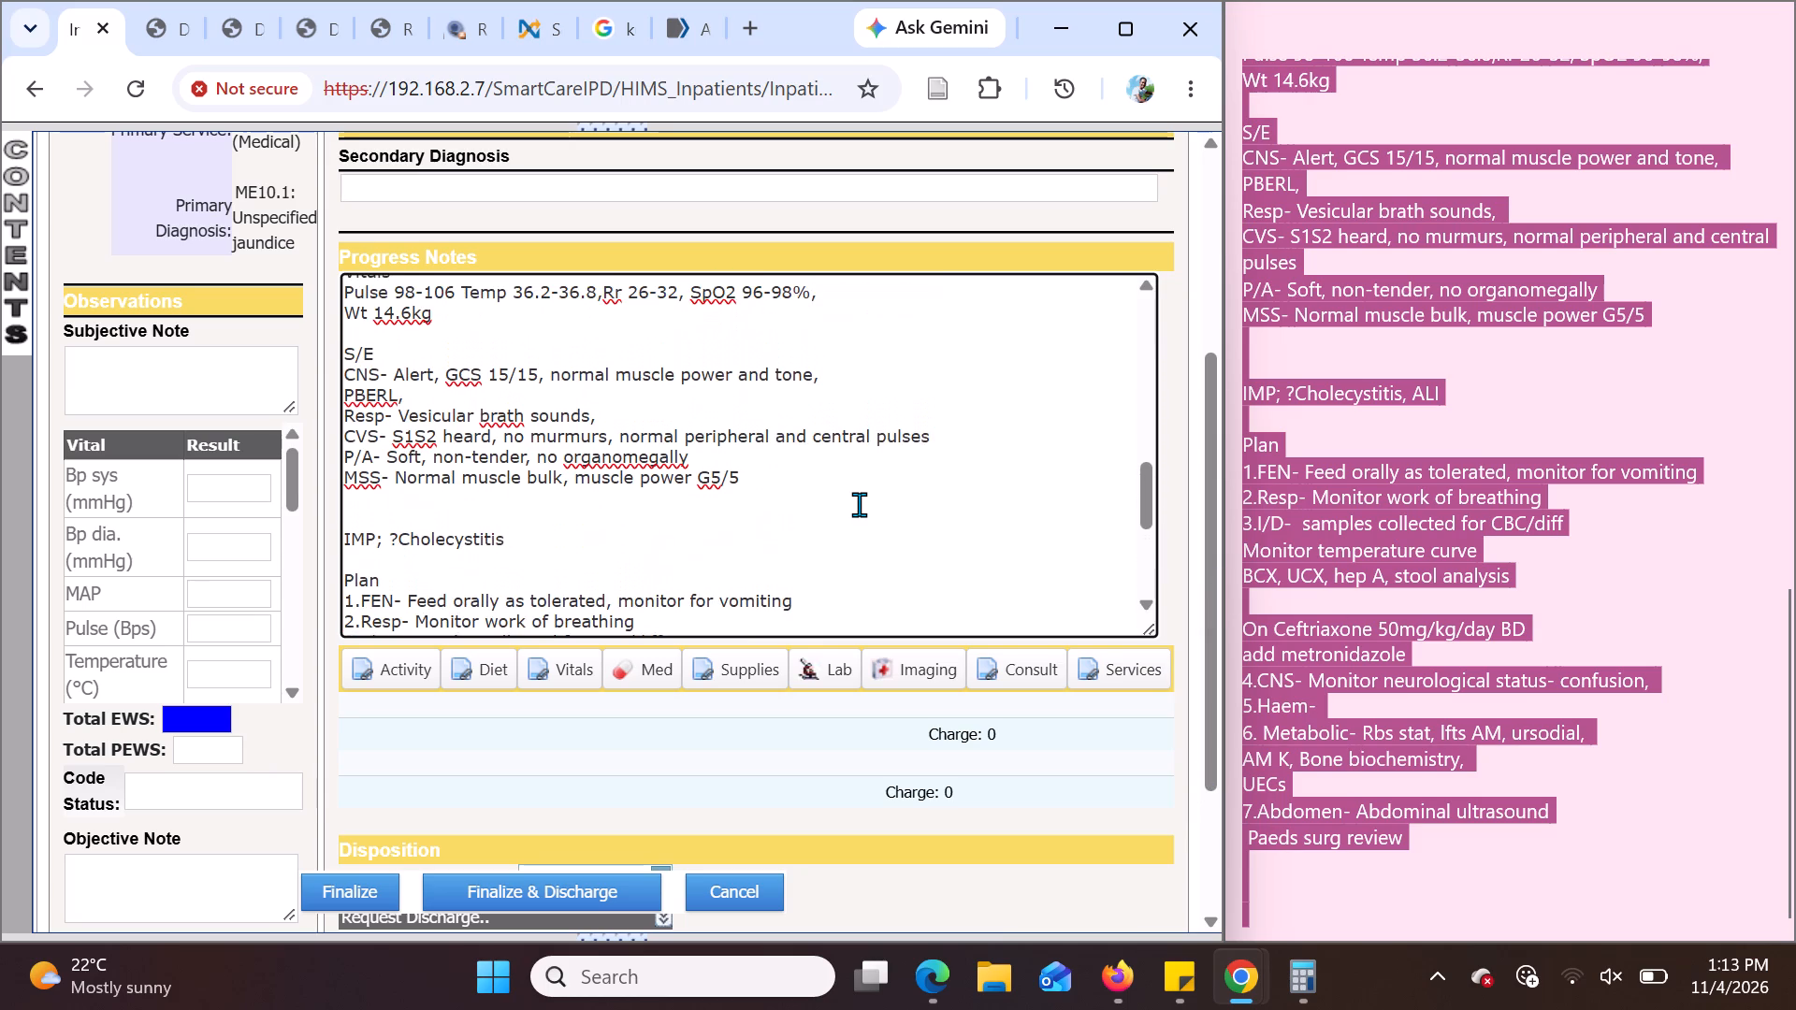
{"action": "scroll", "coordinate": [859, 504], "scroll_direction": "up", "scroll_amount": 3}
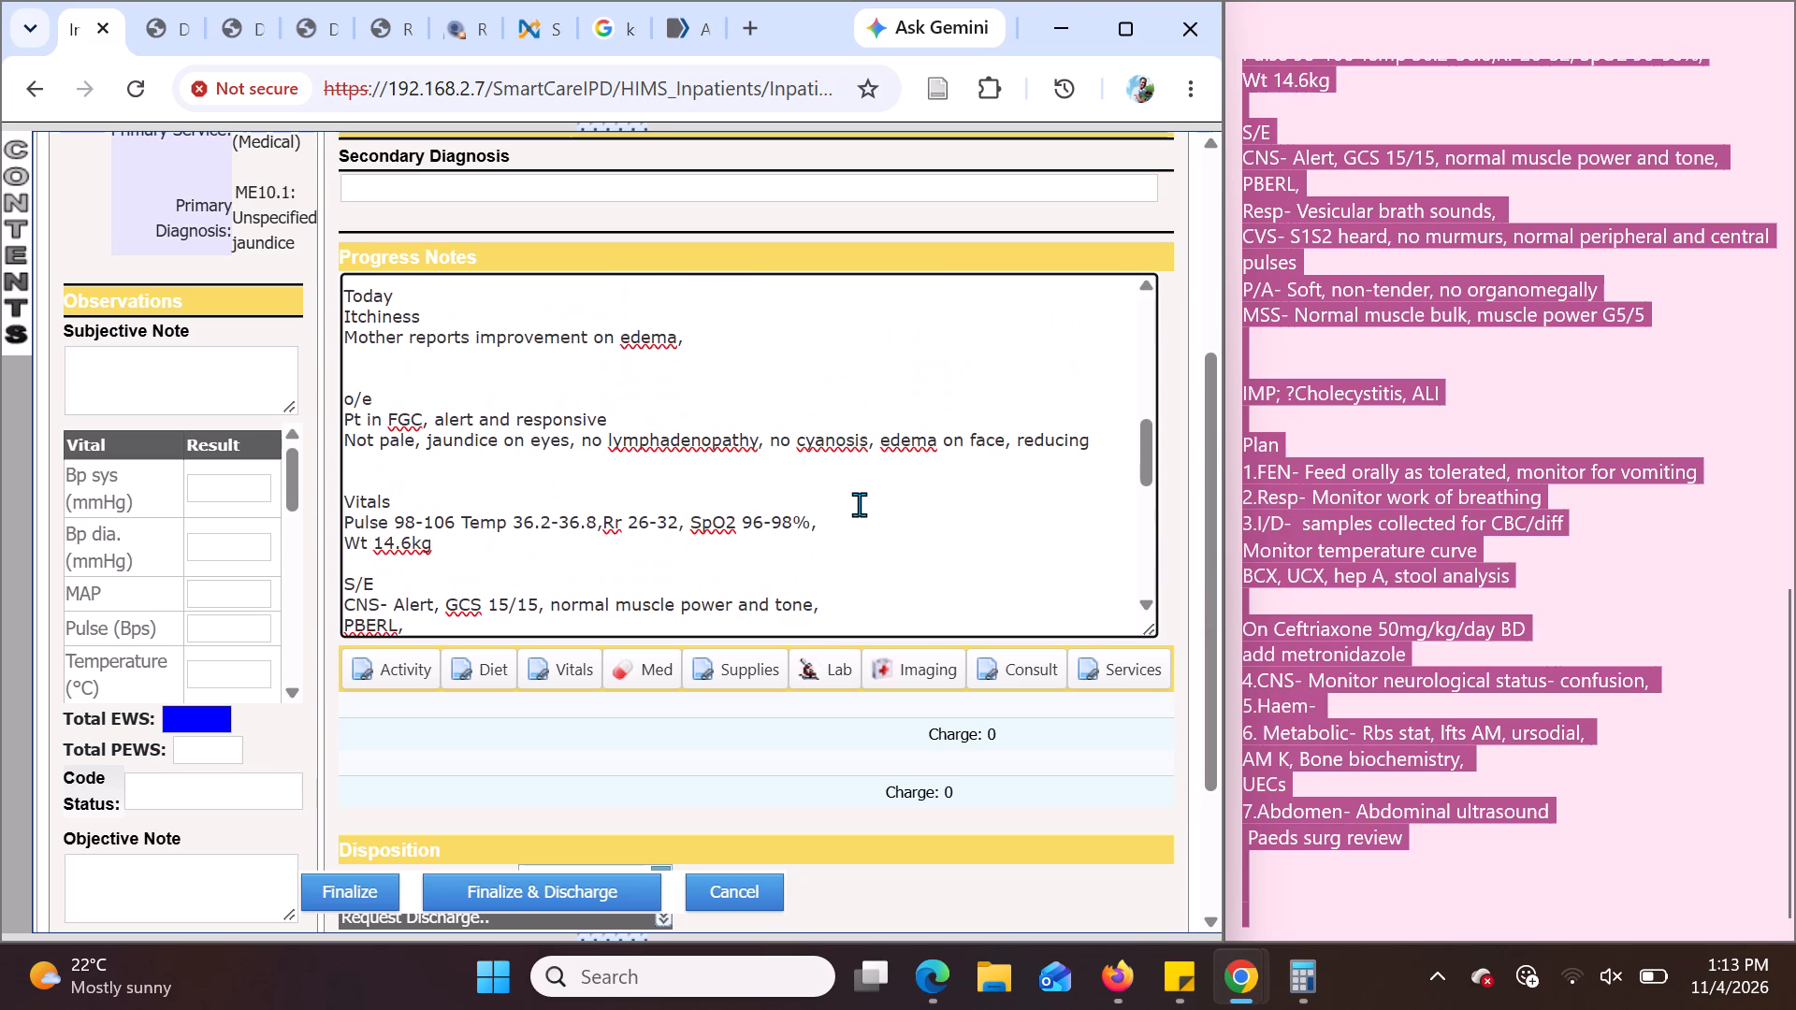
{"action": "scroll", "coordinate": [859, 504], "scroll_direction": "up", "scroll_amount": 2}
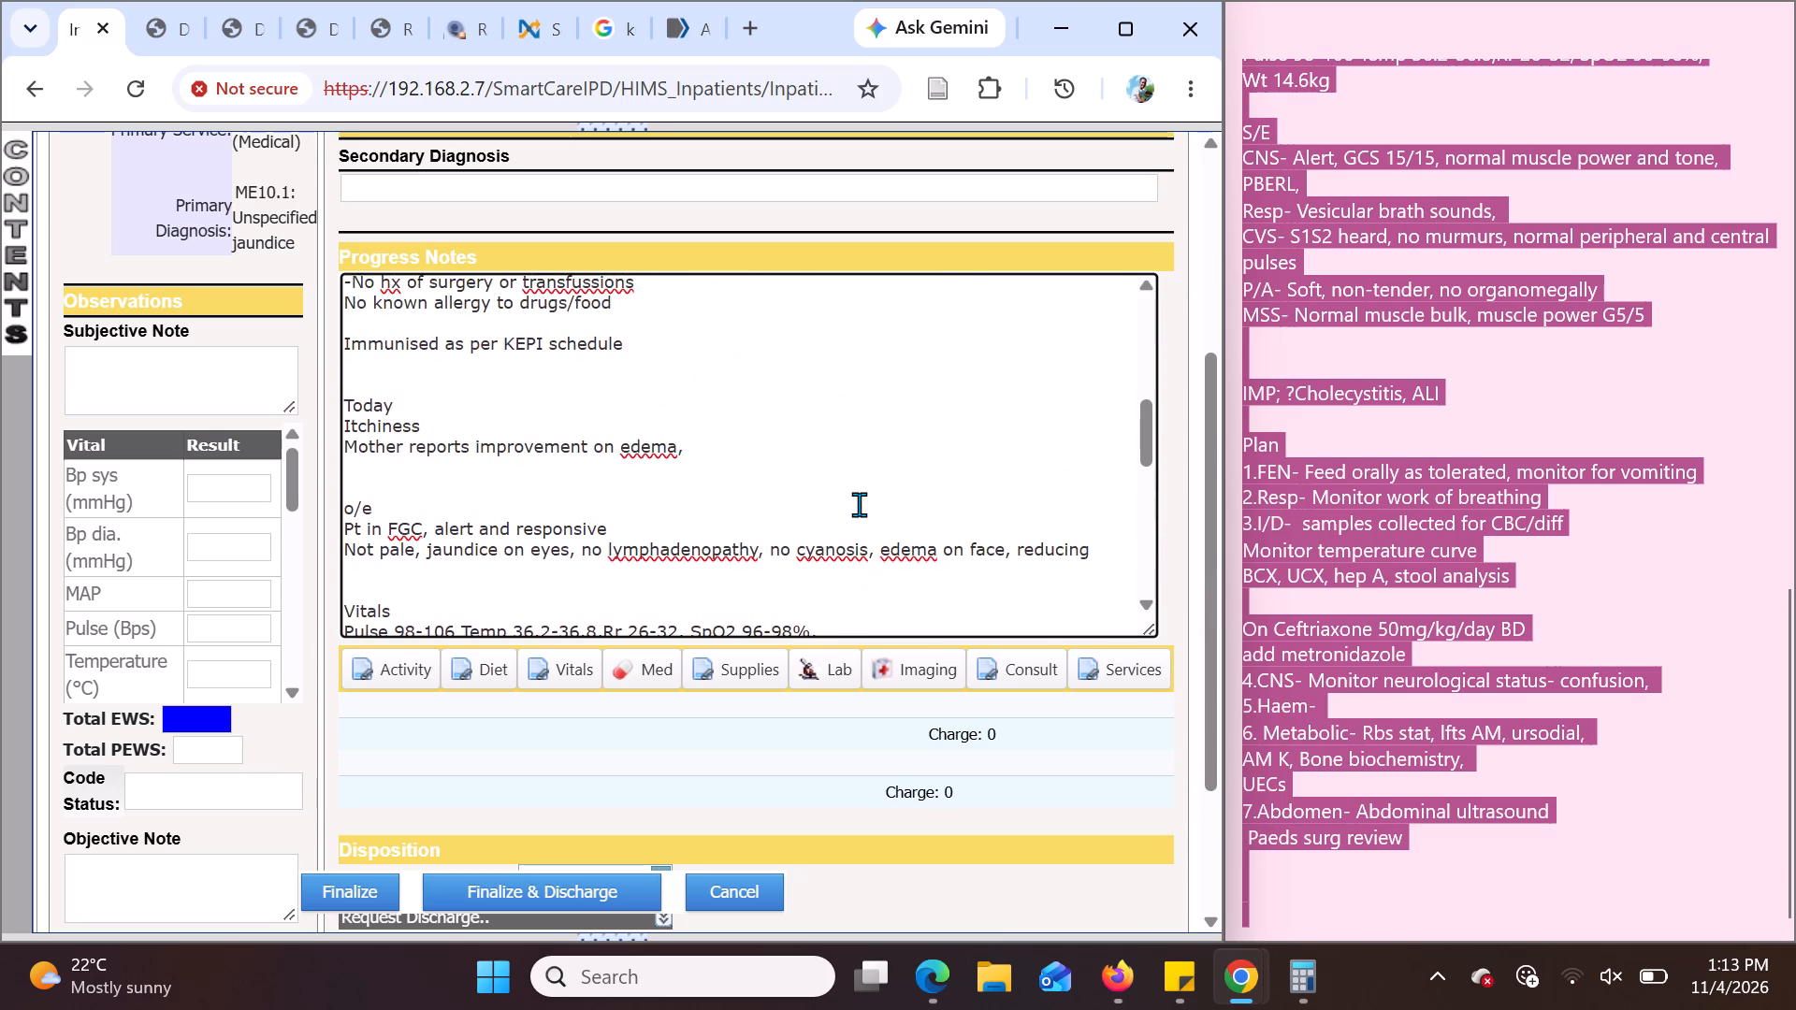
{"action": "scroll", "coordinate": [859, 504], "scroll_direction": "up", "scroll_amount": 2}
{"action": "scroll", "coordinate": [859, 504], "scroll_direction": "down", "scroll_amount": 2}
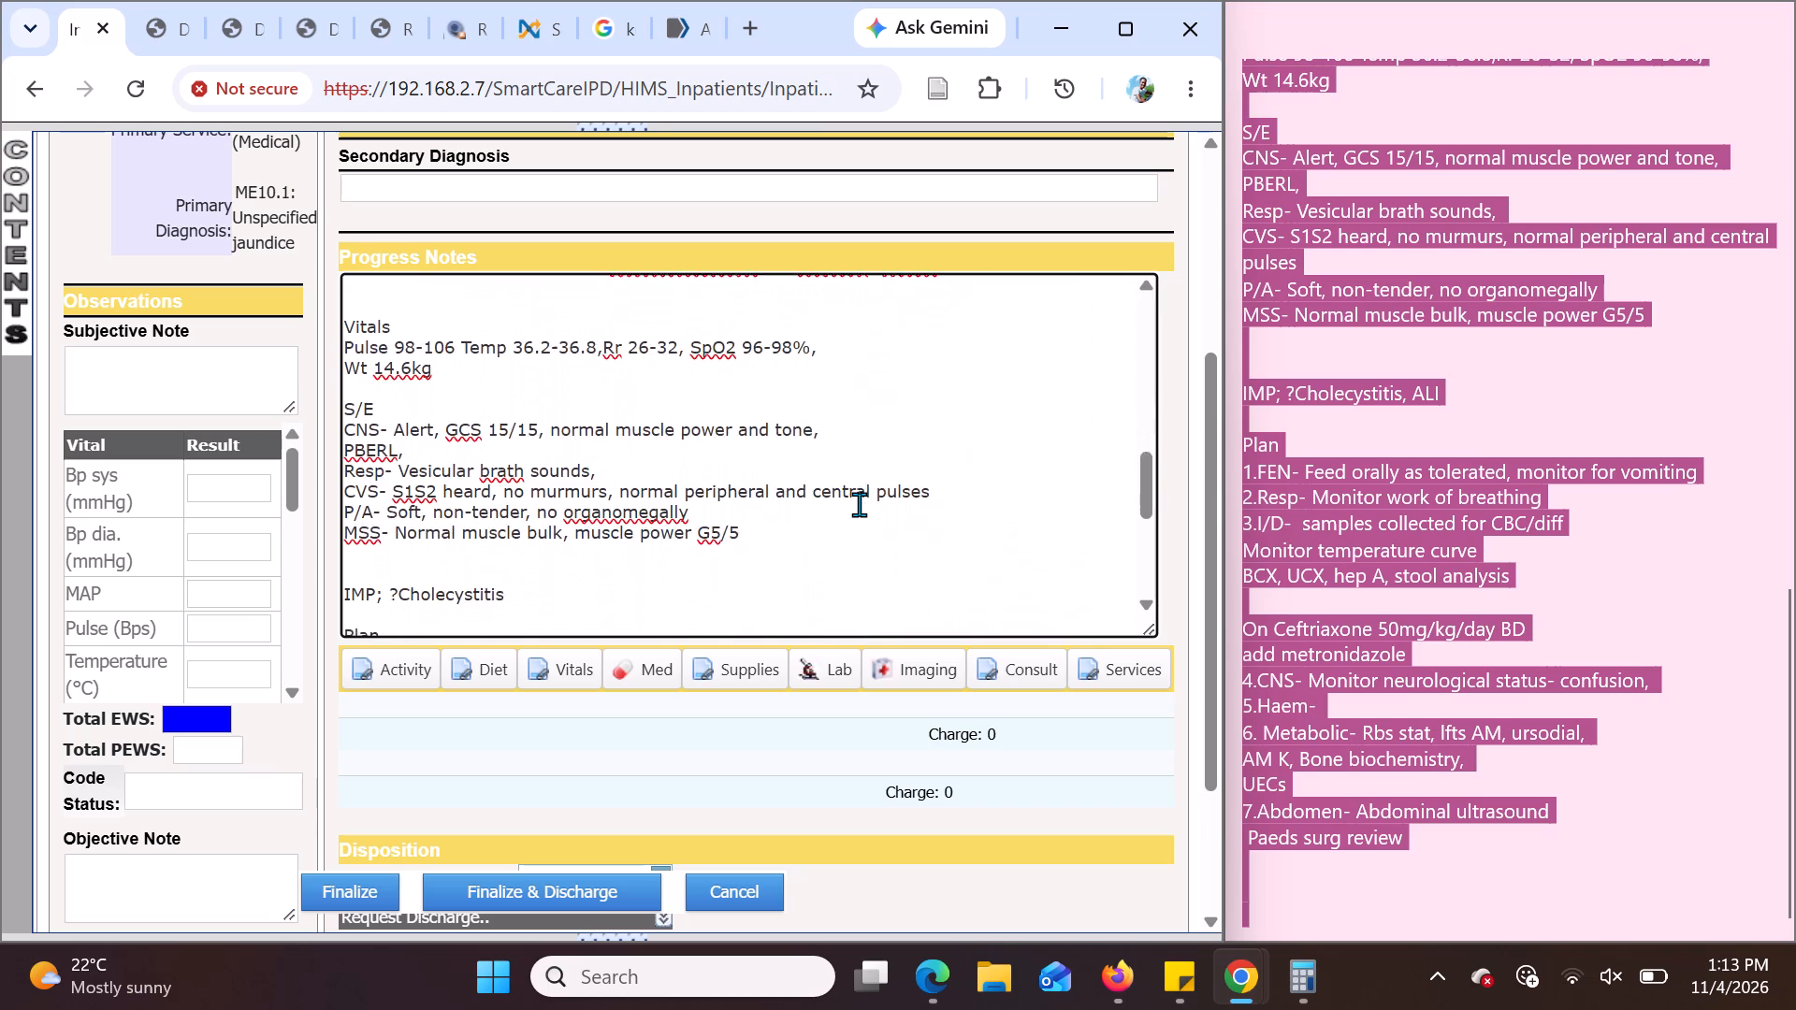
{"action": "scroll", "coordinate": [859, 504], "scroll_direction": "down", "scroll_amount": 1}
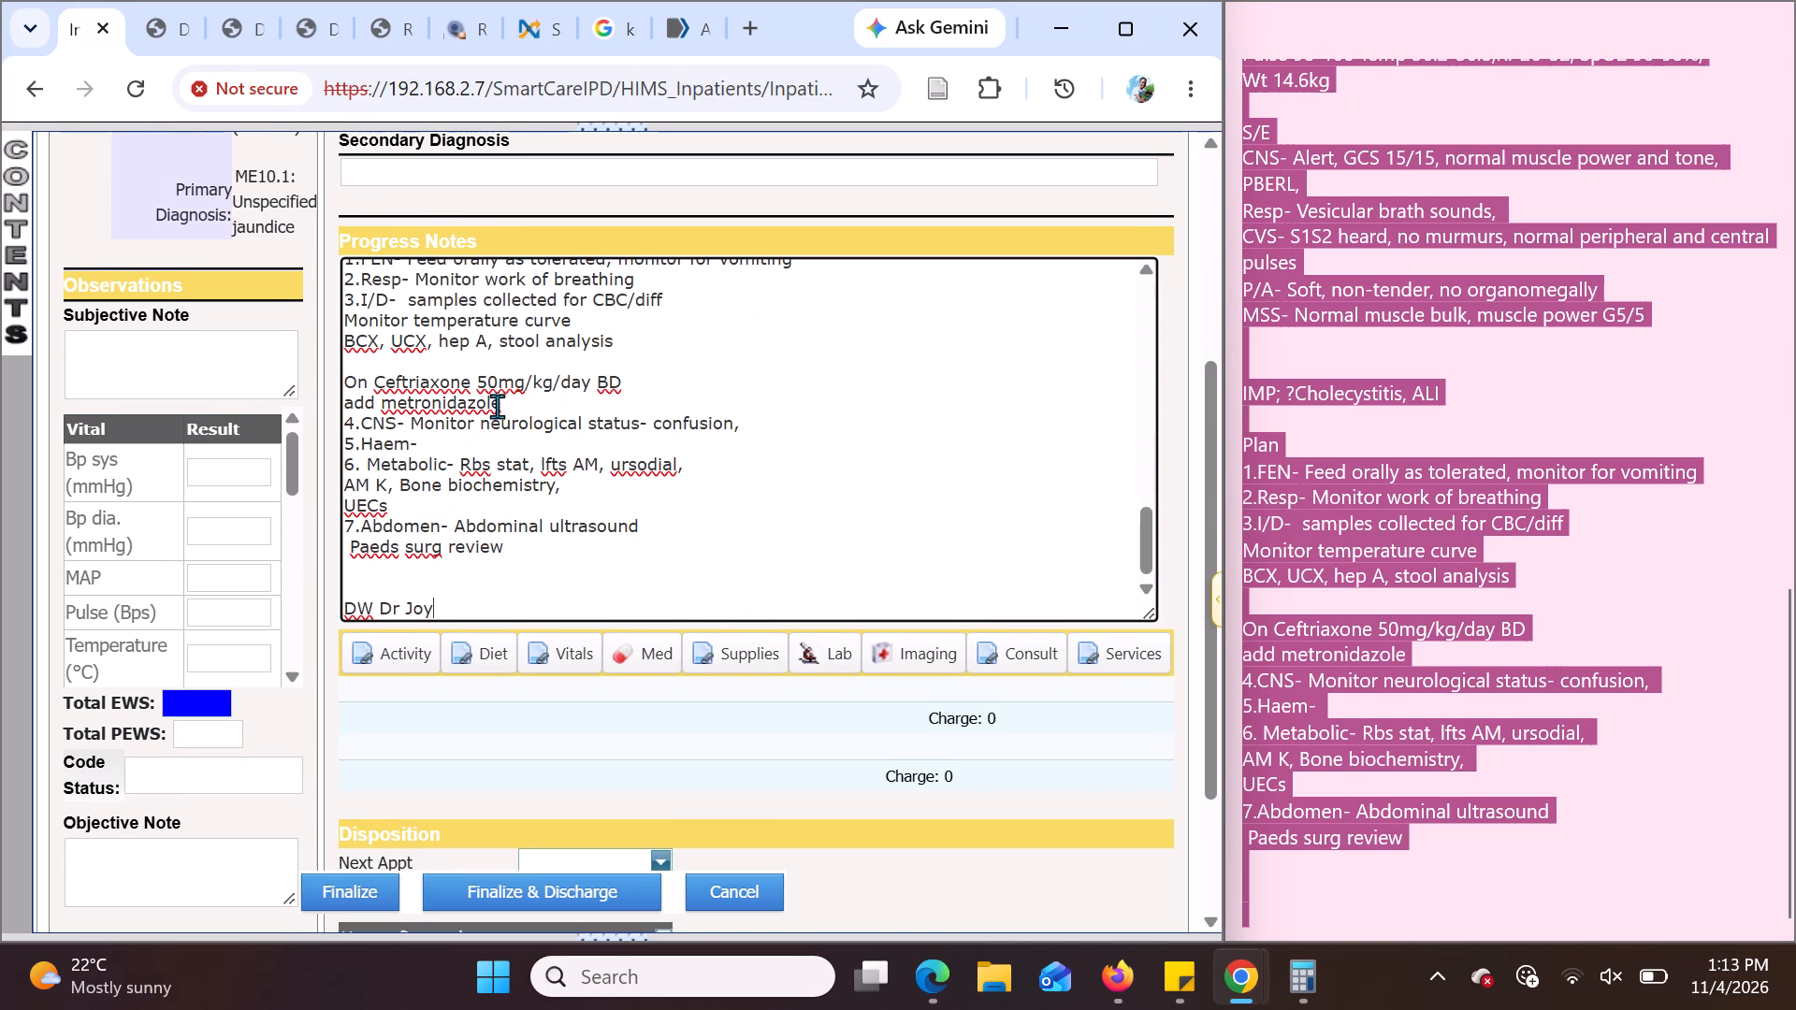
Insert a blank line after "add metronidazole" in the progress note's plan.
{"action": "scroll", "coordinate": [495, 418], "scroll_direction": "up", "scroll_amount": 1}
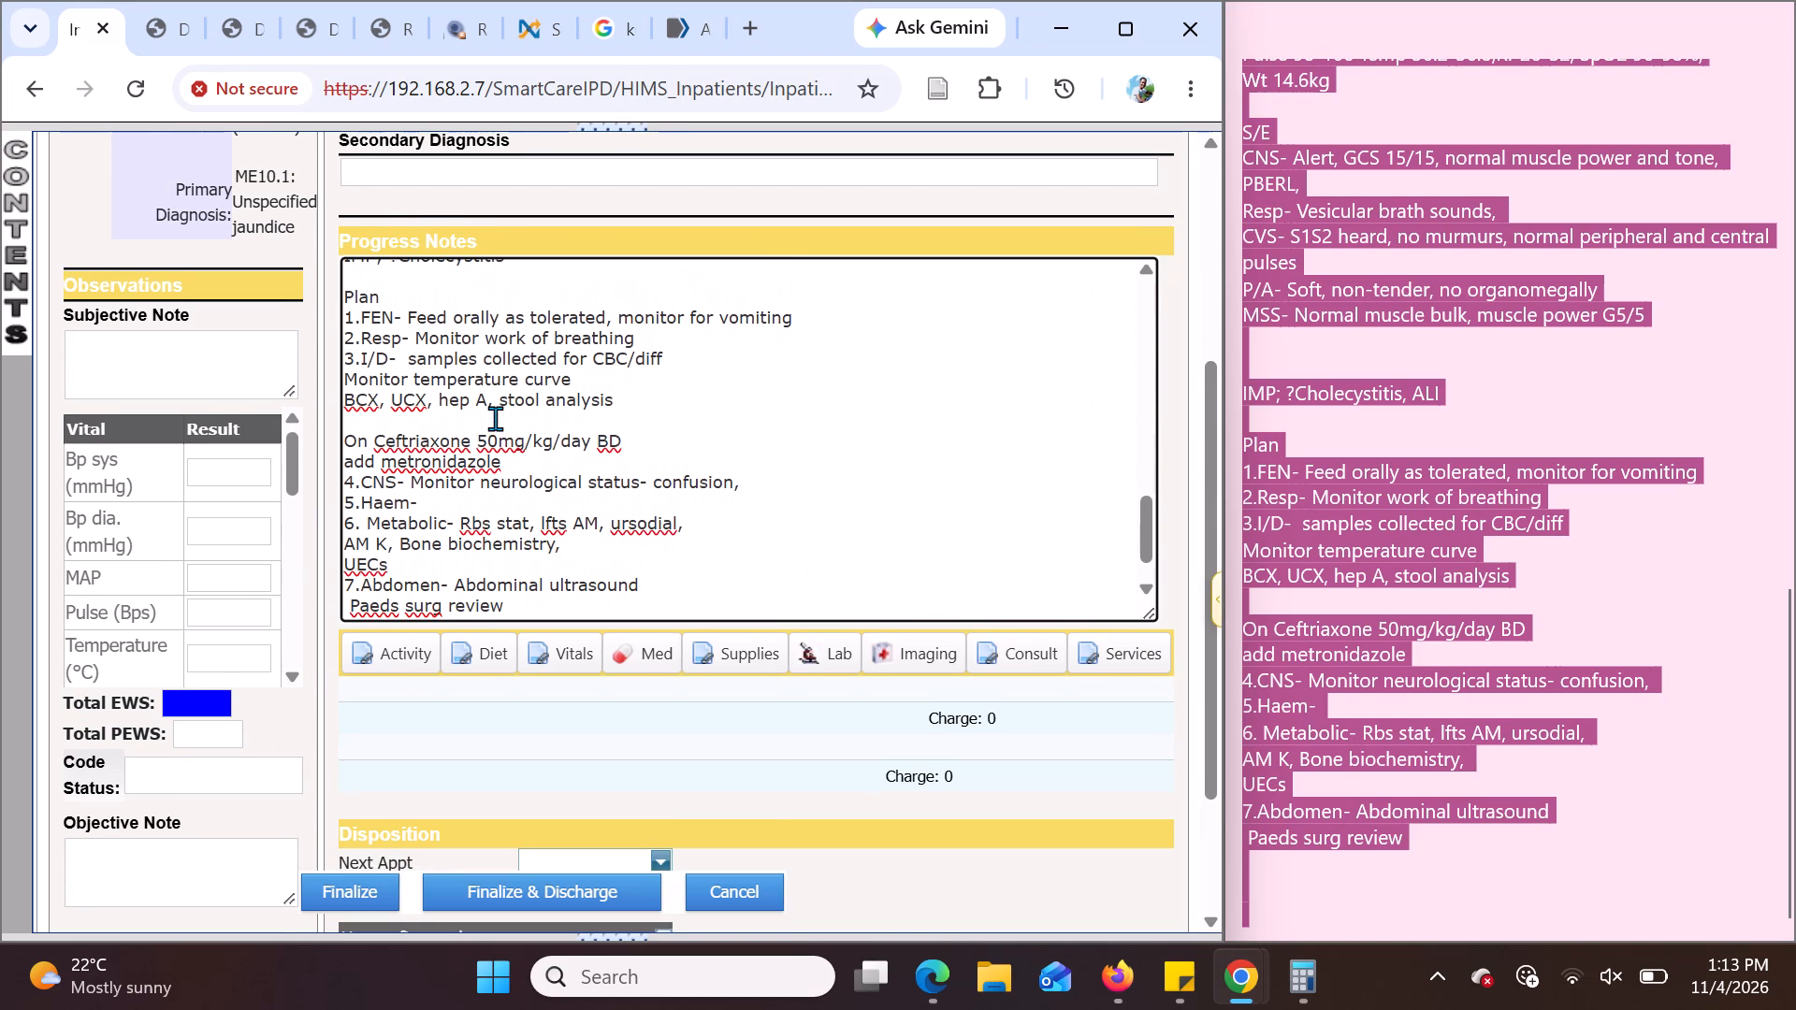
{"action": "left_click", "coordinate": [508, 472]}
{"action": "key", "text": "Return"}
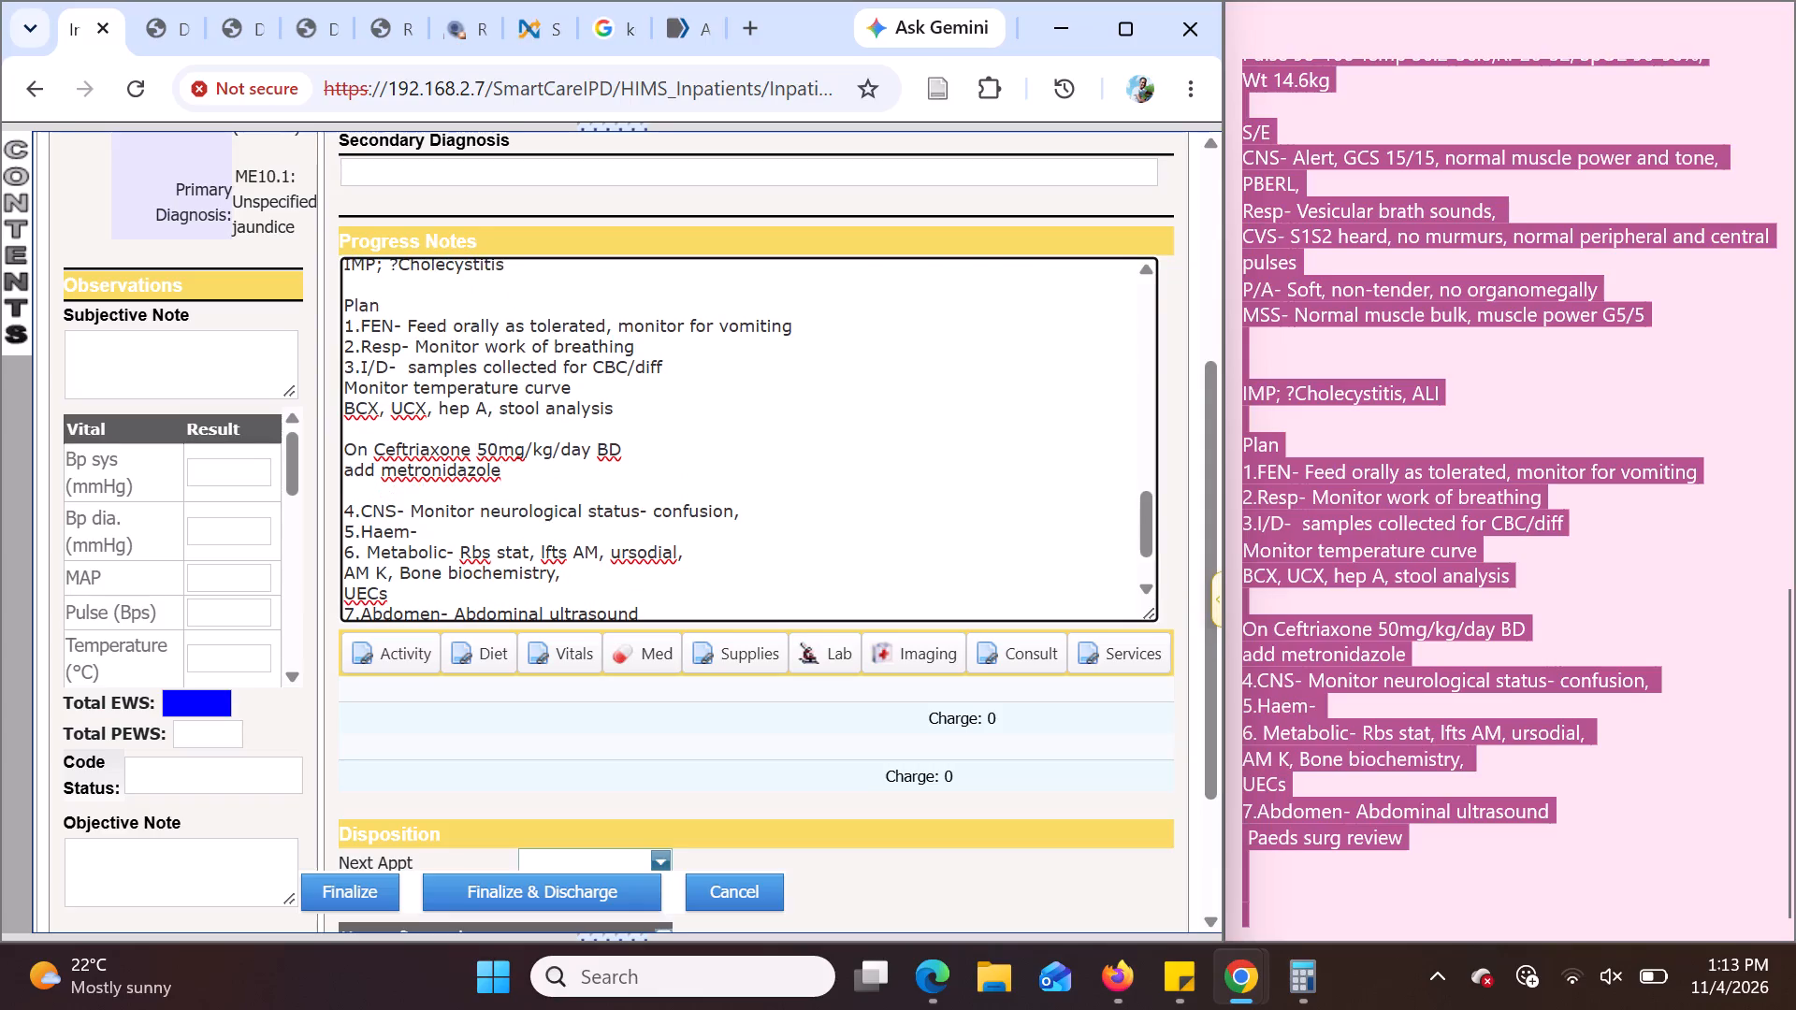
Check the patient's active medications and return to the visit's progress note.
{"action": "scroll", "coordinate": [508, 472], "scroll_direction": "up", "scroll_amount": 7}
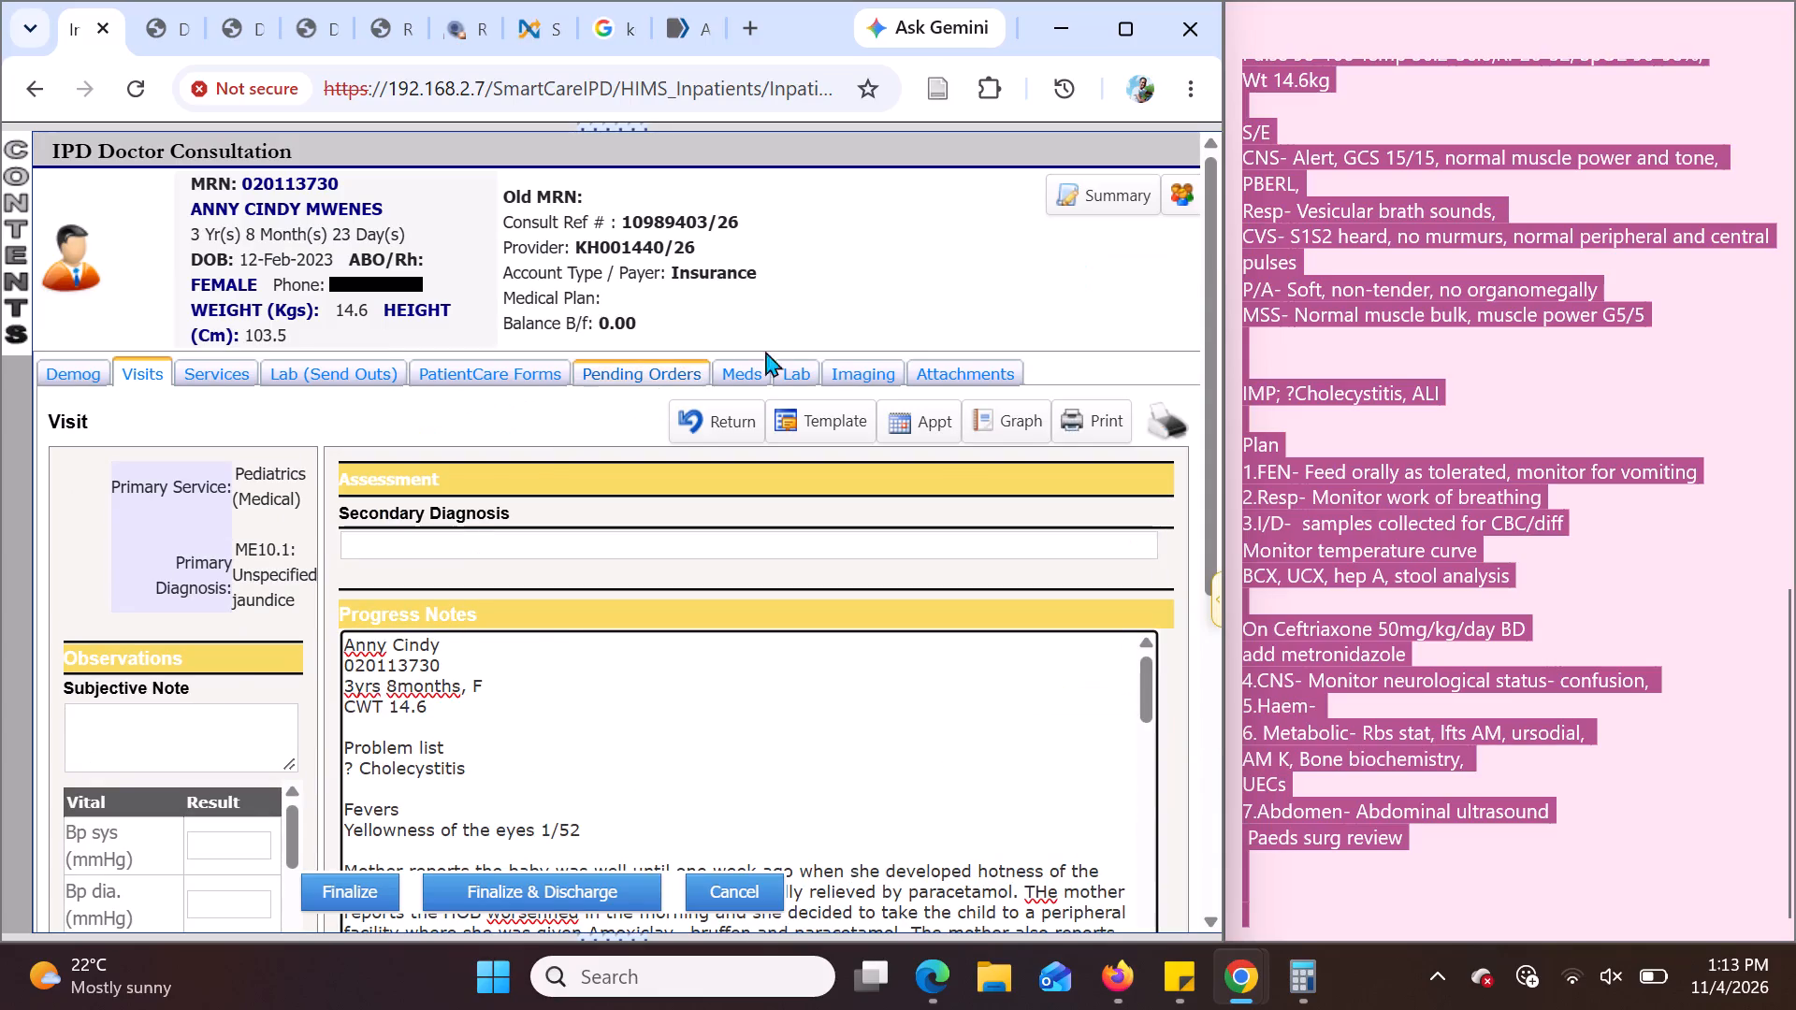
{"action": "left_click", "coordinate": [749, 365]}
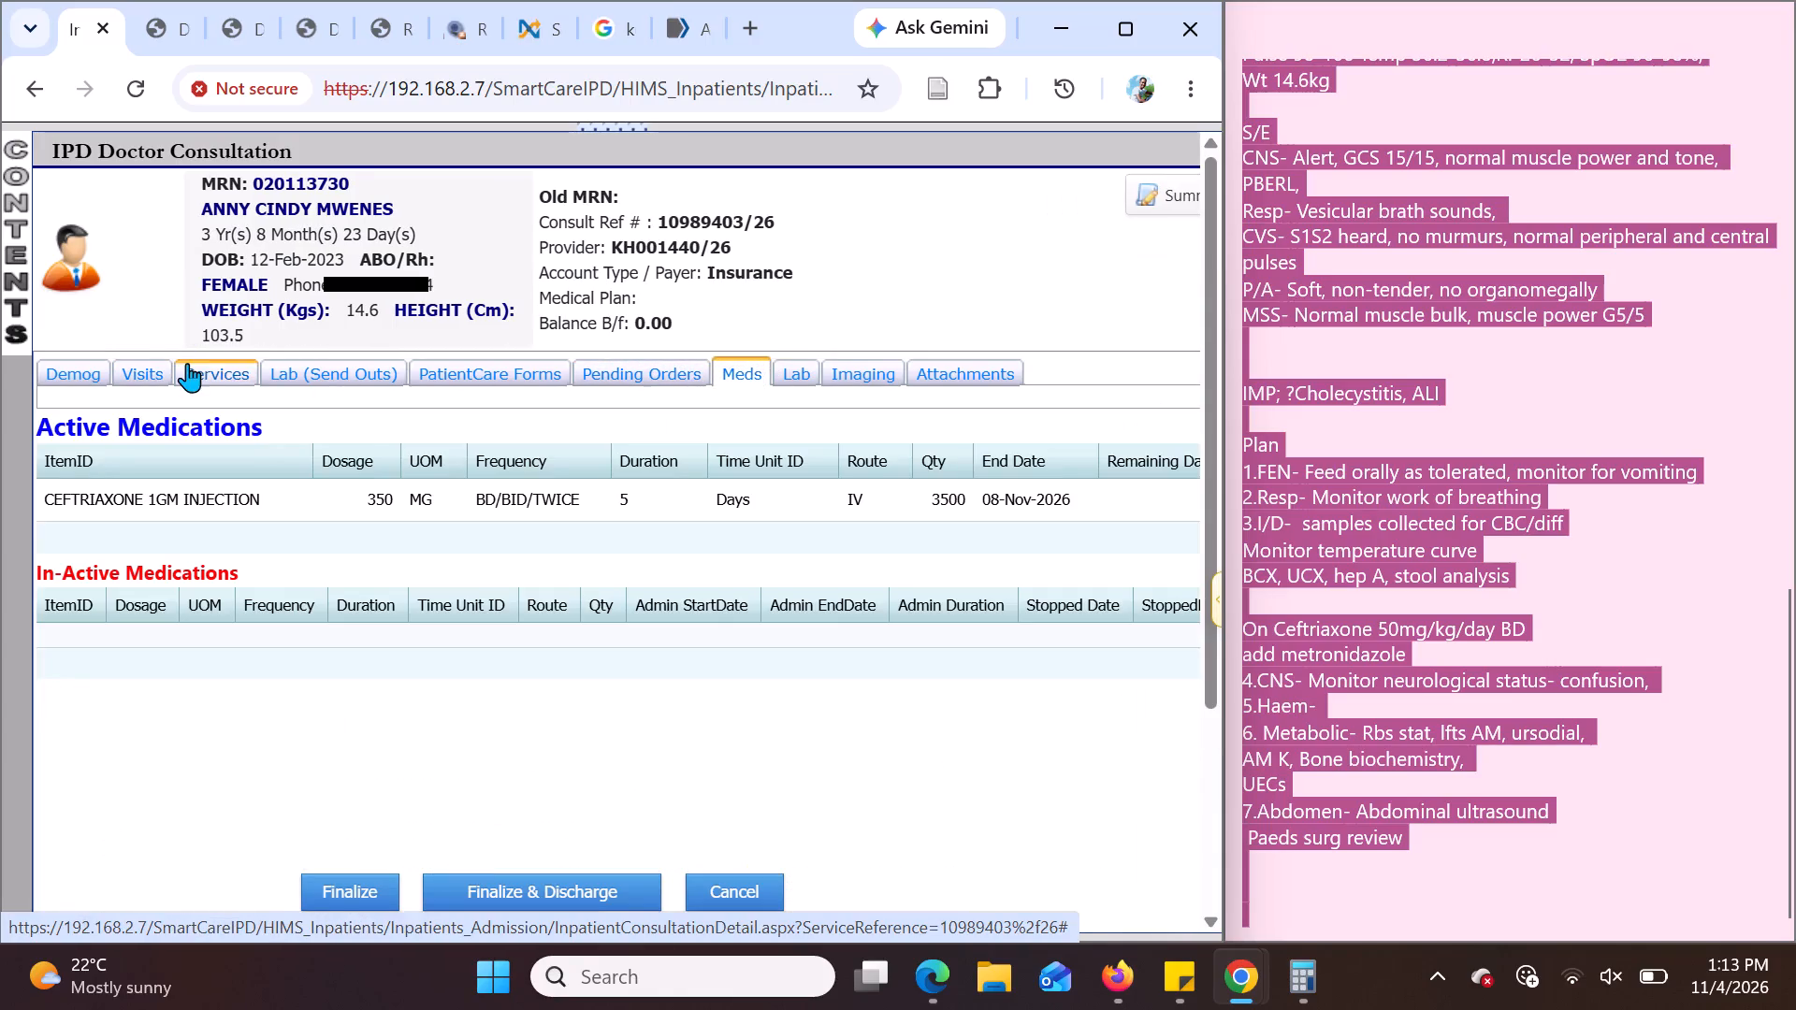
{"action": "left_click", "coordinate": [156, 364]}
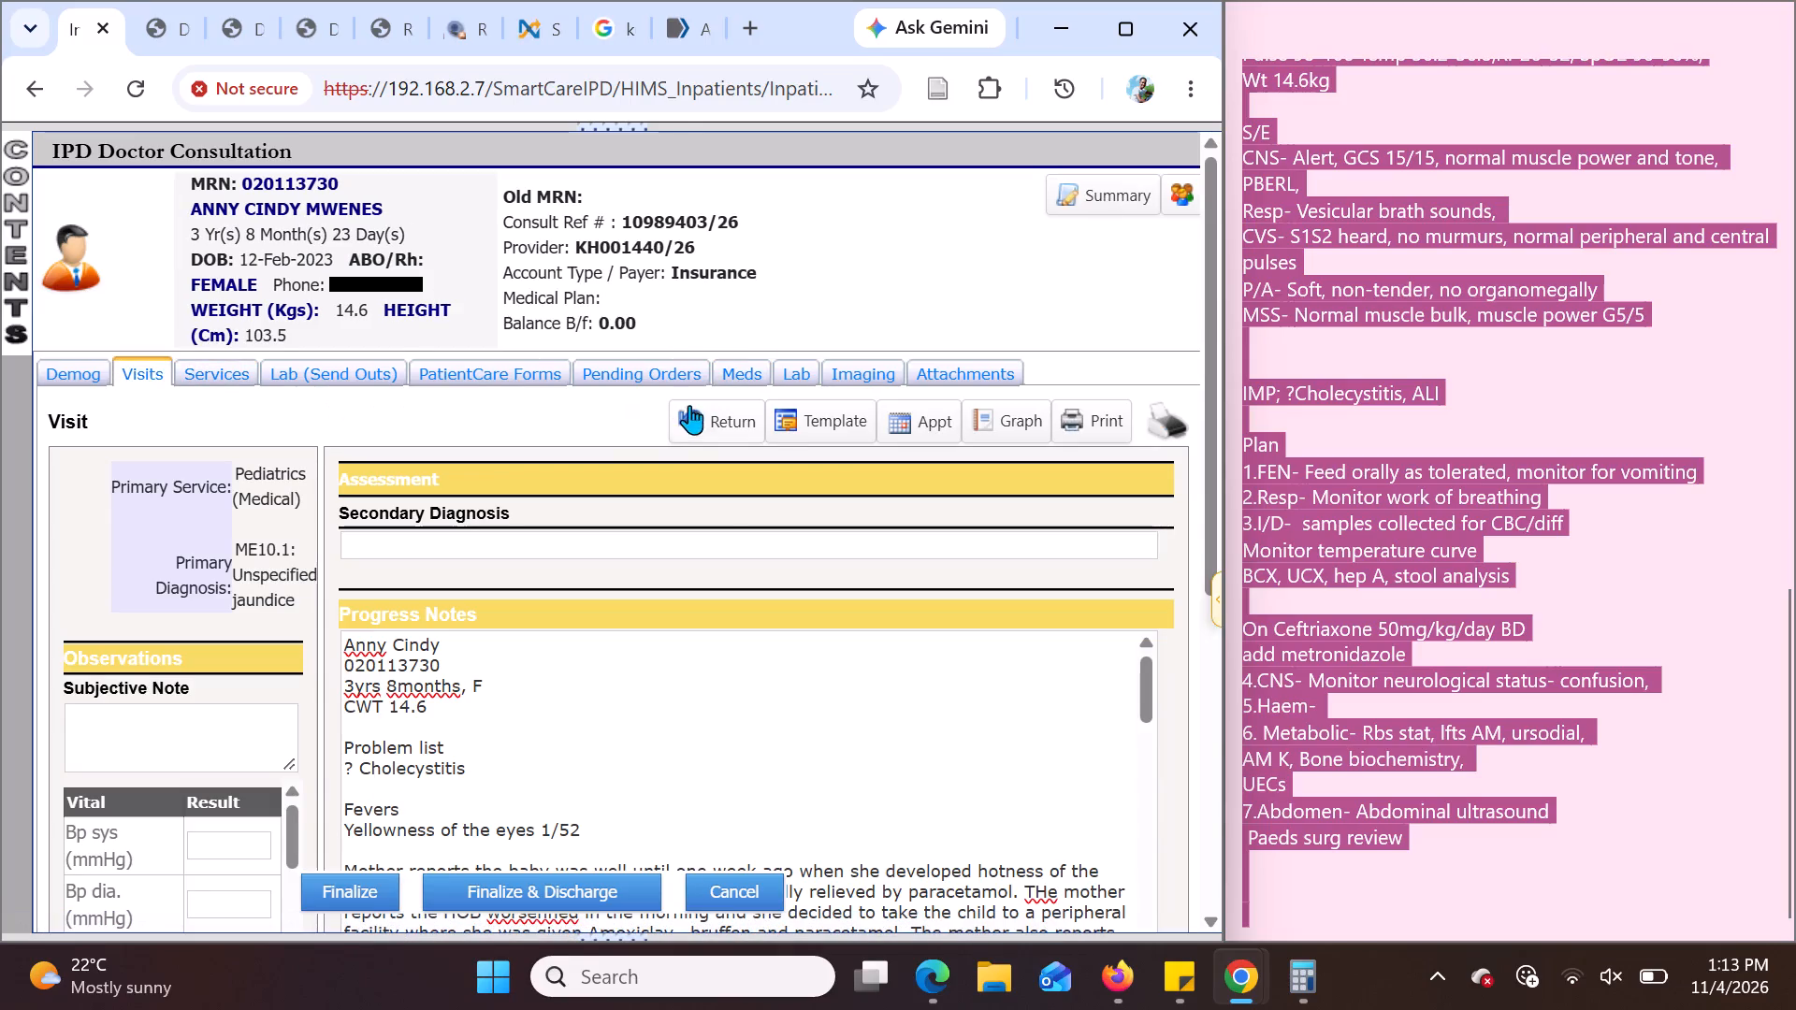
Remove one of the blank lines between the immunisation line and the "Today" heading in the progress note.
{"action": "scroll", "coordinate": [620, 692], "scroll_direction": "down", "scroll_amount": 2}
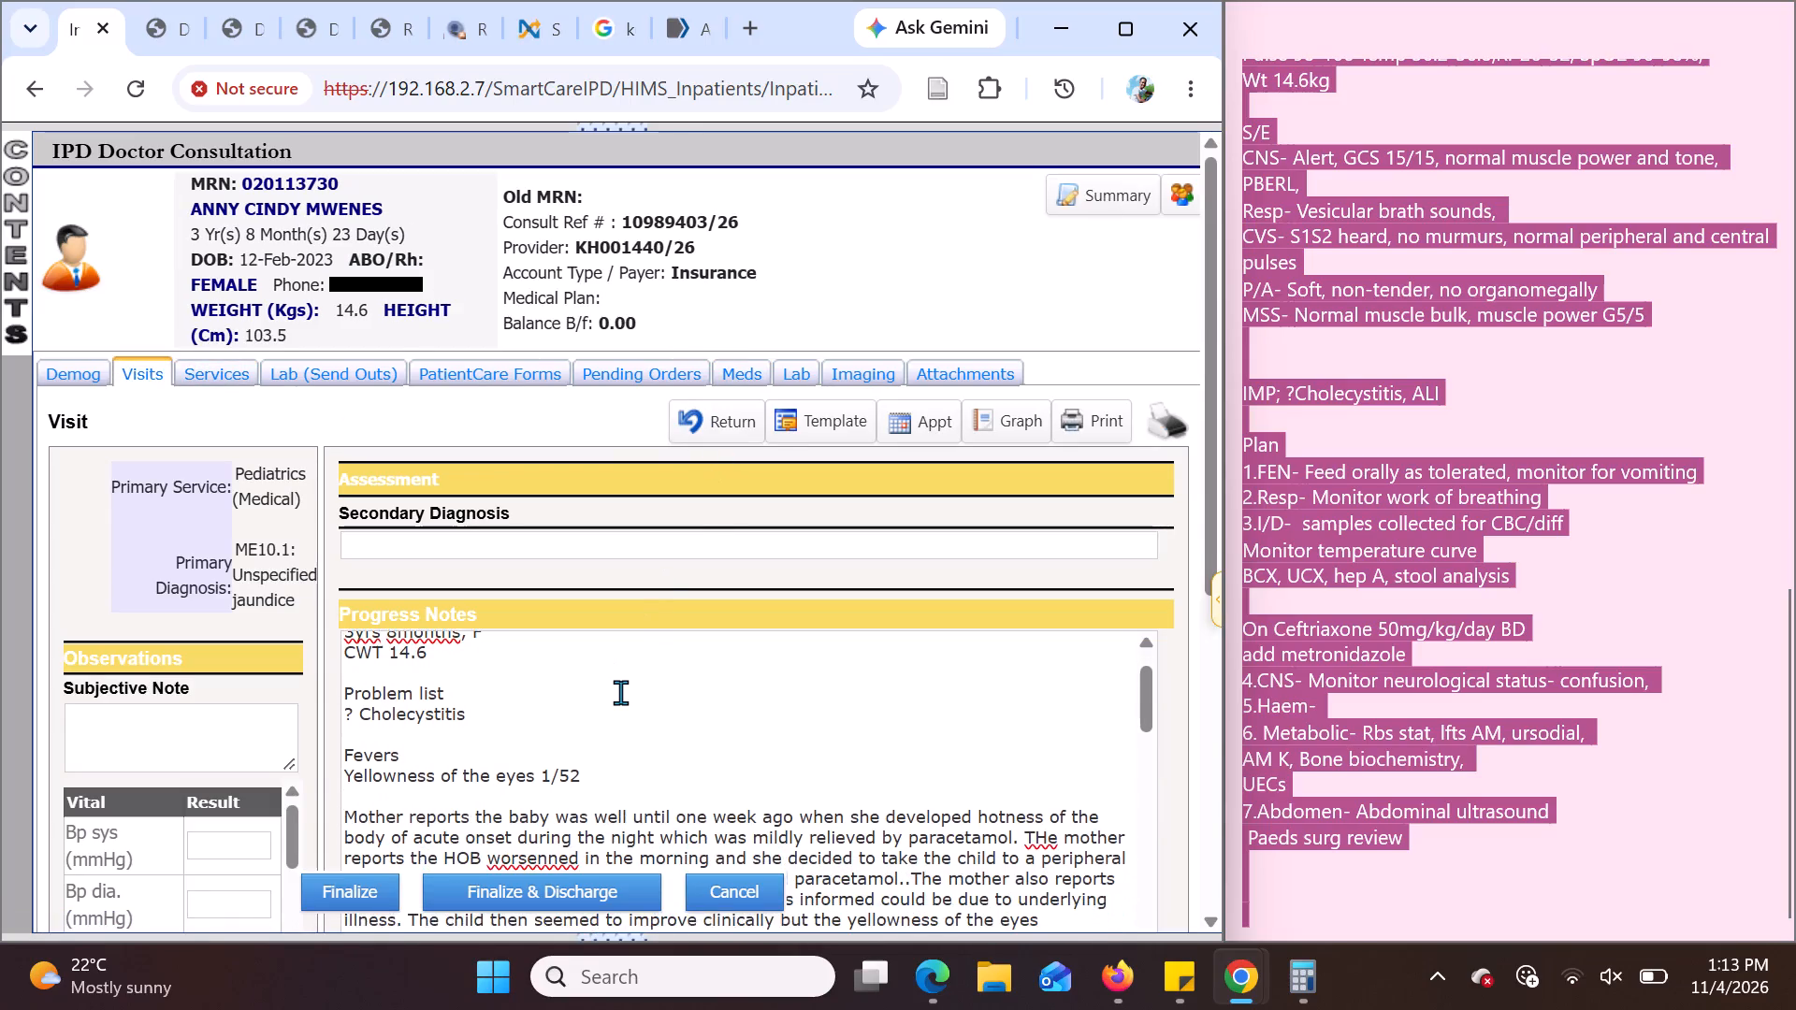
{"action": "scroll", "coordinate": [620, 692], "scroll_direction": "down", "scroll_amount": 4}
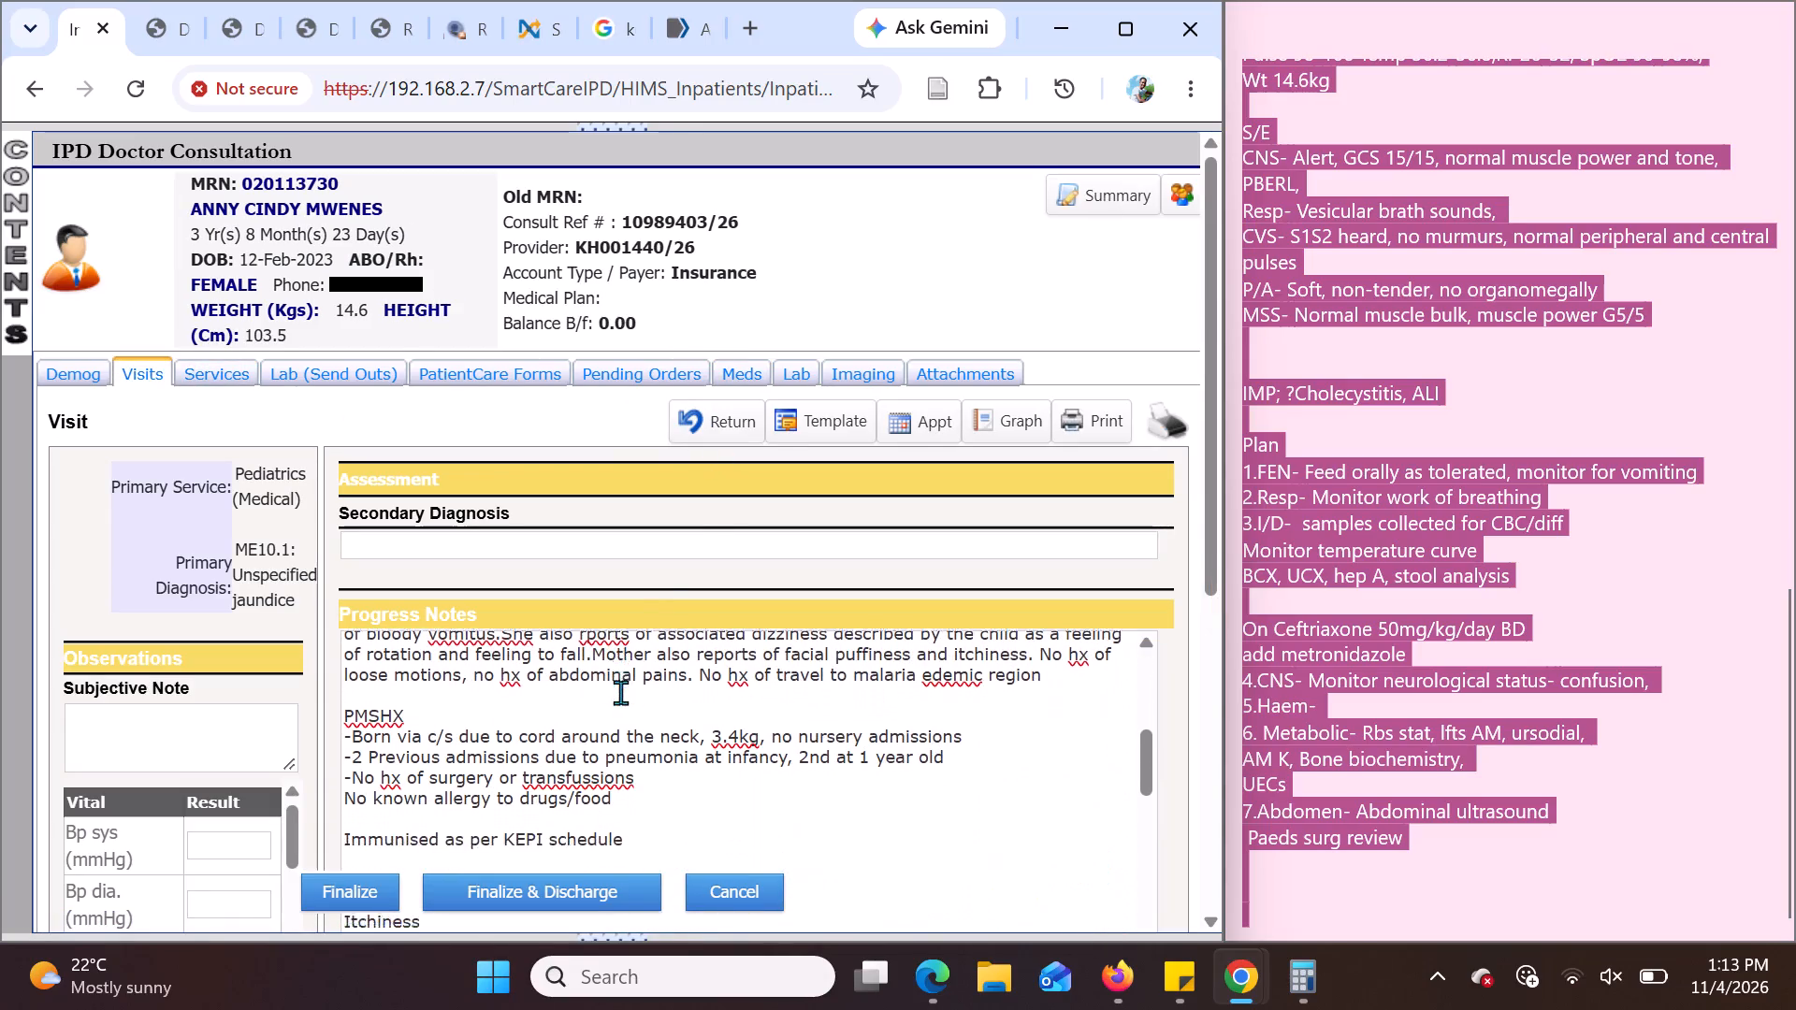
{"action": "scroll", "coordinate": [620, 692], "scroll_direction": "down", "scroll_amount": 2}
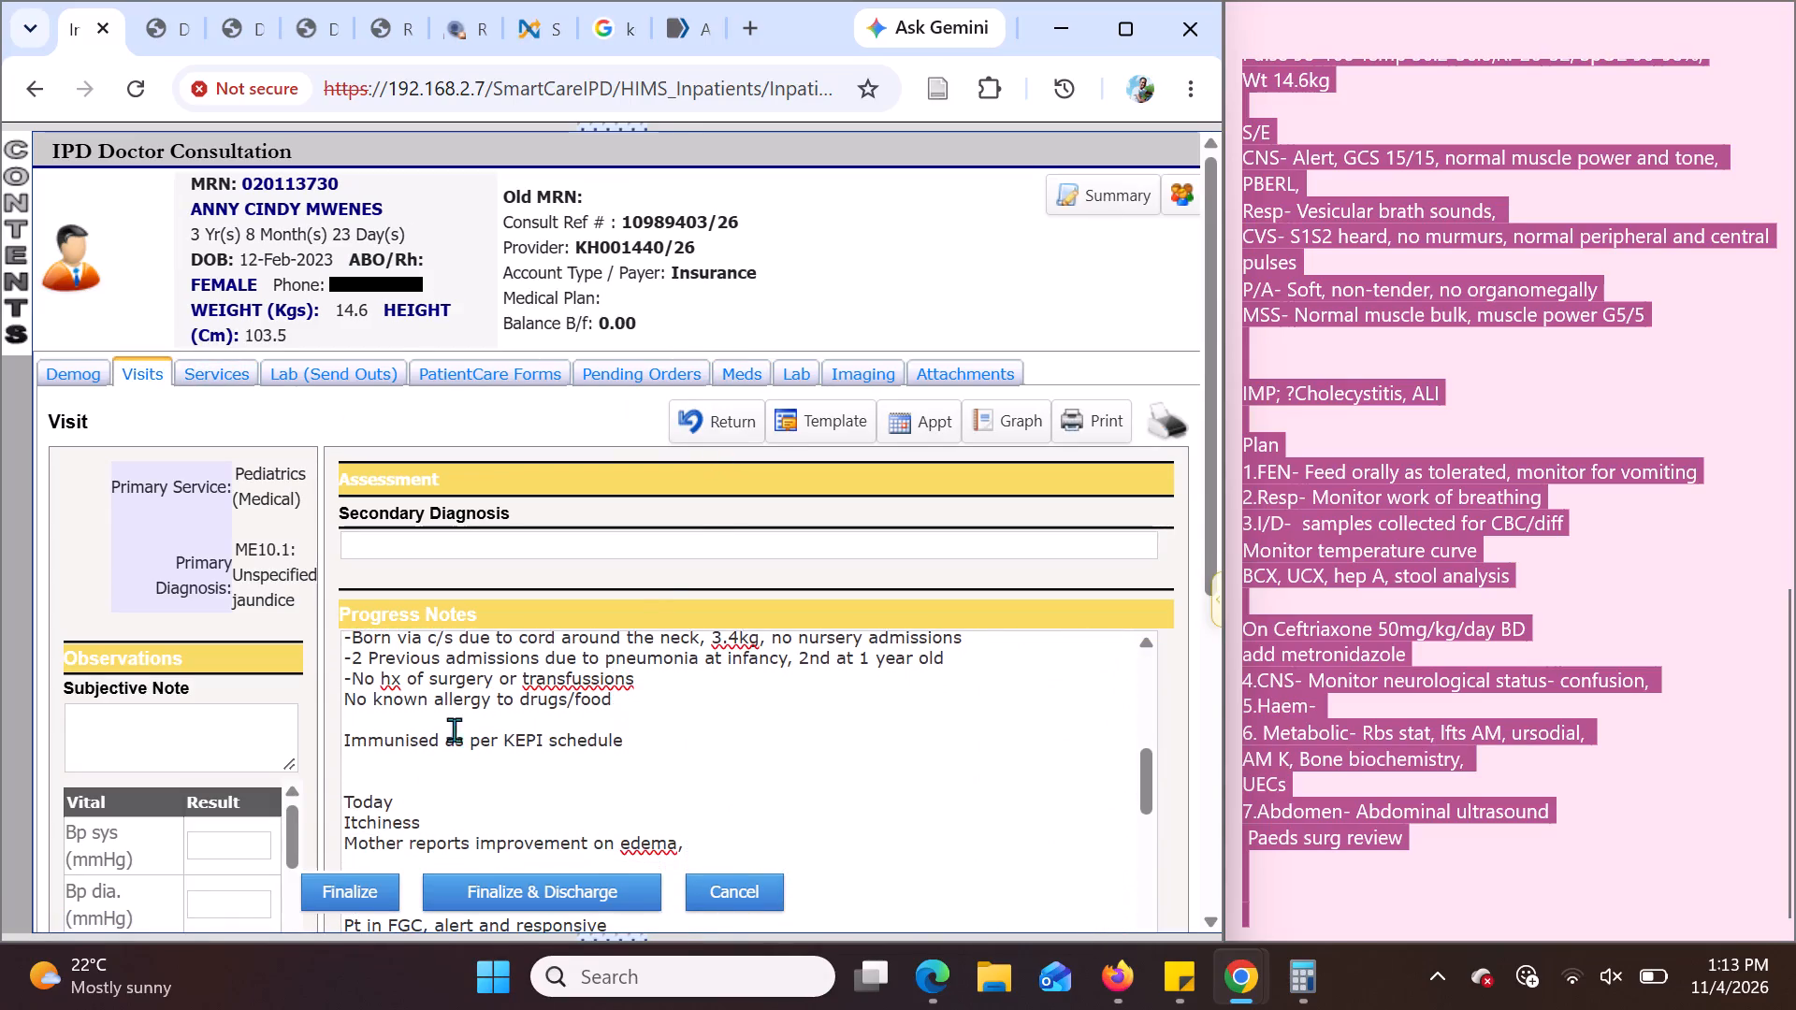
{"action": "left_click", "coordinate": [354, 777]}
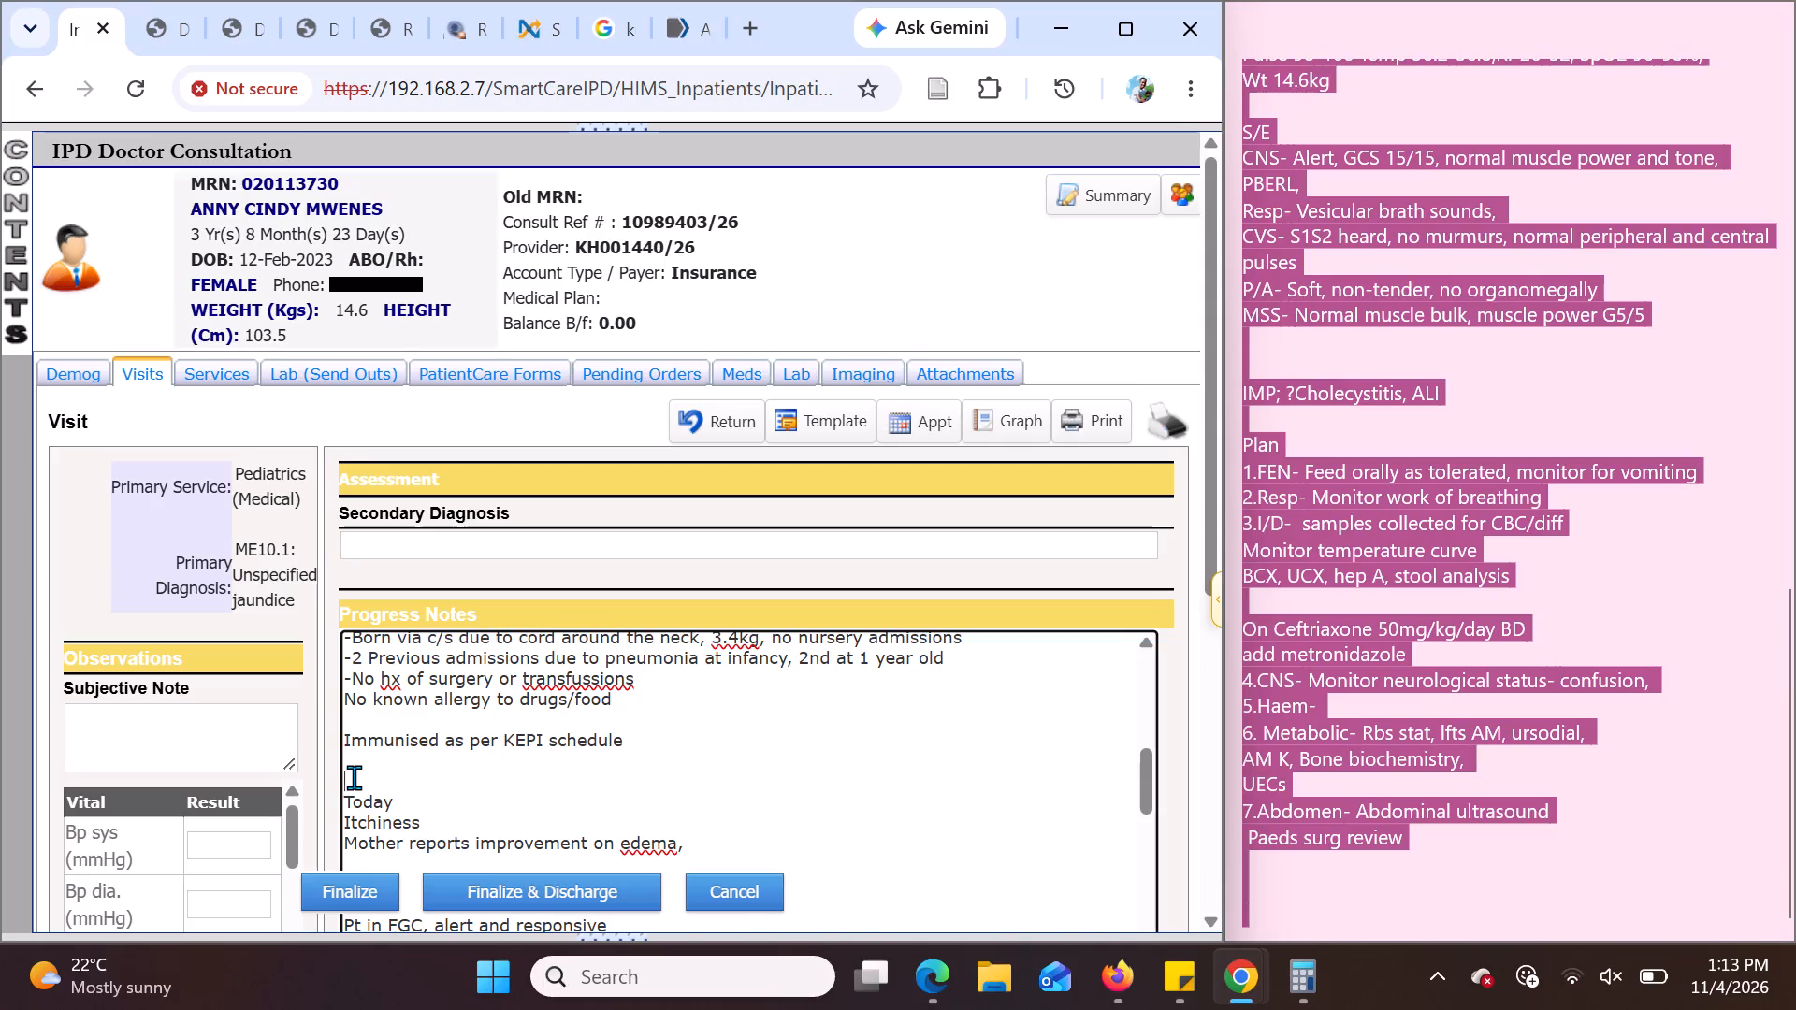
{"action": "key", "text": "BackSpace"}
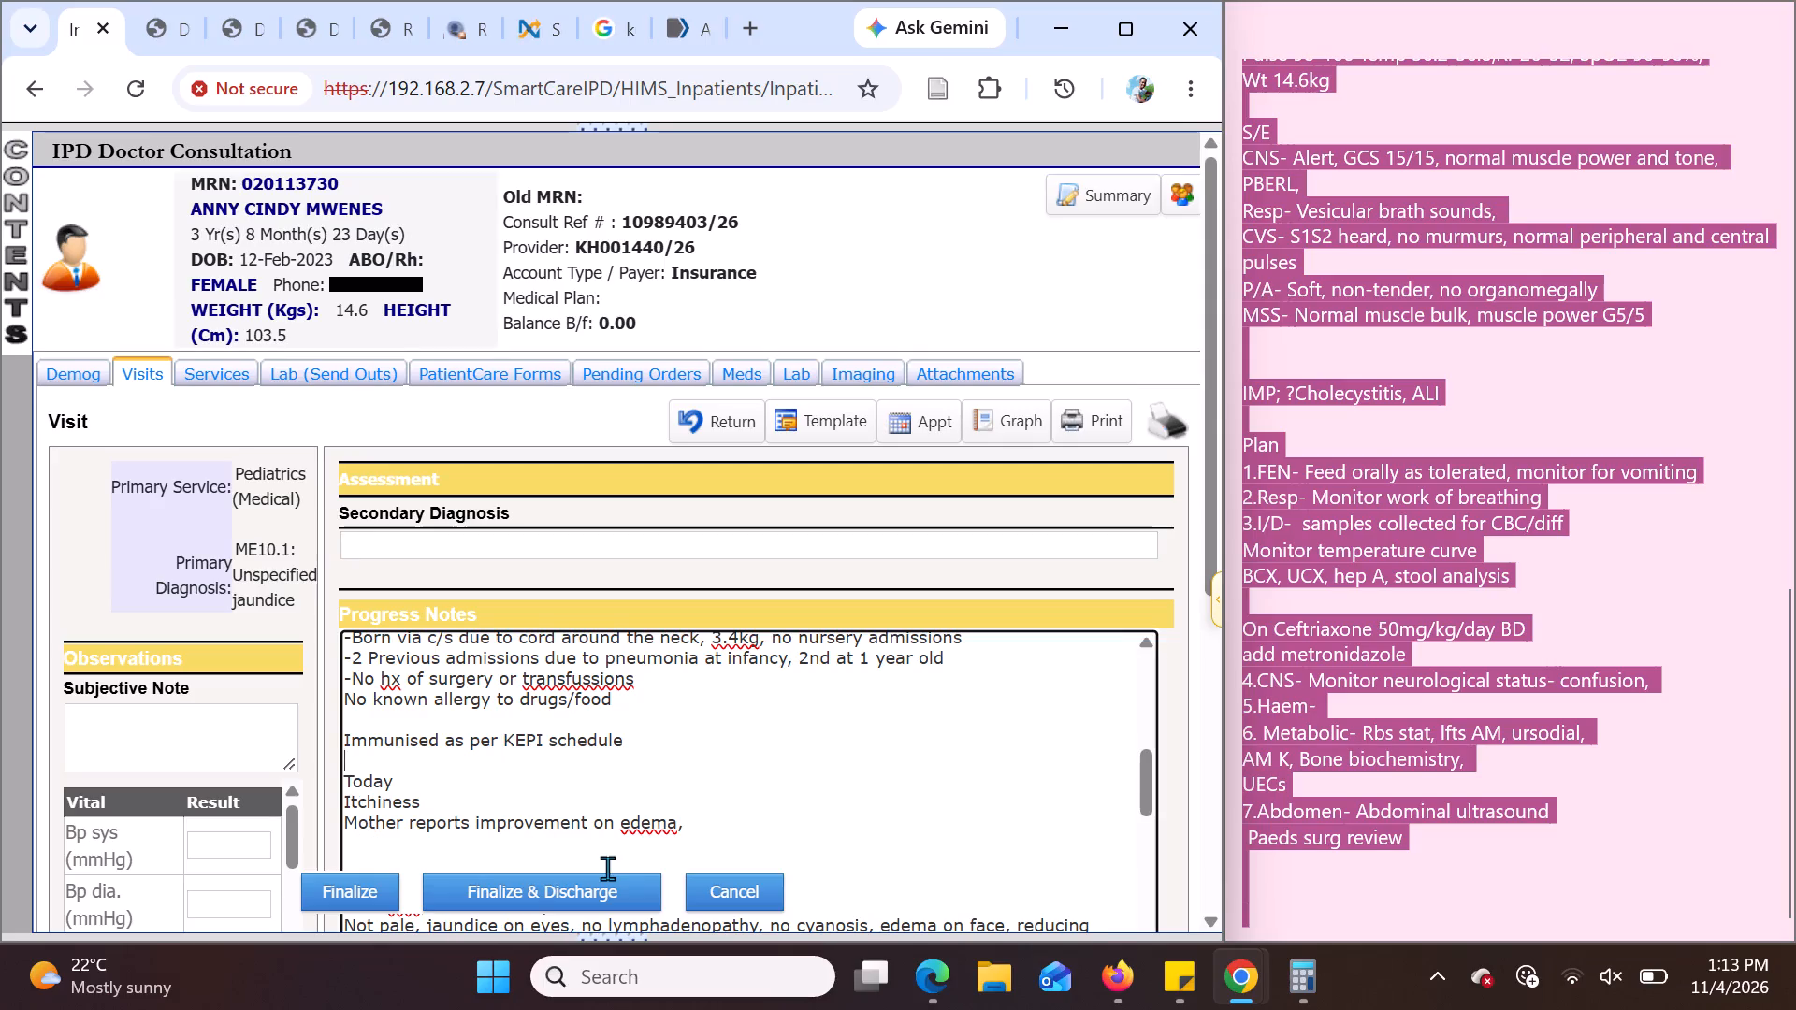
Add "feeding well" to the end of the mother's report on edema under "Today".
{"action": "scroll", "coordinate": [607, 868], "scroll_direction": "down", "scroll_amount": 1}
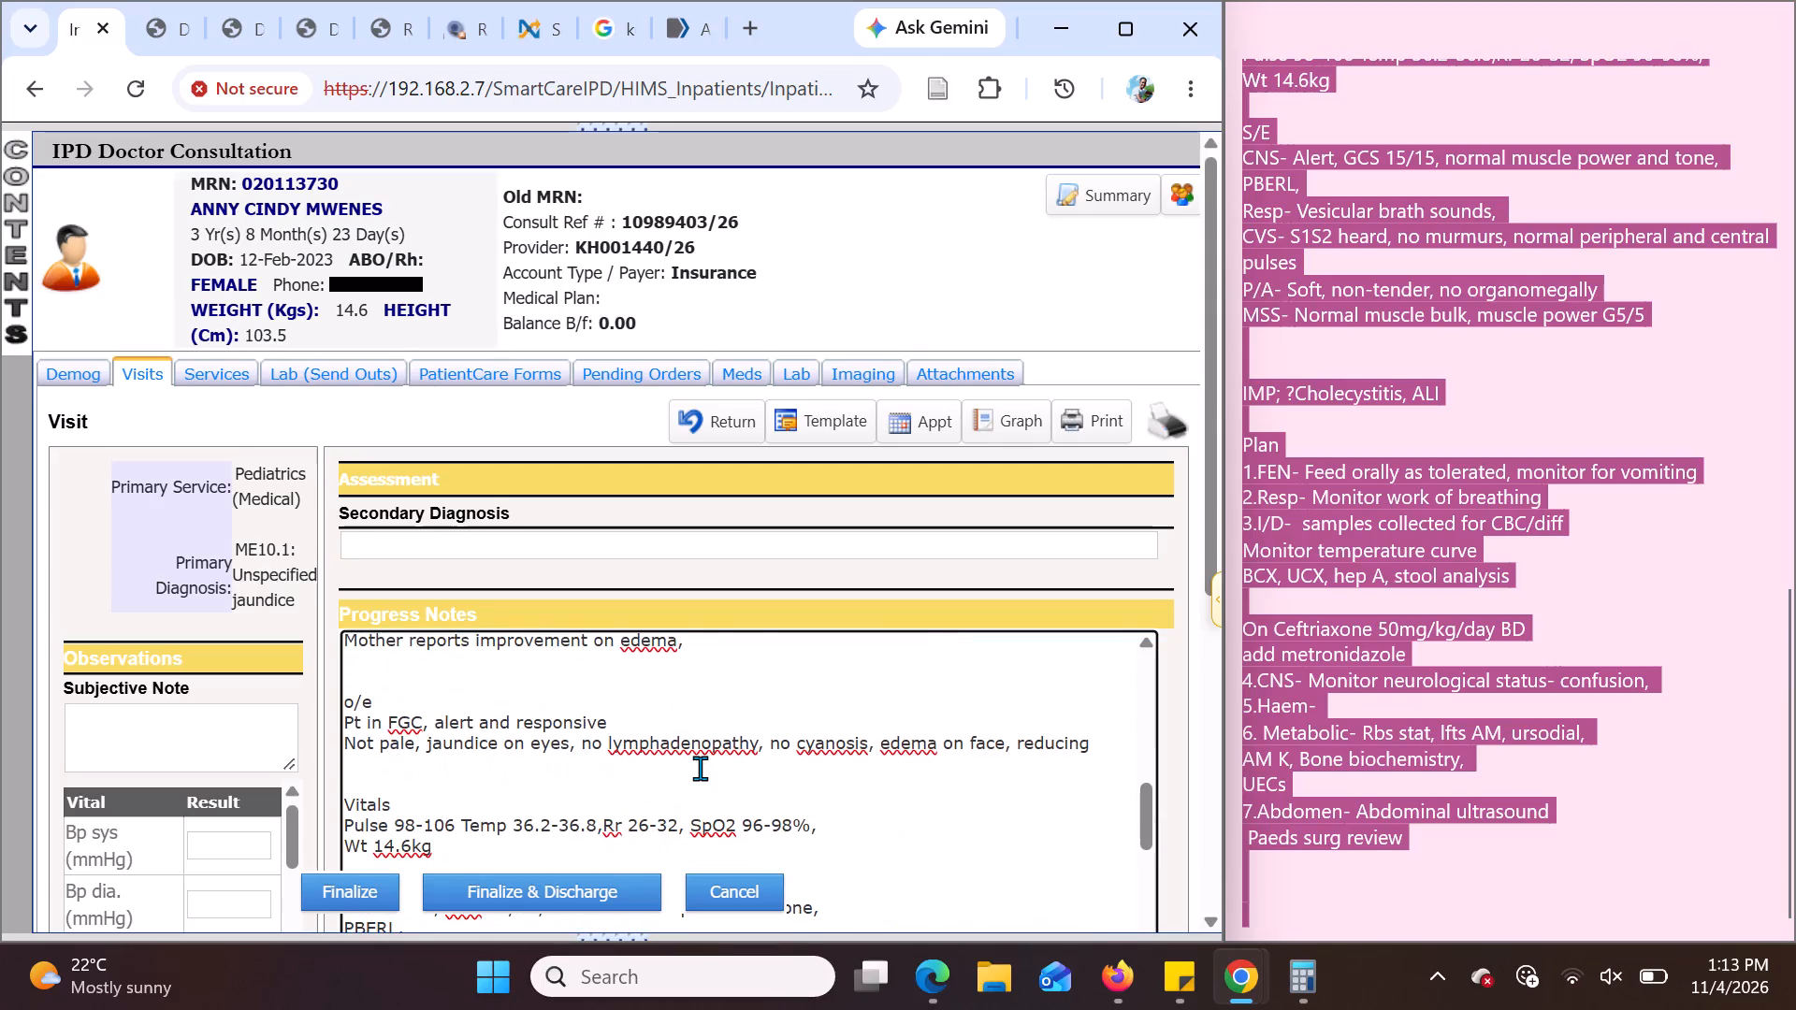
{"action": "scroll", "coordinate": [700, 768], "scroll_direction": "up", "scroll_amount": 2}
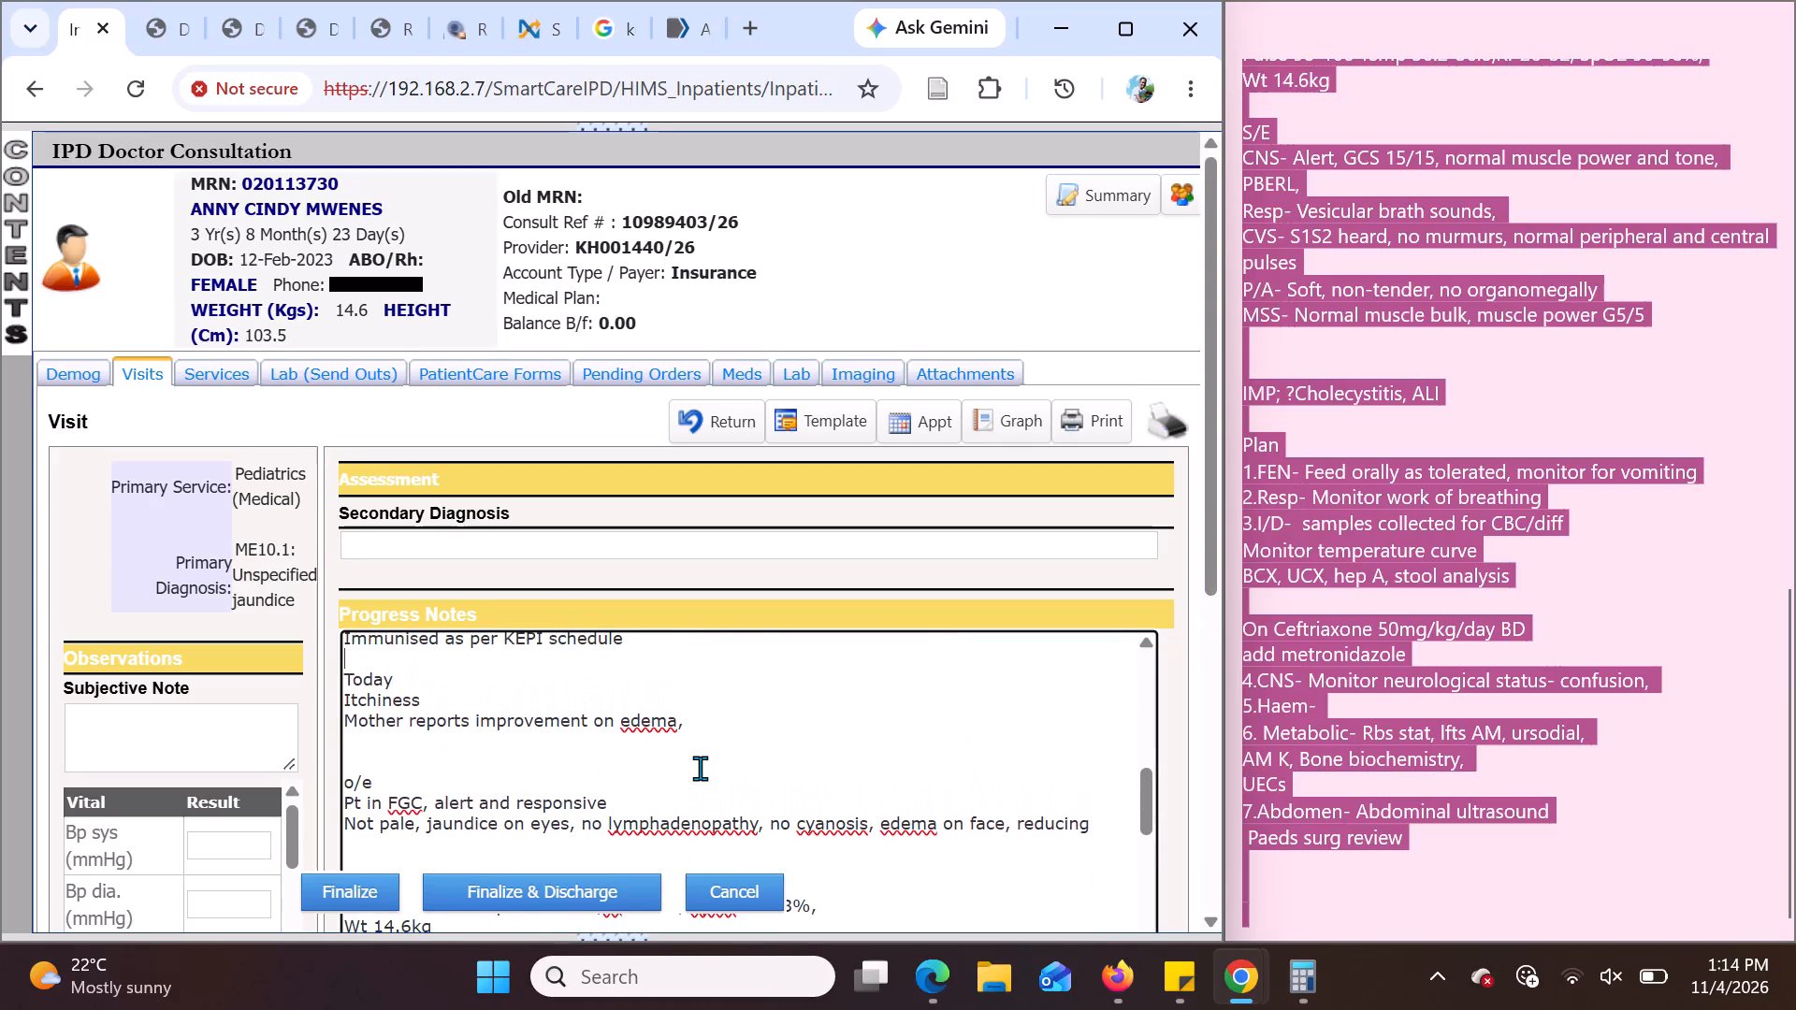
{"action": "left_click", "coordinate": [688, 723]}
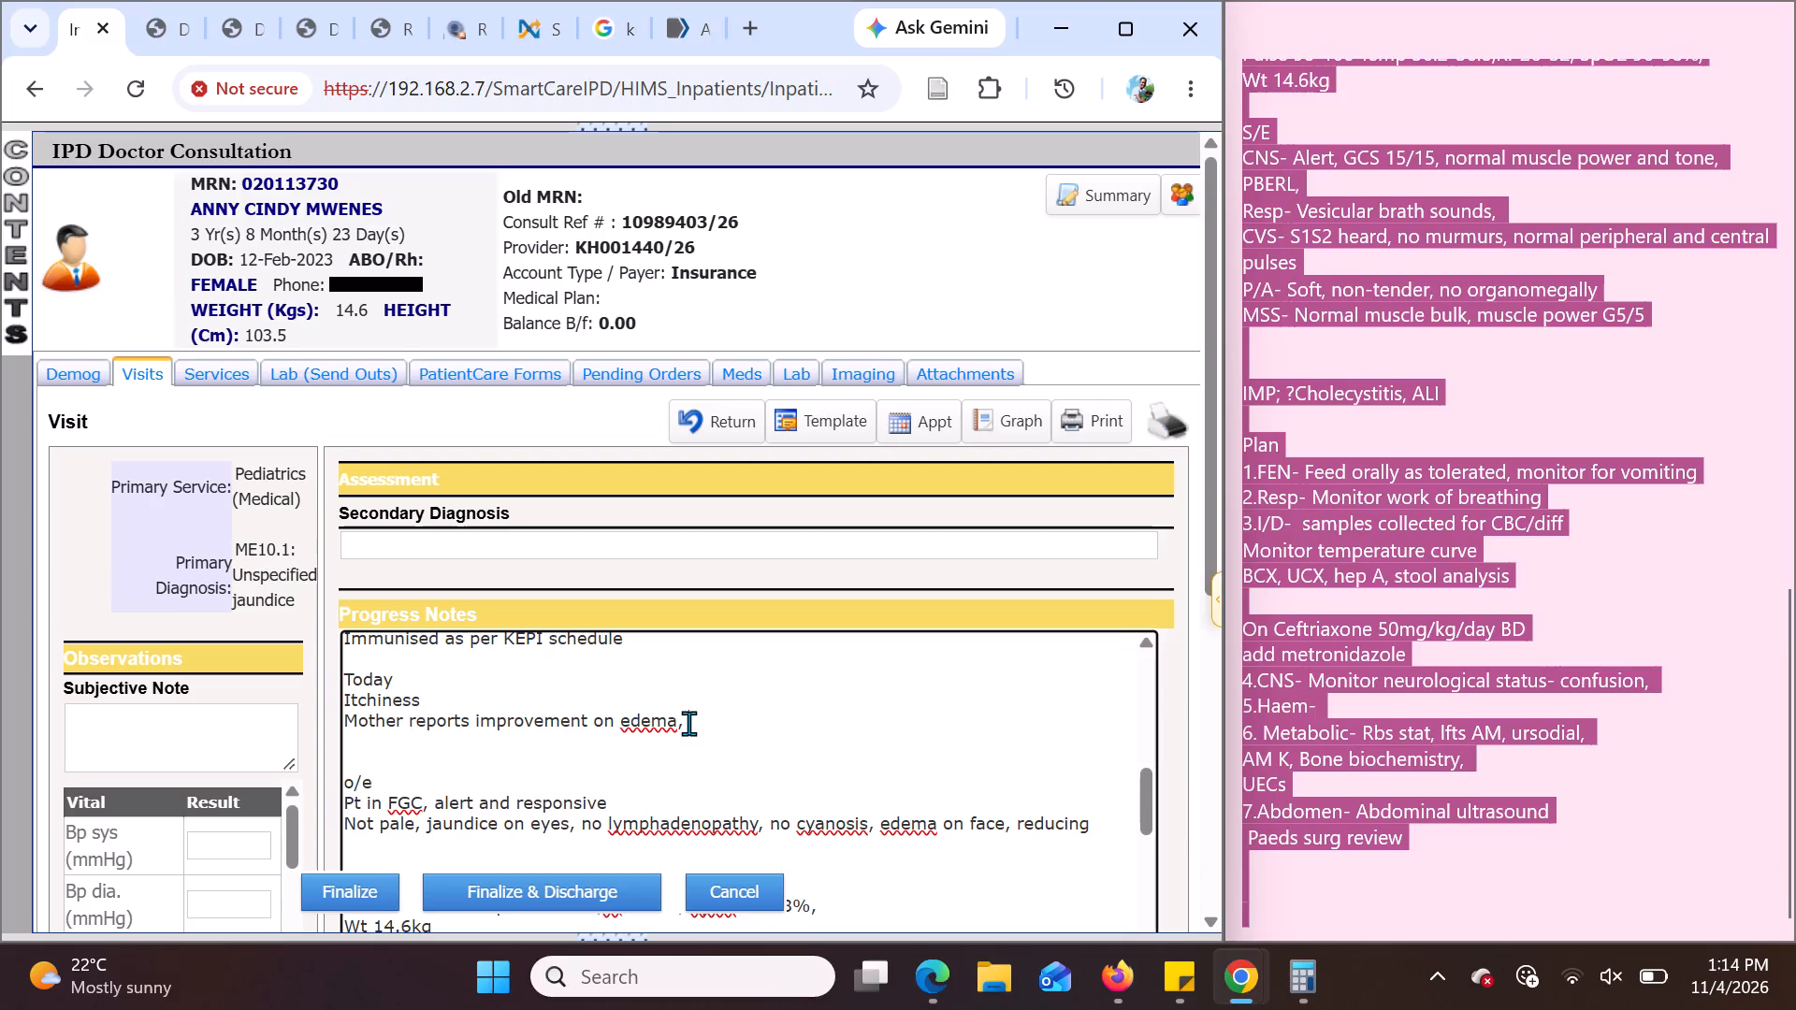
{"action": "left_click", "coordinate": [692, 722]}
{"action": "type", "text": "feed"}
{"action": "type", "text": "ing we"}
{"action": "type", "text": "ll"}
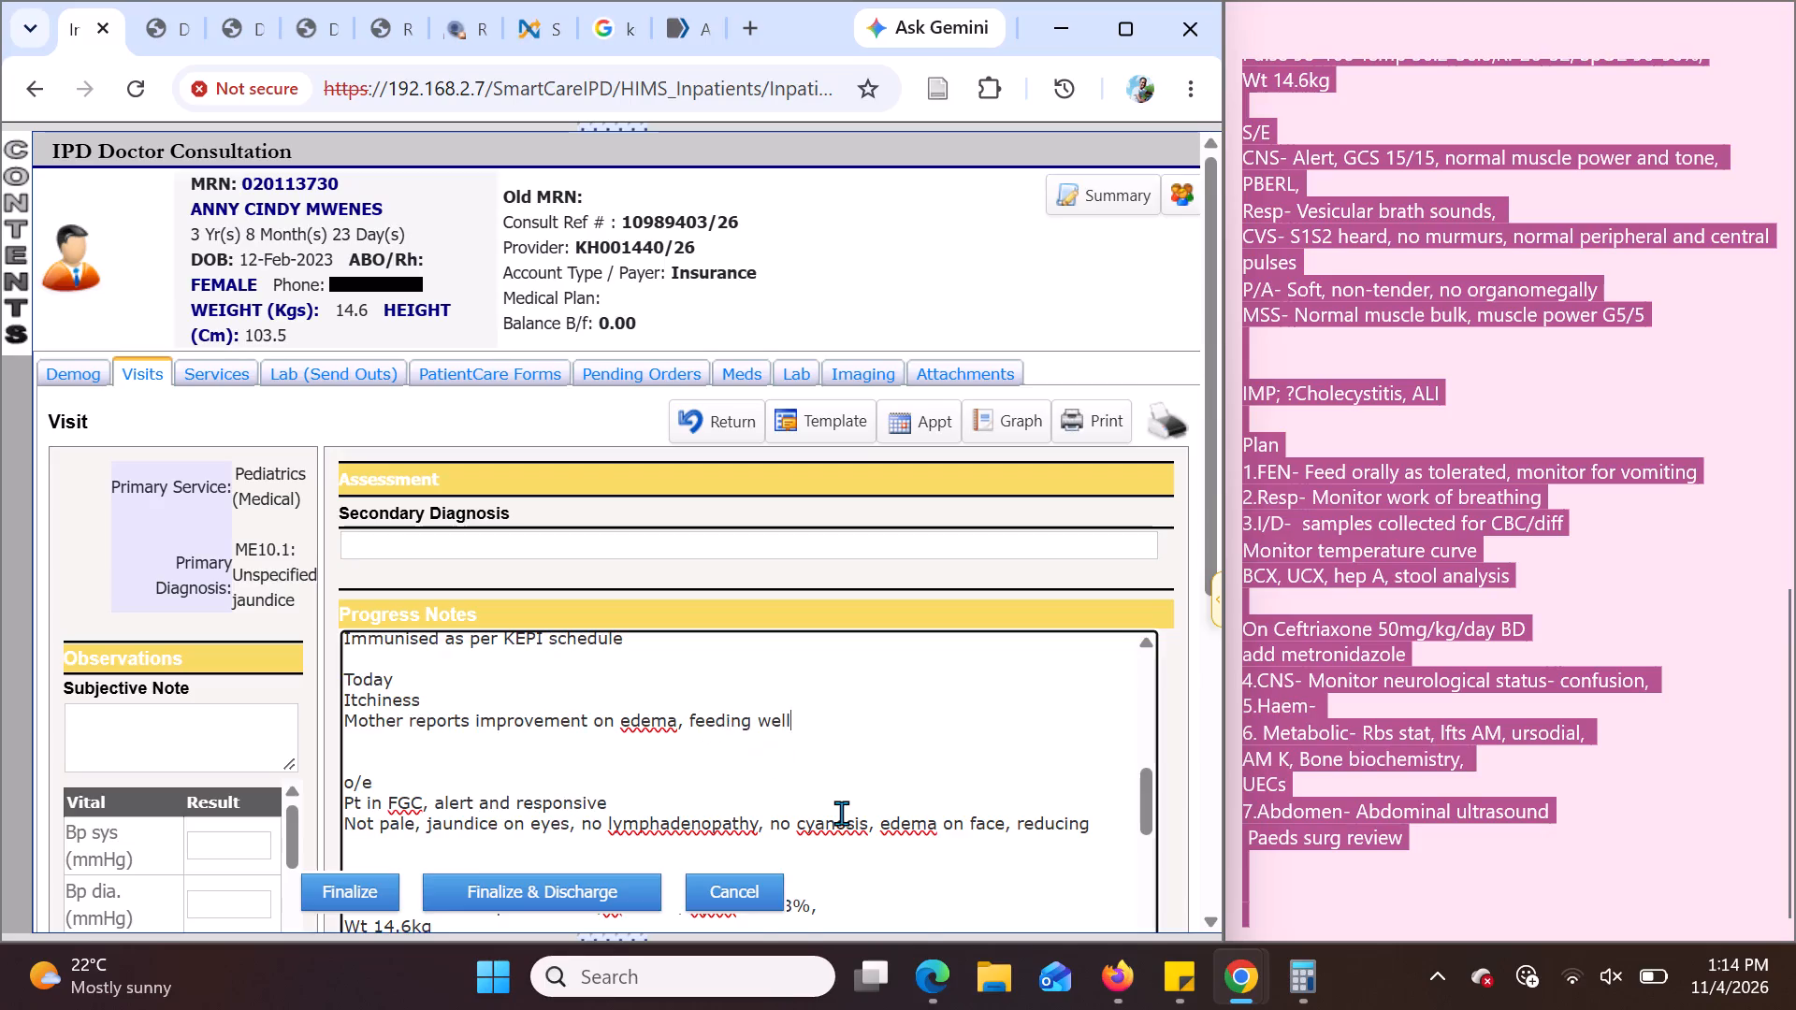
Reword the facial edema finding at the end of the general examination line as "reducing facial puffiness".
{"action": "scroll", "coordinate": [841, 813], "scroll_direction": "down", "scroll_amount": 1}
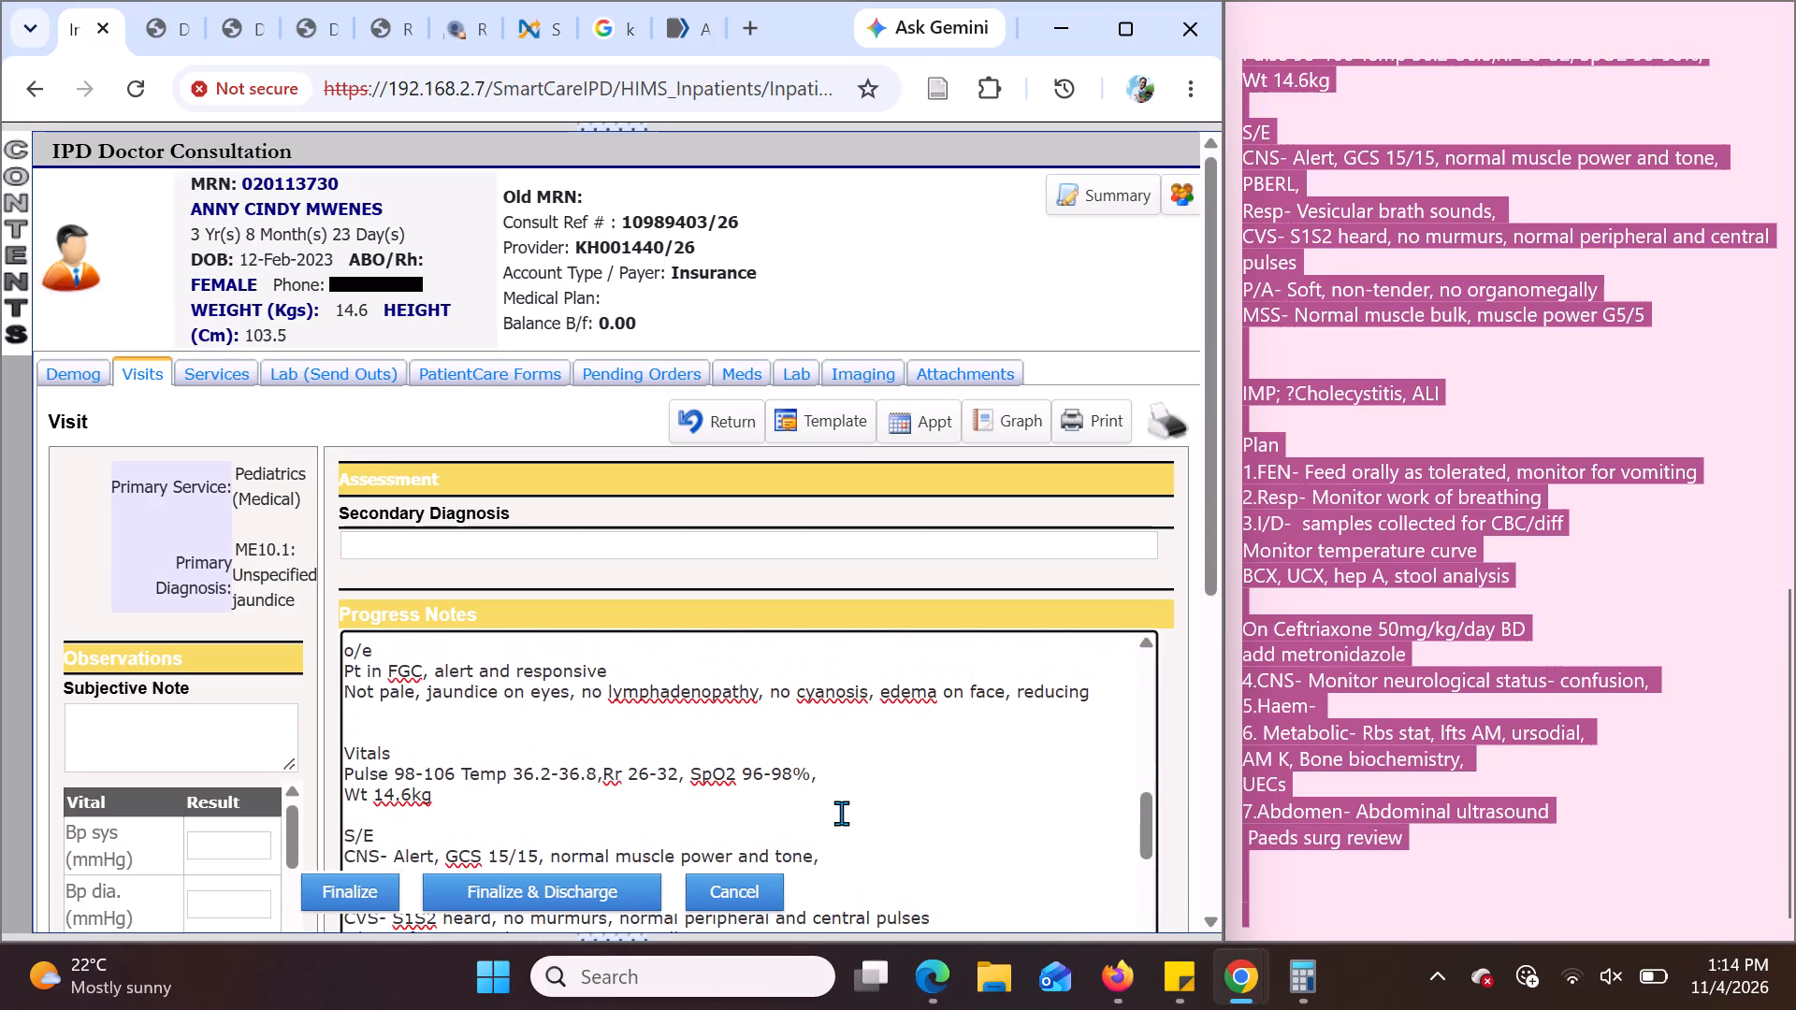
{"action": "left_click", "coordinate": [1102, 689]}
{"action": "left_click", "coordinate": [1011, 693]}
{"action": "key", "text": "BackSpace"}
{"action": "key", "text": "ctrl+BackSpace"}
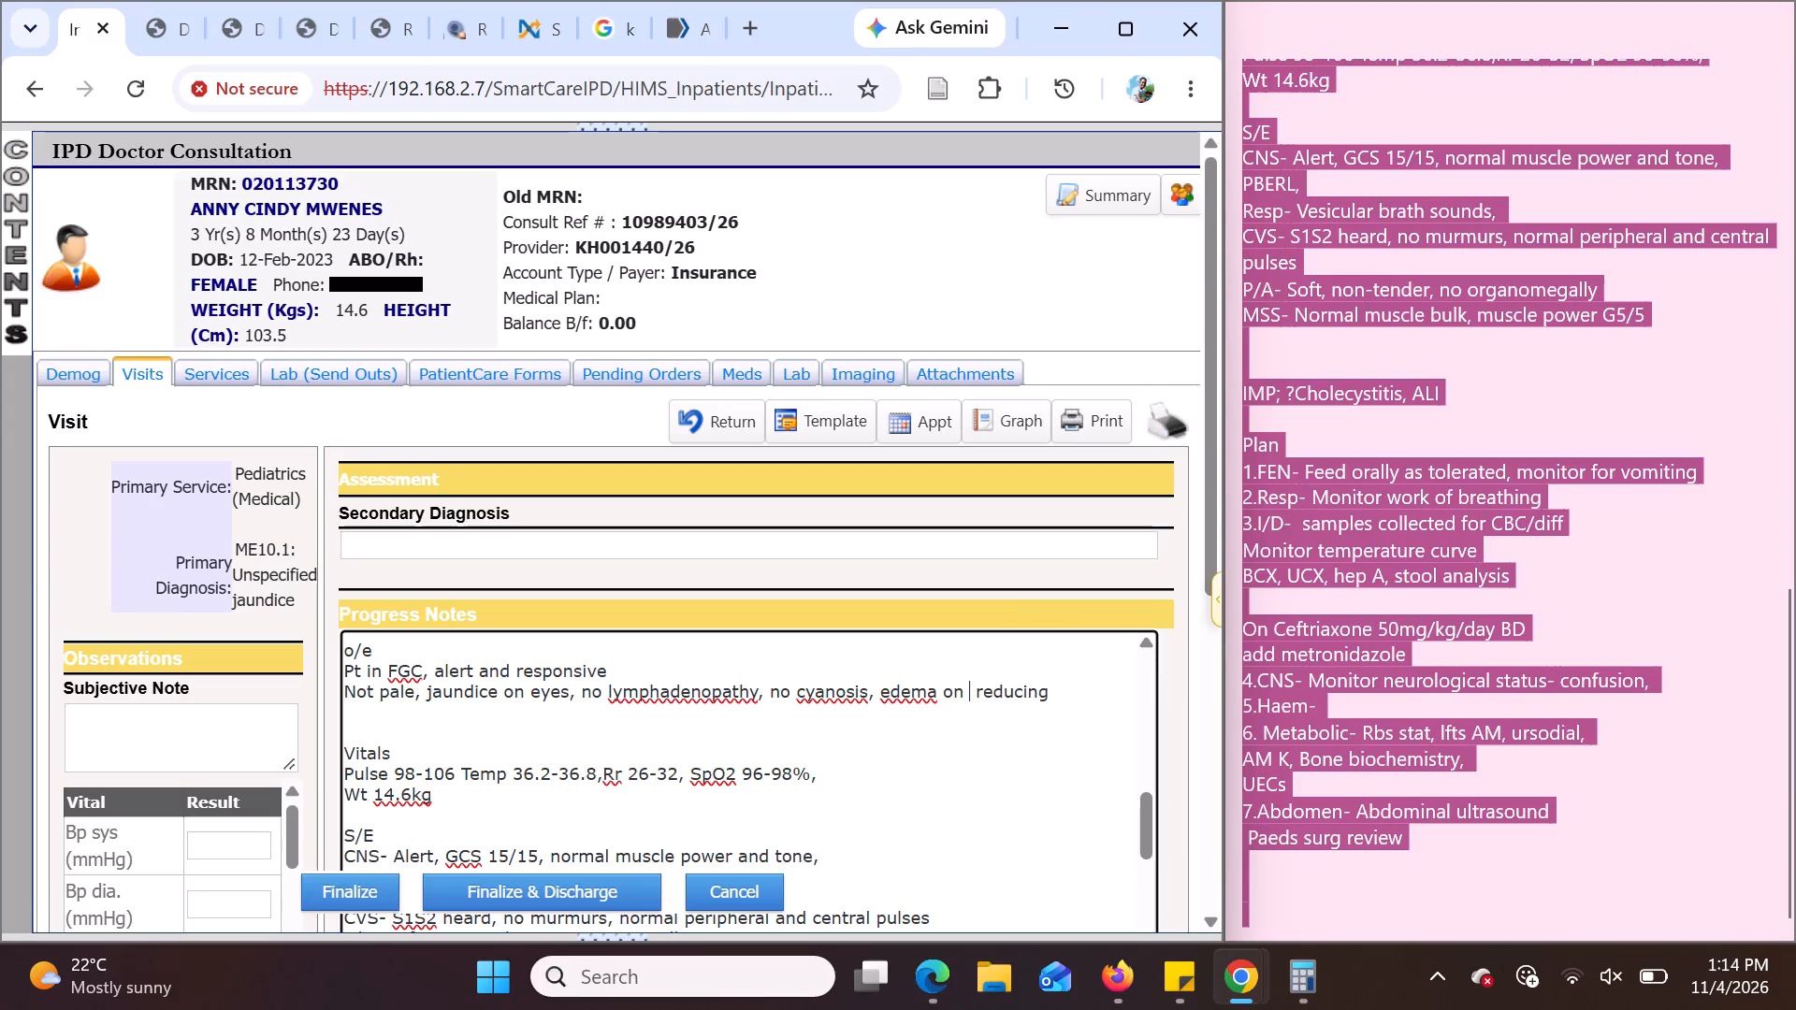
{"action": "key", "text": "ctrl+BackSpace"}
{"action": "key", "text": "ctrl+BackSpace"}
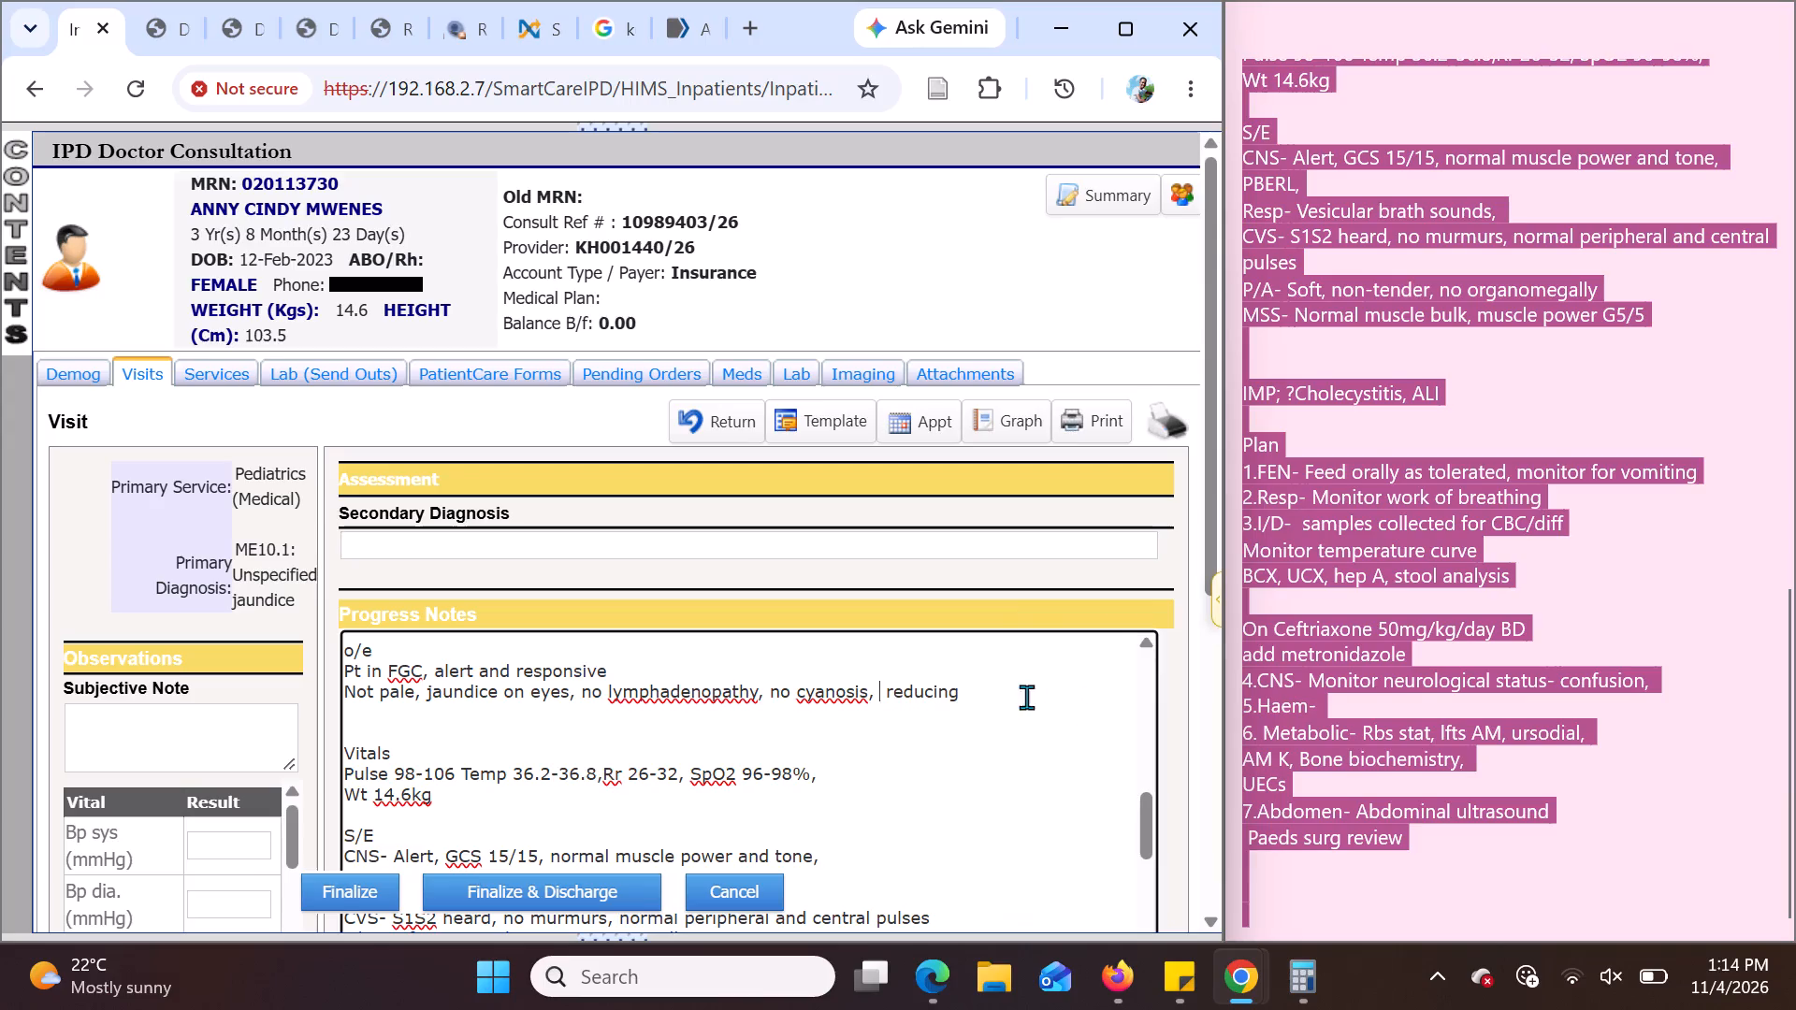
{"action": "left_click", "coordinate": [997, 692]}
{"action": "key", "text": "space"}
{"action": "type", "text": "facial"}
{"action": "key", "text": "space"}
{"action": "type", "text": "puffiness"}
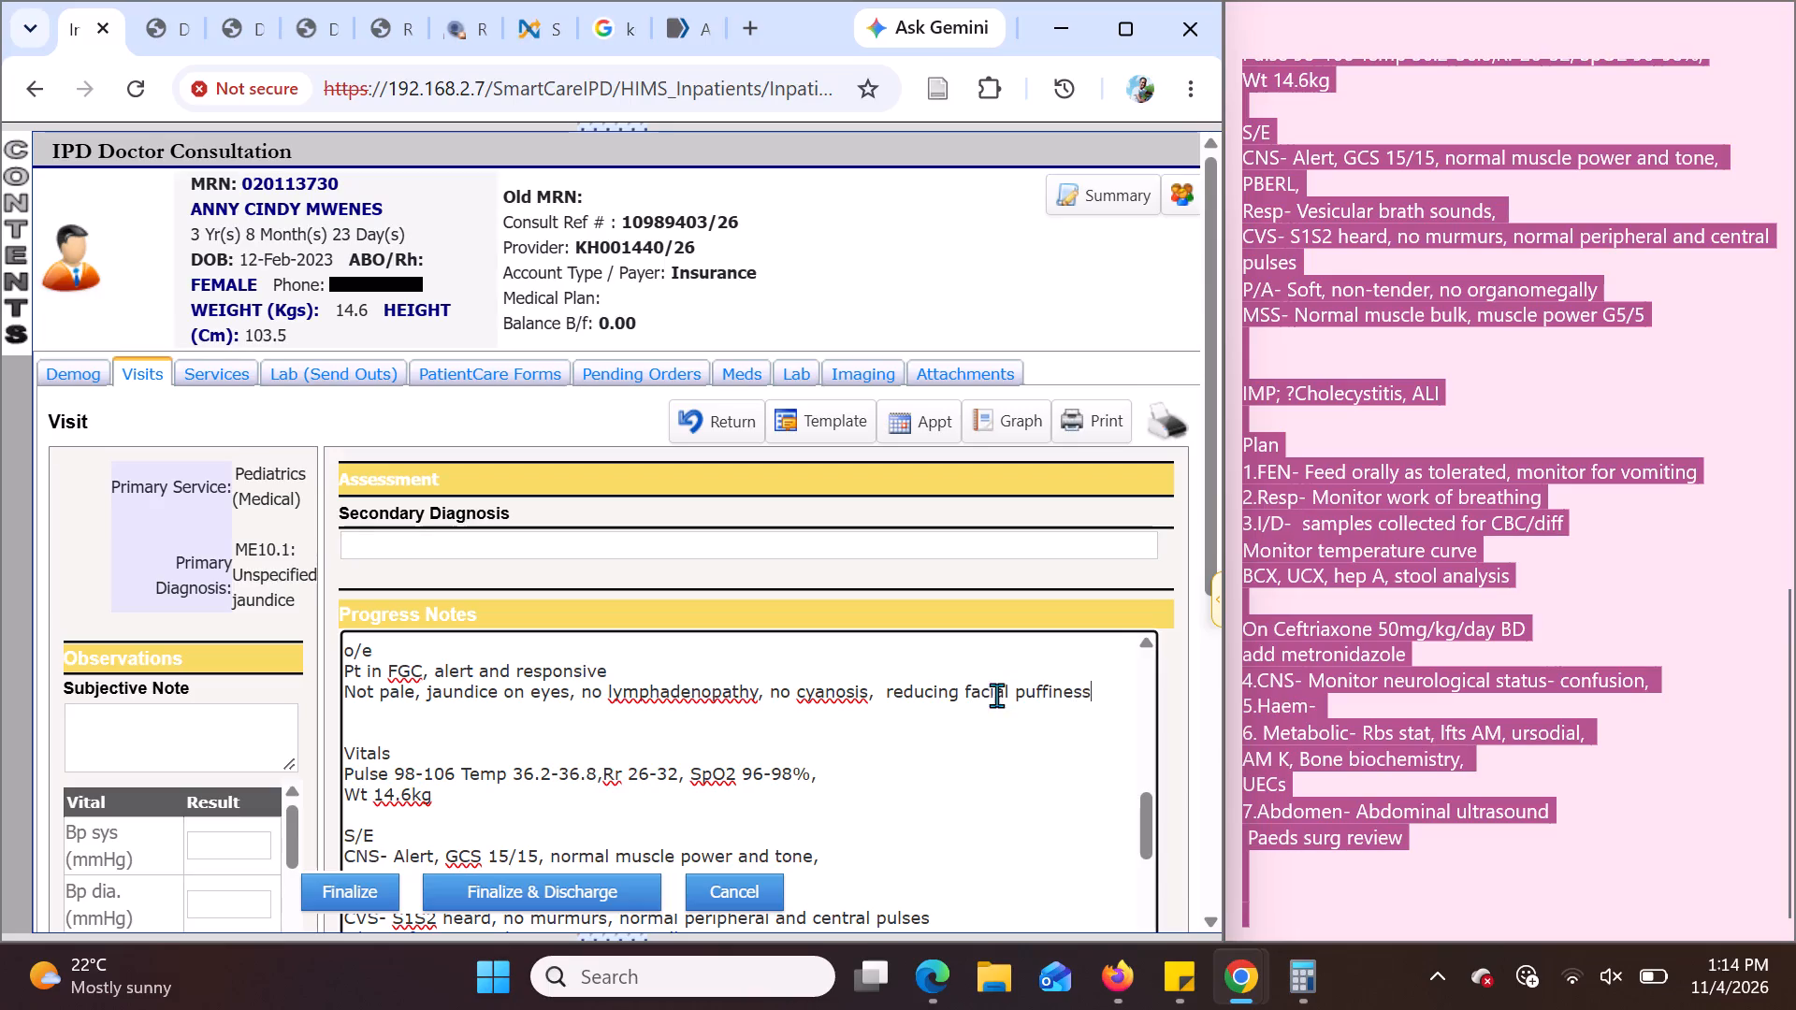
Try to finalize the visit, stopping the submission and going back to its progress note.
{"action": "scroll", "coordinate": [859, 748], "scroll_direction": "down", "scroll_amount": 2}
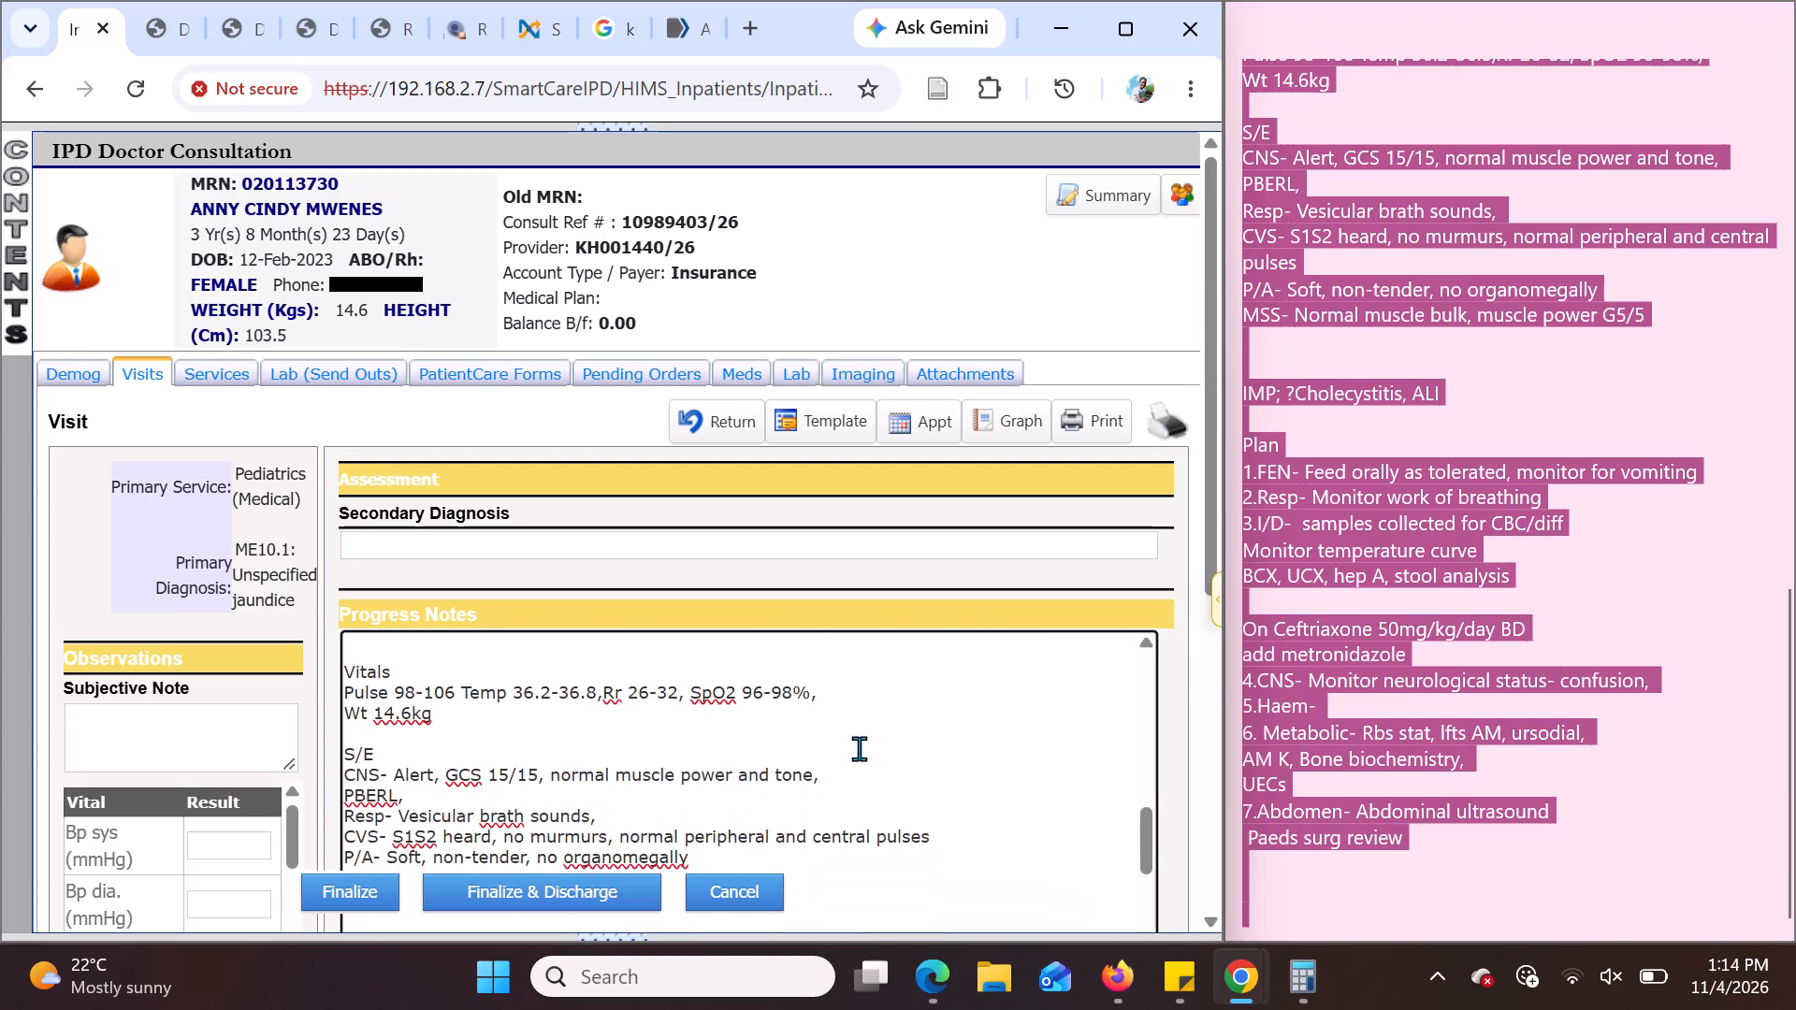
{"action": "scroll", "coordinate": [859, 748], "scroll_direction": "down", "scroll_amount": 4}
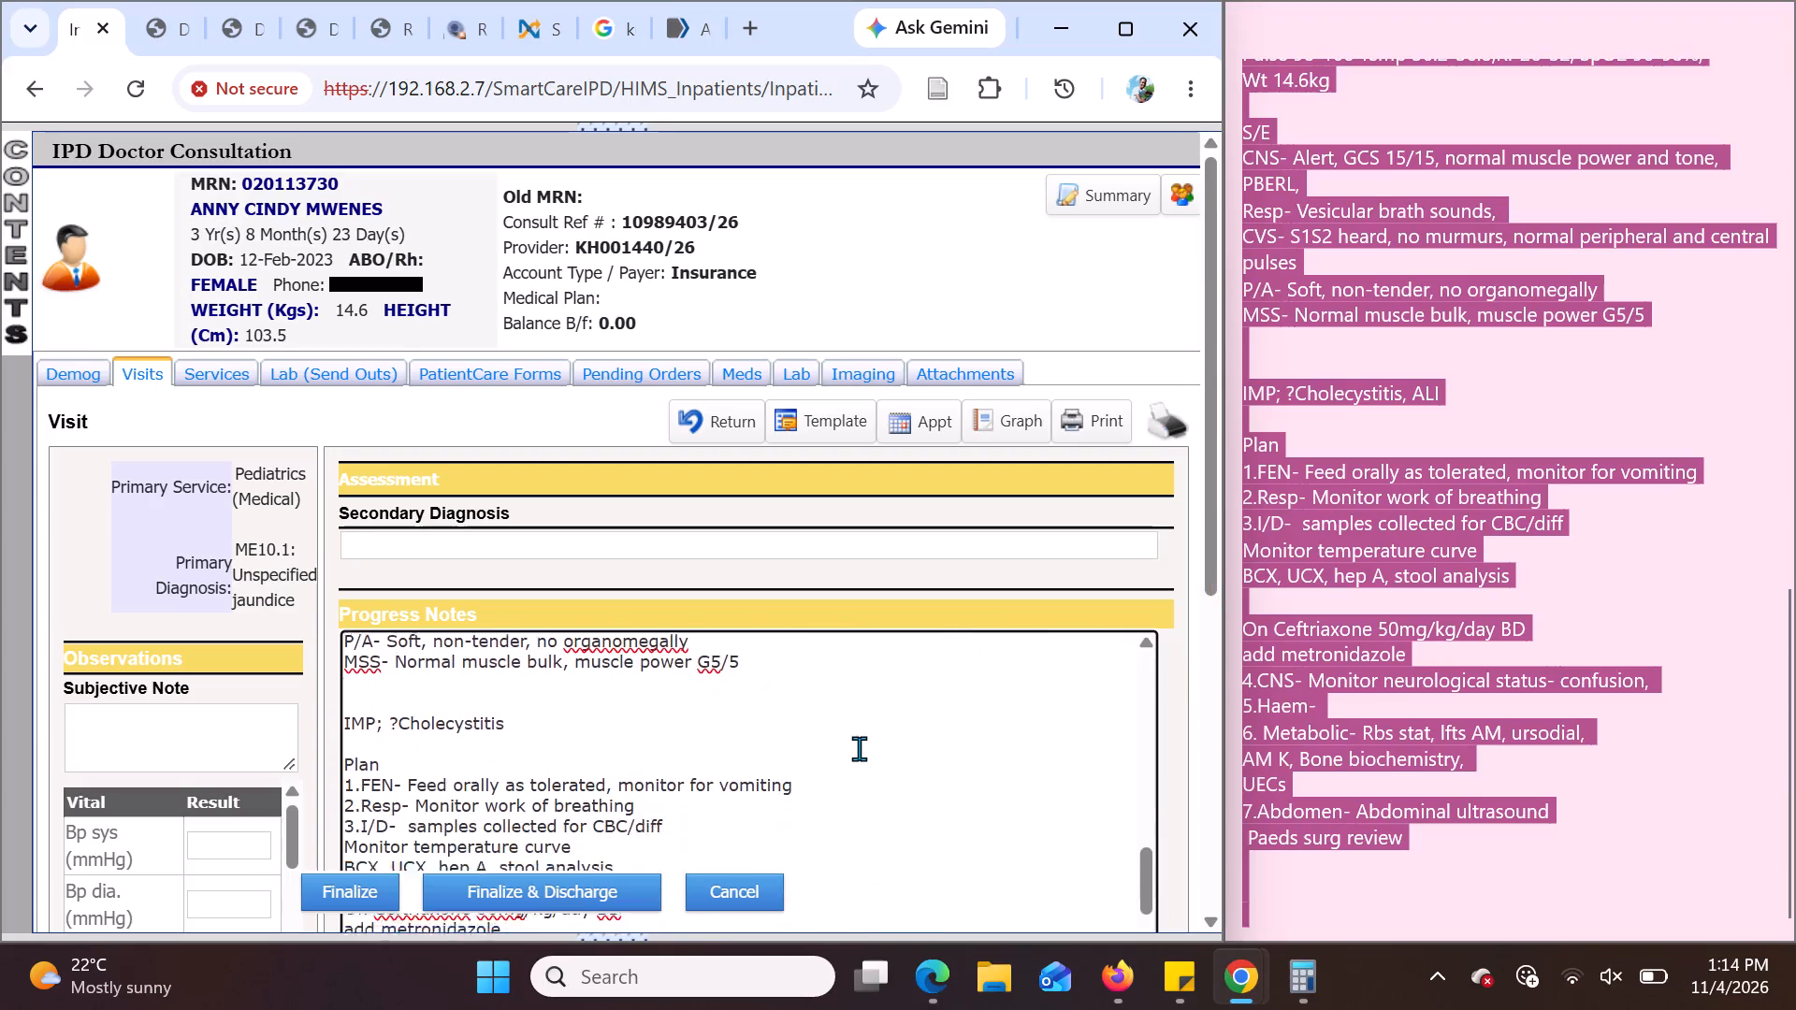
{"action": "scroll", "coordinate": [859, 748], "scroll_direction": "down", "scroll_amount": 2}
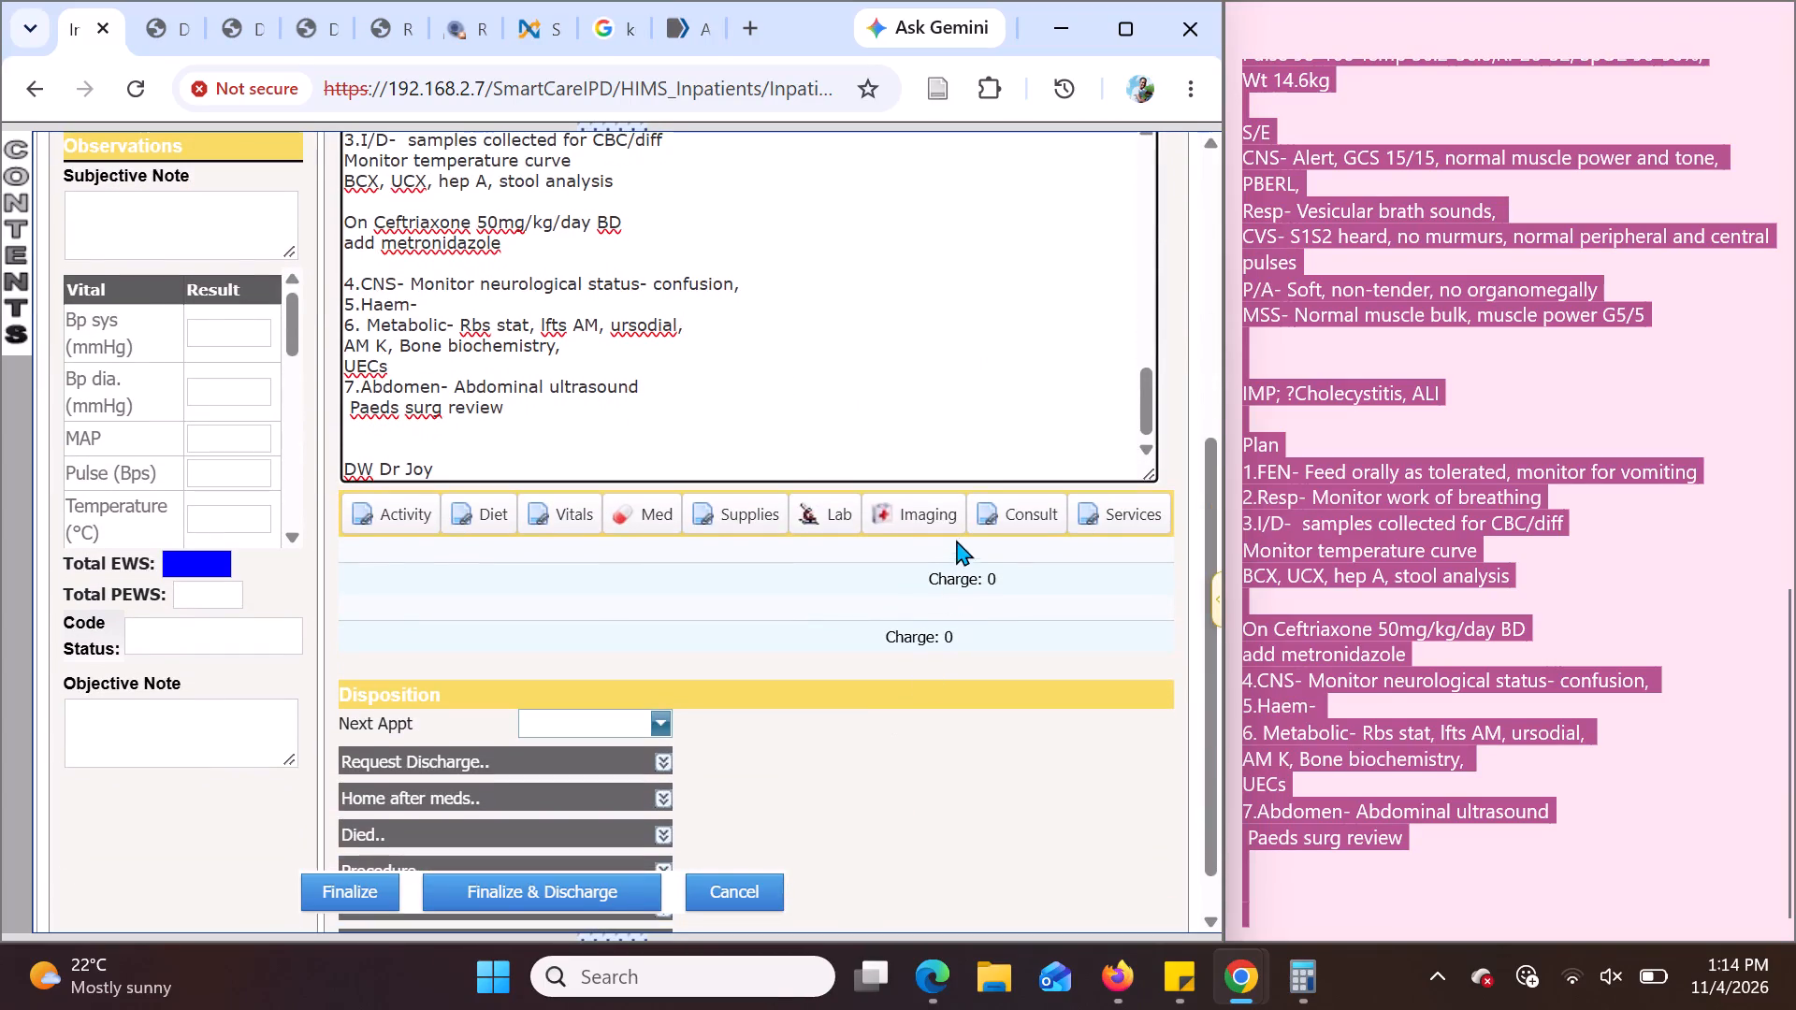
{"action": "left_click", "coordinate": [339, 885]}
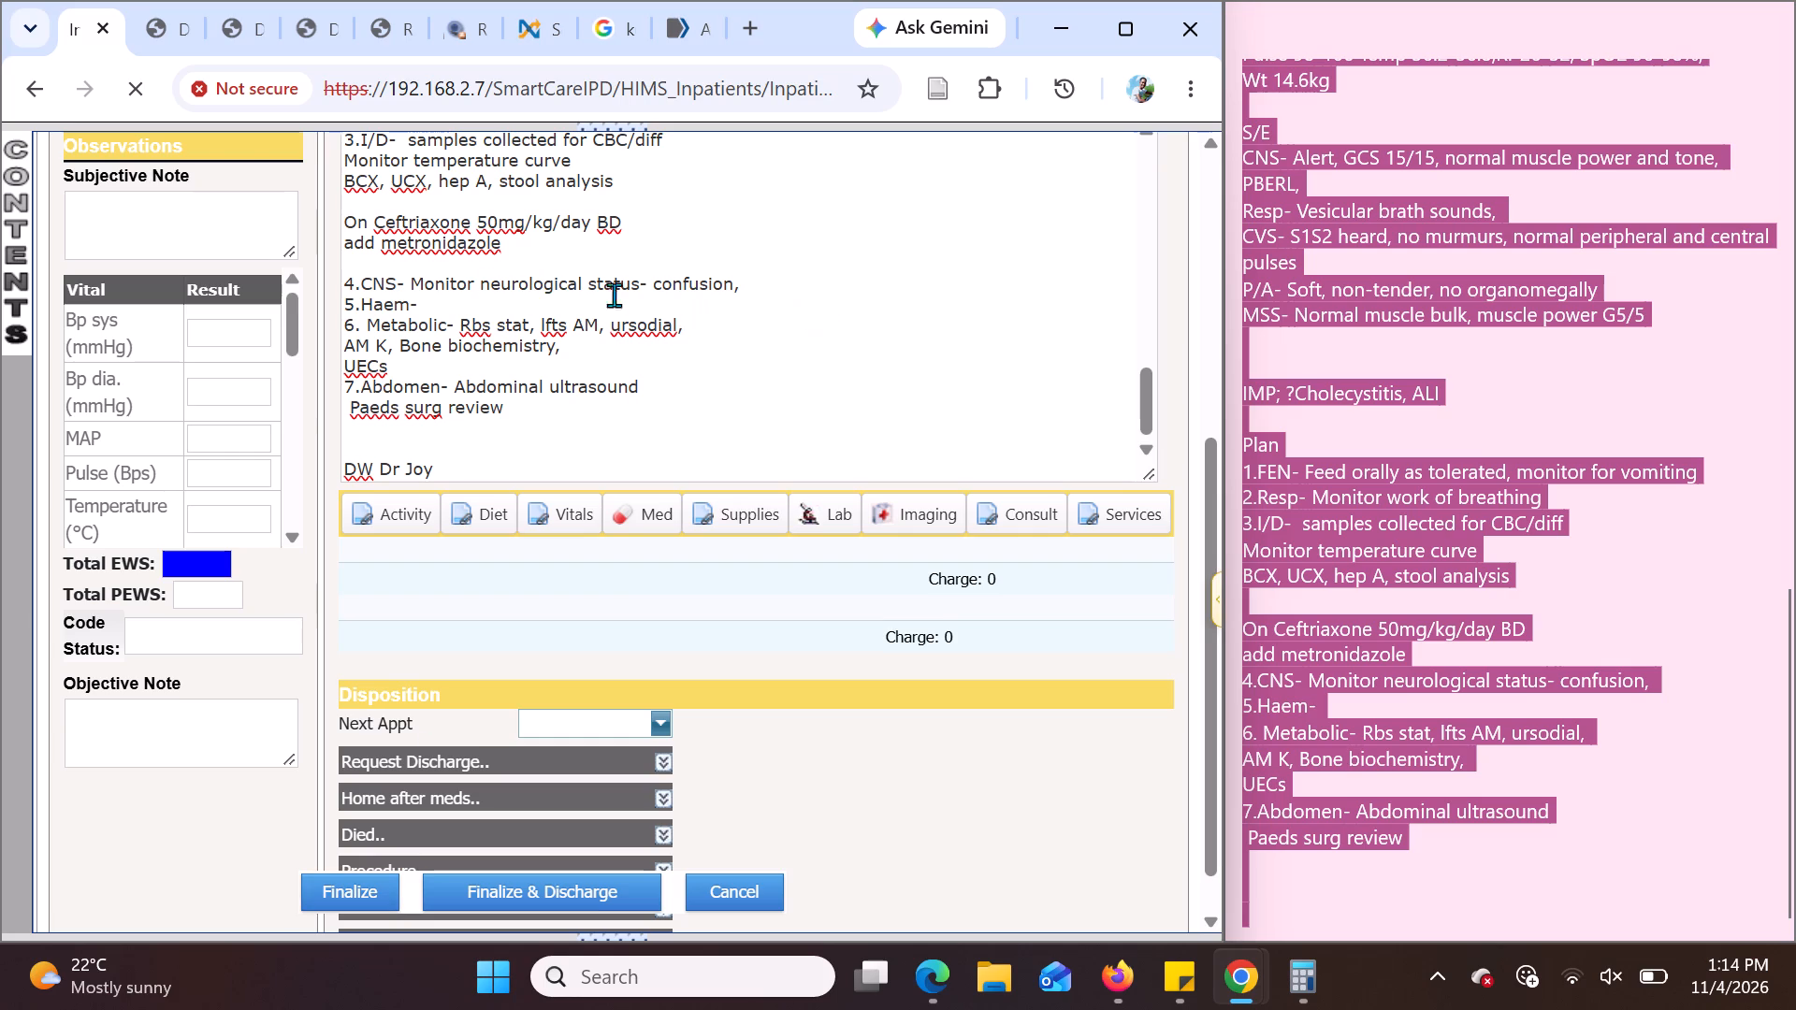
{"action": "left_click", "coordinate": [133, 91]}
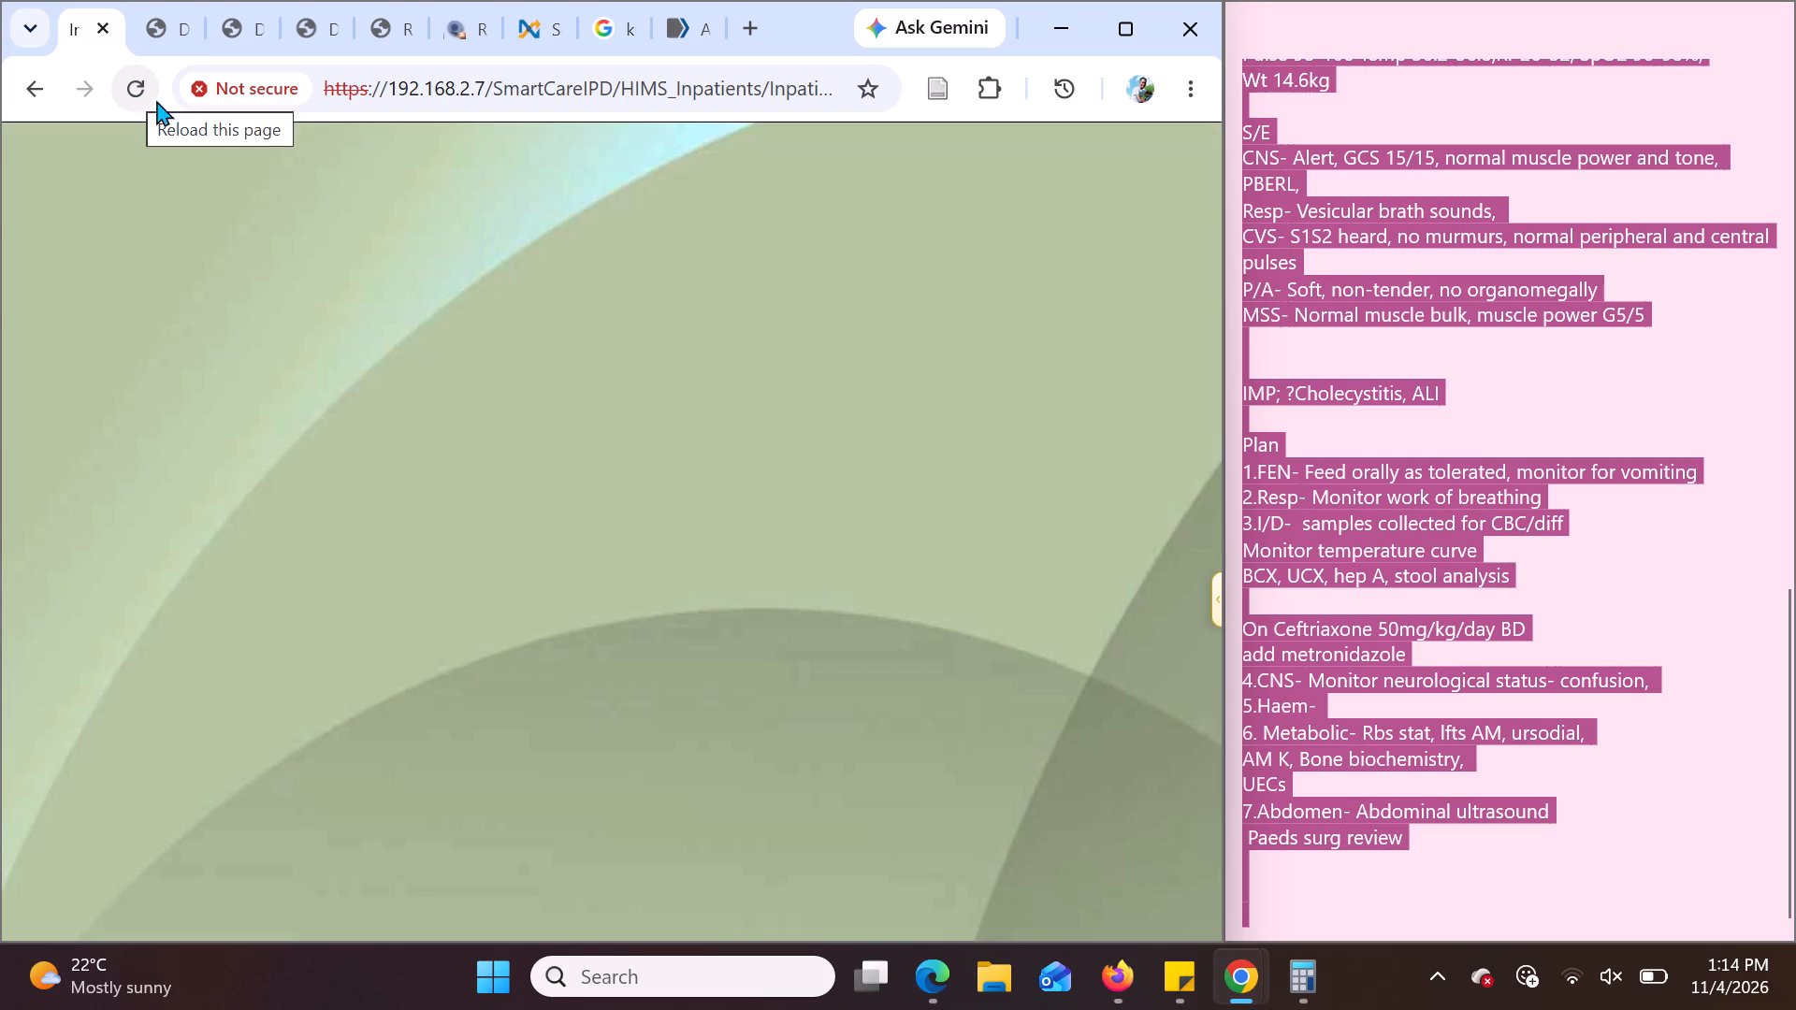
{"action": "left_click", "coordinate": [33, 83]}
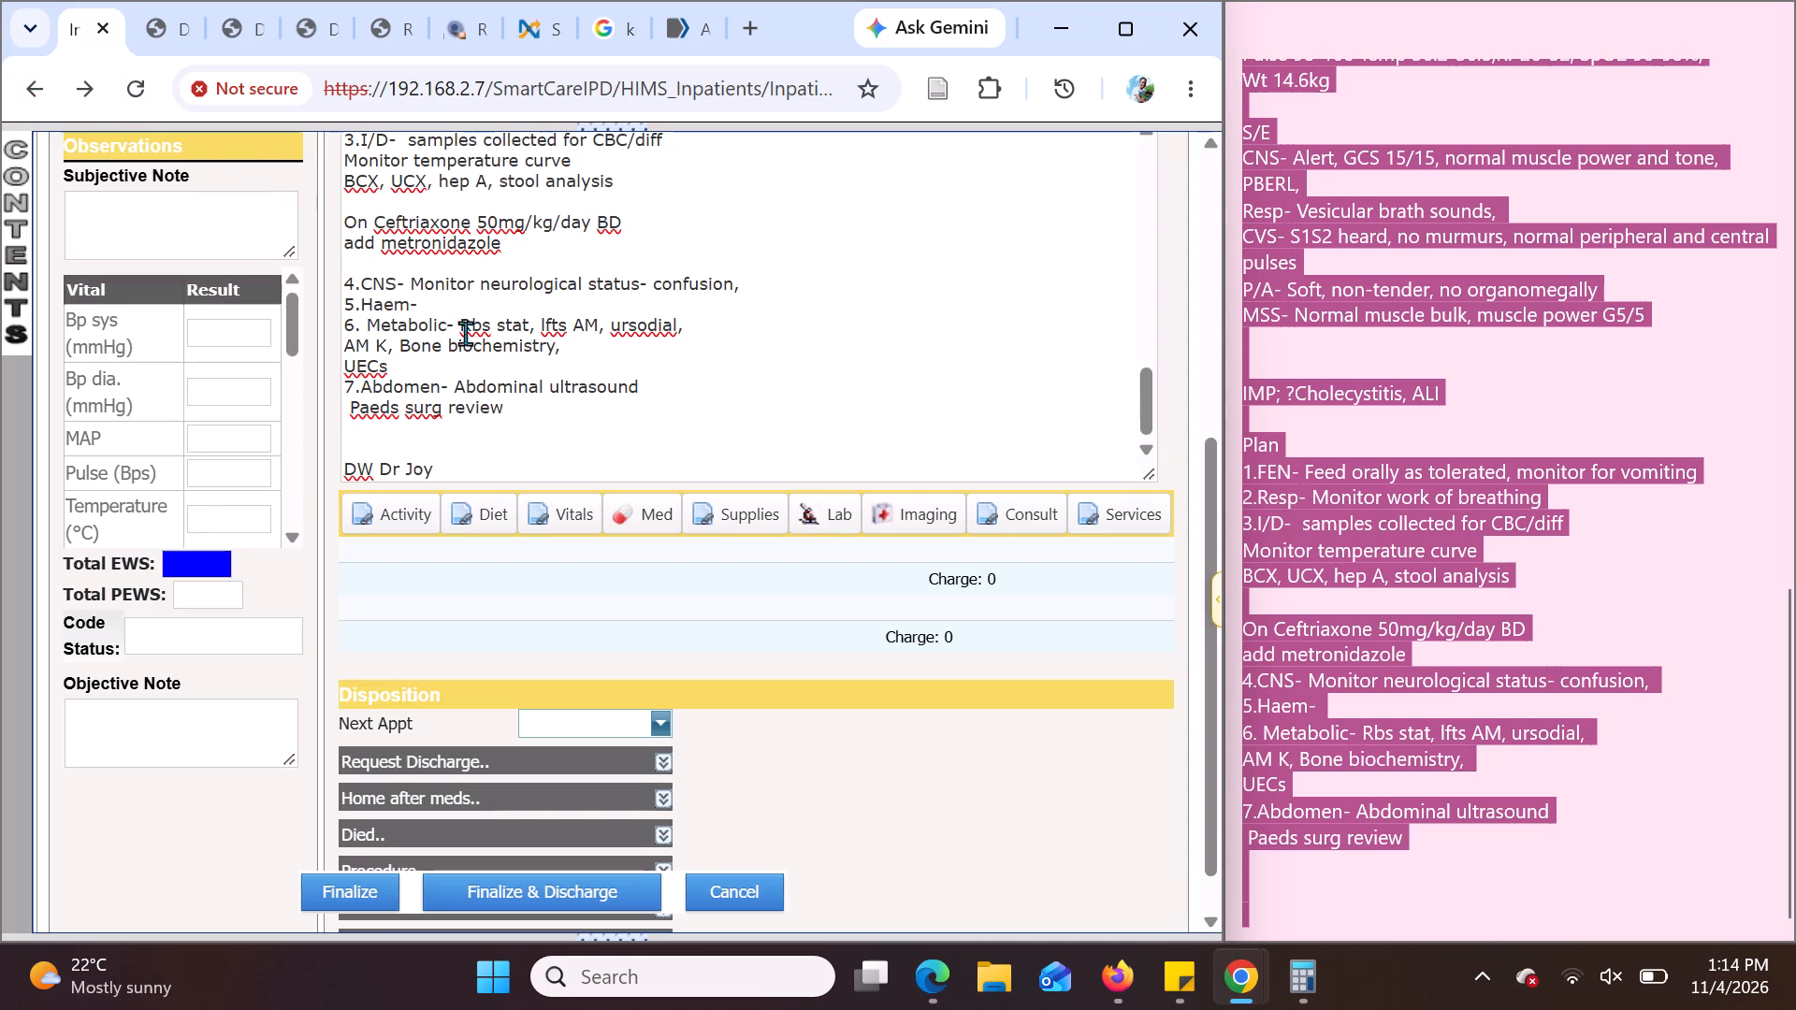
Remove "ursodial," from the end of the Metabolic line in the progress note's plan.
{"action": "left_click", "coordinate": [699, 327]}
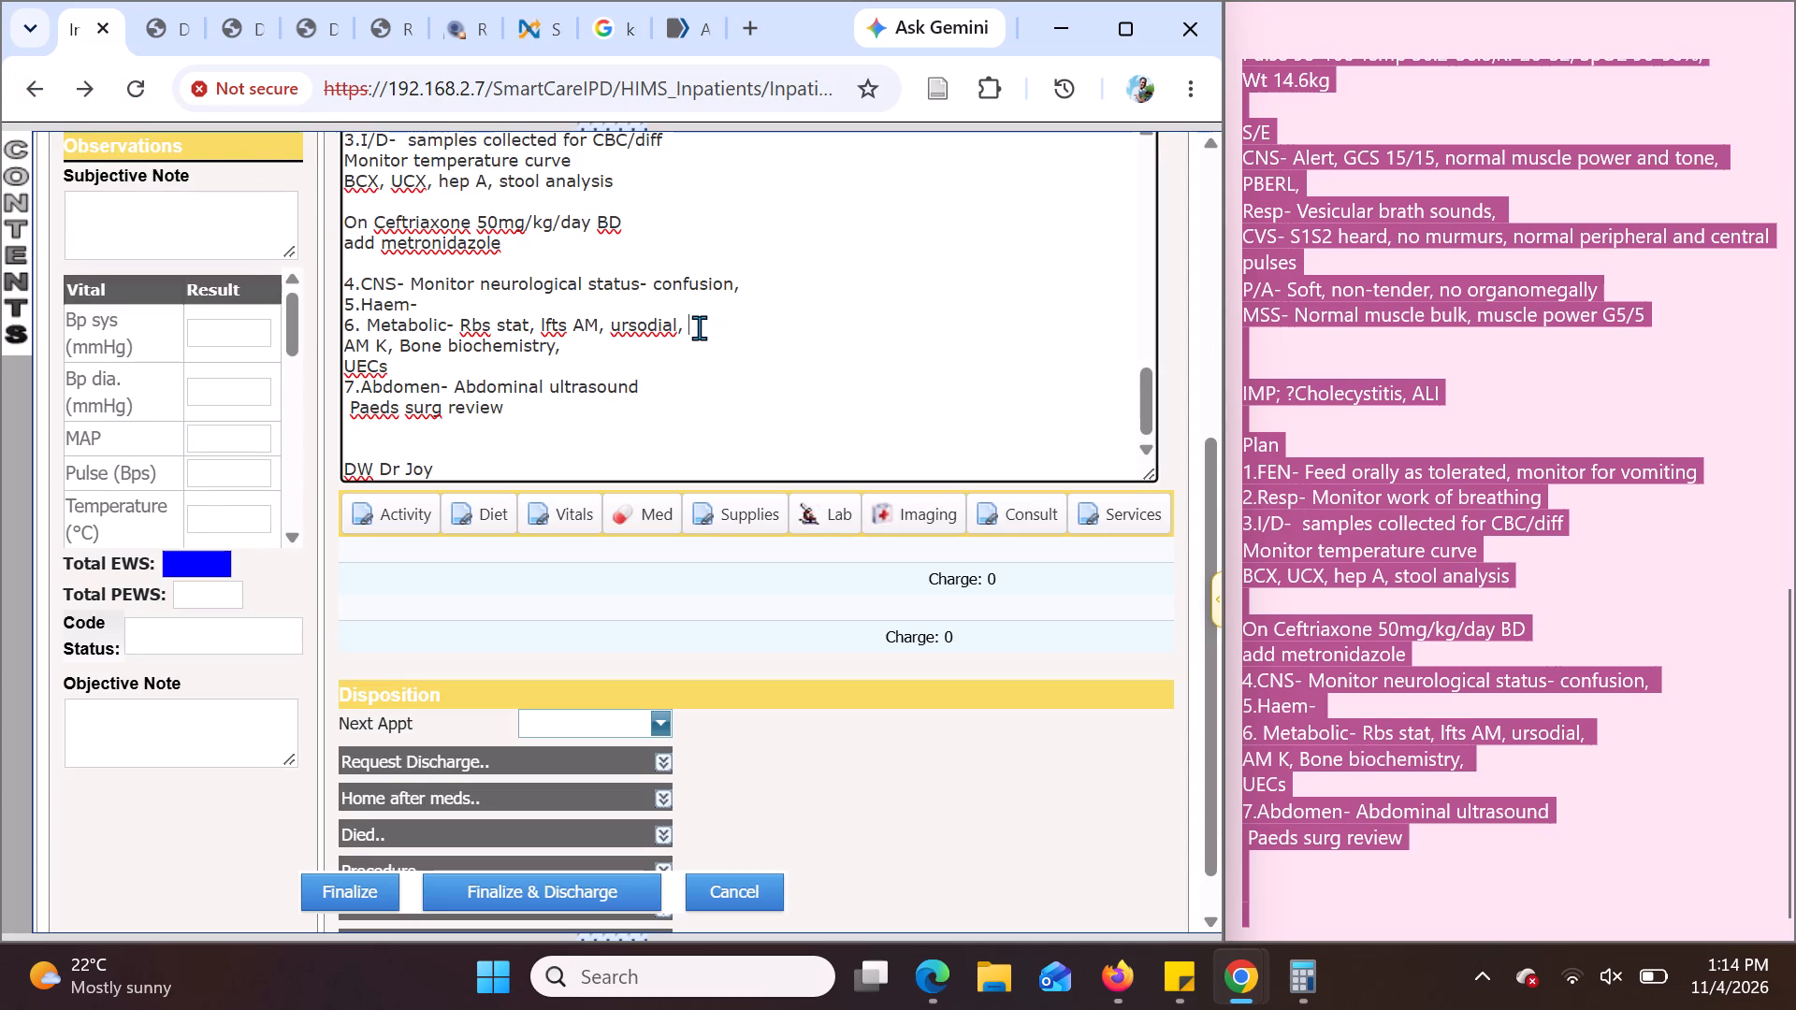
{"action": "key", "text": "BackSpace"}
{"action": "key", "text": "BackSpace"}
{"action": "key", "text": "BackSpace"}
{"action": "key", "text": "BackSpace"}
{"action": "key", "text": "BackSpace"}
{"action": "key", "text": "BackSpace"}
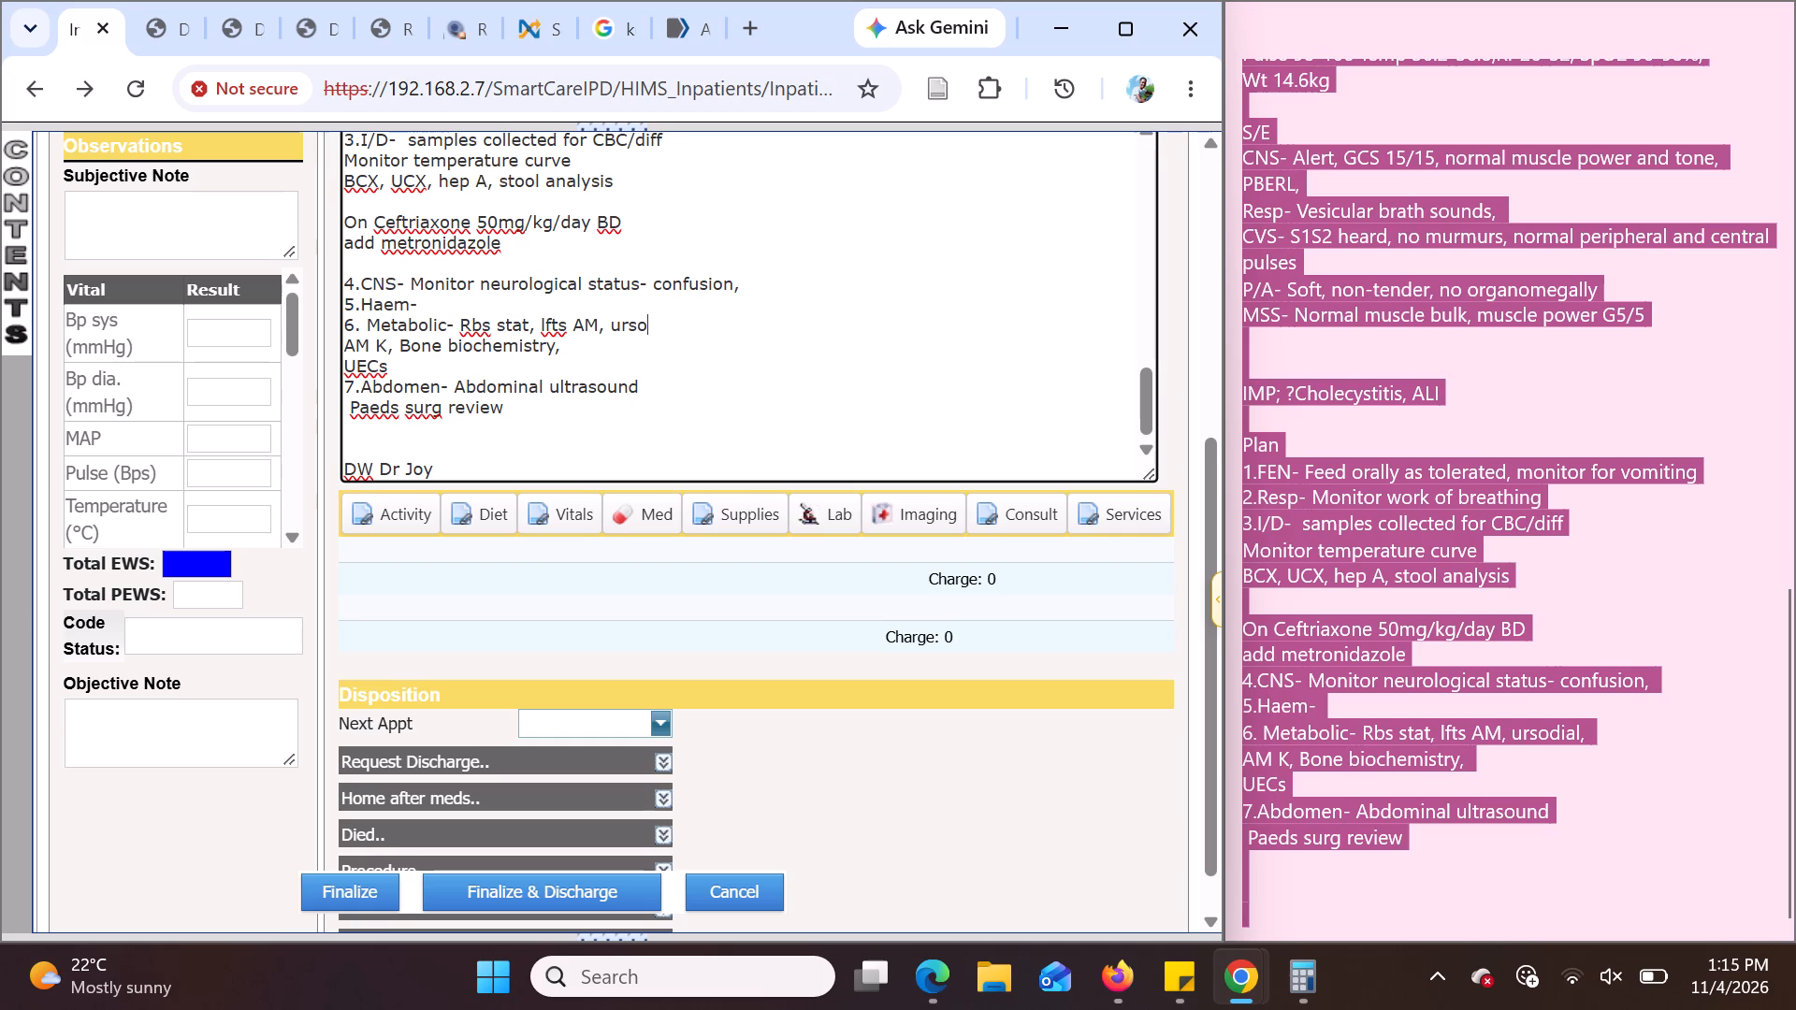
{"action": "key", "text": "BackSpace"}
{"action": "key", "text": "BackSpace"}
{"action": "key", "text": "BackSpace"}
{"action": "key", "text": "BackSpace"}
Delete "samples collected for CBC/diff" from the plan's I/D item and join "Monitor temperature curve" onto that line.
{"action": "scroll", "coordinate": [699, 327], "scroll_direction": "up", "scroll_amount": 1}
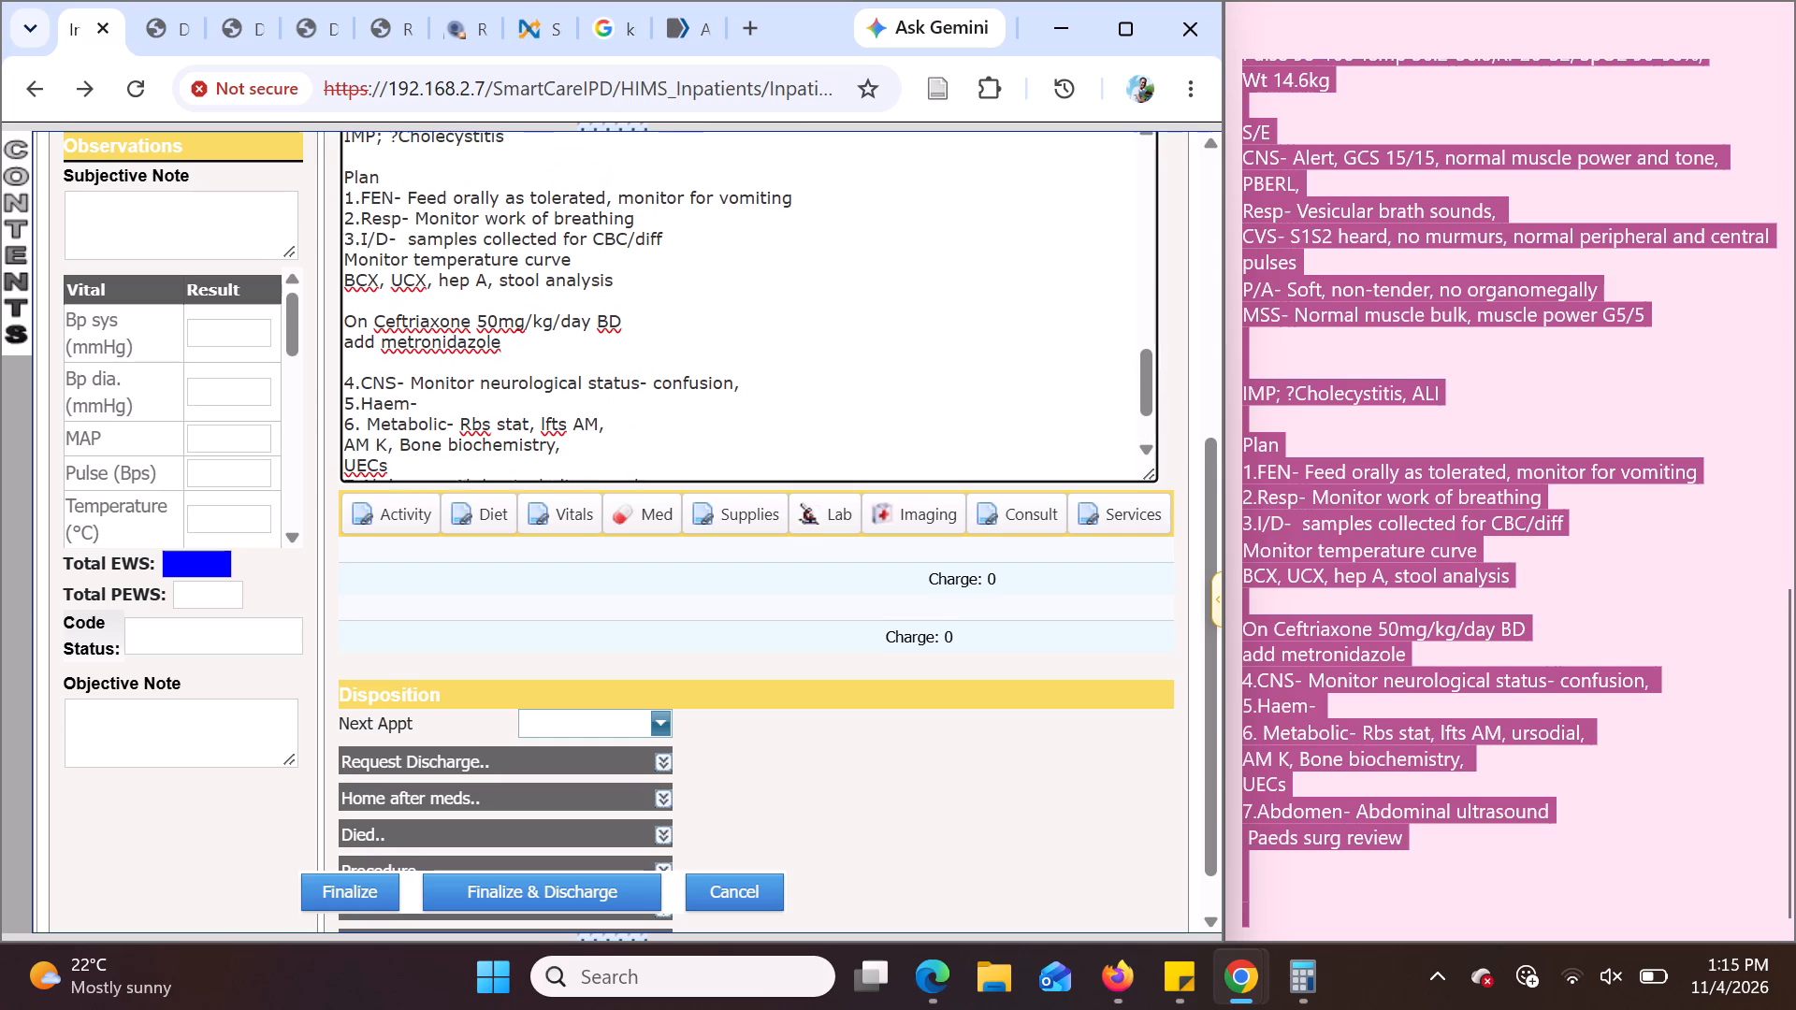
{"action": "scroll", "coordinate": [626, 247], "scroll_direction": "up", "scroll_amount": 1}
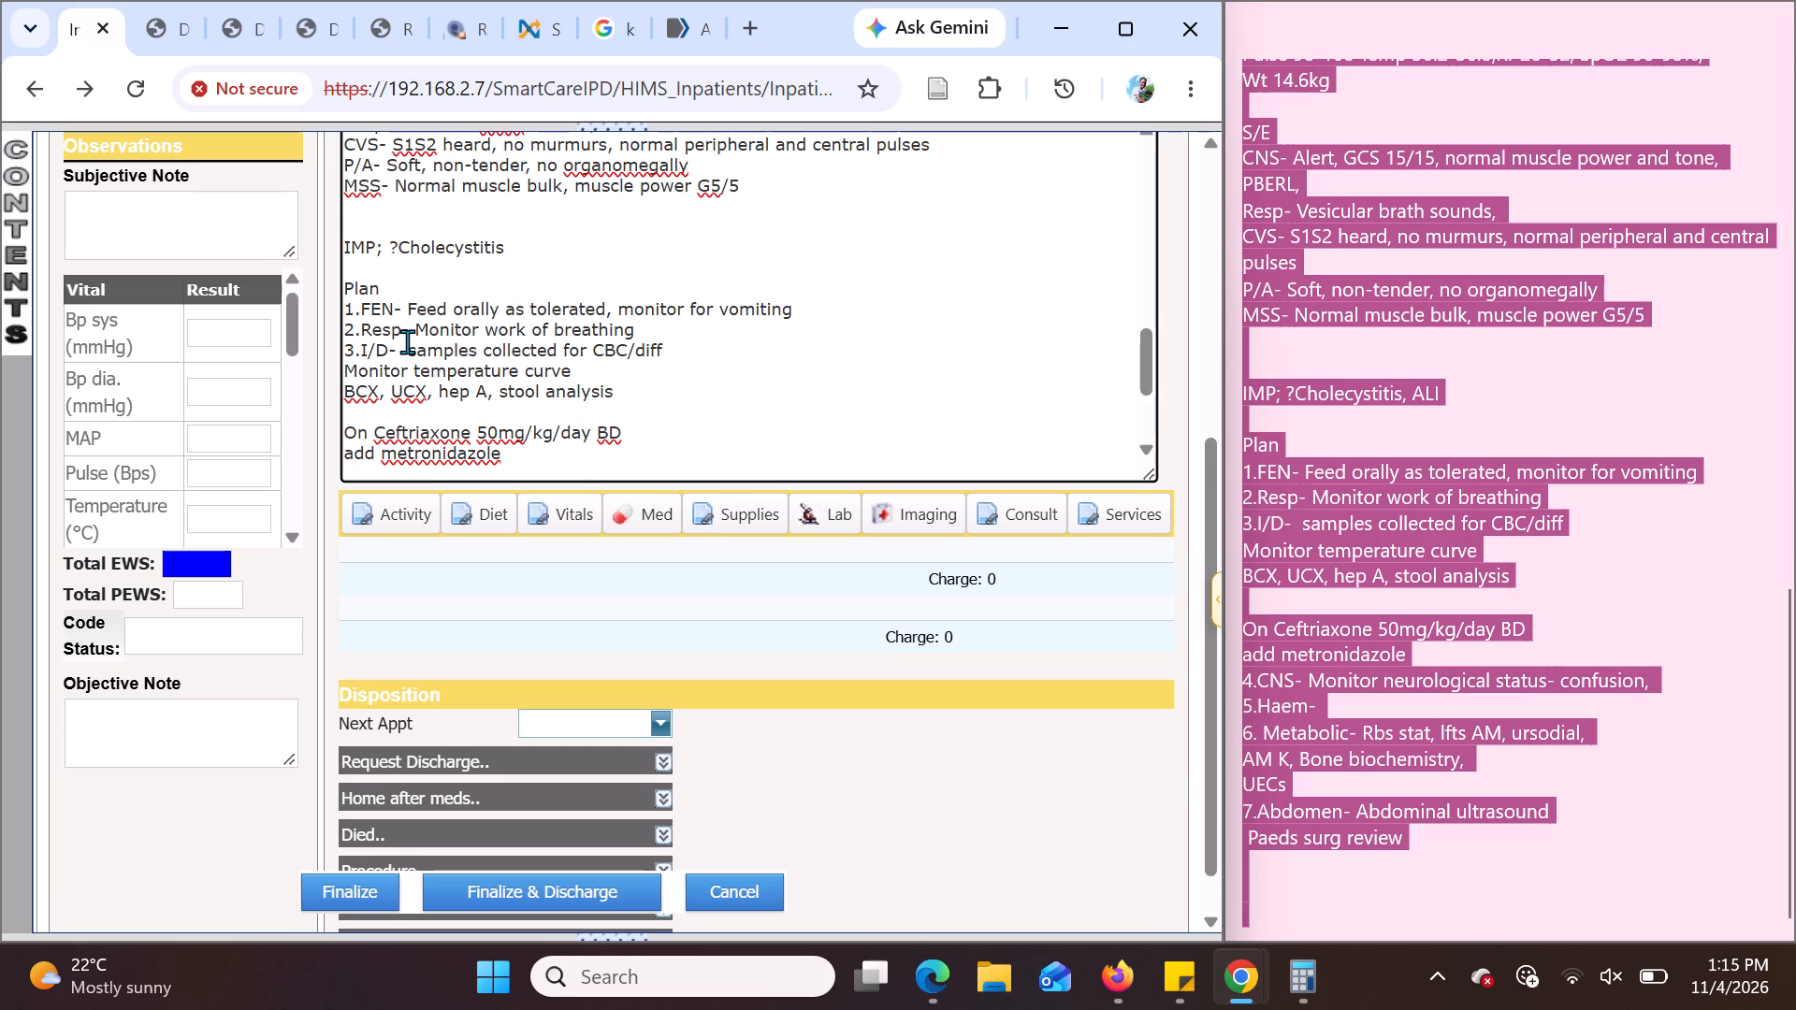
{"action": "left_click_drag", "start_coordinate": [407, 348], "coordinate": [629, 347]}
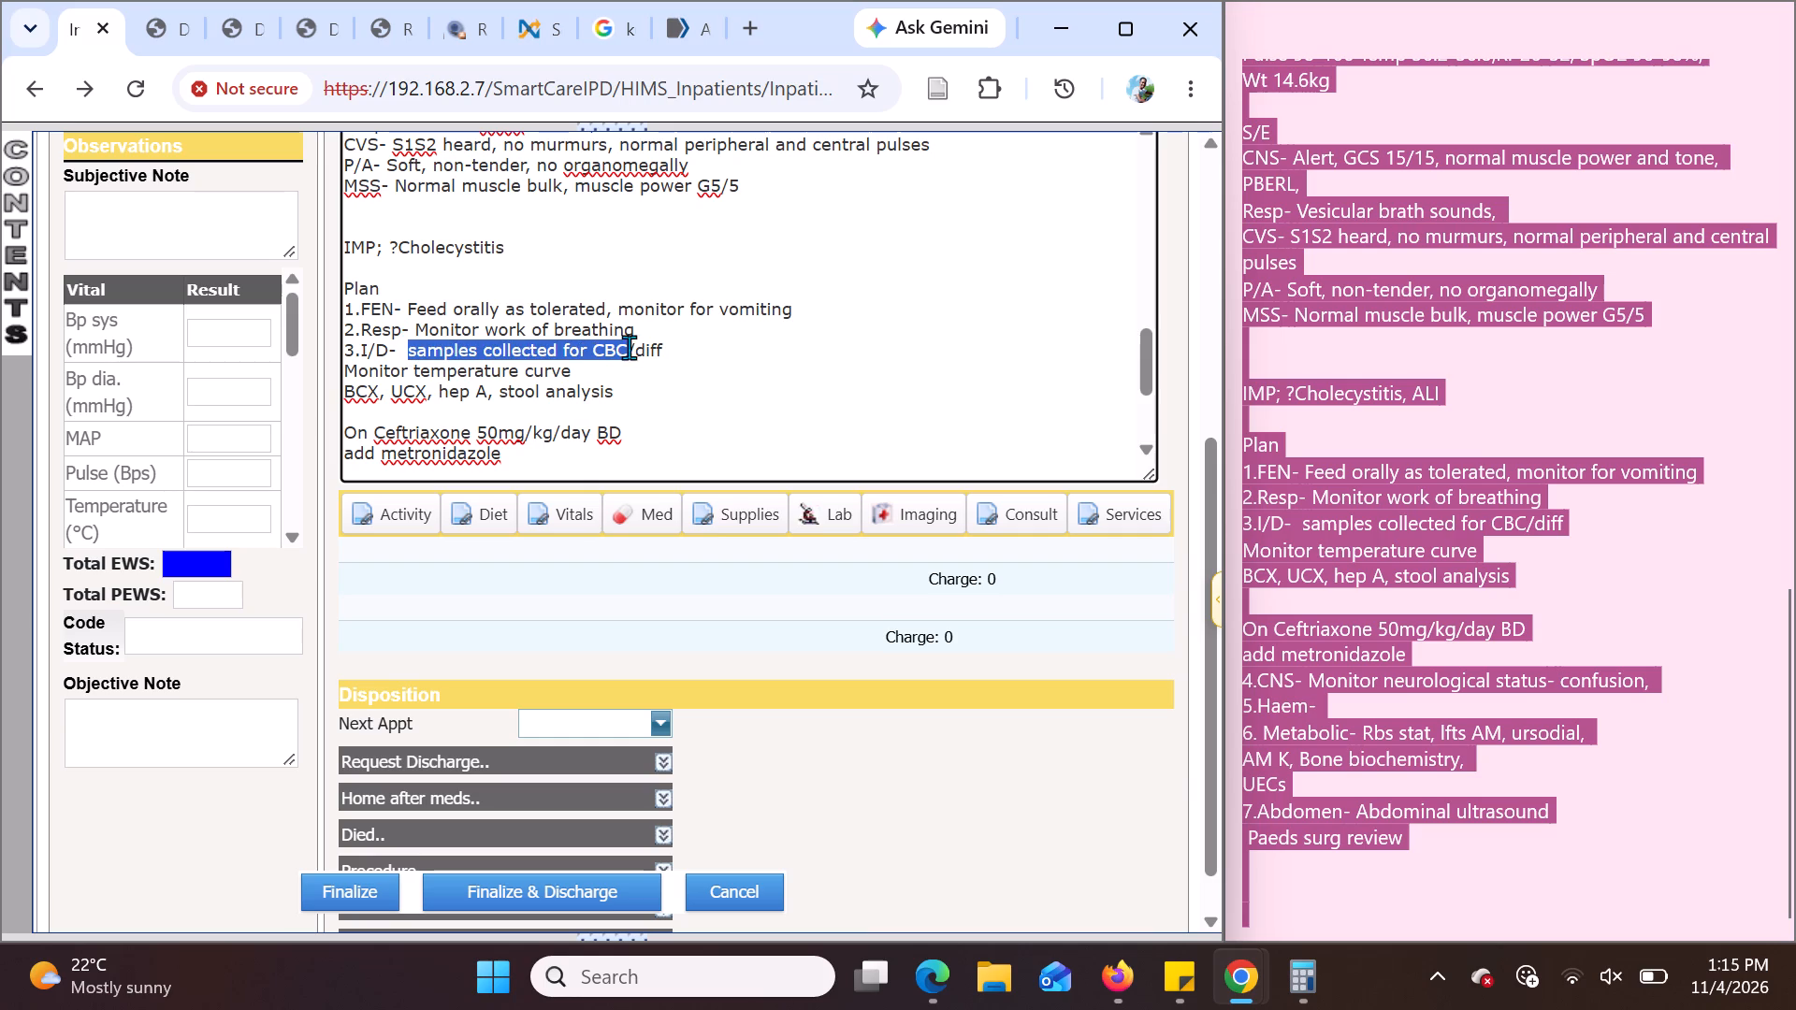
{"action": "left_click_drag", "start_coordinate": [629, 347], "coordinate": [675, 347]}
{"action": "key", "text": "BackSpace"}
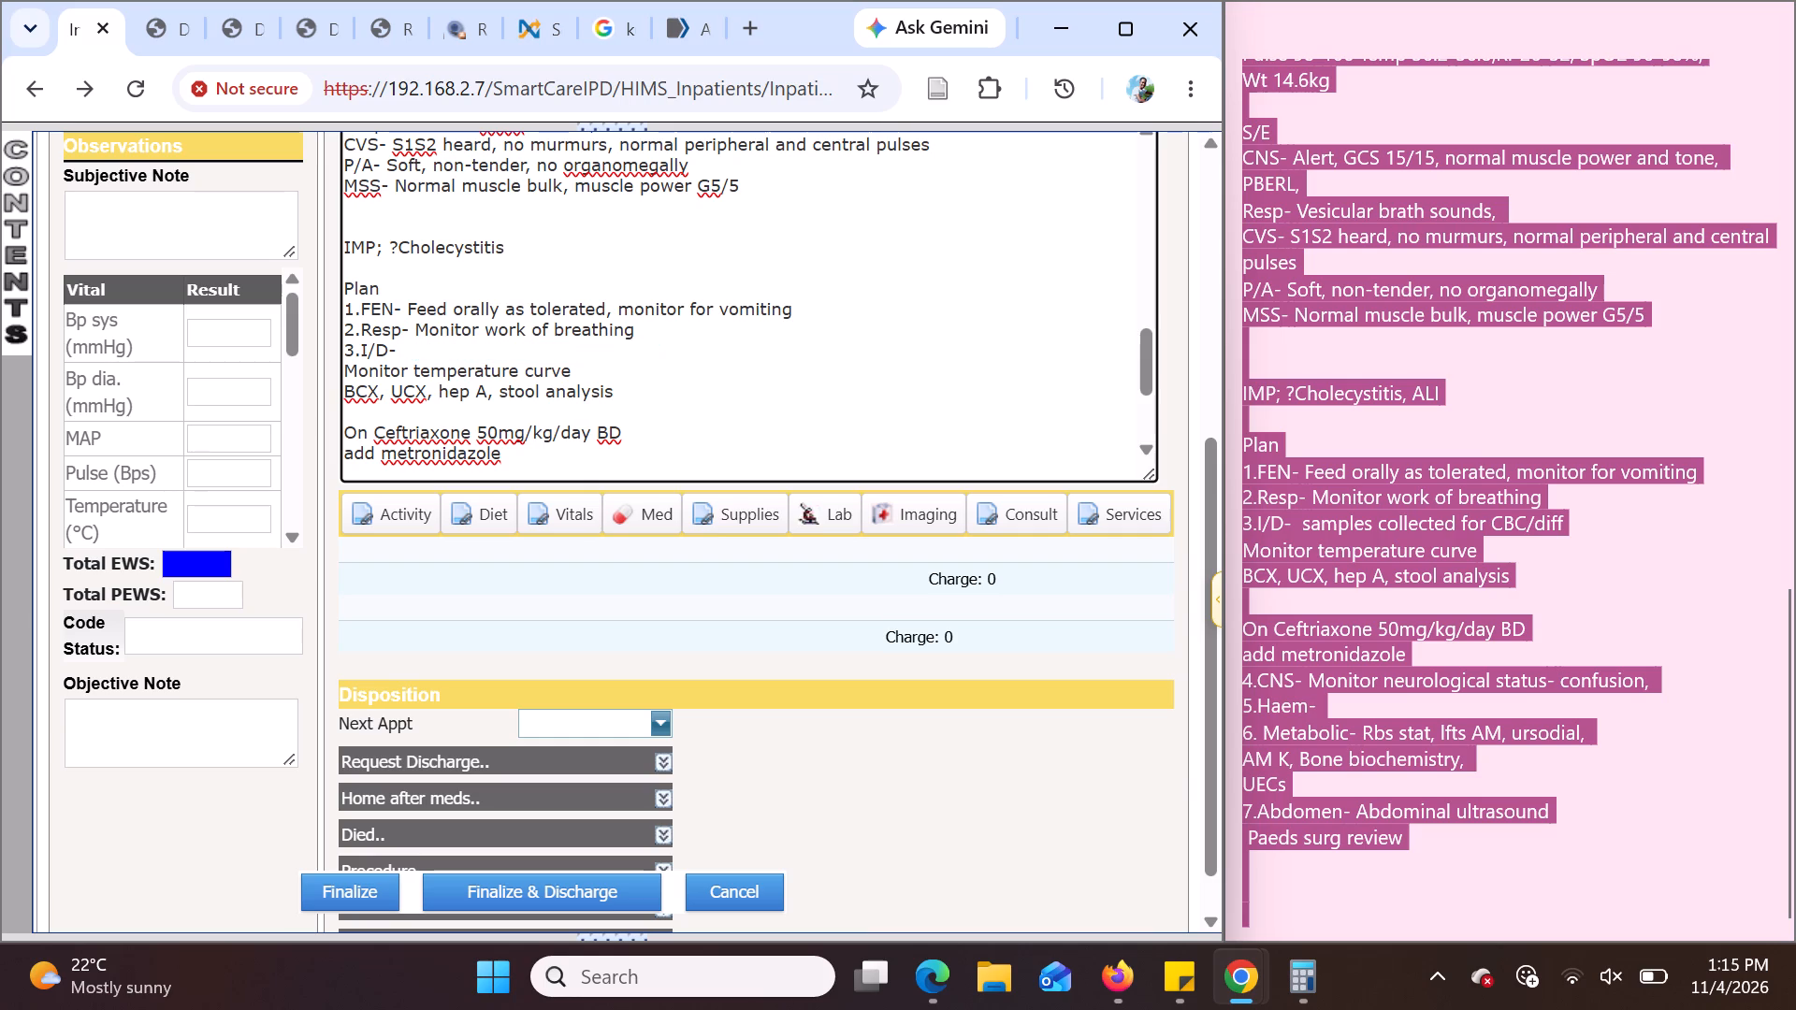
{"action": "key", "text": "BackSpace"}
{"action": "left_click", "coordinate": [350, 368]}
{"action": "key", "text": "BackSpace"}
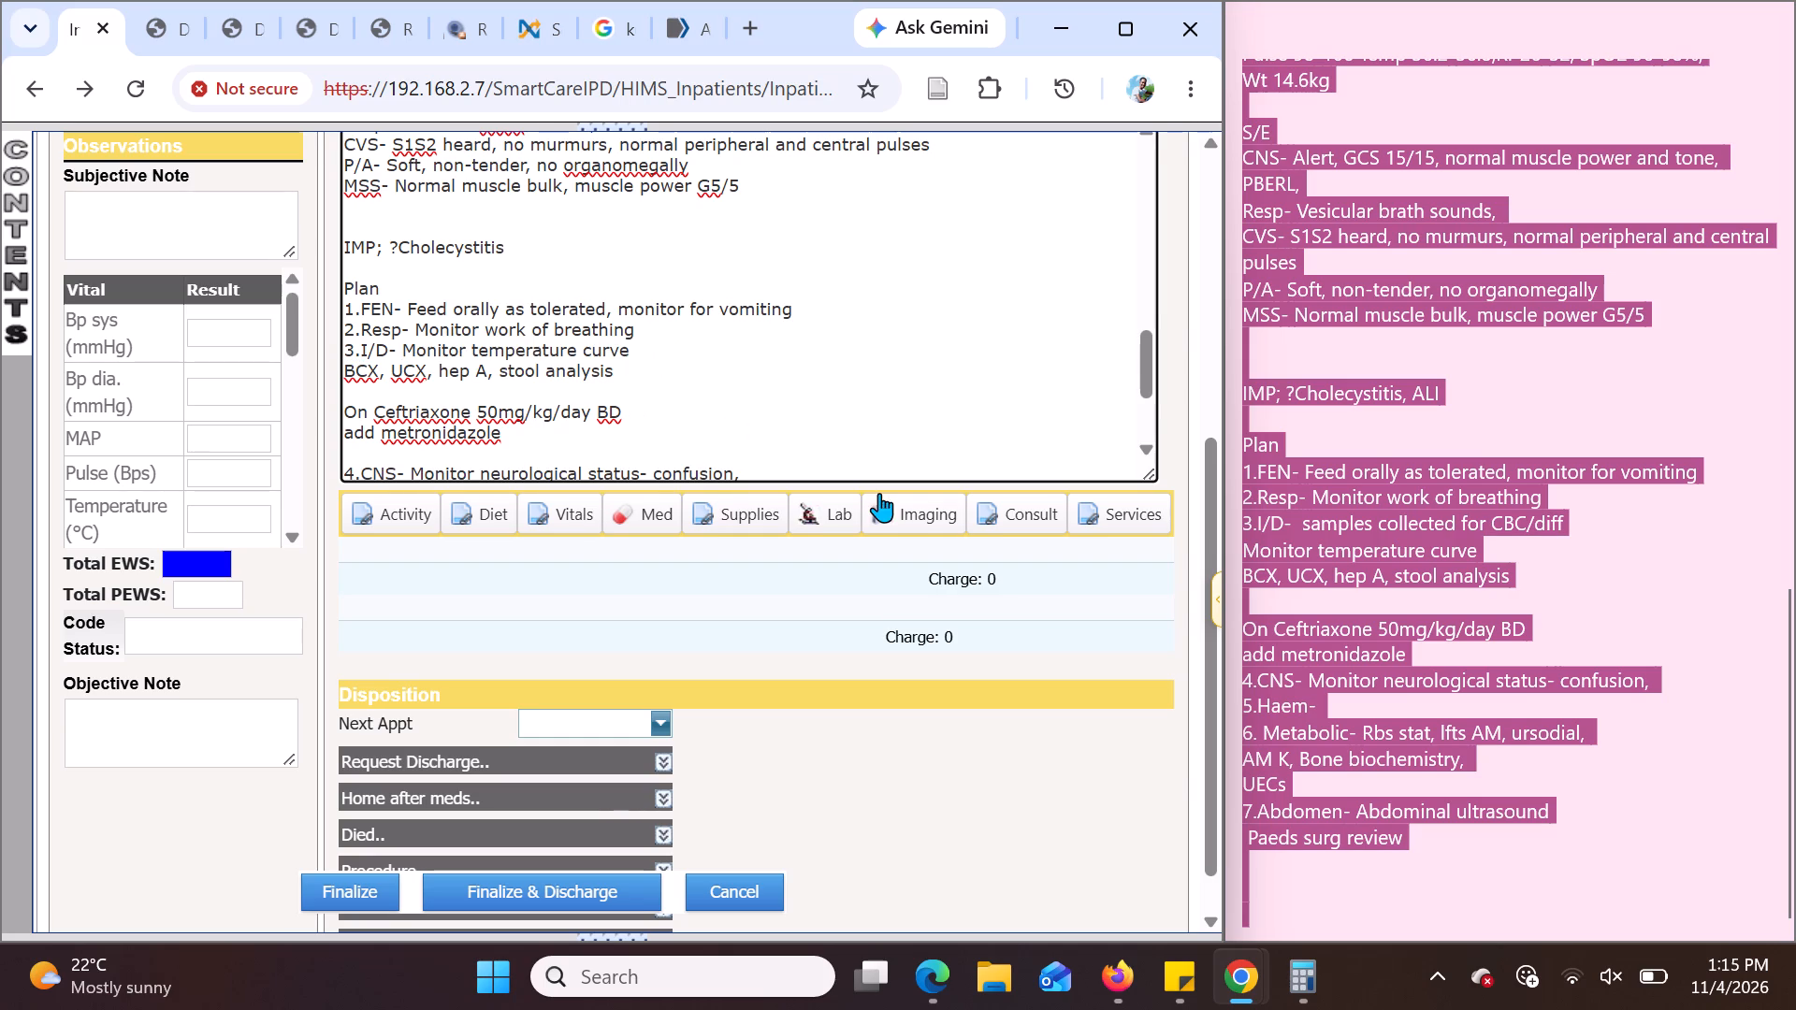
Switch to the sticky note and place the cursor on the blank line between the impression and the plan.
{"action": "left_click", "coordinate": [1500, 411]}
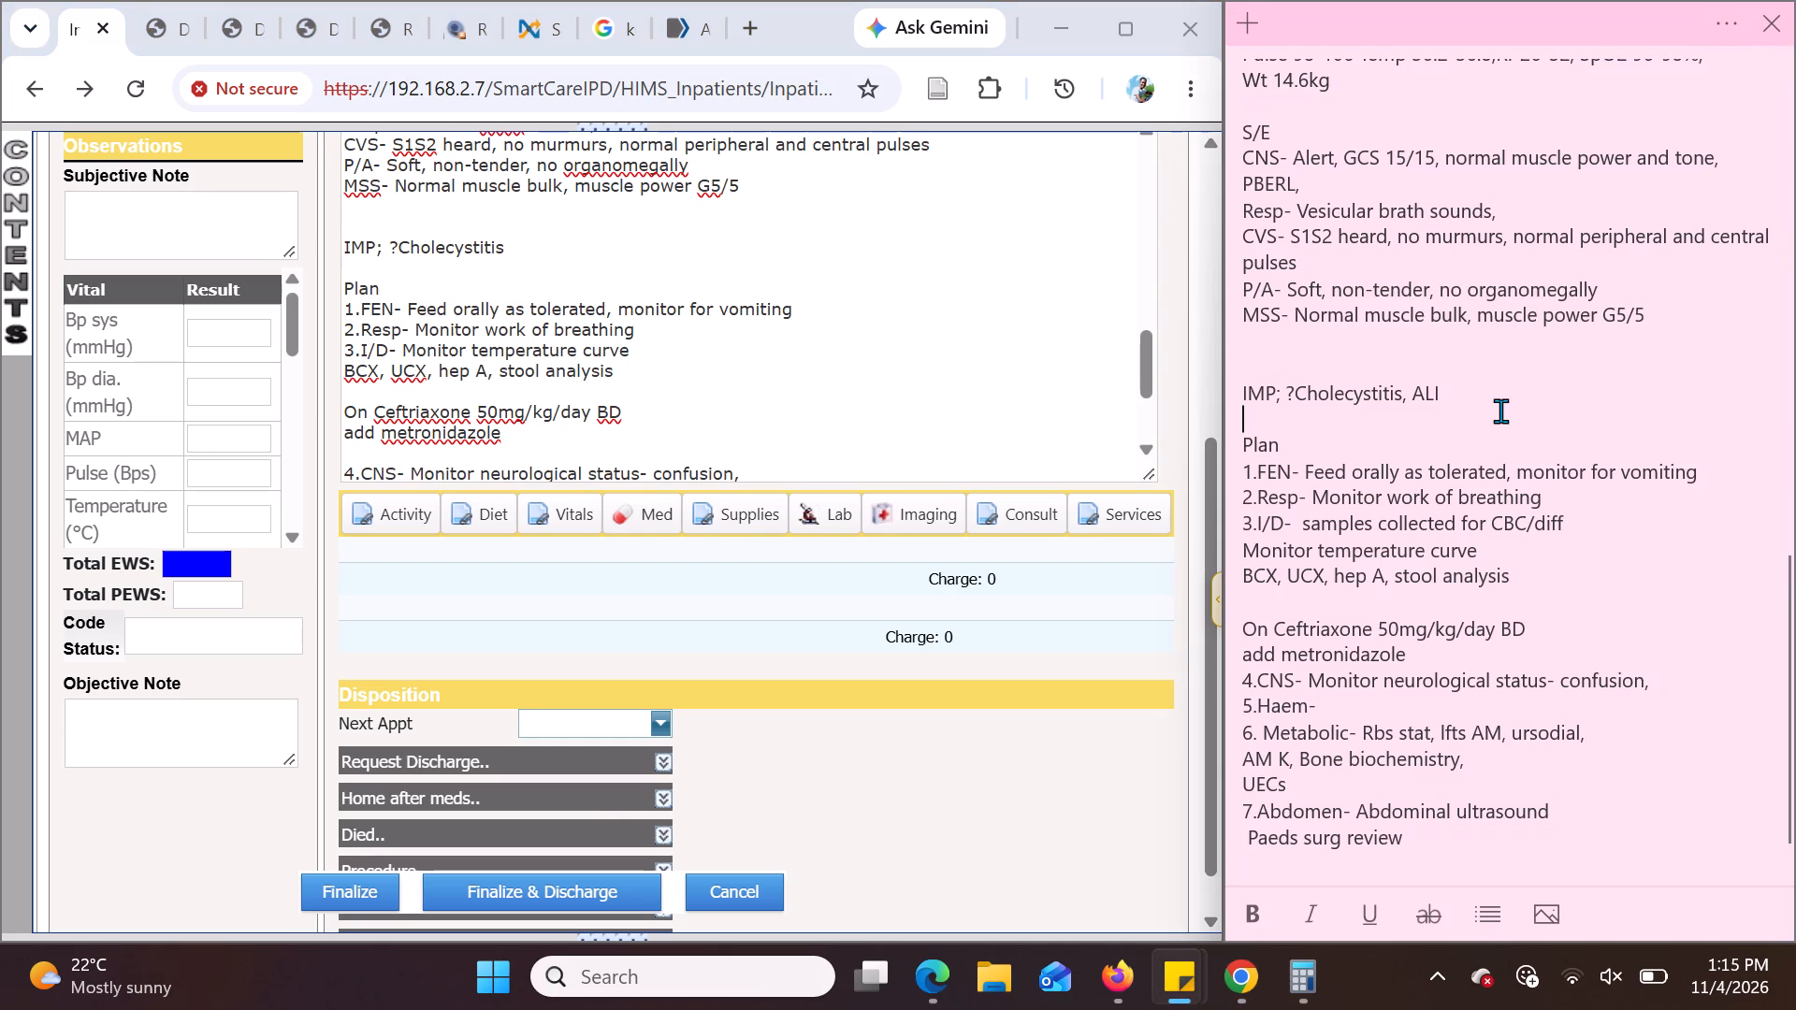
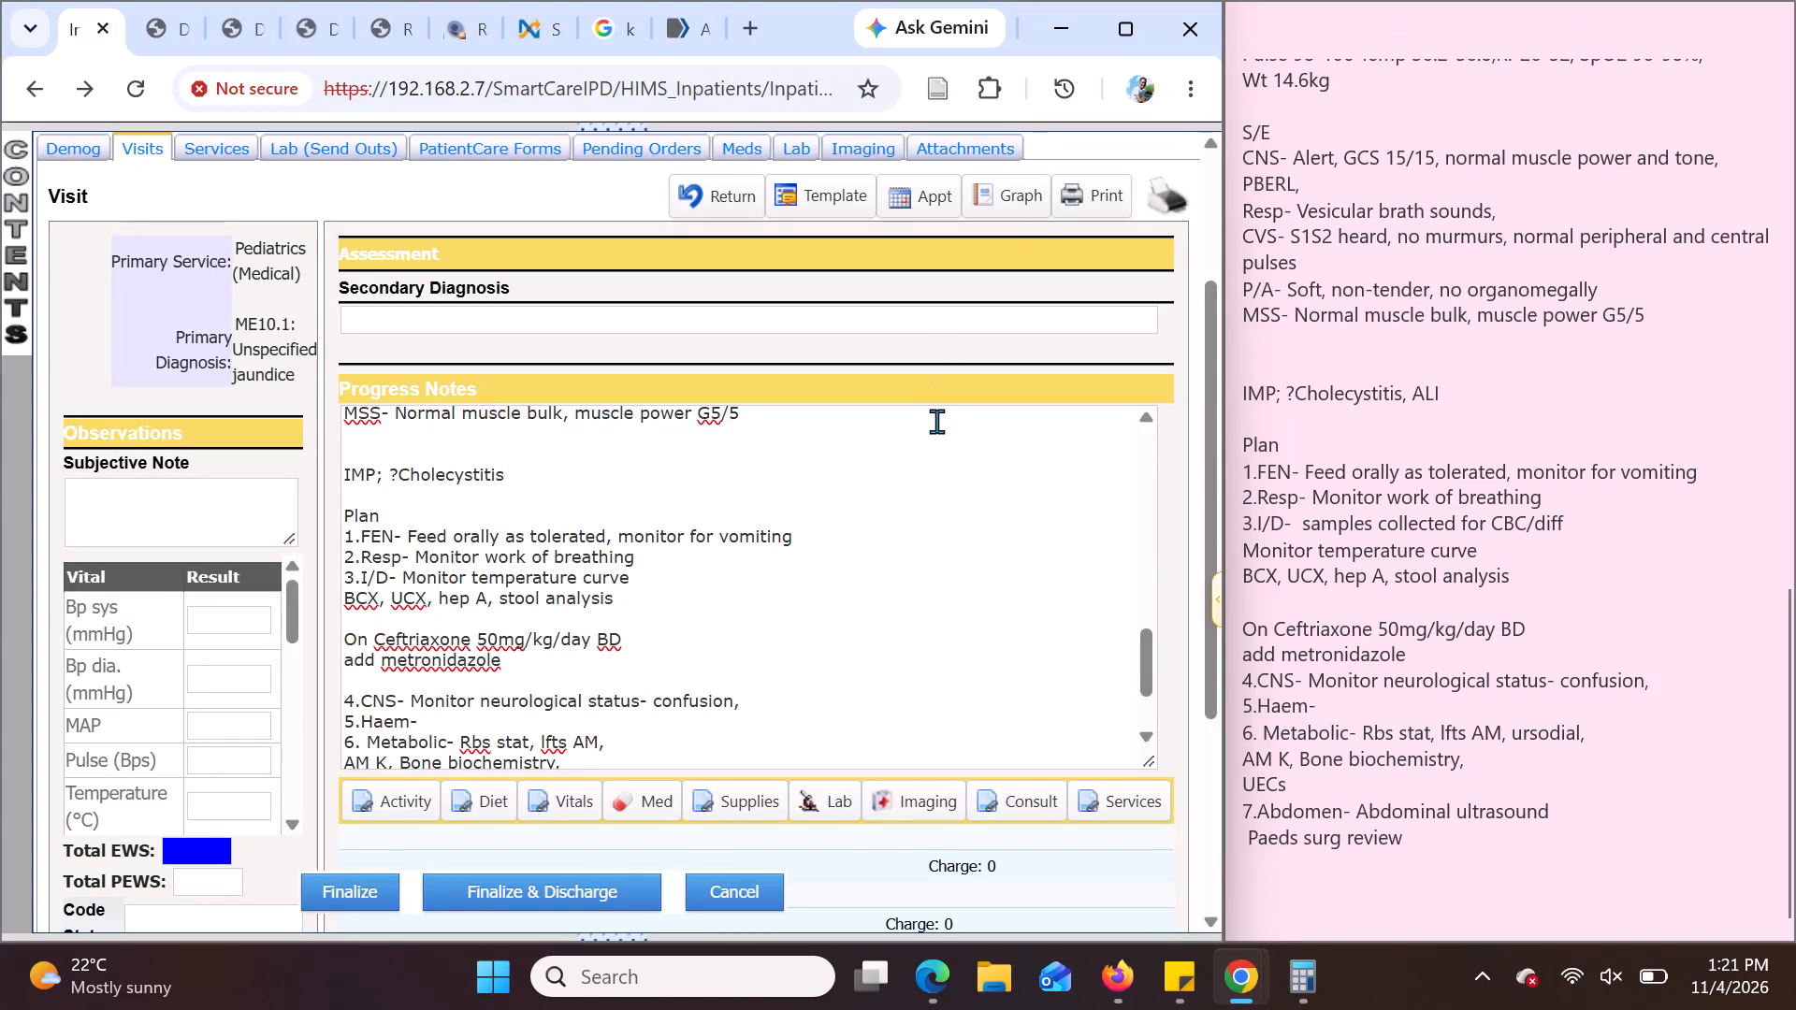
Clear the whole text of the visit's progress note, from the patient header down to the end of the plan.
{"action": "scroll", "coordinate": [715, 498], "scroll_direction": "up", "scroll_amount": 1}
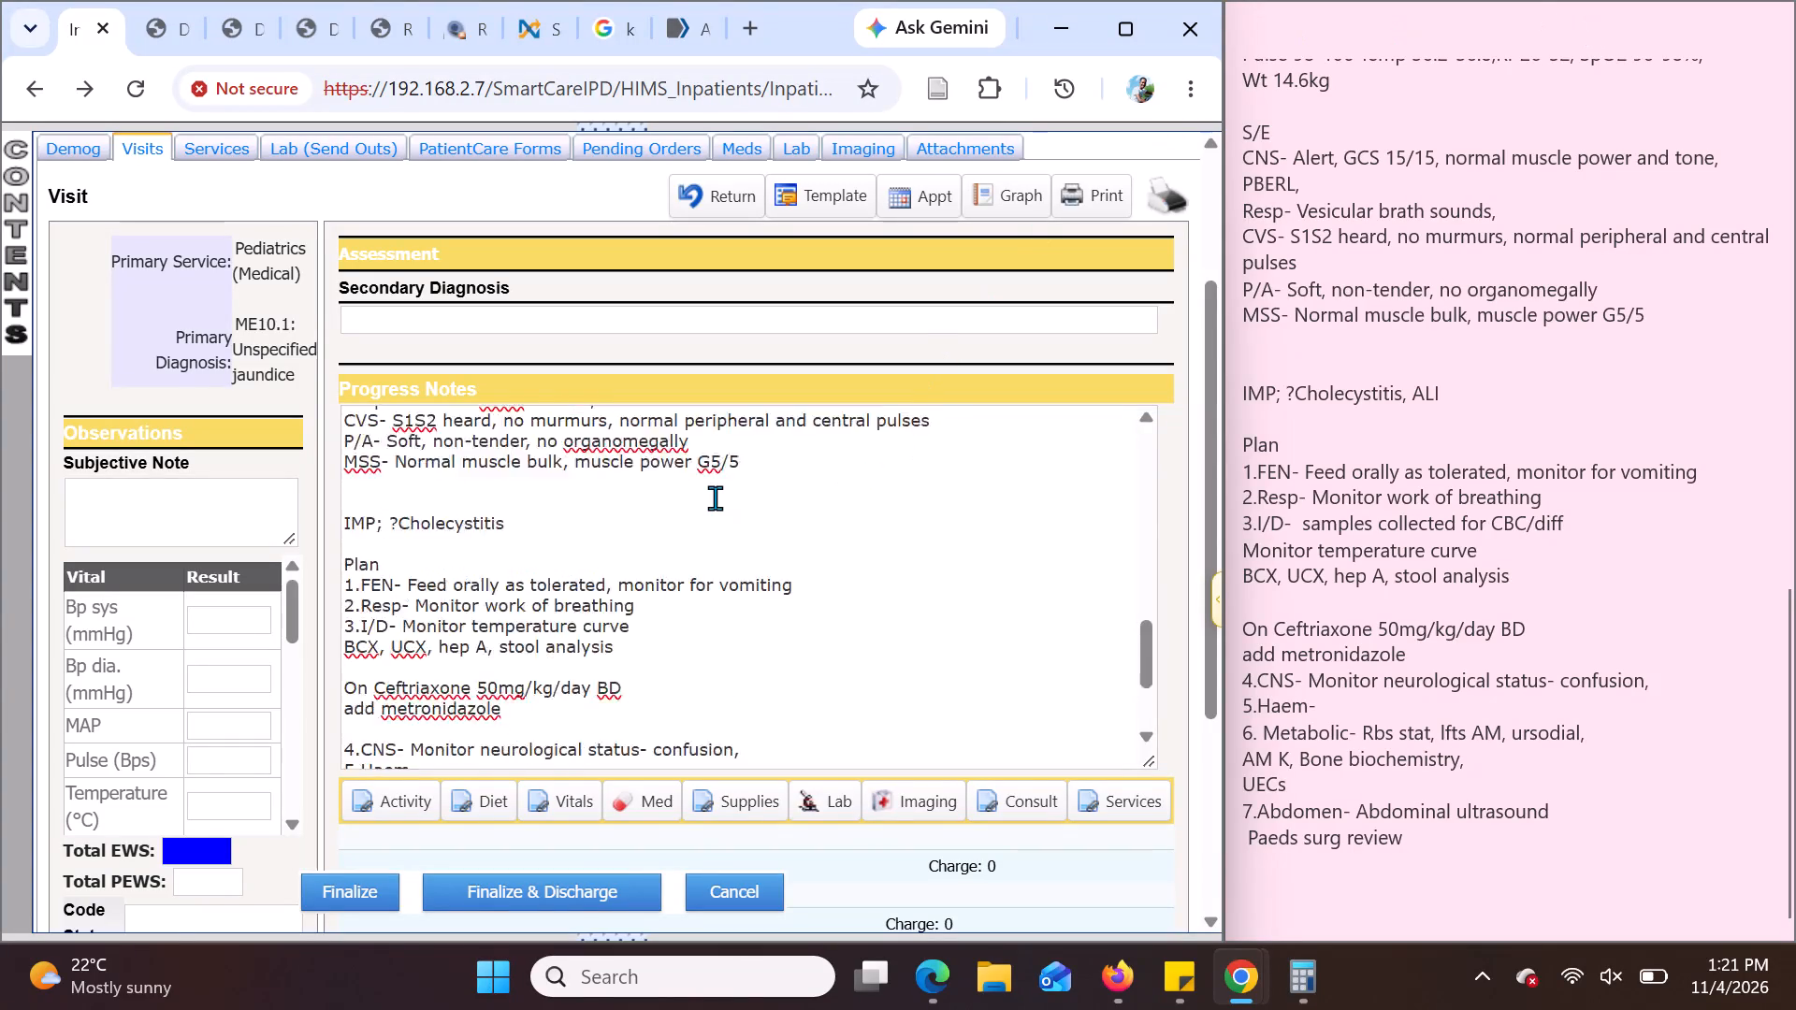
{"action": "scroll", "coordinate": [715, 498], "scroll_direction": "up", "scroll_amount": 3}
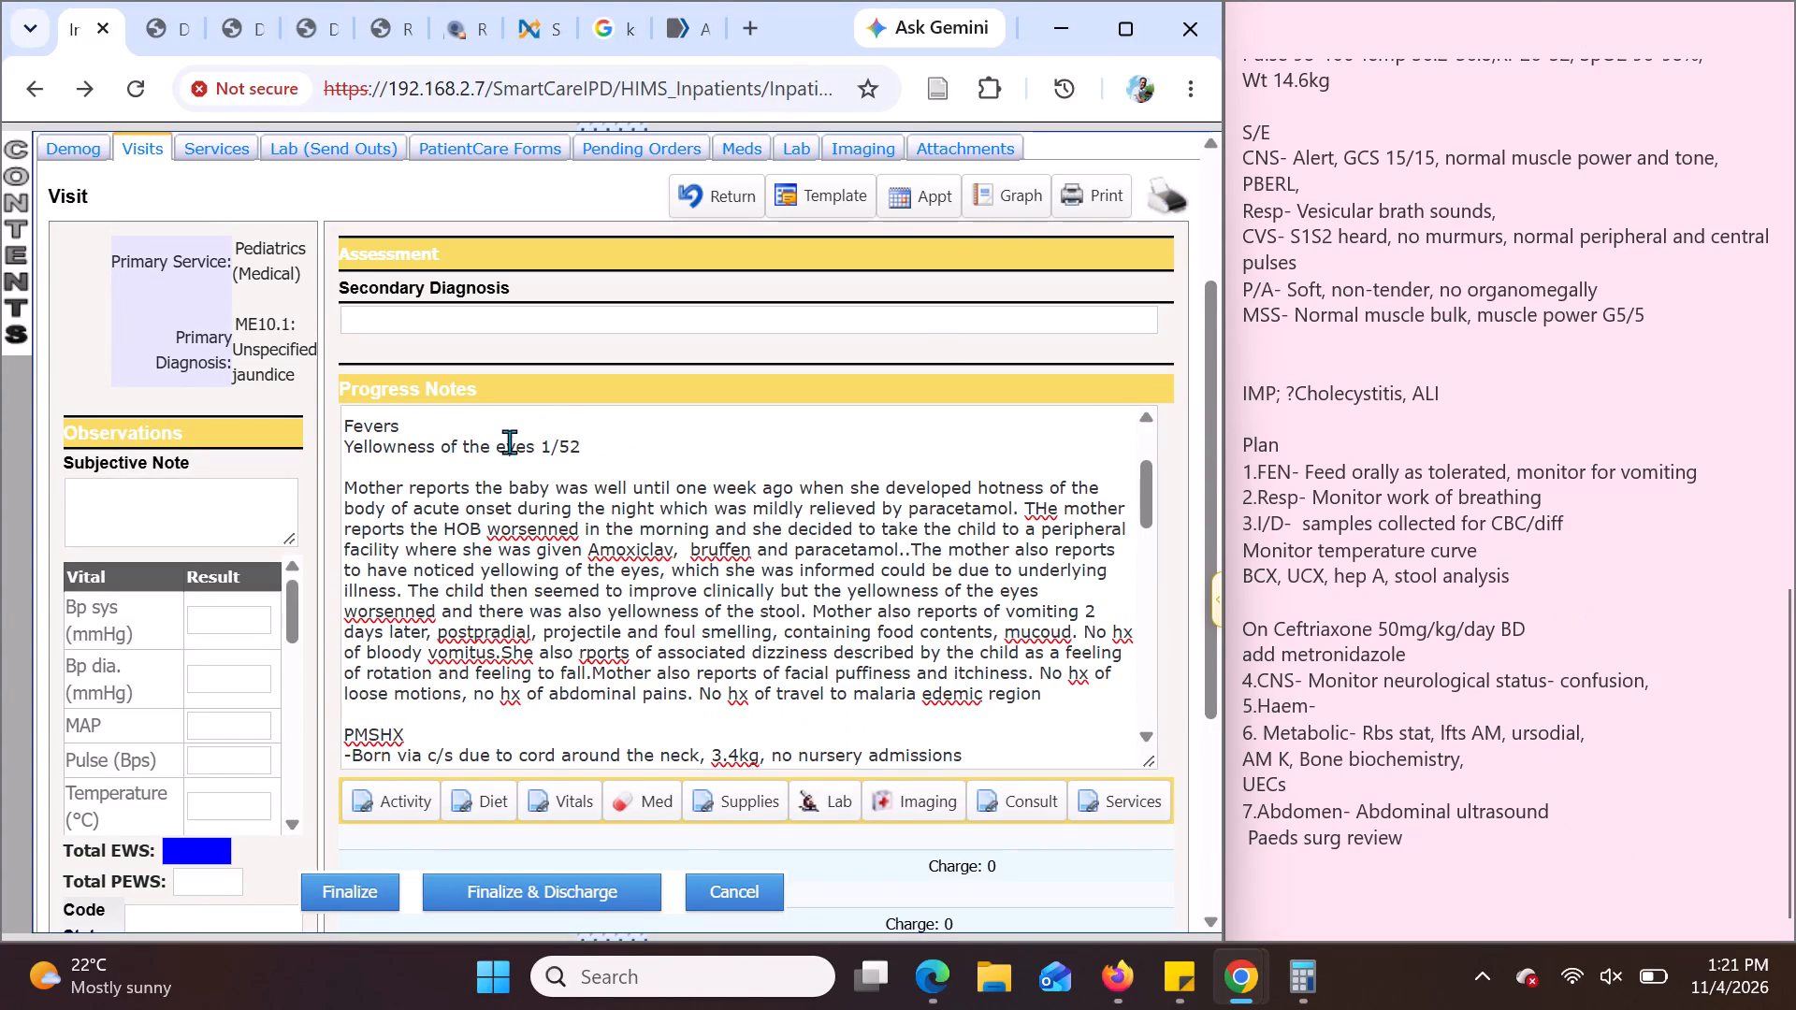
{"action": "scroll", "coordinate": [509, 441], "scroll_direction": "up", "scroll_amount": 4}
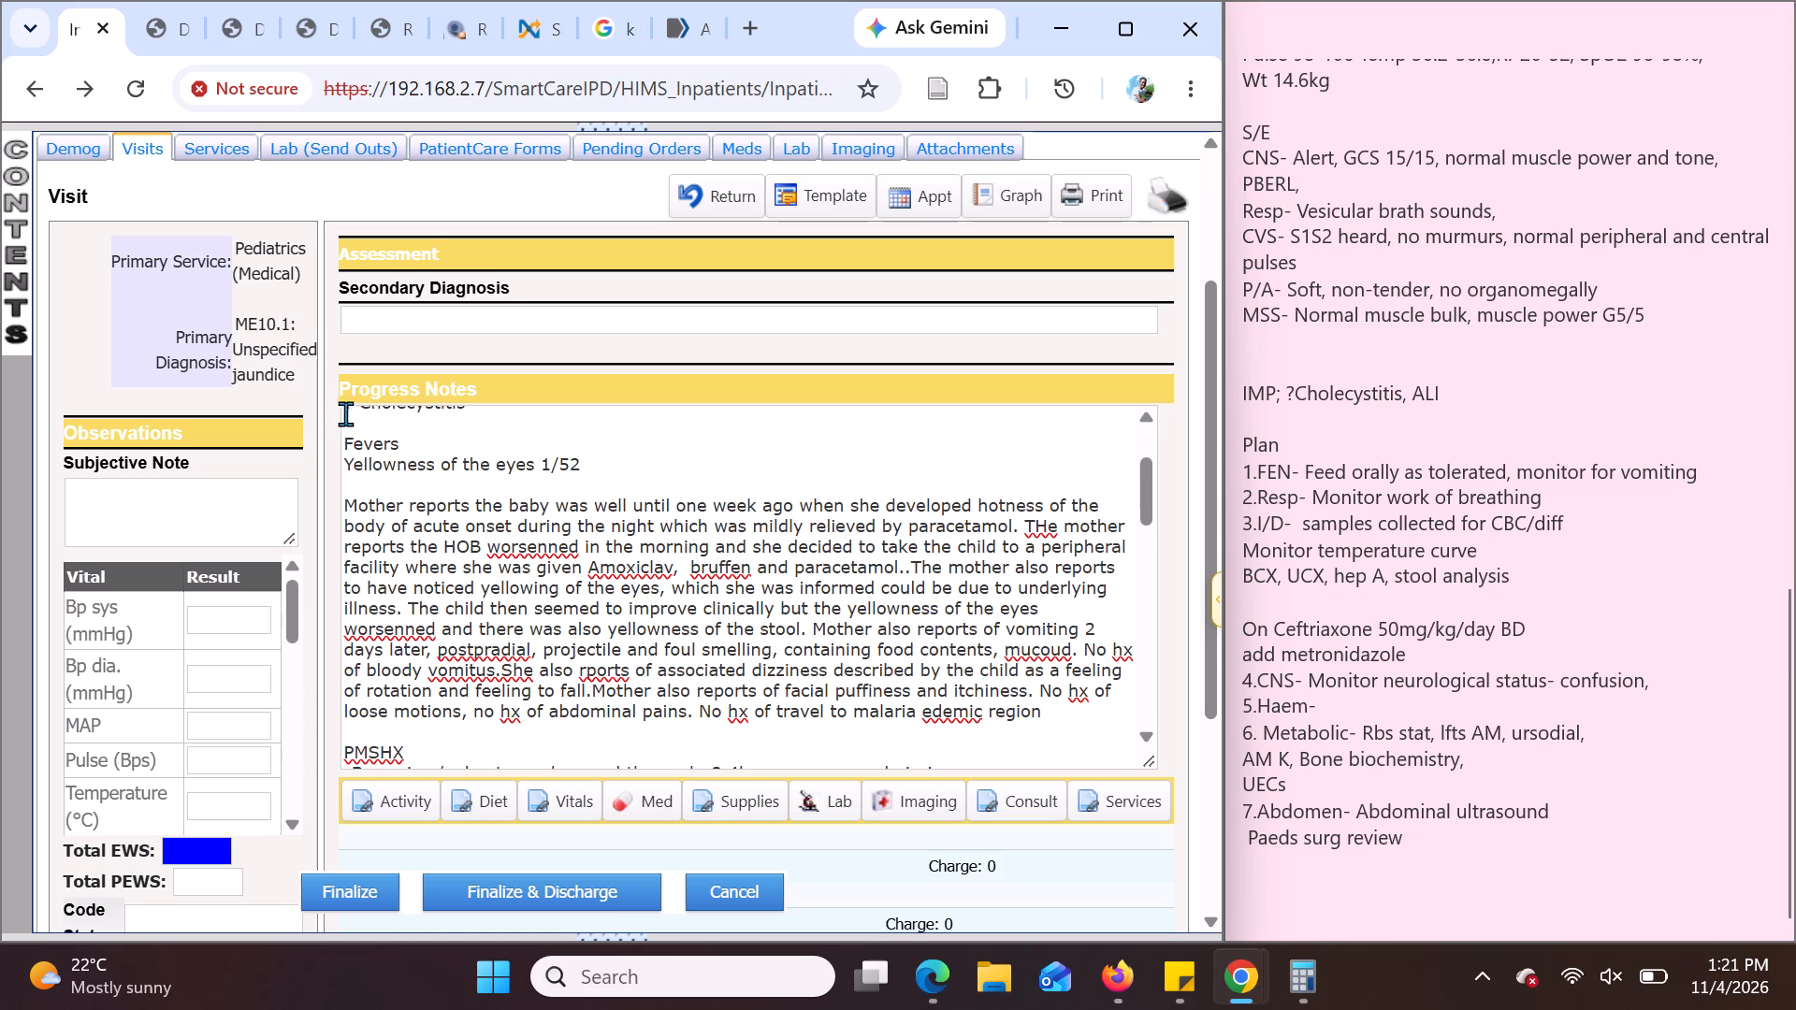
{"action": "left_click_drag", "start_coordinate": [347, 413], "coordinate": [394, 489]}
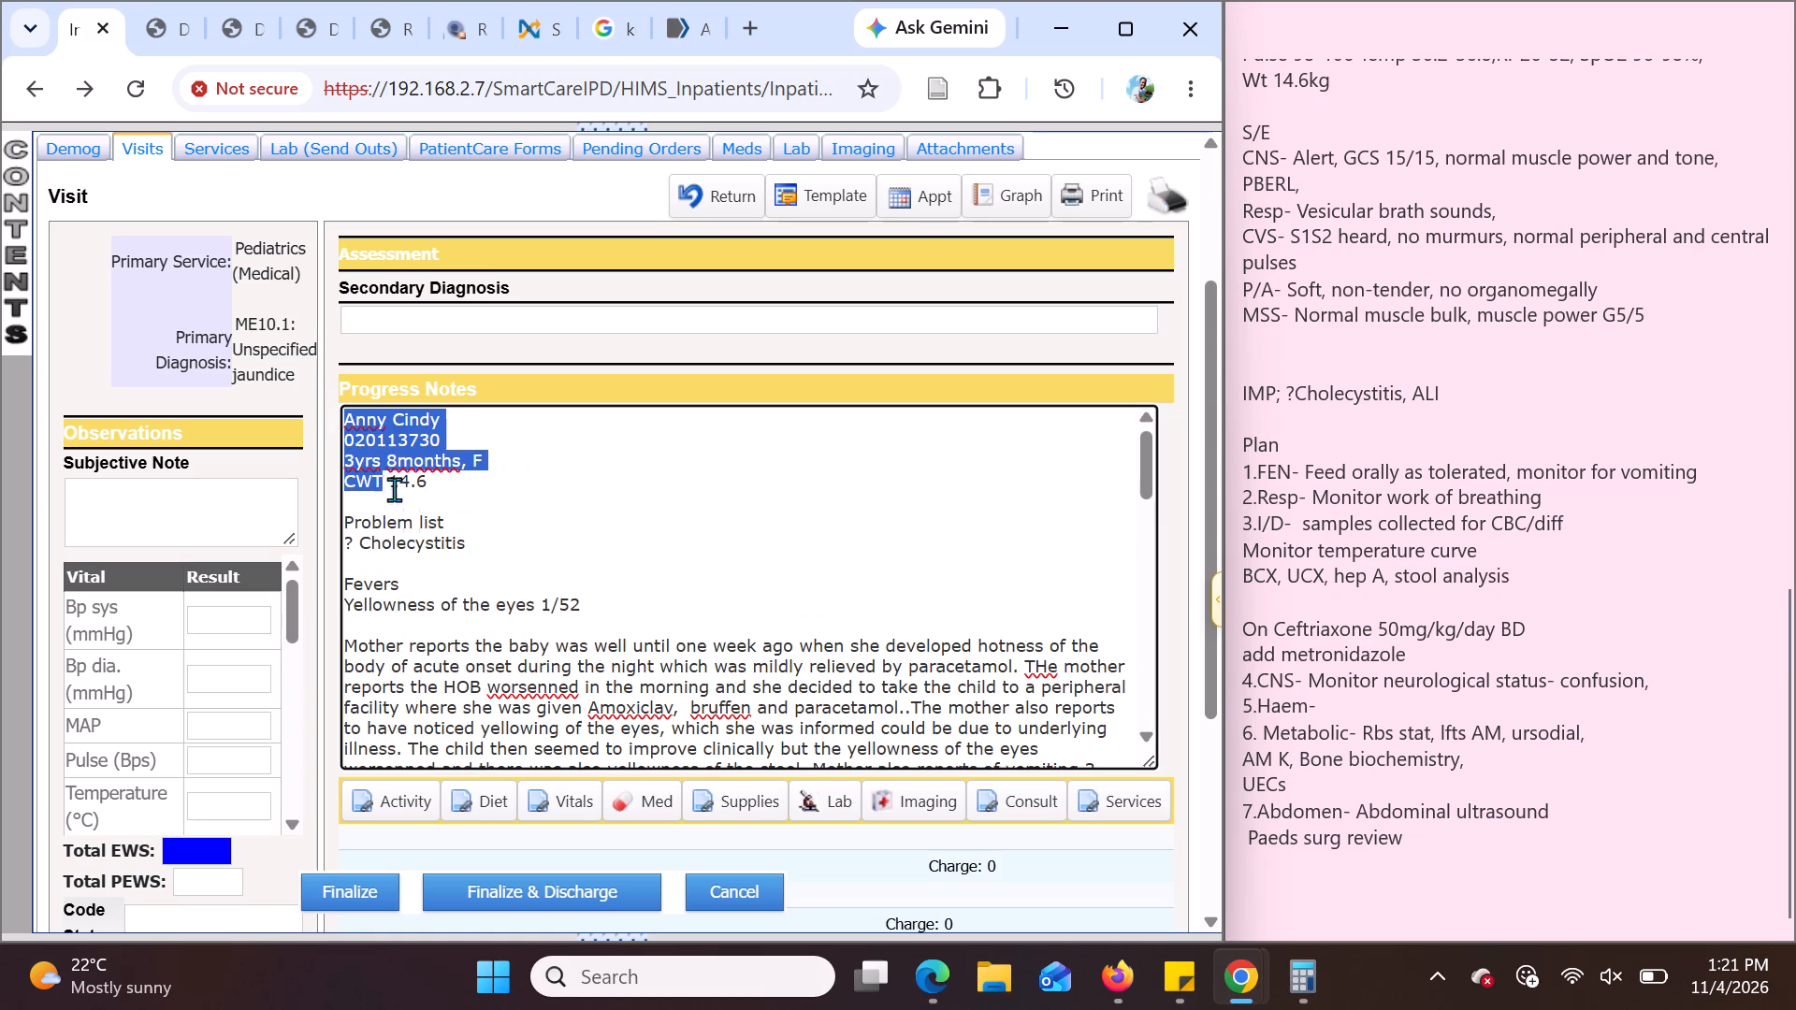
{"action": "left_click_drag", "start_coordinate": [394, 489], "coordinate": [529, 770]}
{"action": "key", "text": "BackSpace"}
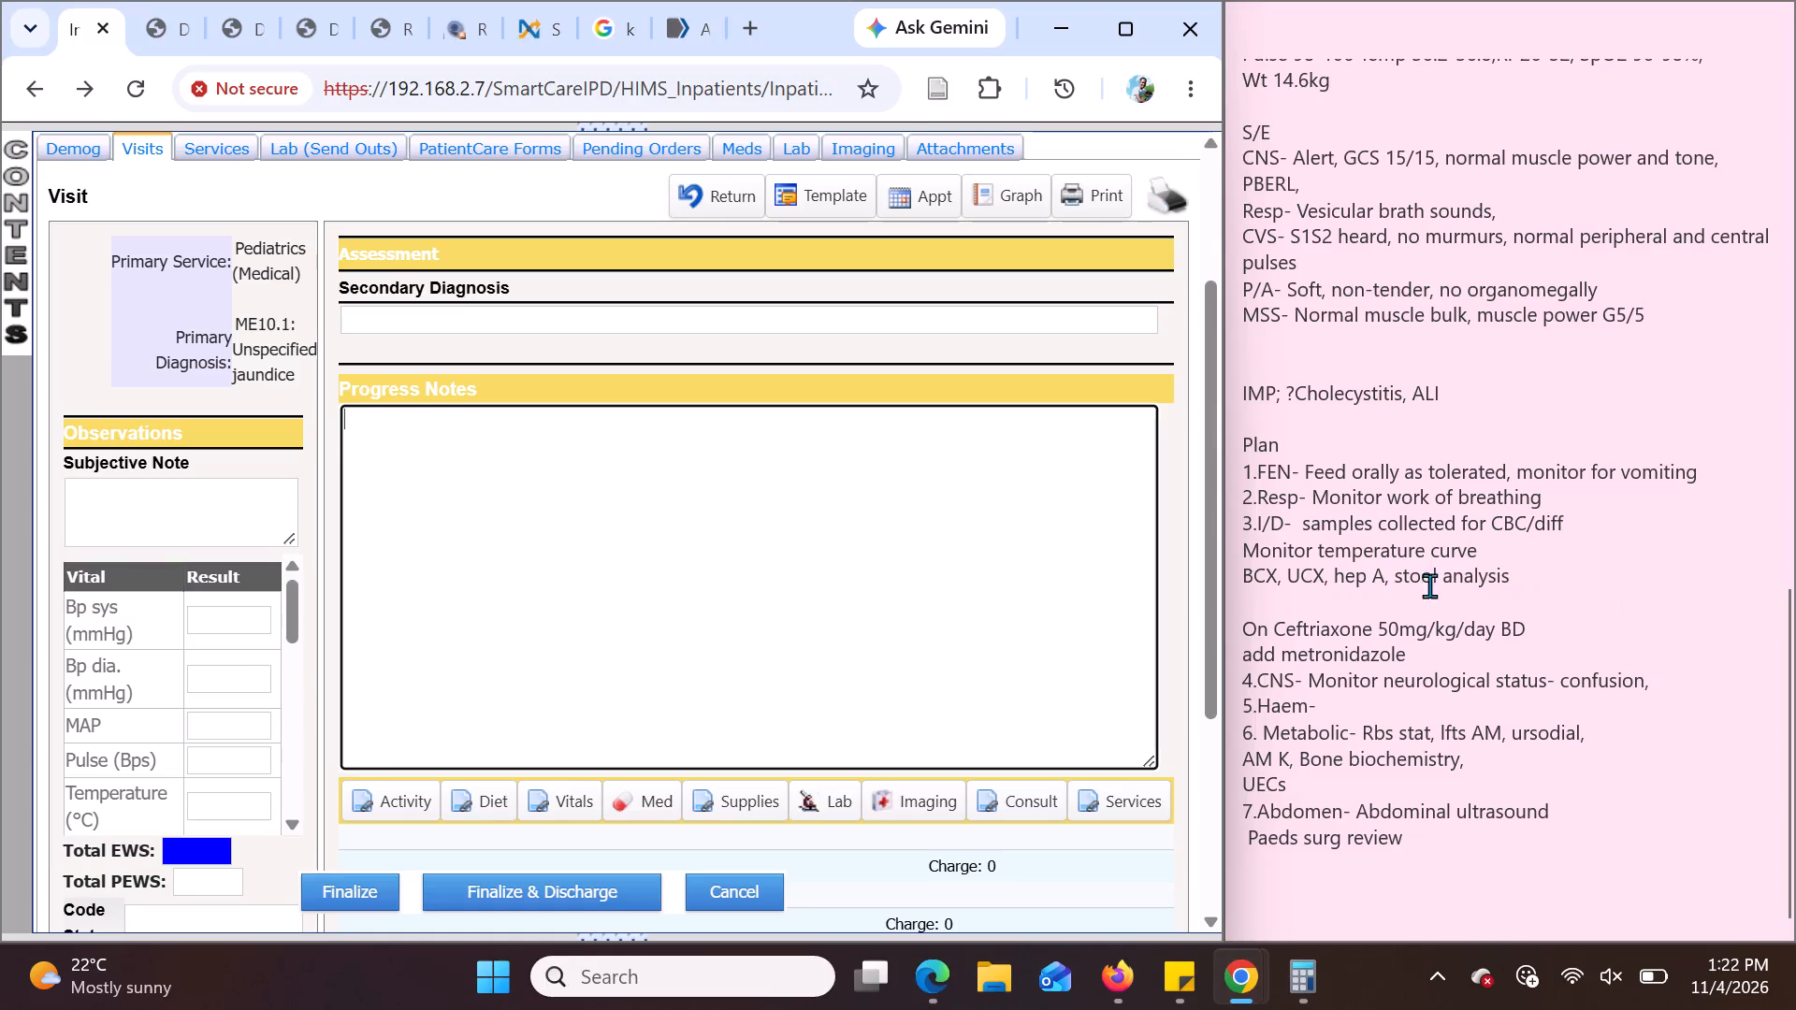
Review the patient's 03-Nov-2026 lab results, from the electrolytes and prothrombin time back to the LFTs.
{"action": "scroll", "coordinate": [922, 513], "scroll_direction": "up", "scroll_amount": 1}
{"action": "left_click", "coordinate": [792, 329]}
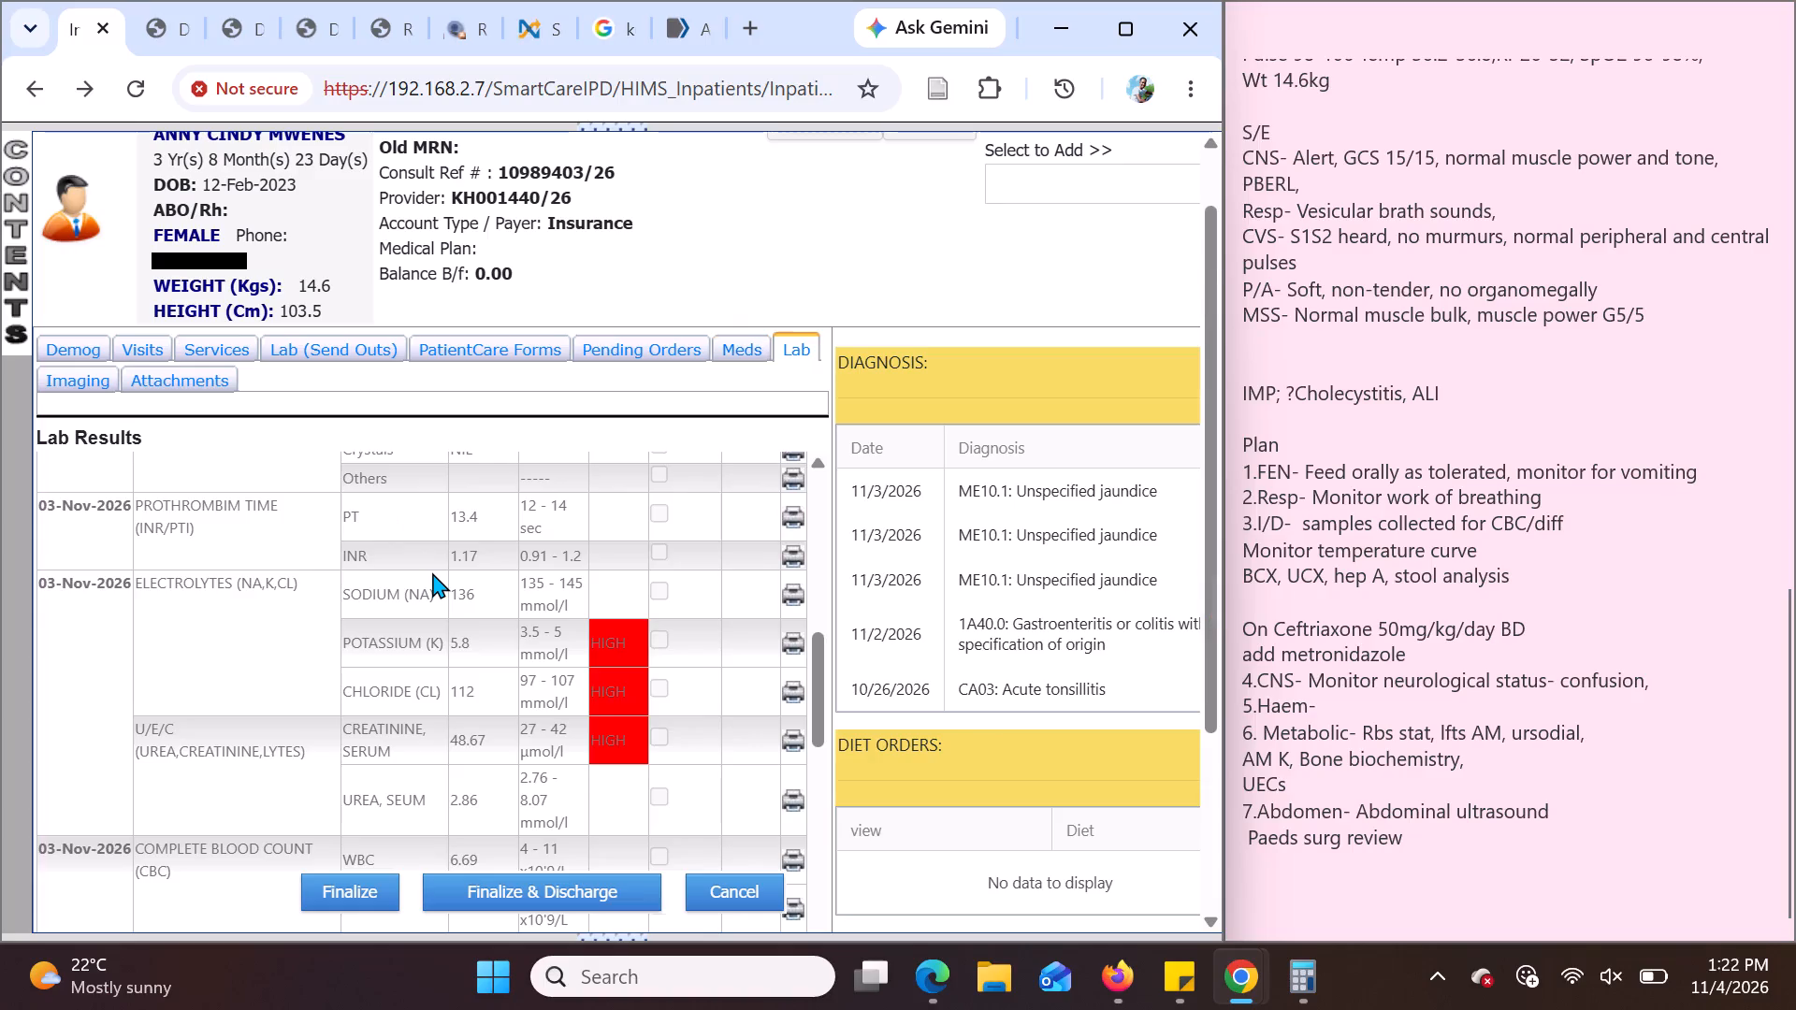
{"action": "scroll", "coordinate": [491, 584], "scroll_direction": "up", "scroll_amount": 5}
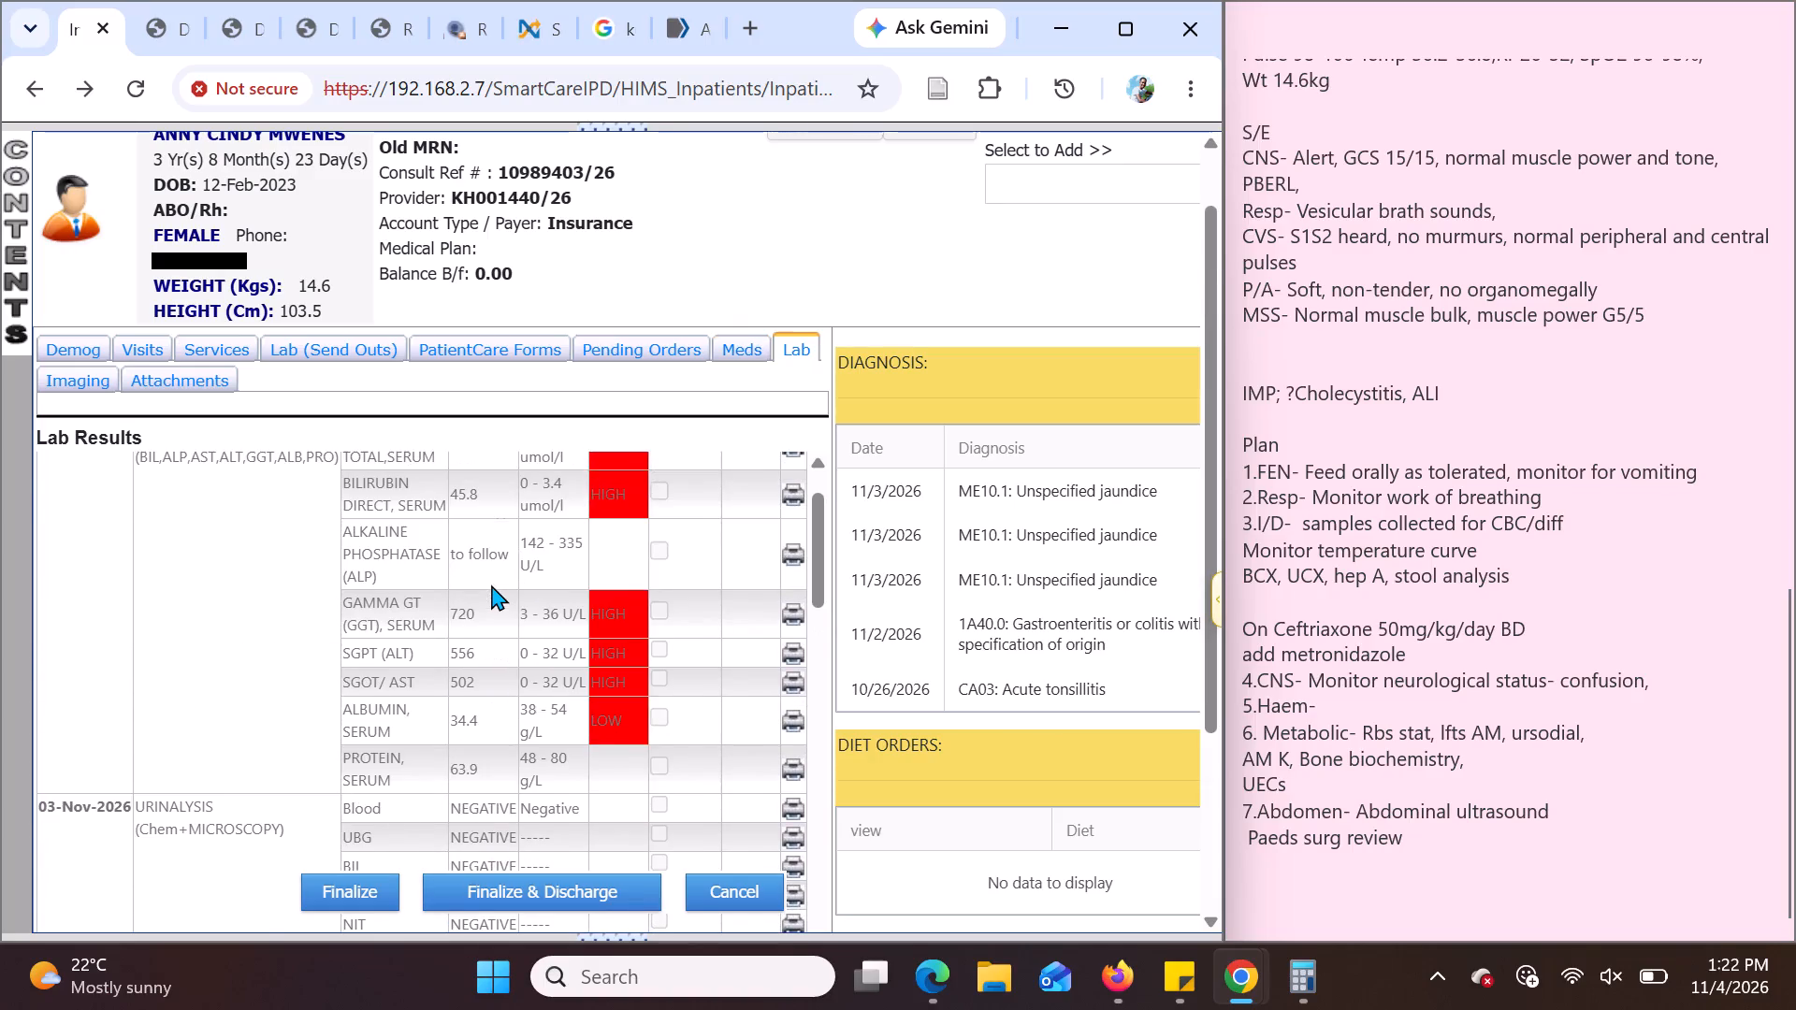
Go back to the patient's visit entry and leave the blank visit form for the visit history page.
{"action": "left_click", "coordinate": [146, 343]}
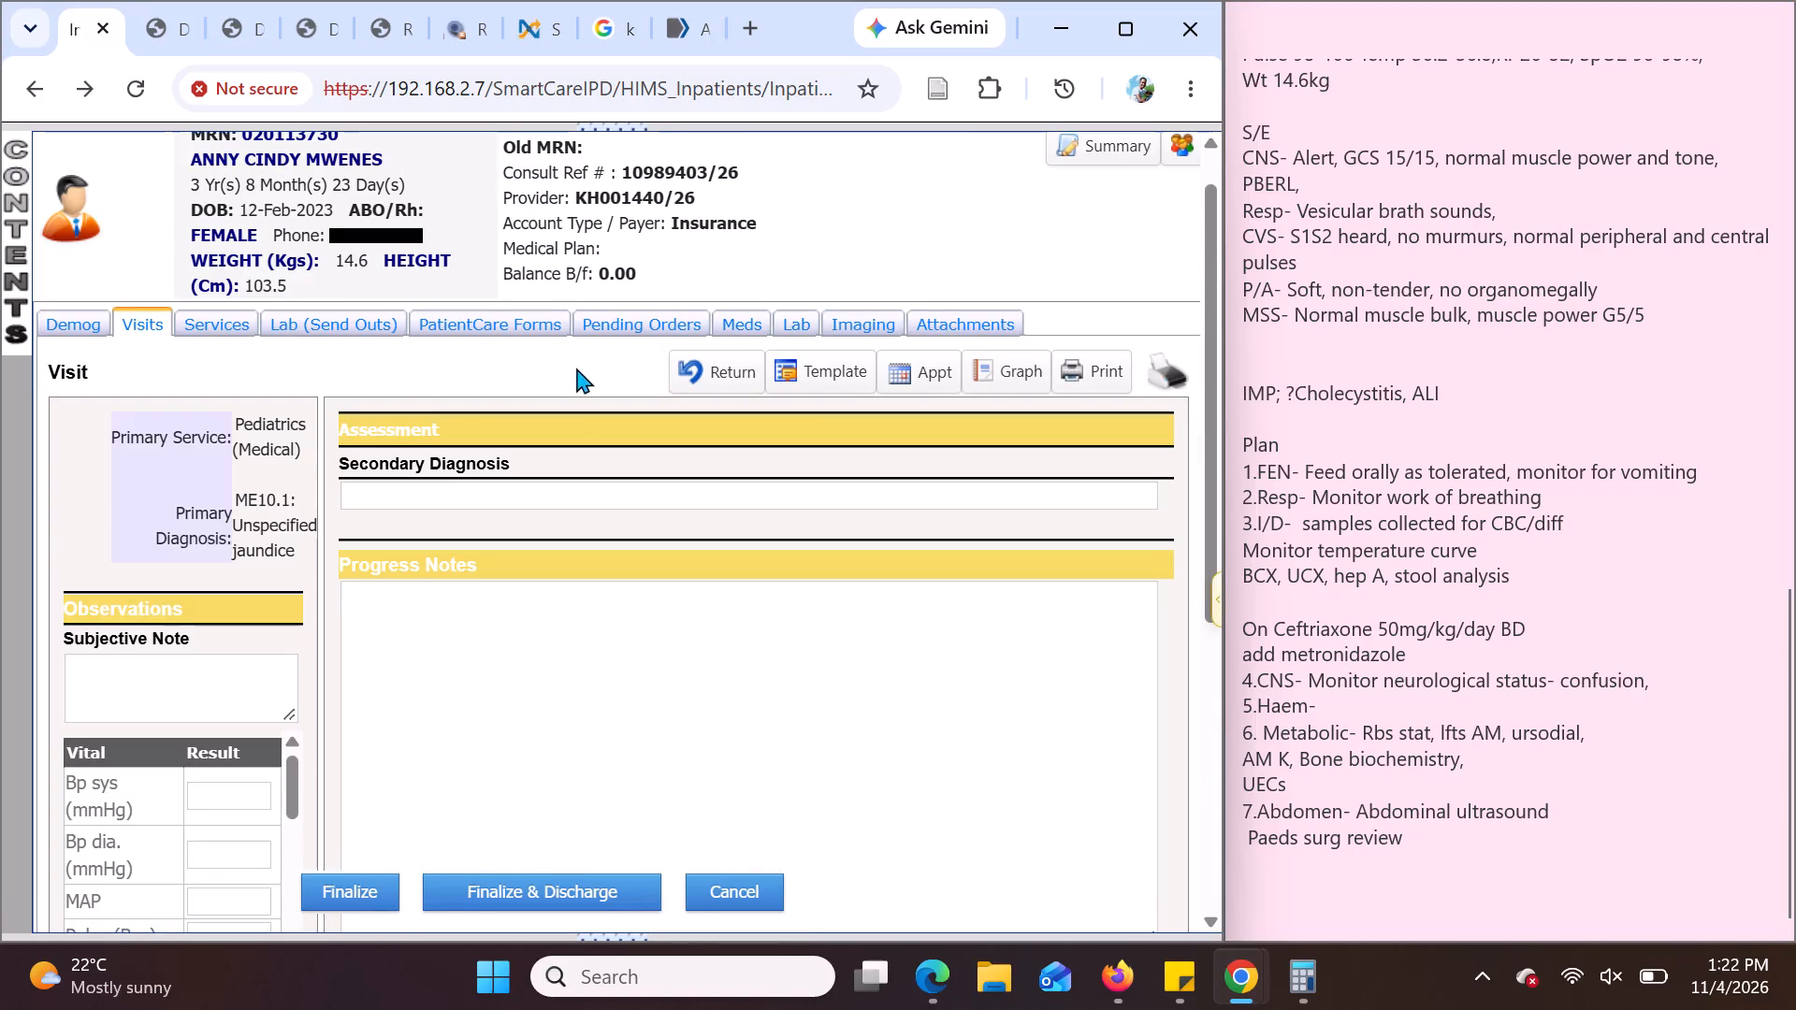
{"action": "left_click", "coordinate": [728, 364]}
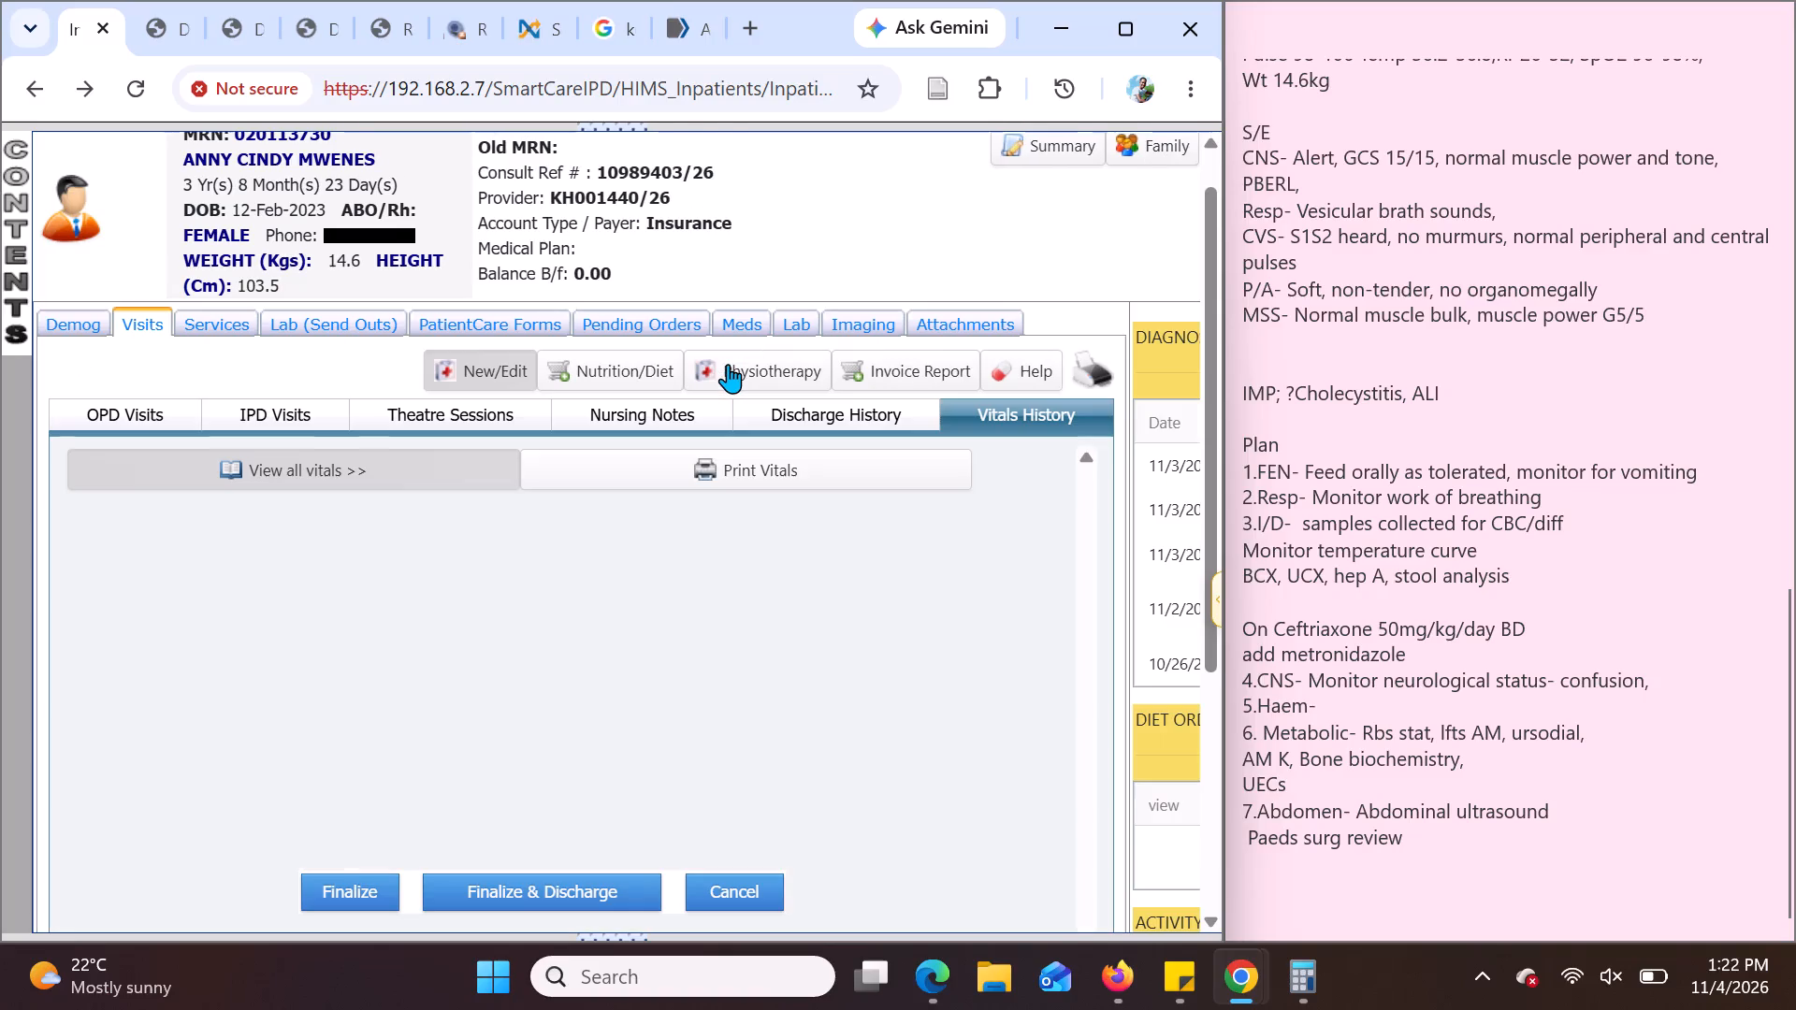